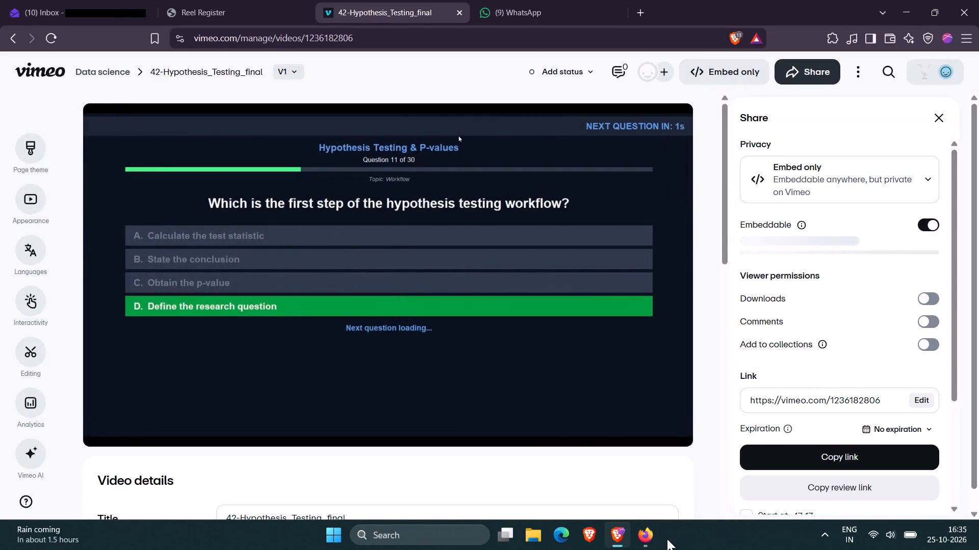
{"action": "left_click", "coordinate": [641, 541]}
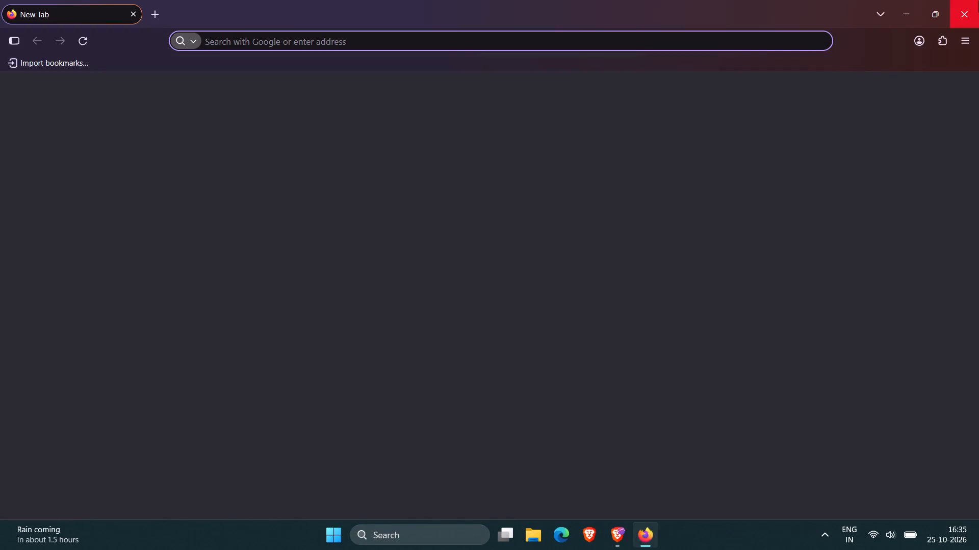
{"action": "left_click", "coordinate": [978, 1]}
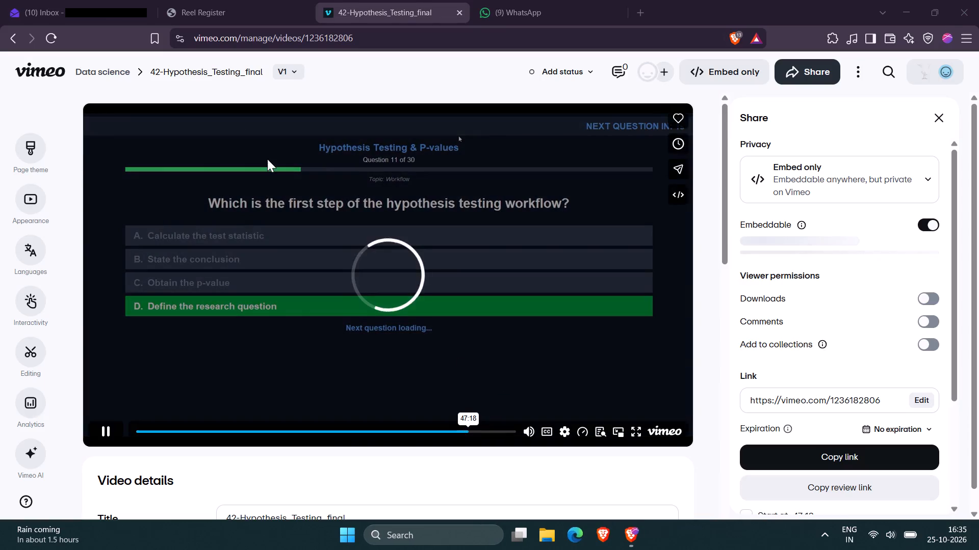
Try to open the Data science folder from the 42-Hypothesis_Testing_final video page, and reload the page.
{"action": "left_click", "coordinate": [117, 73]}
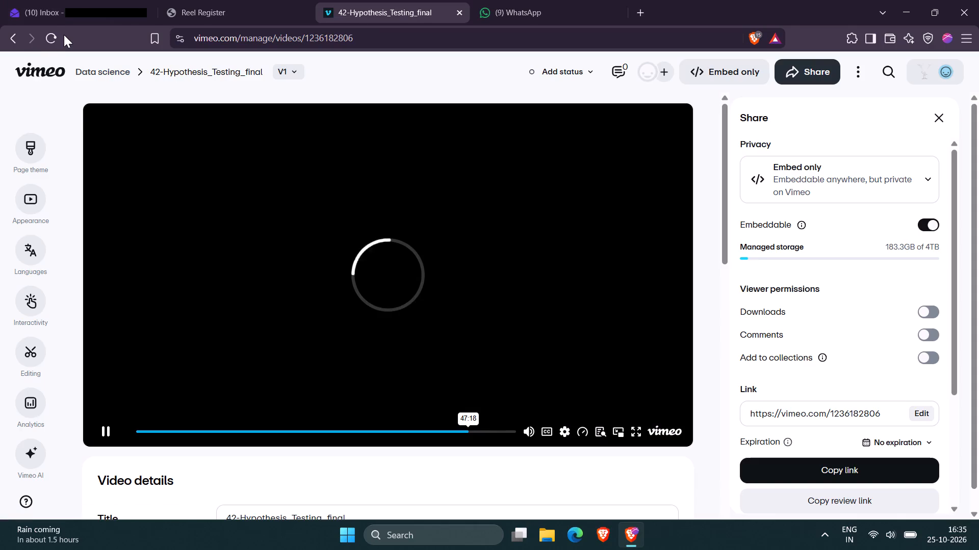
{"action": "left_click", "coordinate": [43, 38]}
Review the 42-Hypothesis_Testing_final report in Reel Register, covering its segment timeline, checks, video, voice, sound, picture and recap details.
{"action": "left_click", "coordinate": [213, 0]}
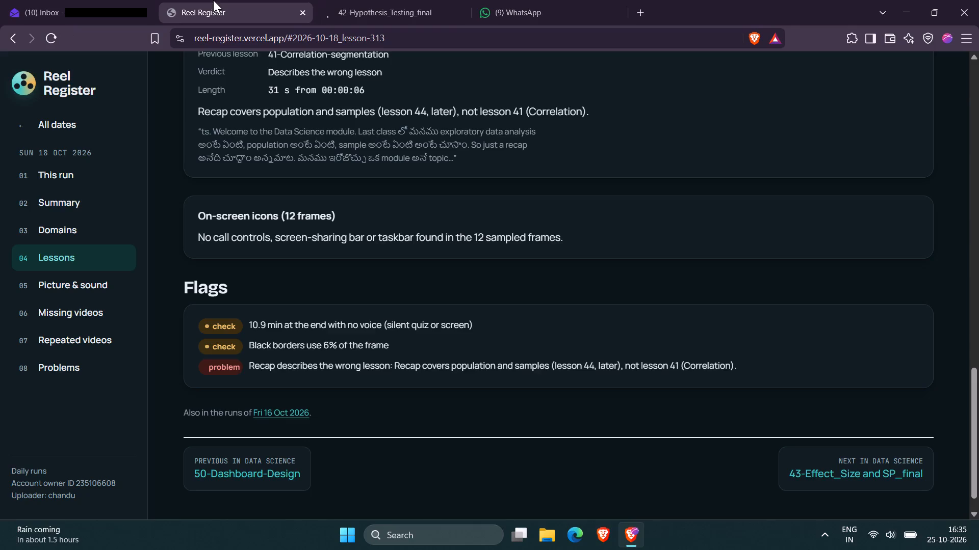
{"action": "scroll", "coordinate": [341, 212], "scroll_direction": "up", "scroll_amount": 2}
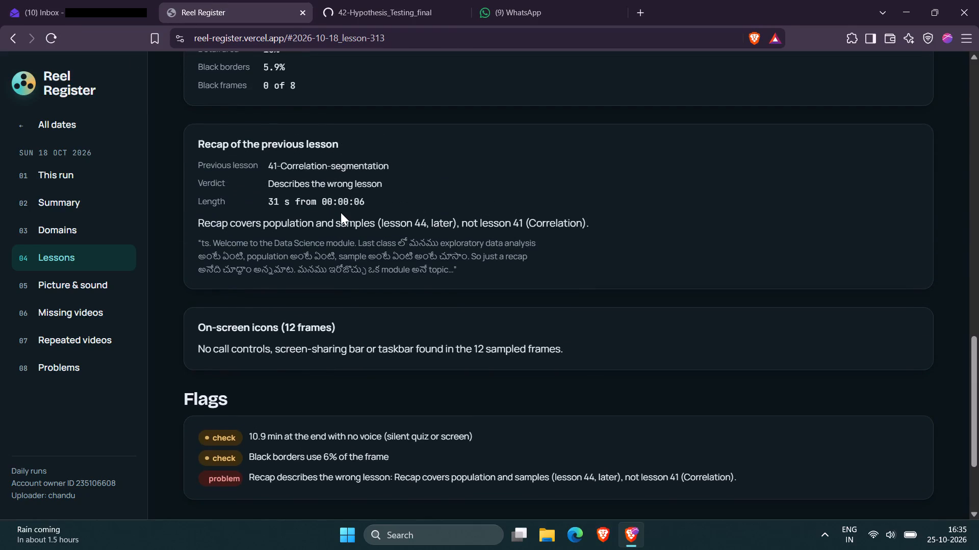
{"action": "scroll", "coordinate": [341, 212], "scroll_direction": "up", "scroll_amount": 11}
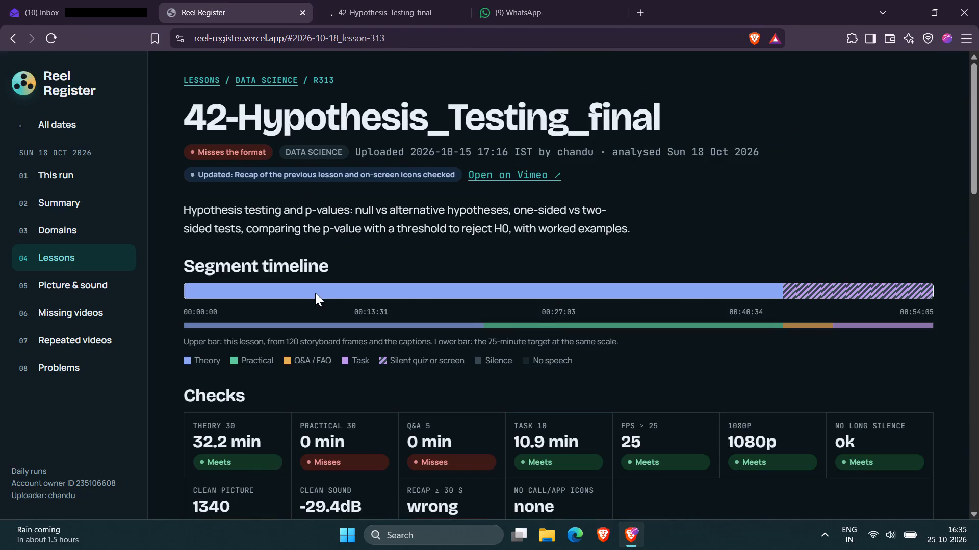
{"action": "scroll", "coordinate": [315, 293], "scroll_direction": "down", "scroll_amount": 6}
{"action": "scroll", "coordinate": [315, 293], "scroll_direction": "right", "scroll_amount": 4}
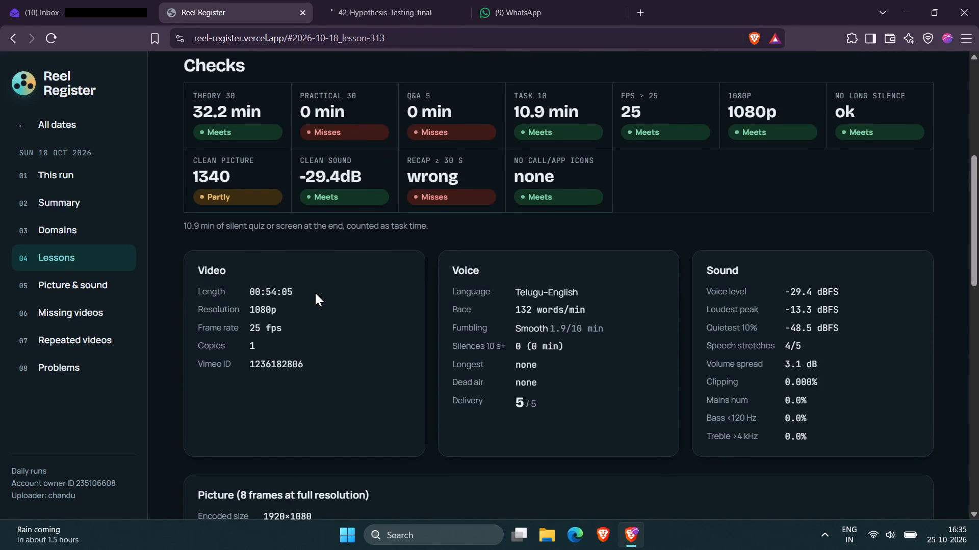
{"action": "scroll", "coordinate": [315, 293], "scroll_direction": "right", "scroll_amount": 1}
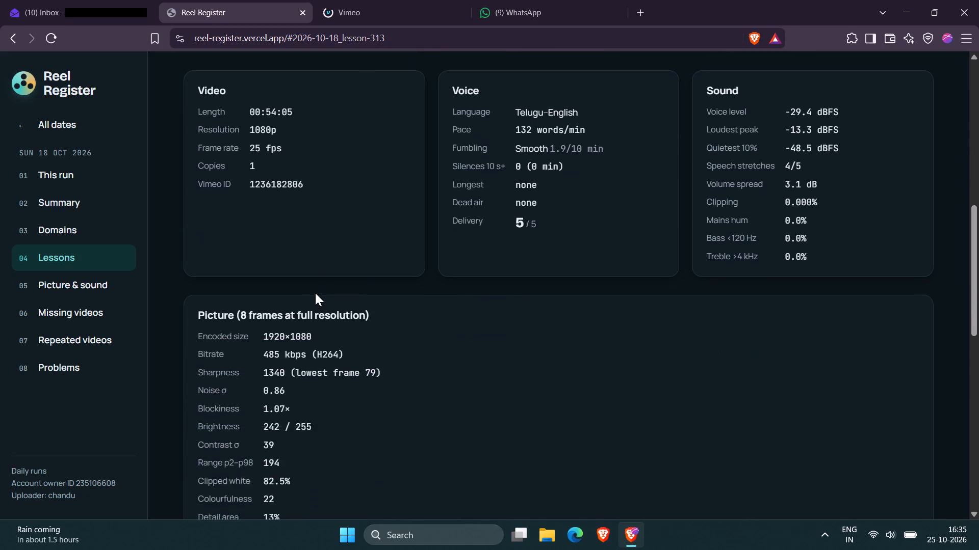
{"action": "scroll", "coordinate": [315, 293], "scroll_direction": "down", "scroll_amount": 5}
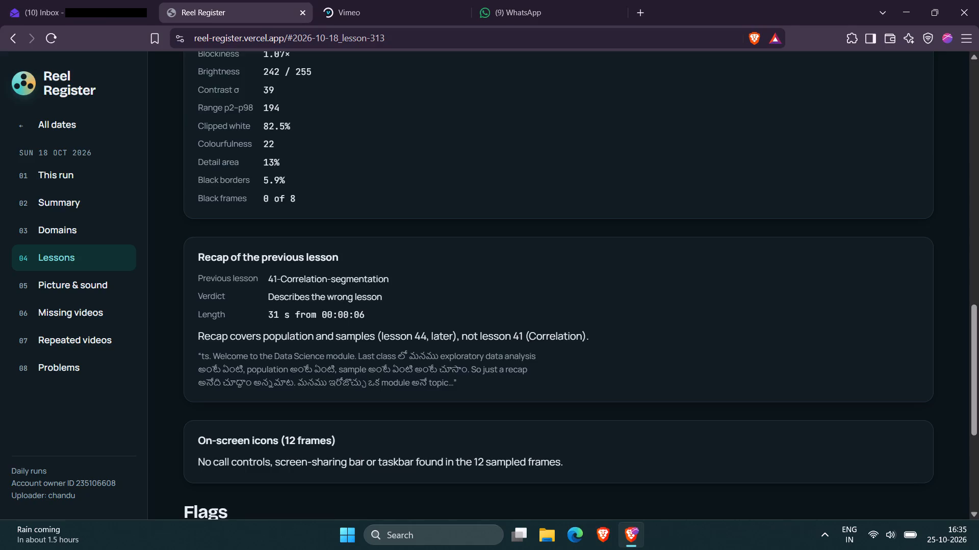
Open the report for 43-Effect_Size and SP_final from the list of lessons in this run.
{"action": "left_click", "coordinate": [72, 256]}
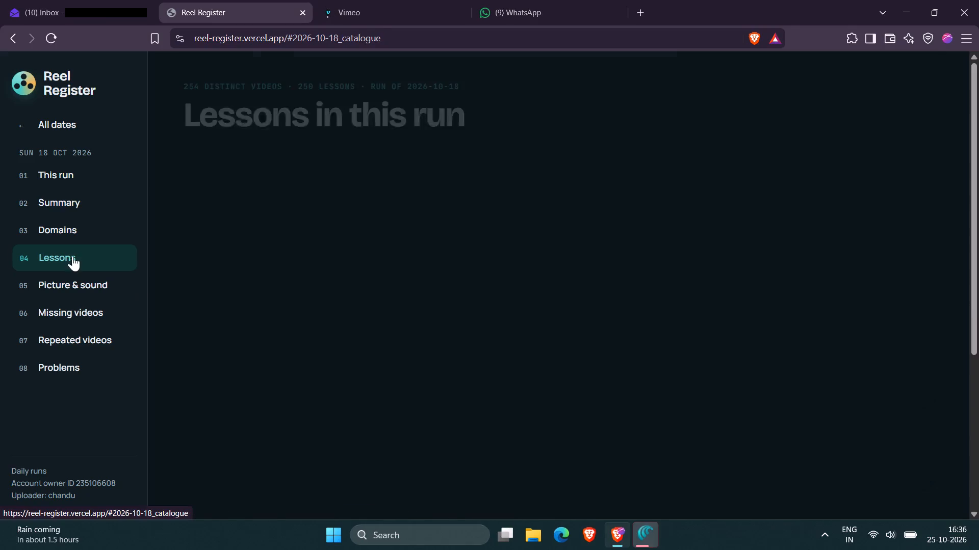
{"action": "scroll", "coordinate": [377, 487], "scroll_direction": "down", "scroll_amount": 8}
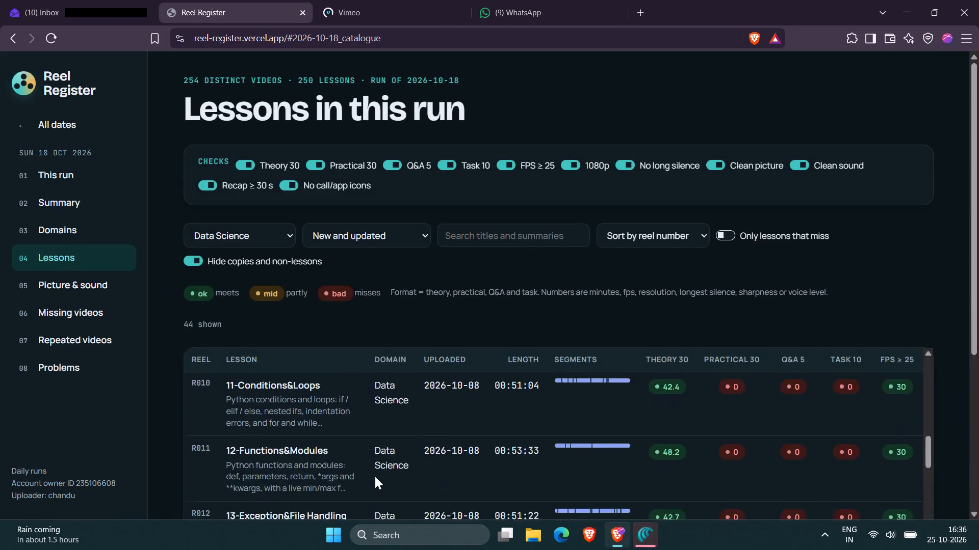
{"action": "scroll", "coordinate": [358, 274], "scroll_direction": "down", "scroll_amount": 7}
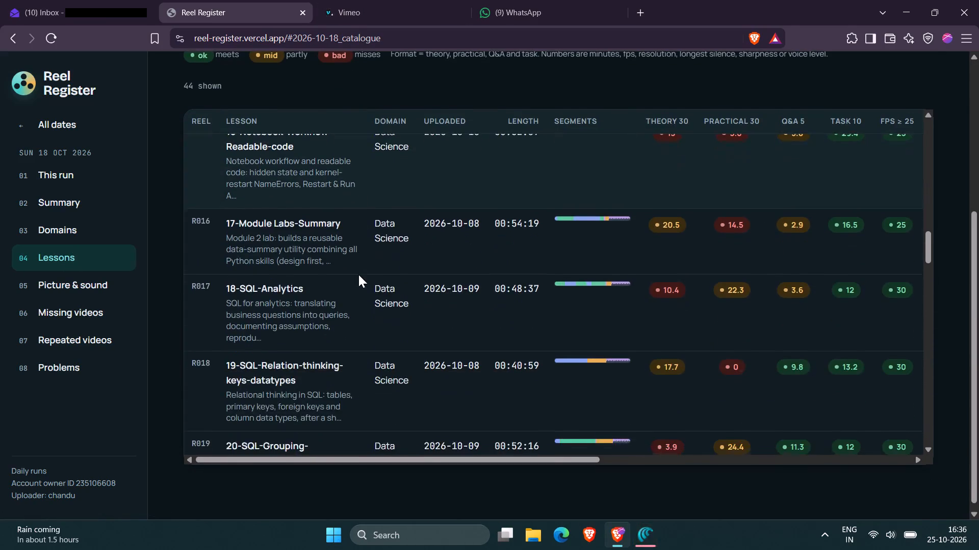
{"action": "scroll", "coordinate": [358, 274], "scroll_direction": "down", "scroll_amount": 10}
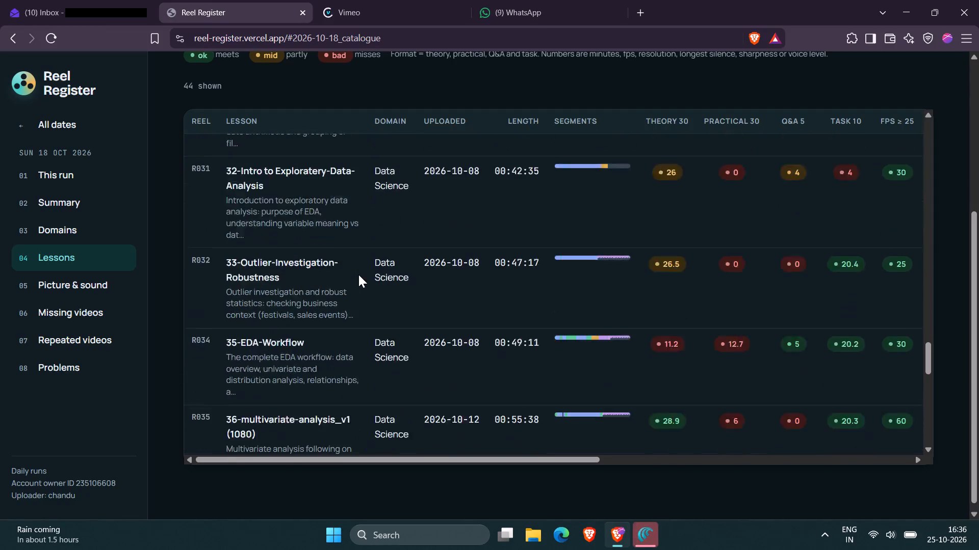
{"action": "scroll", "coordinate": [358, 274], "scroll_direction": "down", "scroll_amount": 5}
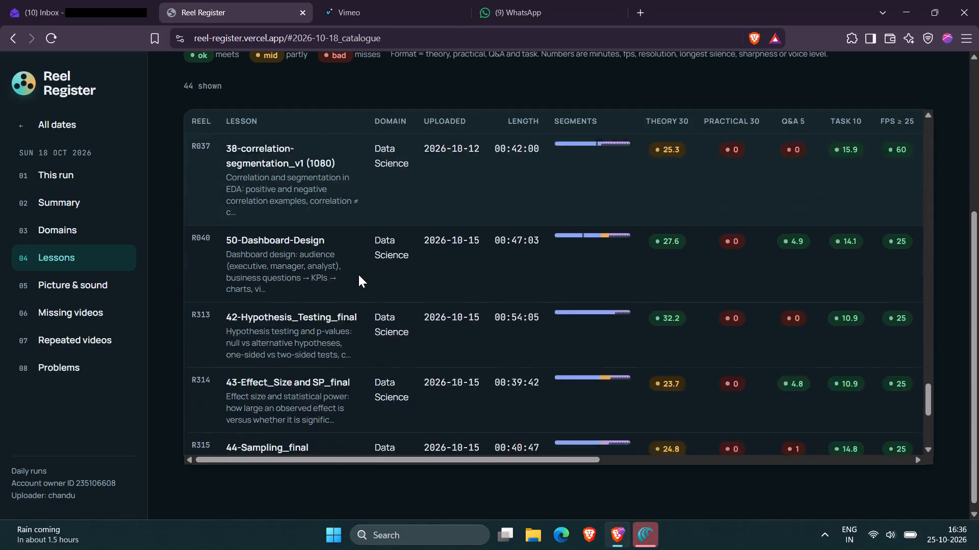
{"action": "scroll", "coordinate": [358, 274], "scroll_direction": "down", "scroll_amount": 2}
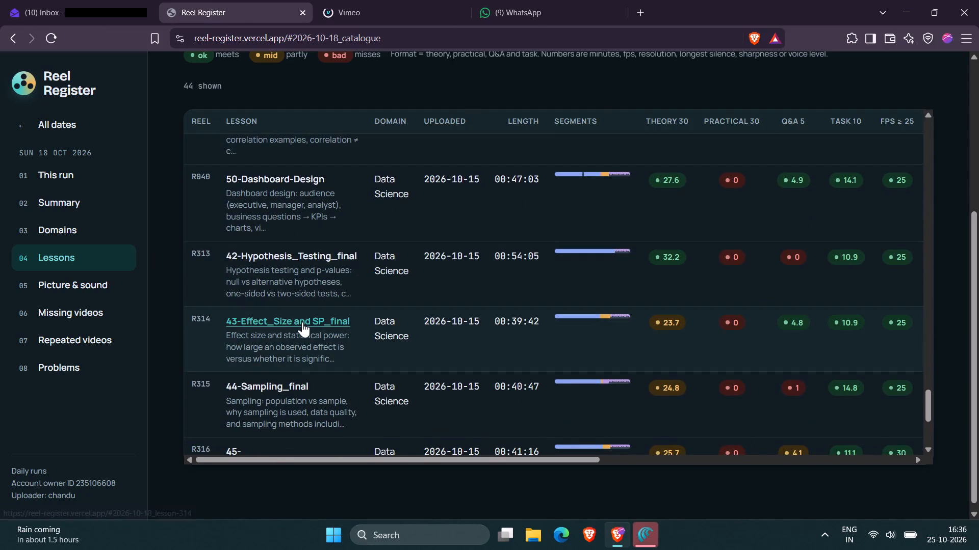
{"action": "left_click", "coordinate": [302, 322]}
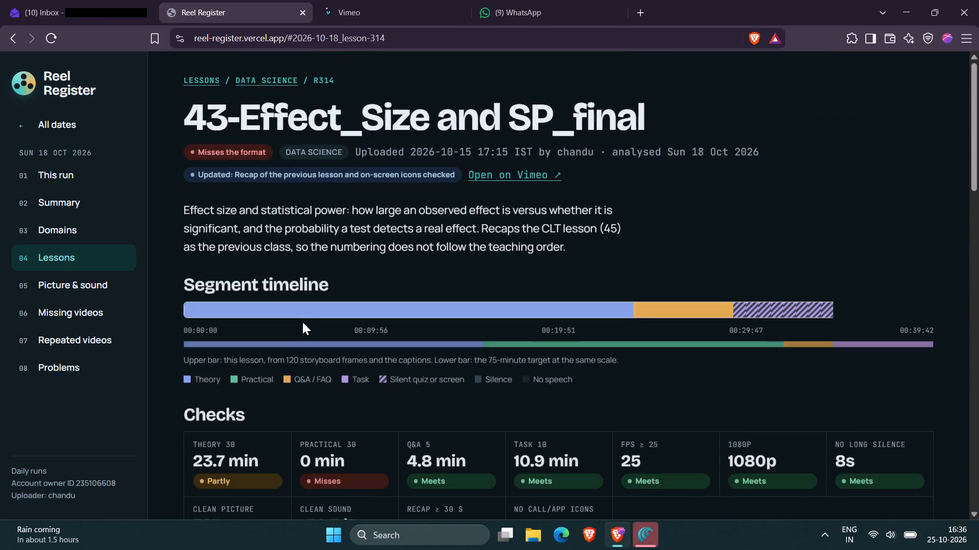
Return to the Vimeo video page and open its Data science folder.
{"action": "left_click", "coordinate": [424, 0]}
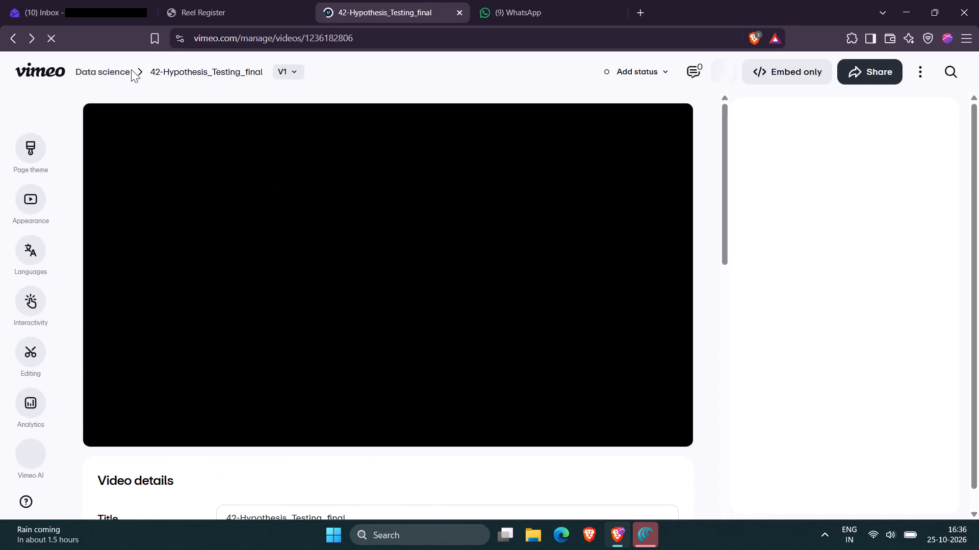
{"action": "left_click", "coordinate": [101, 75]}
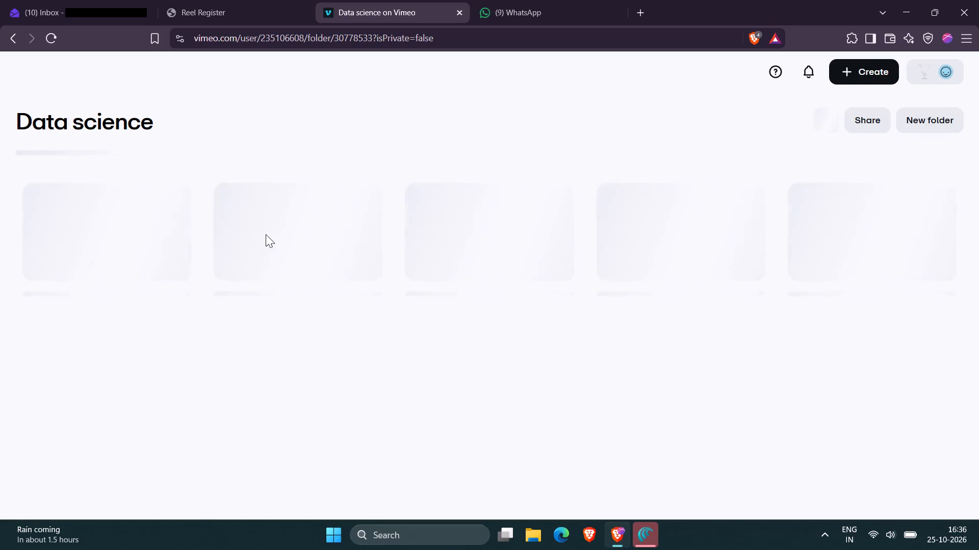
Find the 43-Effect_Size and SP_final video in the Data science folder and open it.
{"action": "scroll", "coordinate": [265, 234], "scroll_direction": "up", "scroll_amount": 1}
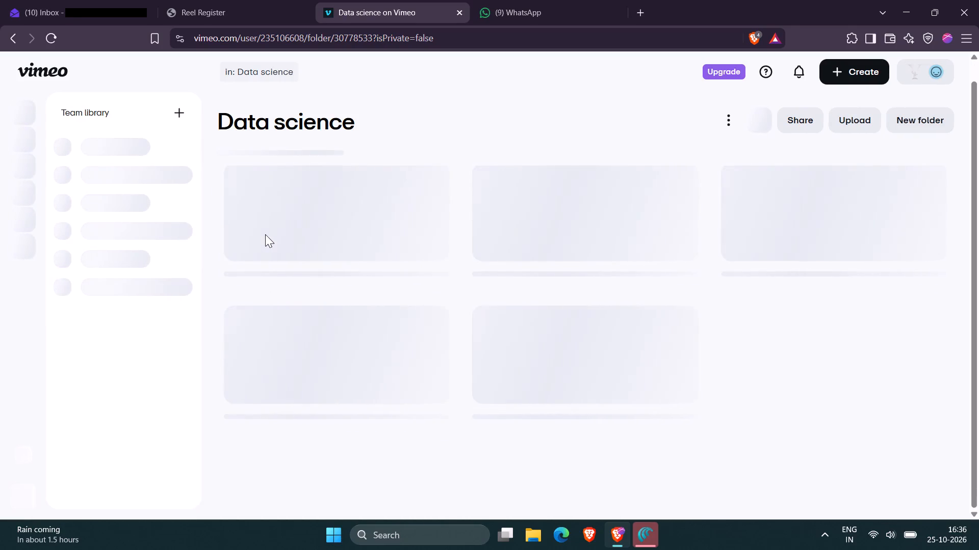
{"action": "scroll", "coordinate": [265, 234], "scroll_direction": "up", "scroll_amount": 1}
{"action": "scroll", "coordinate": [265, 234], "scroll_direction": "down", "scroll_amount": 7}
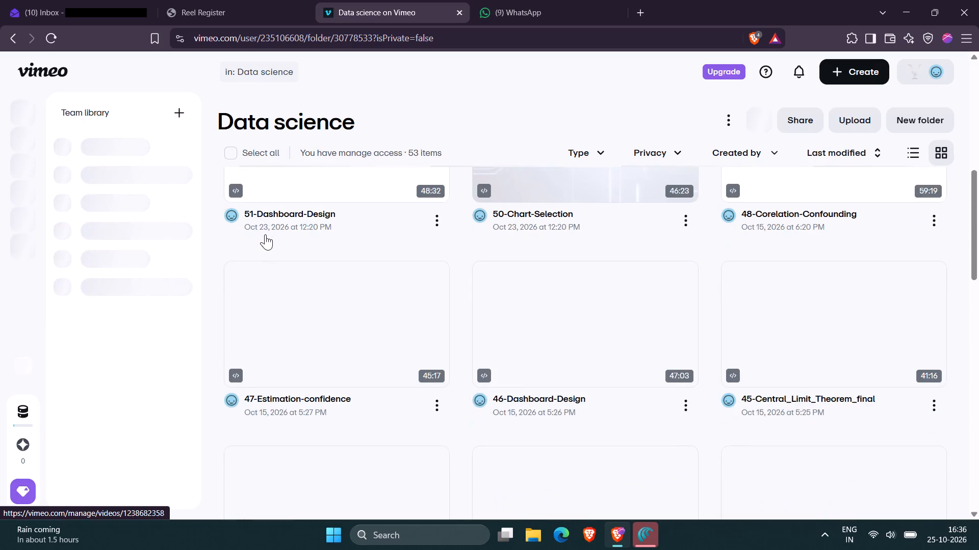
{"action": "scroll", "coordinate": [265, 234], "scroll_direction": "down", "scroll_amount": 8}
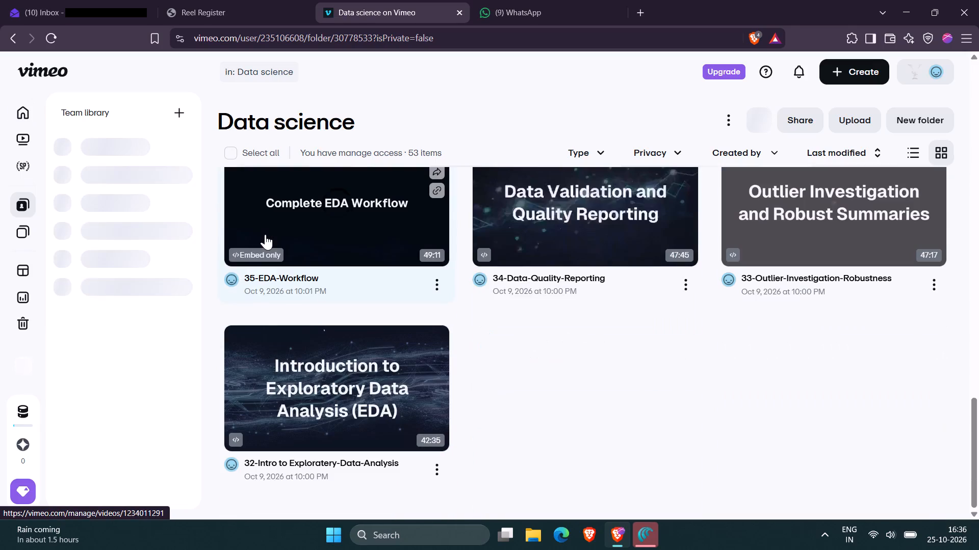
{"action": "scroll", "coordinate": [265, 234], "scroll_direction": "down", "scroll_amount": 3}
{"action": "scroll", "coordinate": [479, 315], "scroll_direction": "up", "scroll_amount": 5}
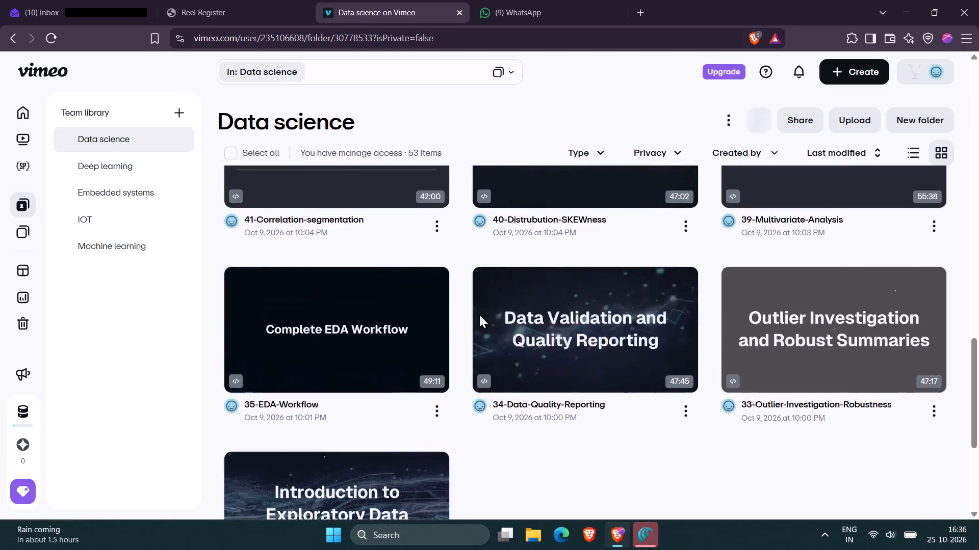
{"action": "scroll", "coordinate": [479, 315], "scroll_direction": "up", "scroll_amount": 3}
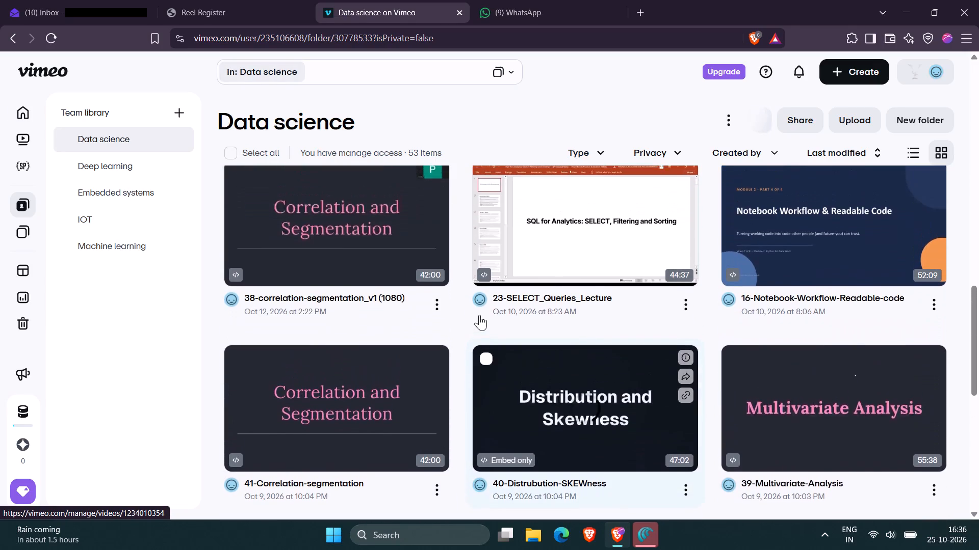
{"action": "scroll", "coordinate": [479, 315], "scroll_direction": "up", "scroll_amount": 5}
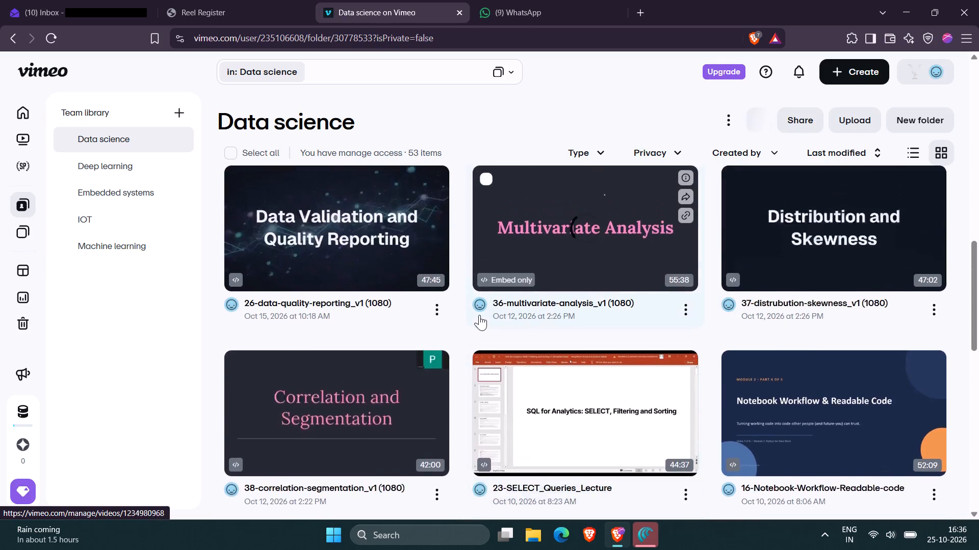
{"action": "scroll", "coordinate": [479, 315], "scroll_direction": "up", "scroll_amount": 3}
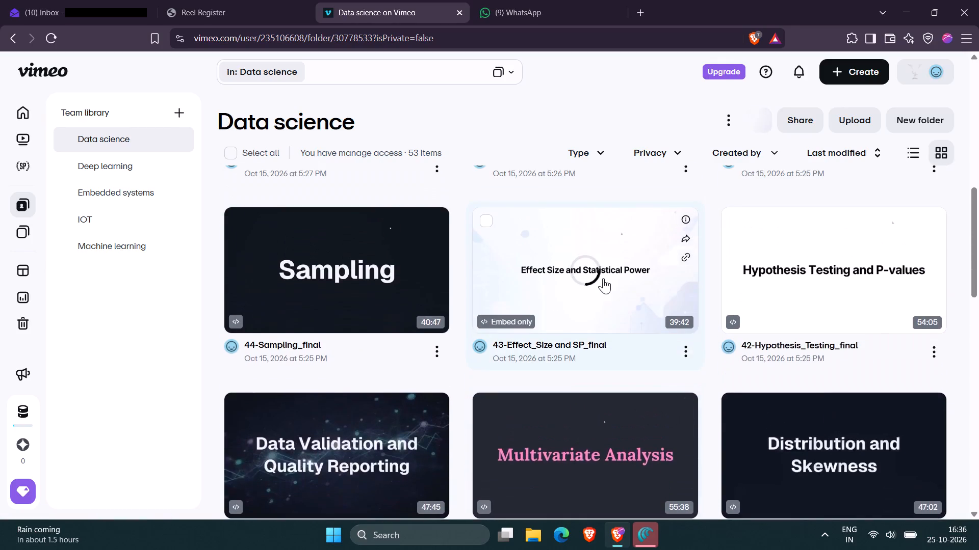
{"action": "left_click", "coordinate": [603, 278]}
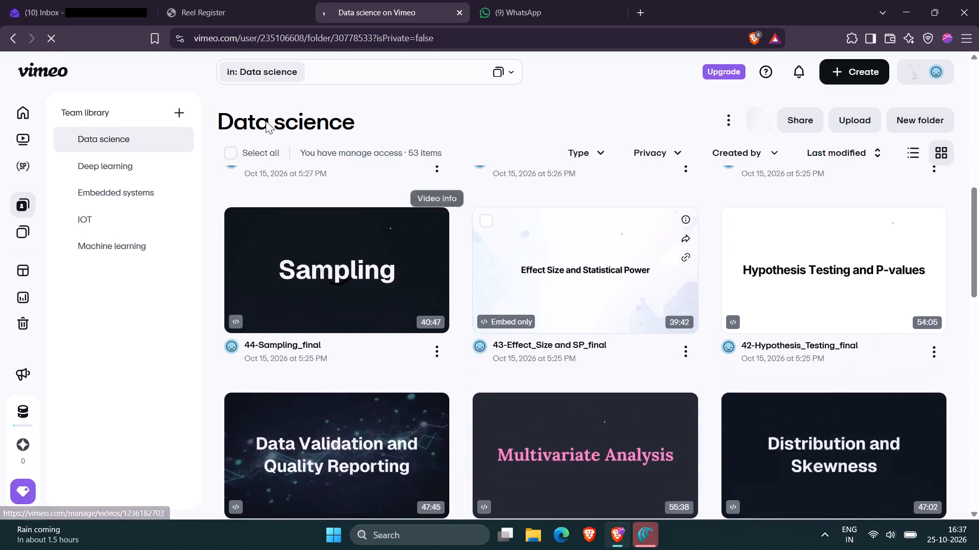
Review the 43-Effect_Size and SP_final report in Reel Register, covering its checks, media details, previous-lesson recap, on-screen icons and flags.
{"action": "left_click", "coordinate": [225, 0]}
{"action": "scroll", "coordinate": [383, 357], "scroll_direction": "down", "scroll_amount": 4}
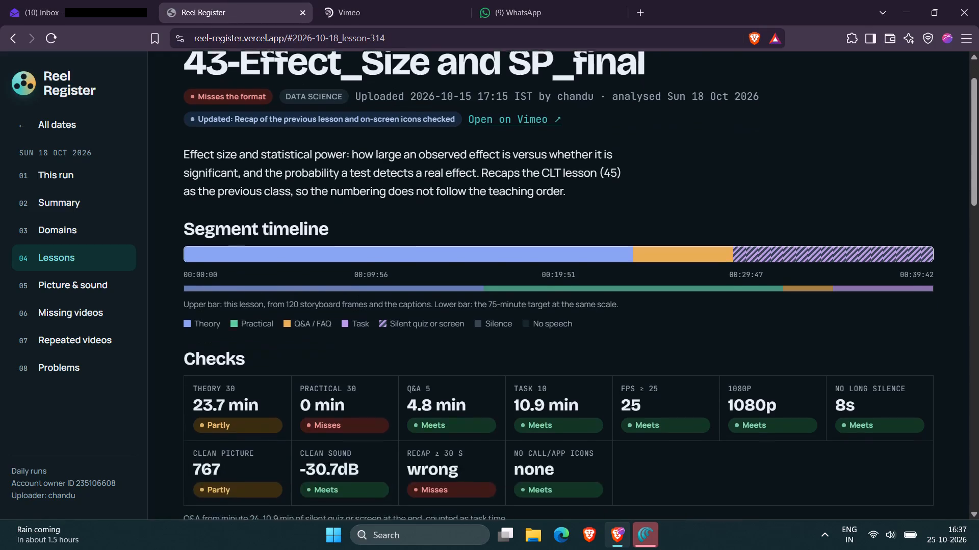
{"action": "scroll", "coordinate": [383, 357], "scroll_direction": "down", "scroll_amount": 2}
{"action": "scroll", "coordinate": [383, 357], "scroll_direction": "up", "scroll_amount": 2}
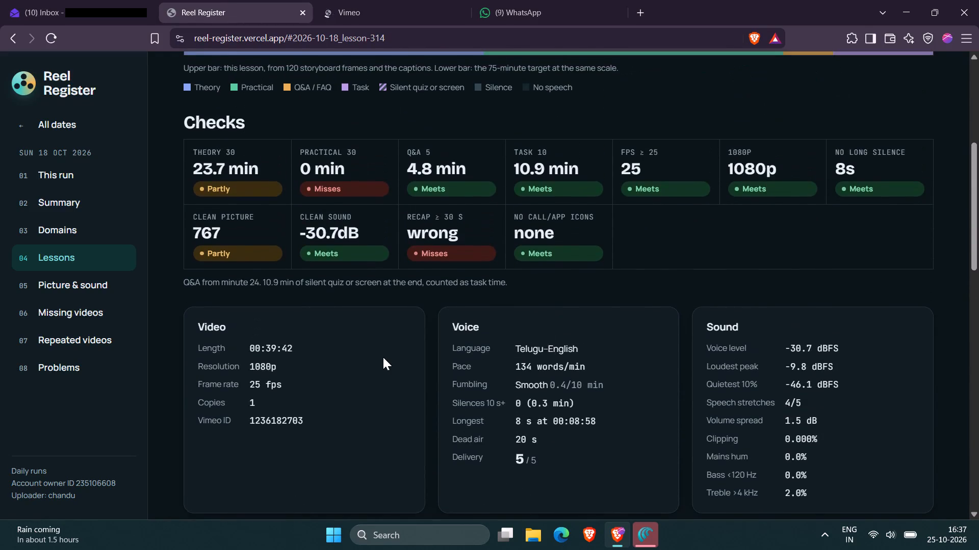
{"action": "scroll", "coordinate": [383, 357], "scroll_direction": "down", "scroll_amount": 5}
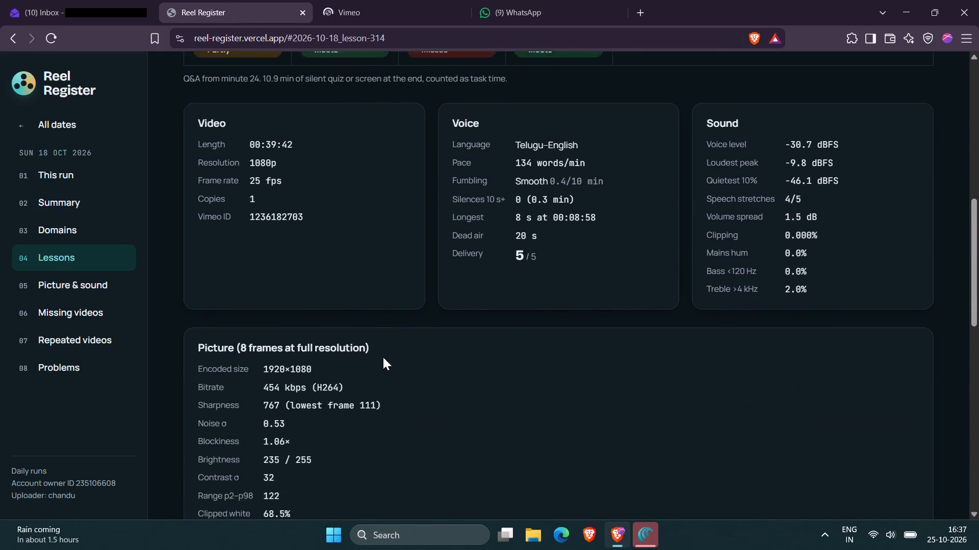
{"action": "scroll", "coordinate": [383, 357], "scroll_direction": "down", "scroll_amount": 3}
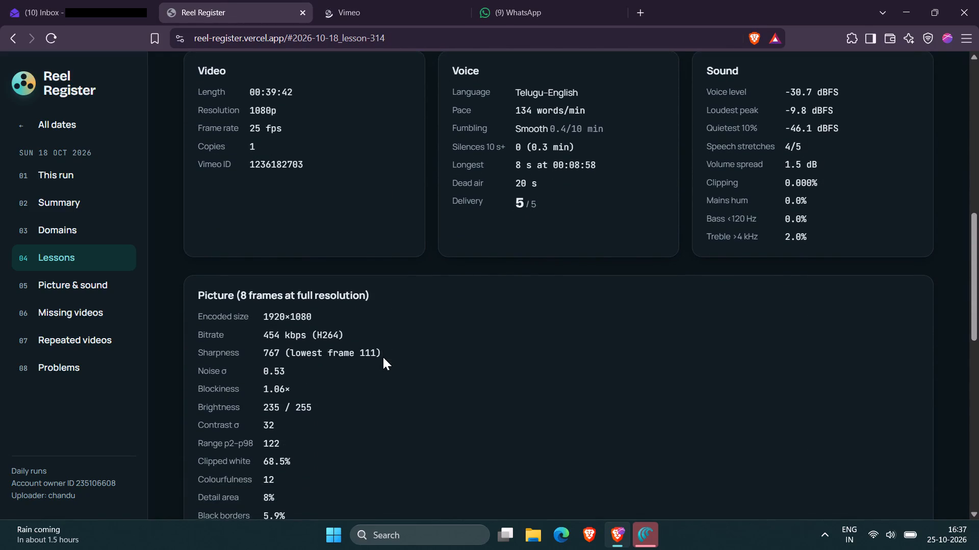
{"action": "scroll", "coordinate": [383, 357], "scroll_direction": "down", "scroll_amount": 4}
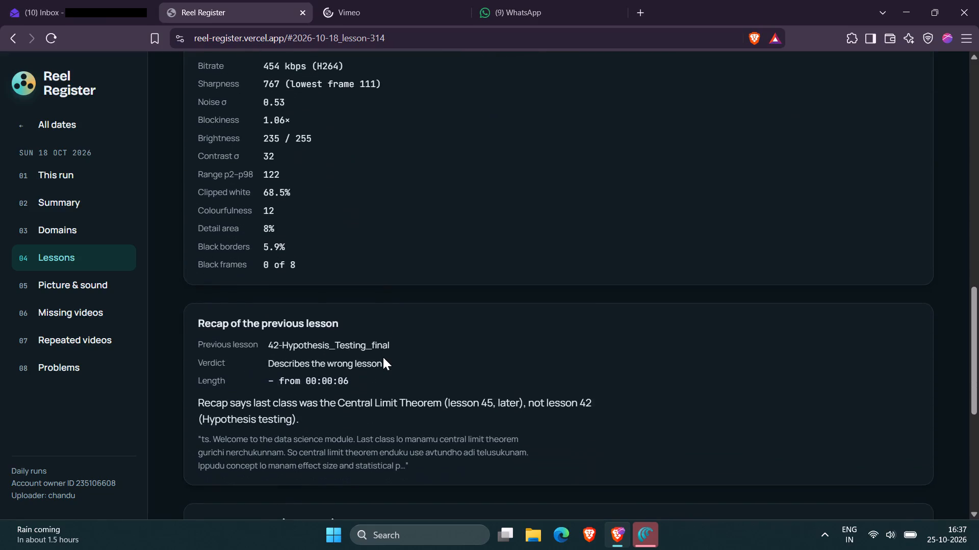
{"action": "scroll", "coordinate": [383, 357], "scroll_direction": "down", "scroll_amount": 4}
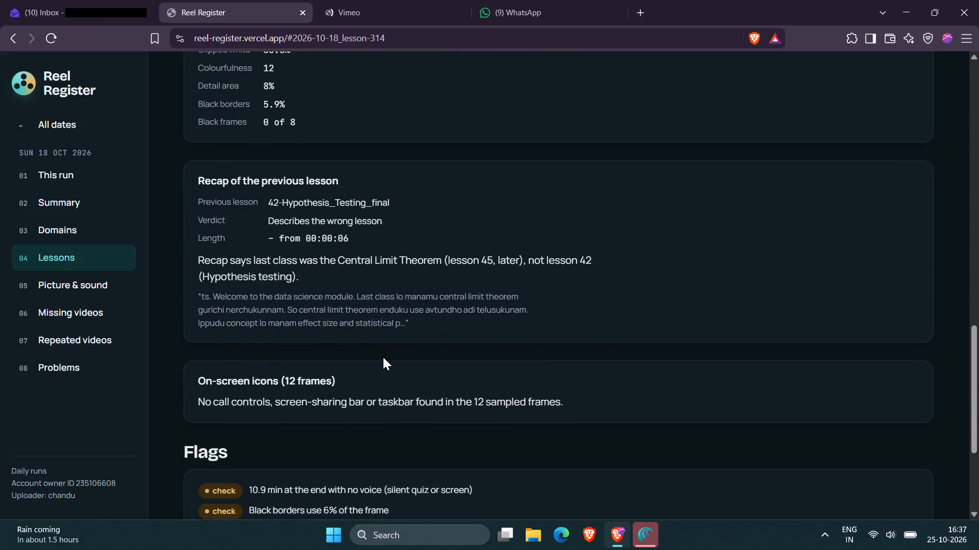
{"action": "scroll", "coordinate": [383, 357], "scroll_direction": "down", "scroll_amount": 3}
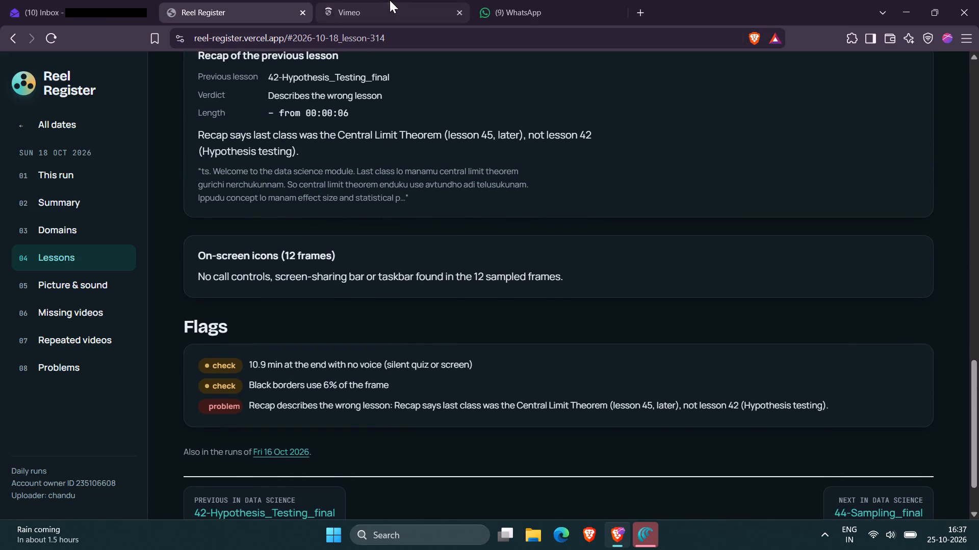
{"action": "scroll", "coordinate": [404, 145], "scroll_direction": "down", "scroll_amount": 1}
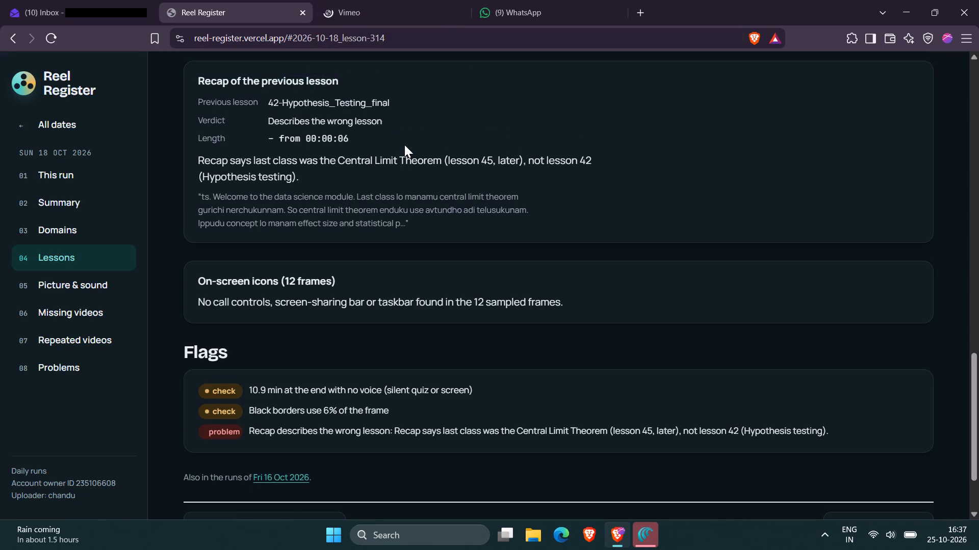
Finish reading the report's flags and start playing the 43-Effect_Size and SP_final video on its Vimeo page.
{"action": "scroll", "coordinate": [404, 145], "scroll_direction": "down", "scroll_amount": 1}
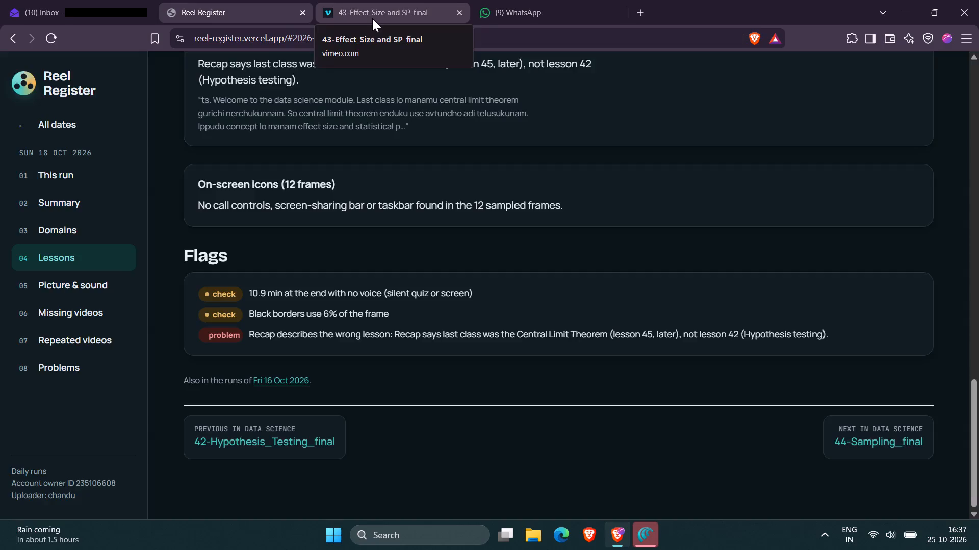
{"action": "left_click", "coordinate": [372, 18]}
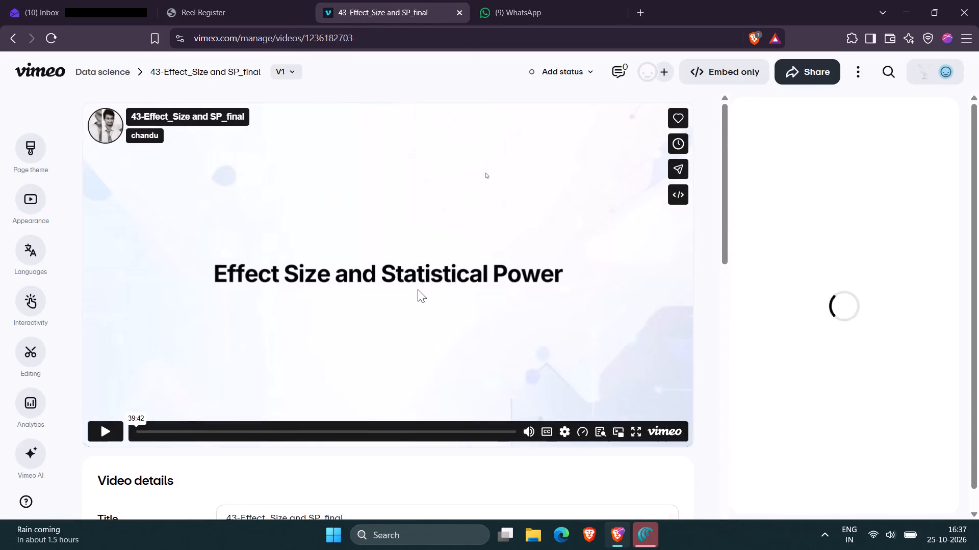
{"action": "left_click", "coordinate": [418, 289]}
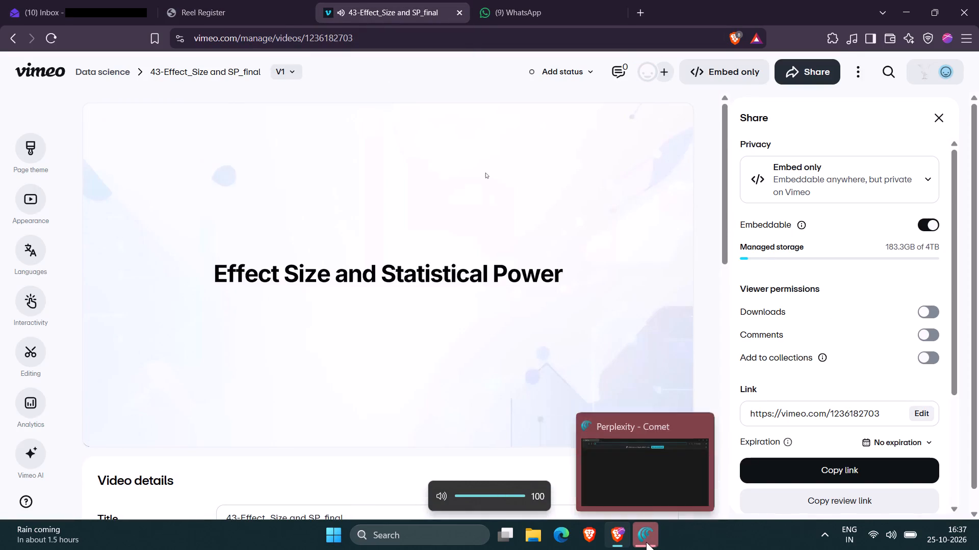
Close the Perplexity window of the Comet browser.
{"action": "left_click", "coordinate": [705, 421]}
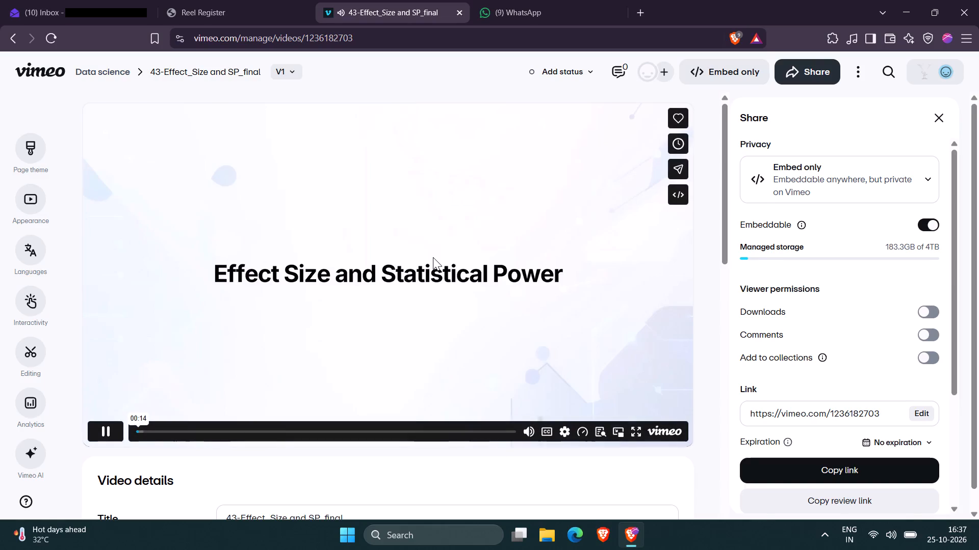
Open Notepad in a full-size window and start a new note with the heading 43-.
{"action": "type", "text": "not"}
{"action": "key", "text": "Return"}
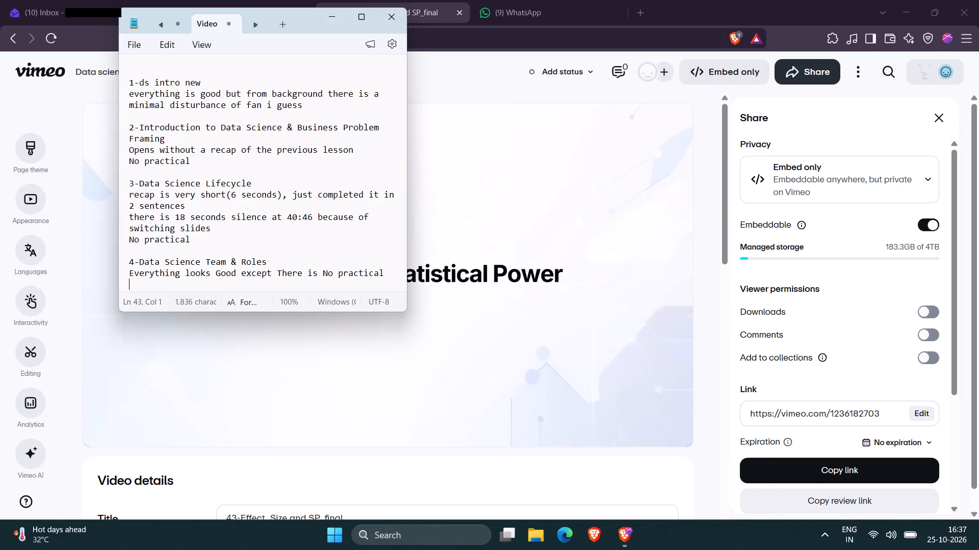
{"action": "left_click", "coordinate": [361, 14]}
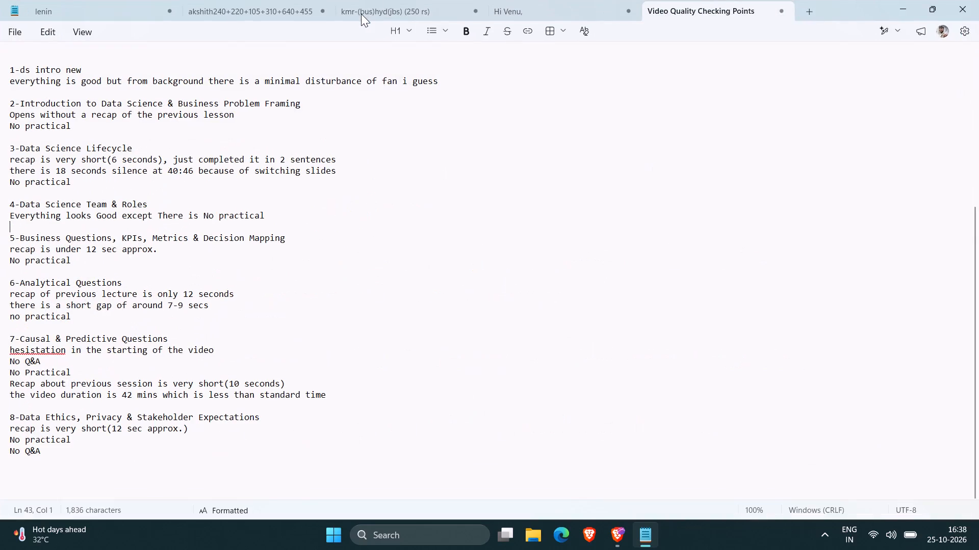
{"action": "scroll", "coordinate": [479, 405], "scroll_direction": "down", "scroll_amount": 2}
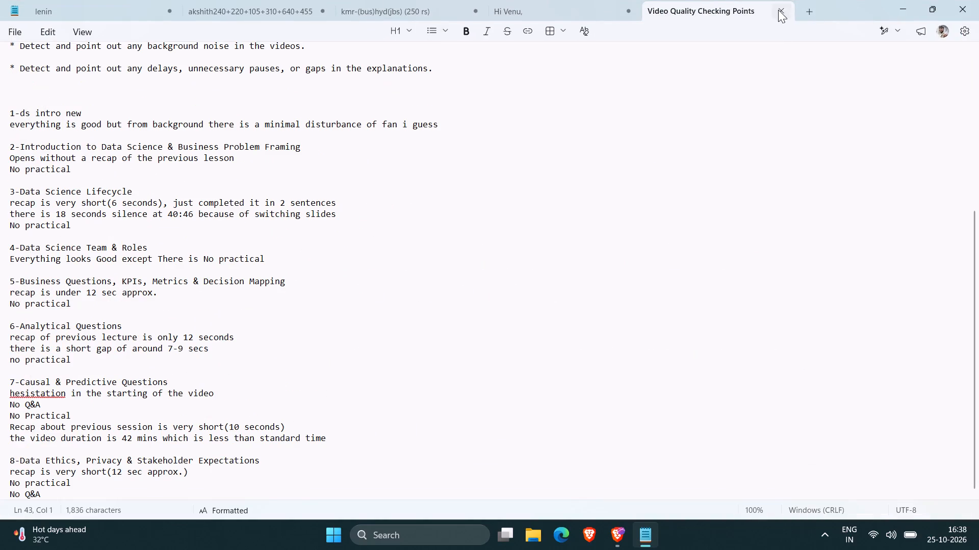
{"action": "left_click", "coordinate": [806, 8]}
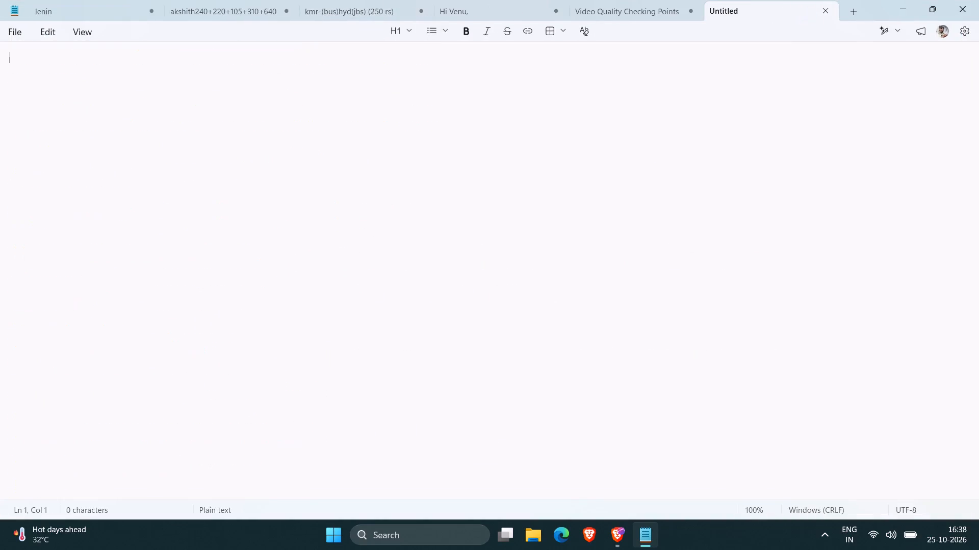
{"action": "type", "text": "43-"}
{"action": "key", "text": "shift+Return"}
Return to the Vimeo page and pause the 43-Effect_Size and SP_final video.
{"action": "key", "text": "alt+Tab"}
{"action": "left_click", "coordinate": [414, 293]}
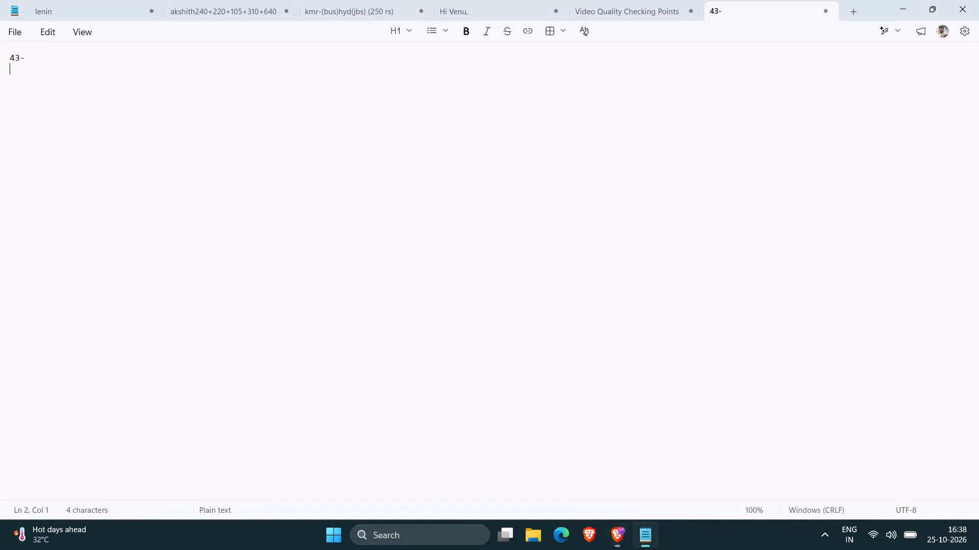
Copy the problem flag about the recap describing the wrong lesson from the Reel Register report into the note under 43-.
{"action": "key", "text": "alt+Tab"}
{"action": "left_click", "coordinate": [237, 0]}
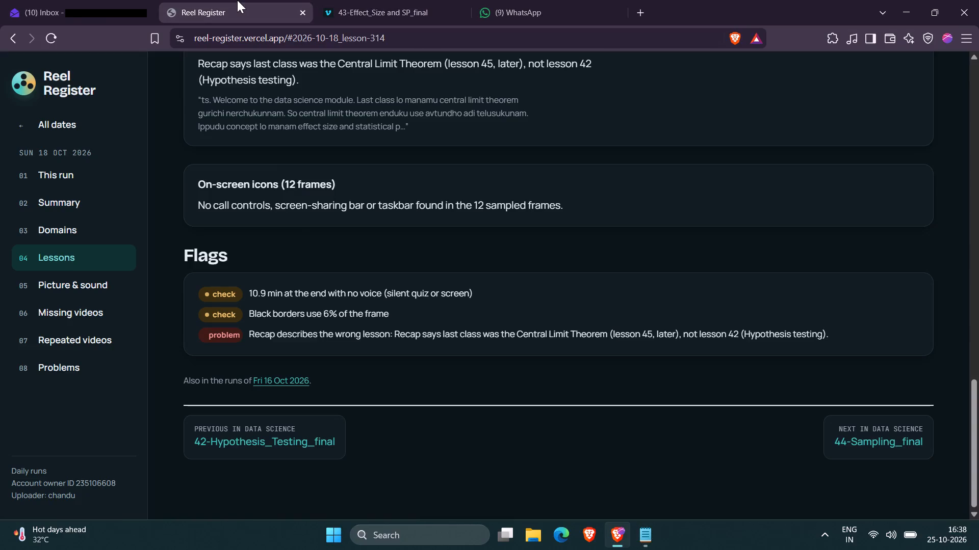
{"action": "left_click_drag", "start_coordinate": [250, 335], "coordinate": [835, 335]}
{"action": "key", "text": "ctrl+c"}
{"action": "key", "text": "alt+Tab"}
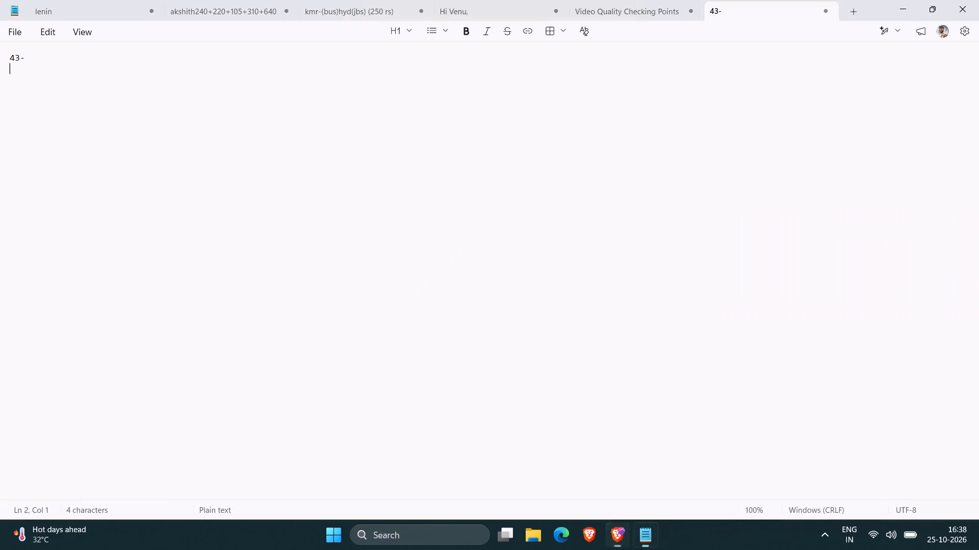
{"action": "key", "text": "ctrl+v"}
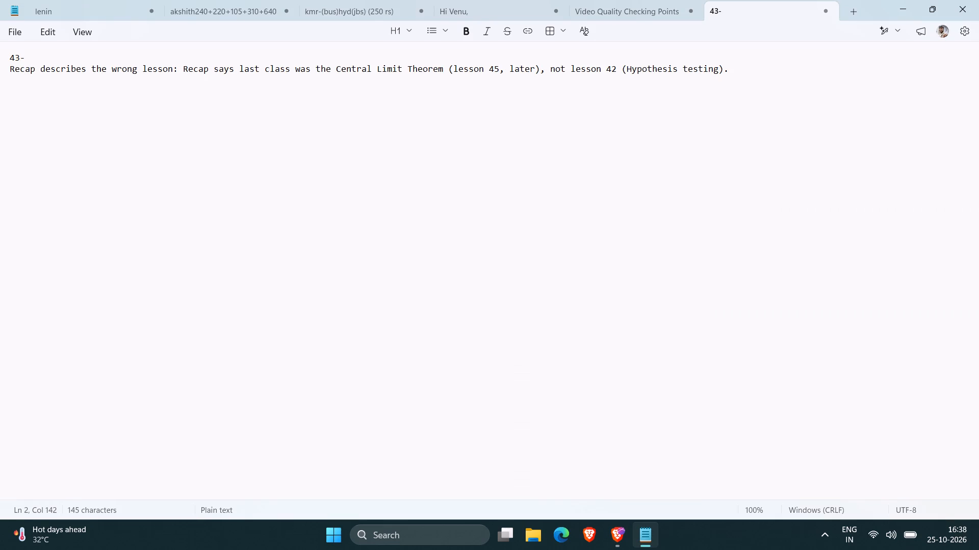
Return to the 43-Effect_Size and SP_final video on Vimeo and resume its playback.
{"action": "key", "text": "alt+Tab"}
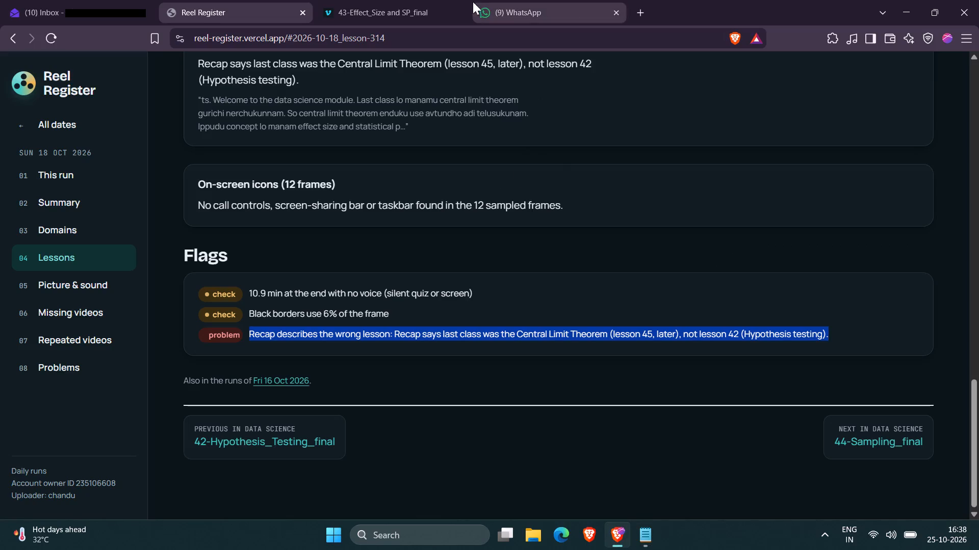
{"action": "left_click", "coordinate": [381, 4]}
{"action": "left_click", "coordinate": [383, 294]}
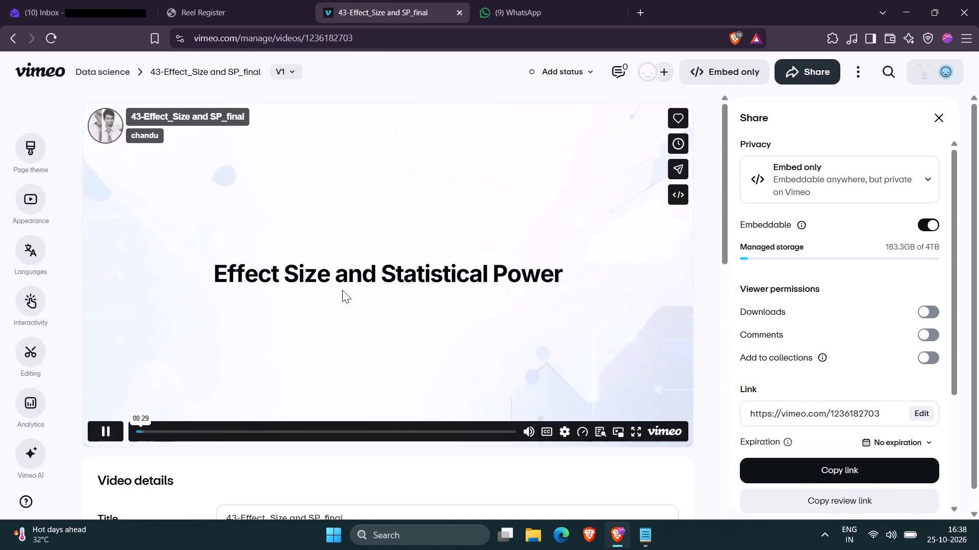
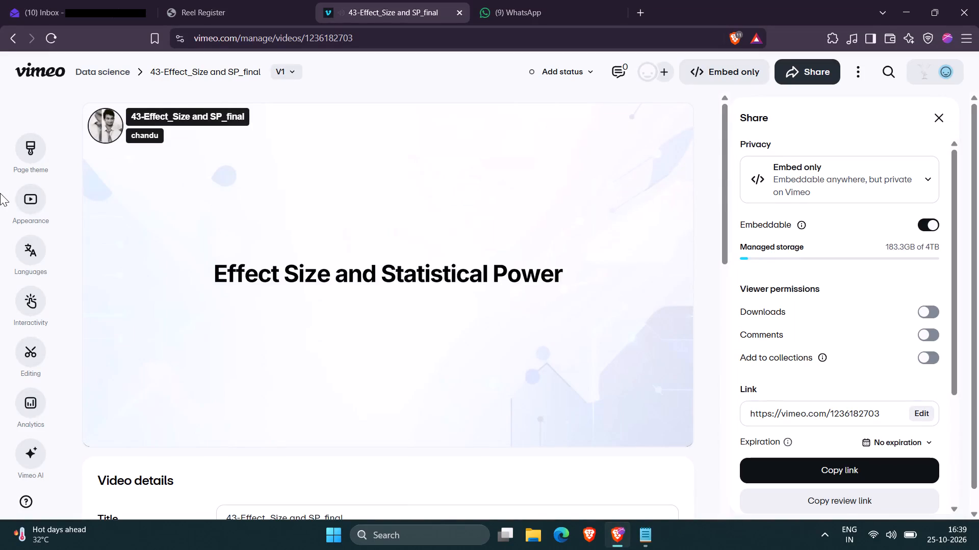
Play the 43-Effect_Size and SP_final video briefly to check the tutor's voice, and pause it.
{"action": "key", "text": "space"}
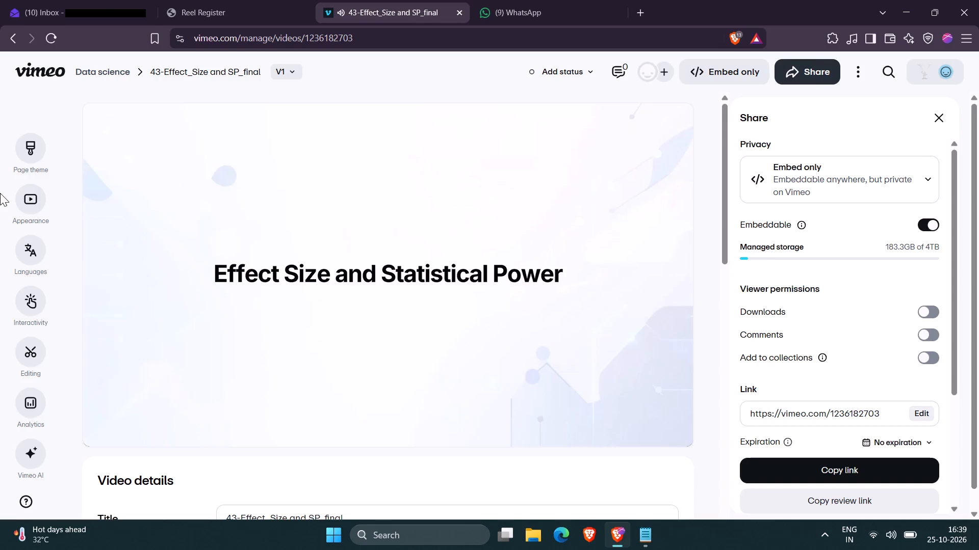
{"action": "key", "text": "space"}
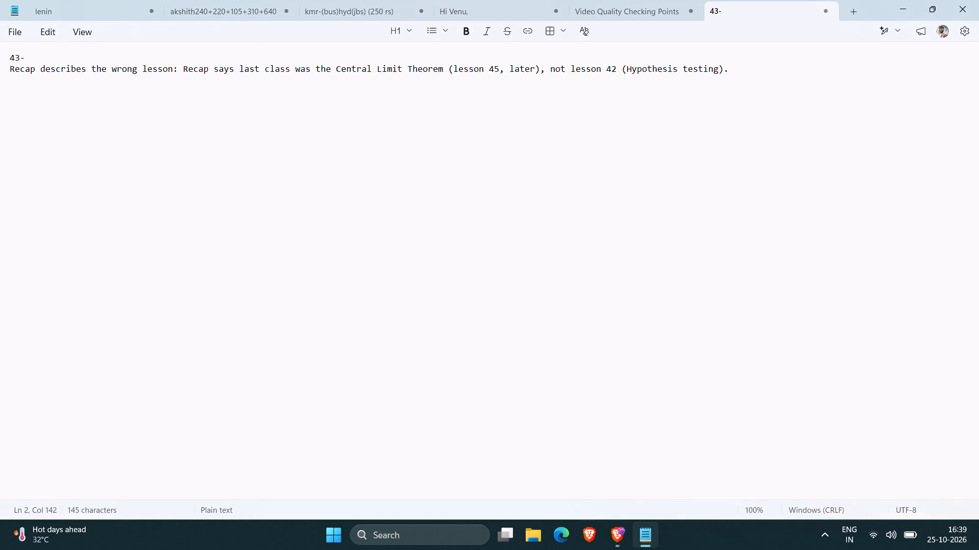
In the Notepad note, draft a line below the recap issue: "Voice of the tutor is icreasing in between the video and later it is".
{"action": "left_click", "coordinate": [70, 104]}
{"action": "key", "text": "Down"}
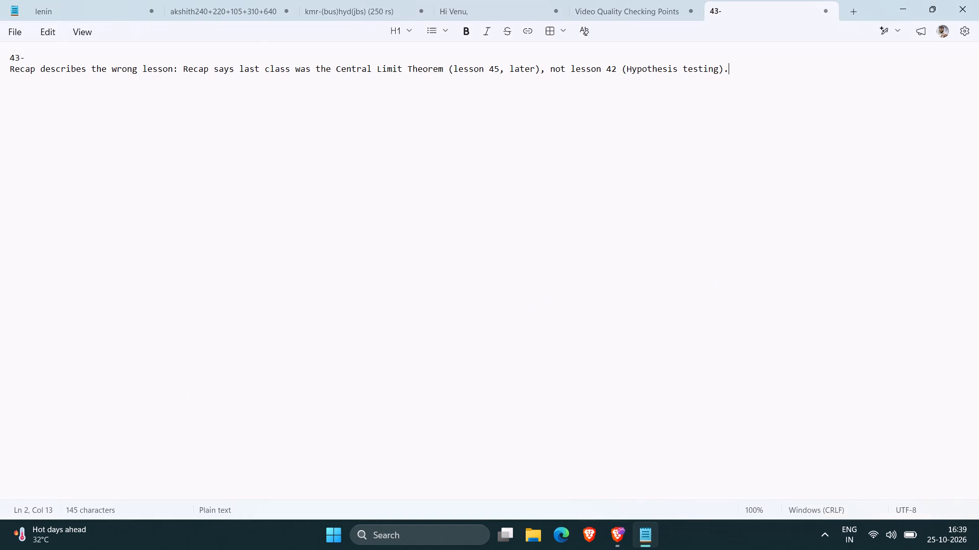
{"action": "key", "text": "Return"}
{"action": "type", "text": "Voice of the ti"}
{"action": "key", "text": "BackSpace"}
{"action": "type", "text": "utor is i"}
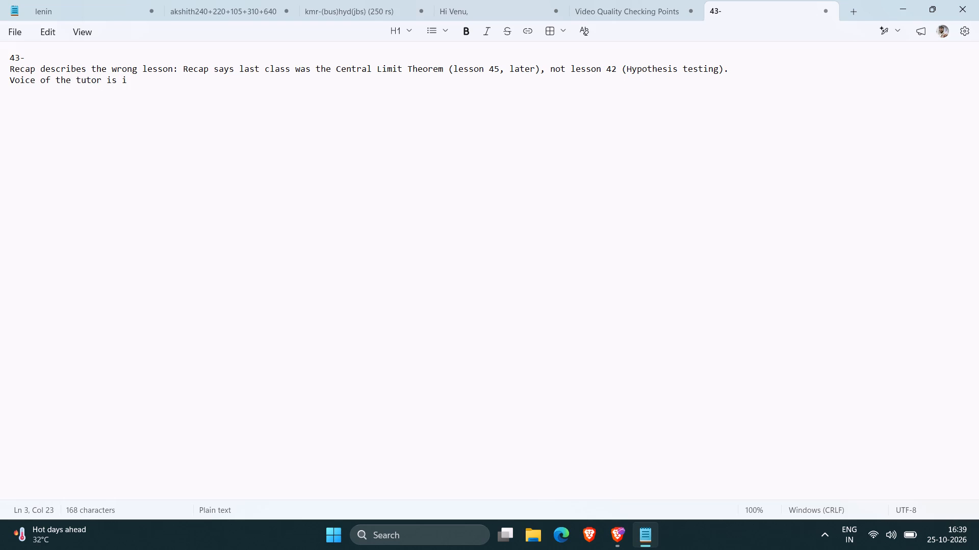
{"action": "type", "text": "creasing in between the video a"}
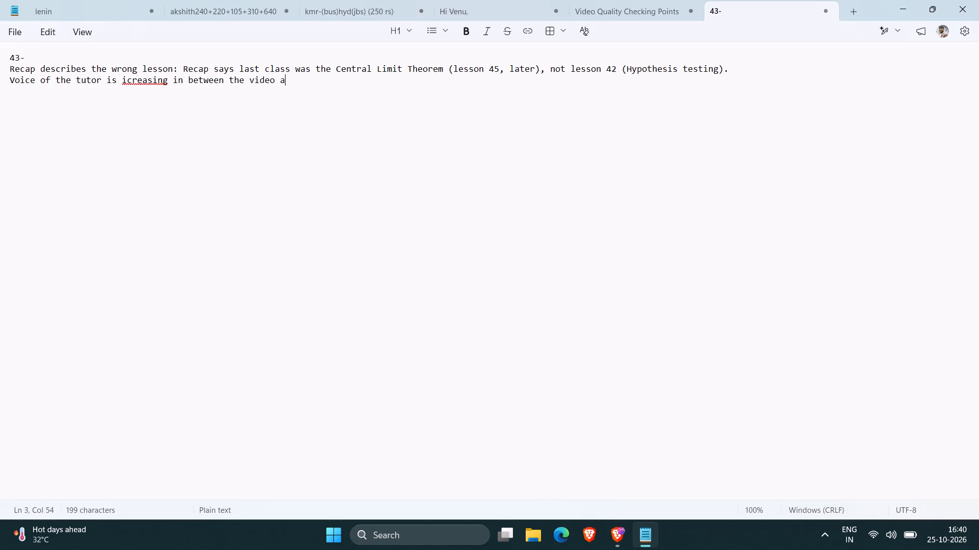
{"action": "type", "text": "nd later it is"}
{"action": "key", "text": "space"}
Reword the drafted voice line in the note as "Voice modulation issues(tone is becoming high in between)".
{"action": "key", "text": "BackSpace"}
{"action": "key", "text": "BackSpace"}
{"action": "key", "text": "BackSpace"}
{"action": "key", "text": "BackSpace"}
{"action": "key", "text": "BackSpace"}
{"action": "key", "text": "BackSpace"}
{"action": "key", "text": "BackSpace"}
{"action": "key", "text": "BackSpace"}
{"action": "key", "text": "BackSpace"}
{"action": "key", "text": "BackSpace"}
{"action": "key", "text": "BackSpace"}
{"action": "key", "text": "BackSpace"}
{"action": "key", "text": "BackSpace"}
{"action": "key", "text": "BackSpace"}
{"action": "key", "text": "BackSpace"}
{"action": "key", "text": "BackSpace"}
{"action": "key", "text": "BackSpace"}
{"action": "key", "text": "BackSpace"}
{"action": "key", "text": "BackSpace"}
{"action": "key", "text": "BackSpace"}
{"action": "key", "text": "BackSpace"}
{"action": "key", "text": "BackSpace"}
{"action": "key", "text": "BackSpace"}
{"action": "key", "text": "BackSpace"}
{"action": "key", "text": "BackSpace"}
{"action": "key", "text": "BackSpace"}
{"action": "key", "text": "BackSpace"}
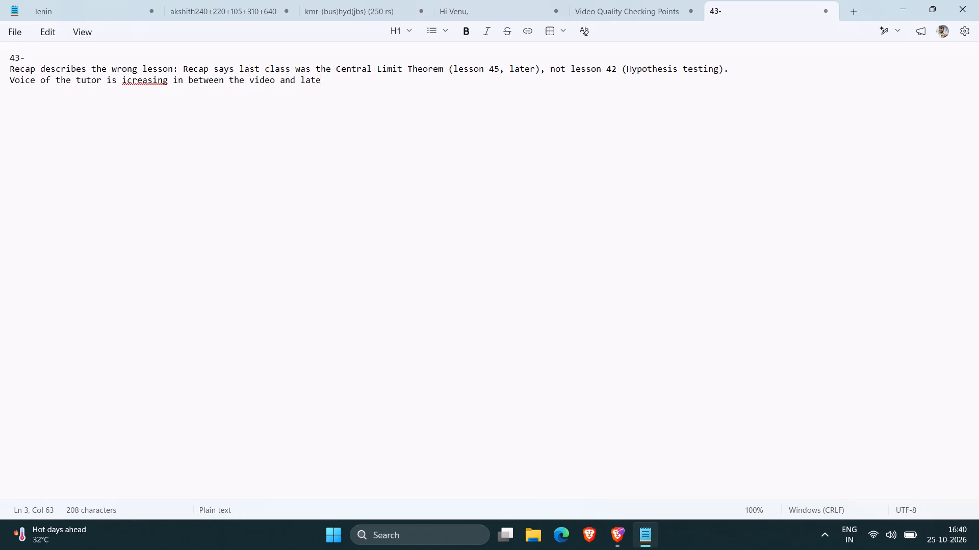
{"action": "key", "text": "BackSpace"}
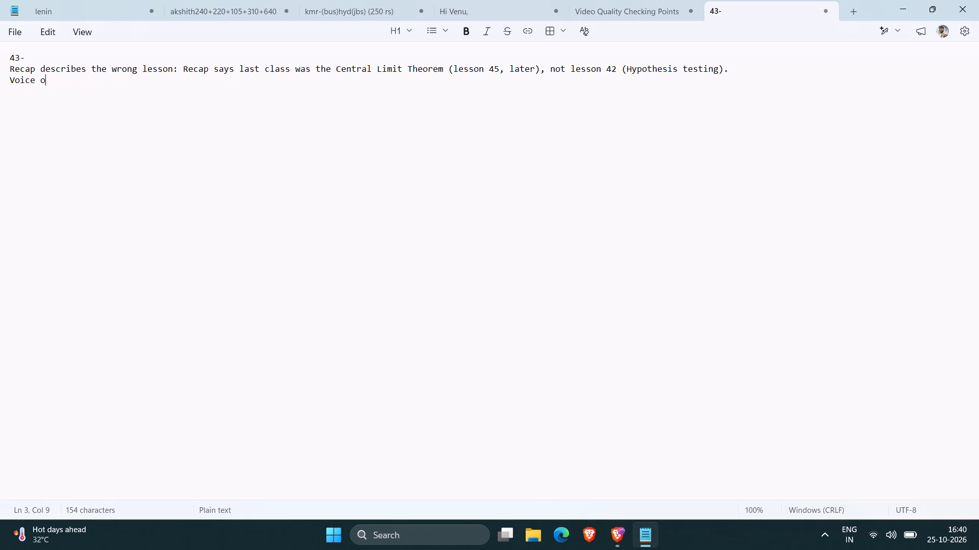
{"action": "key", "text": "BackSpace"}
{"action": "type", "text": "mody"}
{"action": "key", "text": "BackSpace"}
{"action": "type", "text": "ulation issues"}
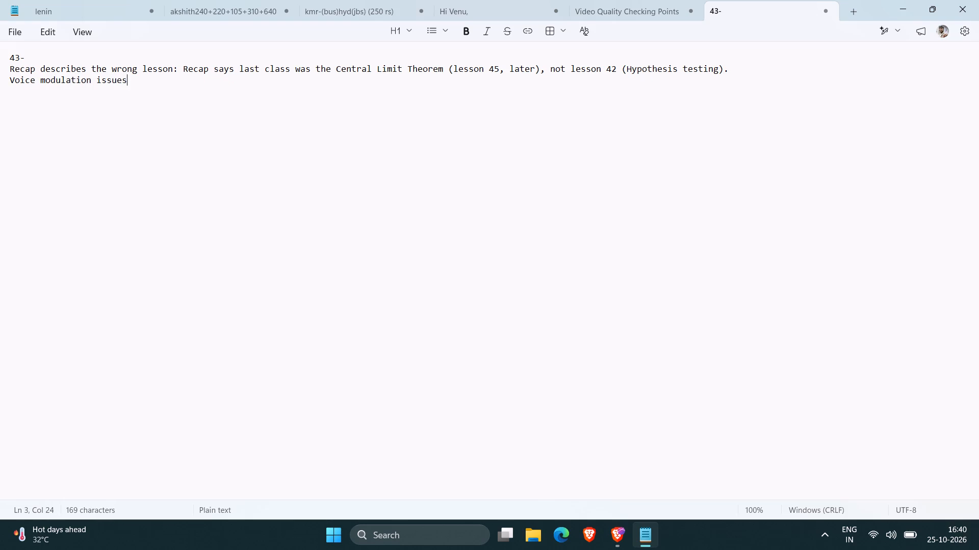
{"action": "key", "text": "shift+parenleft"}
{"action": "type", "text": "tone is becoming high in betwe"}
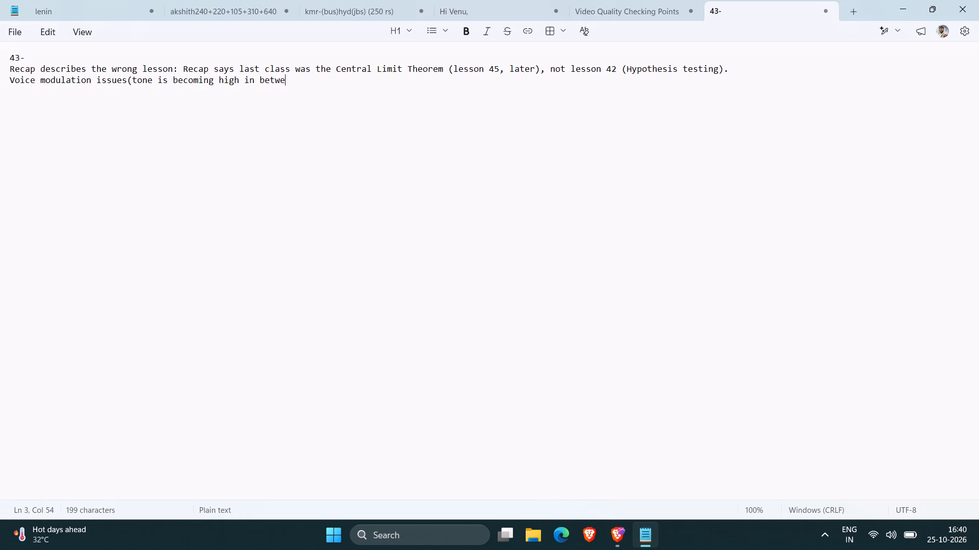
{"action": "type", "text": "en"}
{"action": "key", "text": "Return"}
{"action": "key", "text": "BackSpace"}
{"action": "key", "text": "shift+parenright"}
Return to the 43-Effect_Size and SP_final video on Vimeo.
{"action": "key", "text": "alt+Tab"}
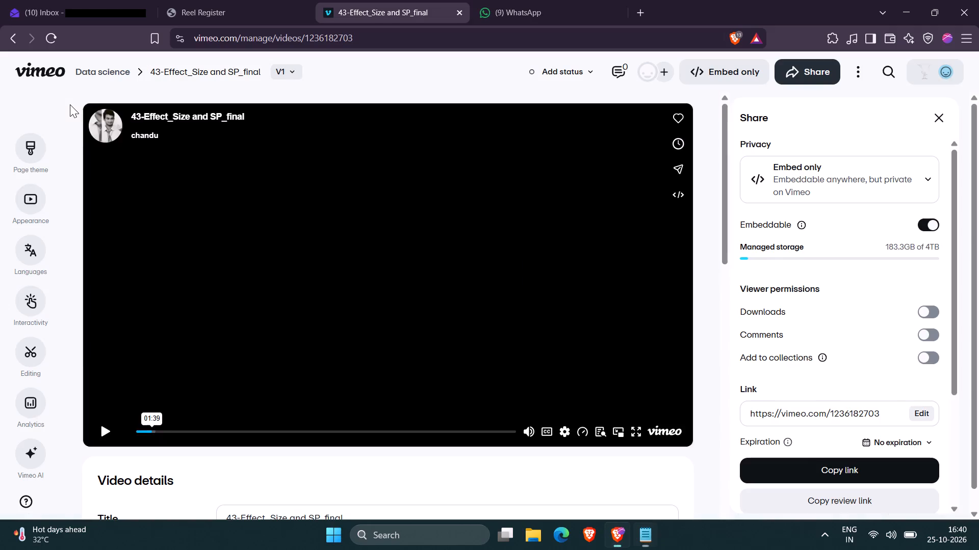
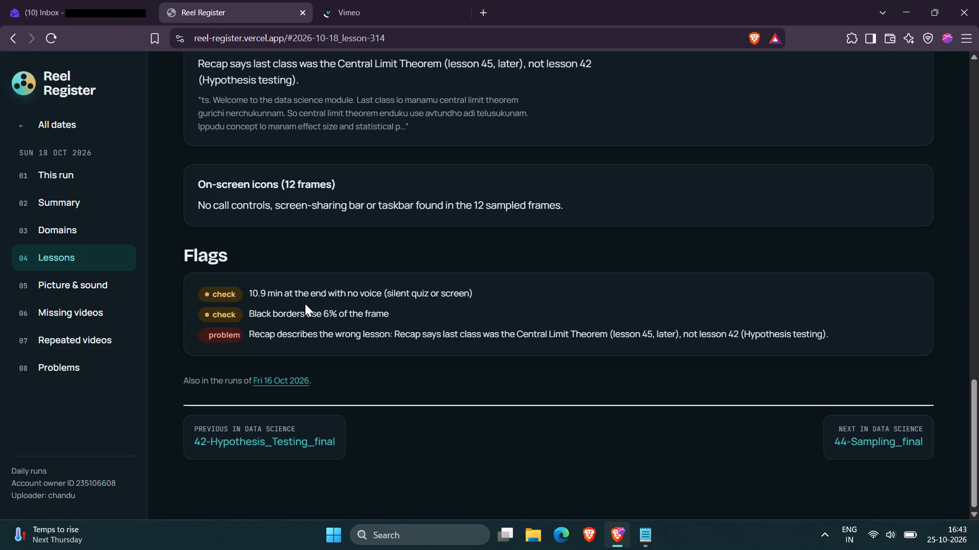
Play the 43-Effect_Size and SP_final video on Vimeo from about 03:55.
{"action": "left_click", "coordinate": [428, 0]}
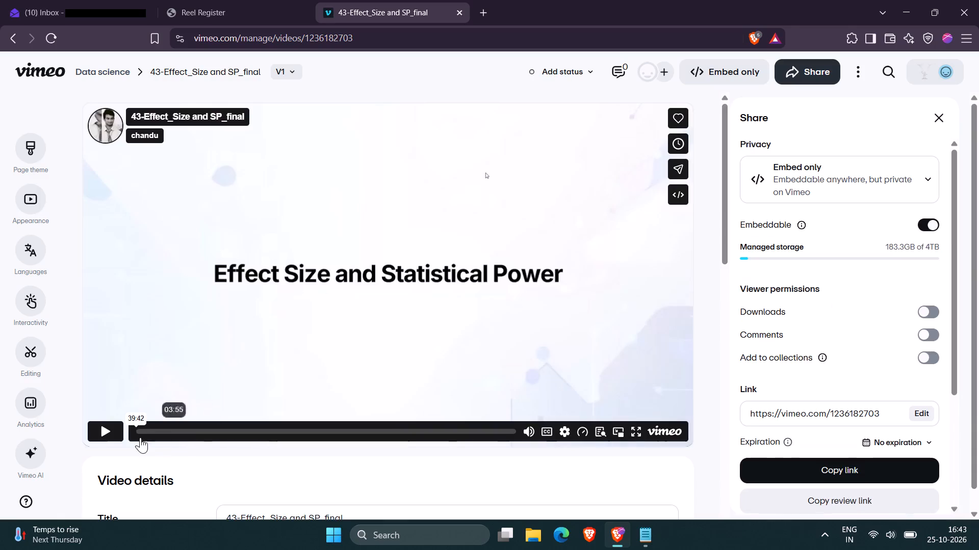
{"action": "left_click", "coordinate": [121, 428]}
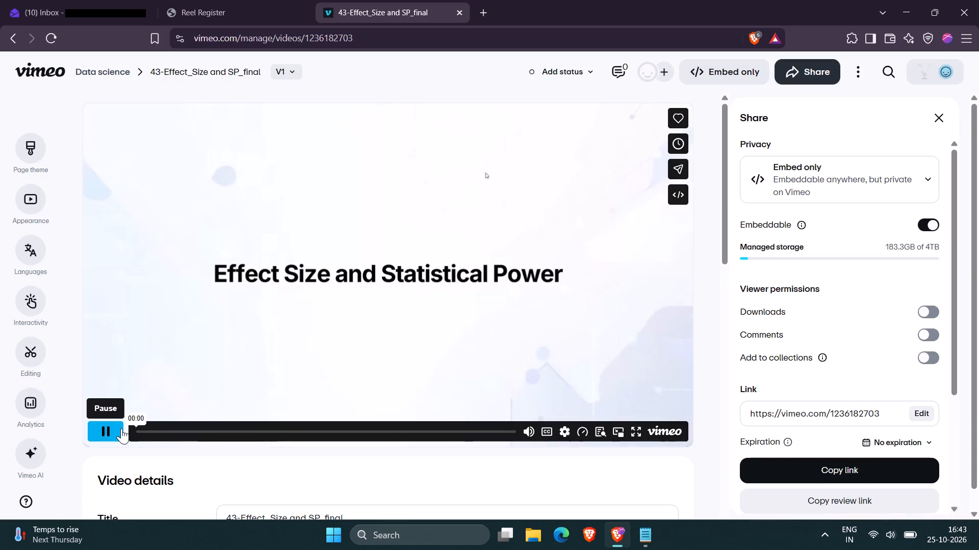
{"action": "left_click", "coordinate": [172, 431]}
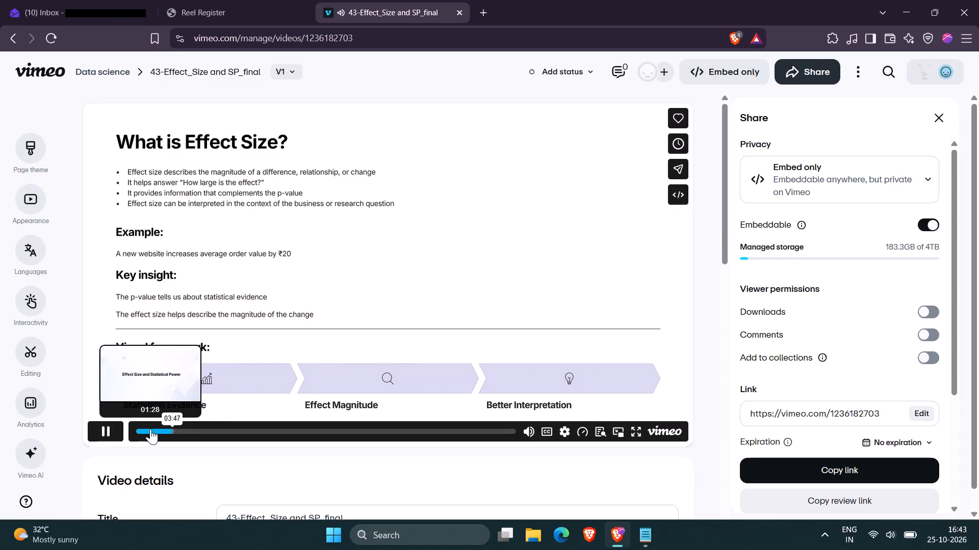
Check the lesson 43 note in Notepad and return to the playing video.
{"action": "left_click", "coordinate": [640, 542]}
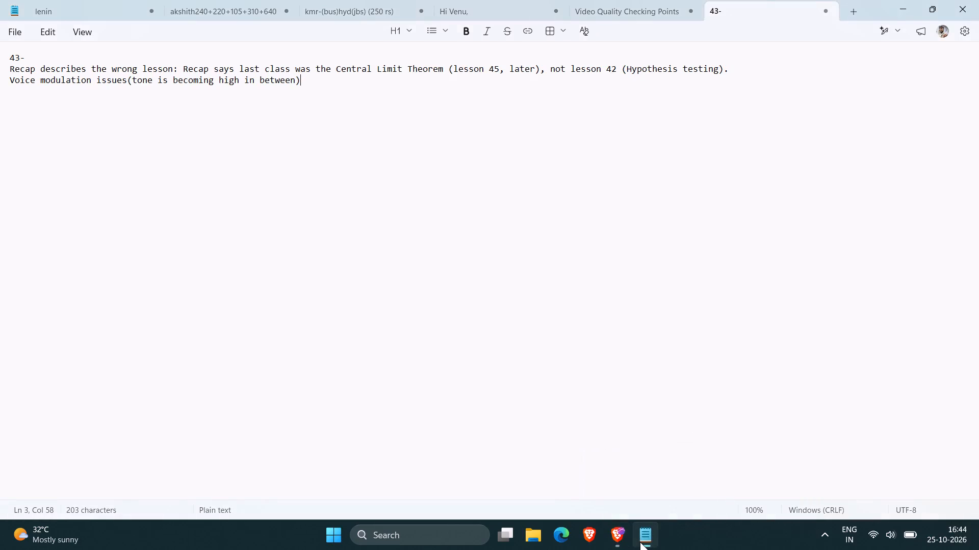
{"action": "left_click", "coordinate": [640, 542]}
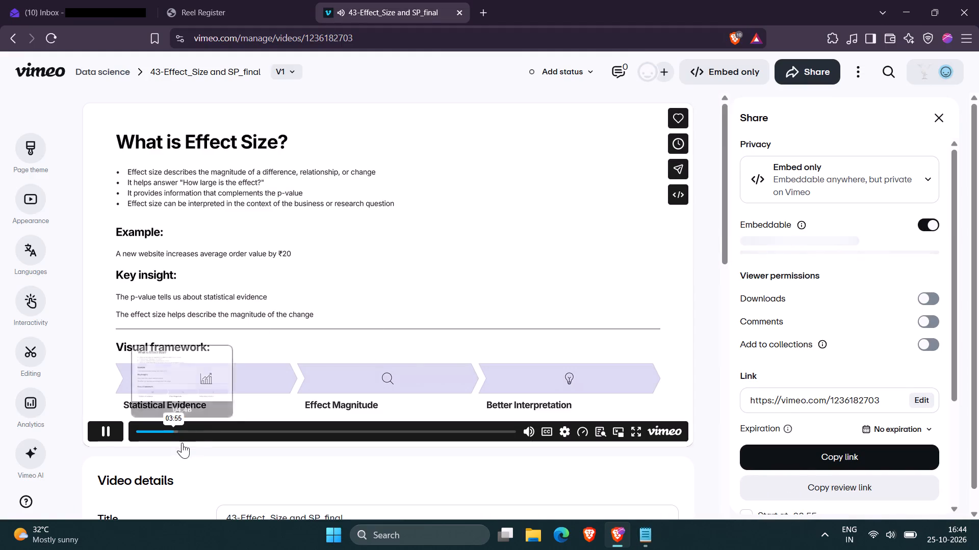
Skim the "What is Effect Size?" section in 5-second skips, up to the "Statistical Significance vs Practical Importance" slide at about 05:18.
{"action": "key", "text": "Right"}
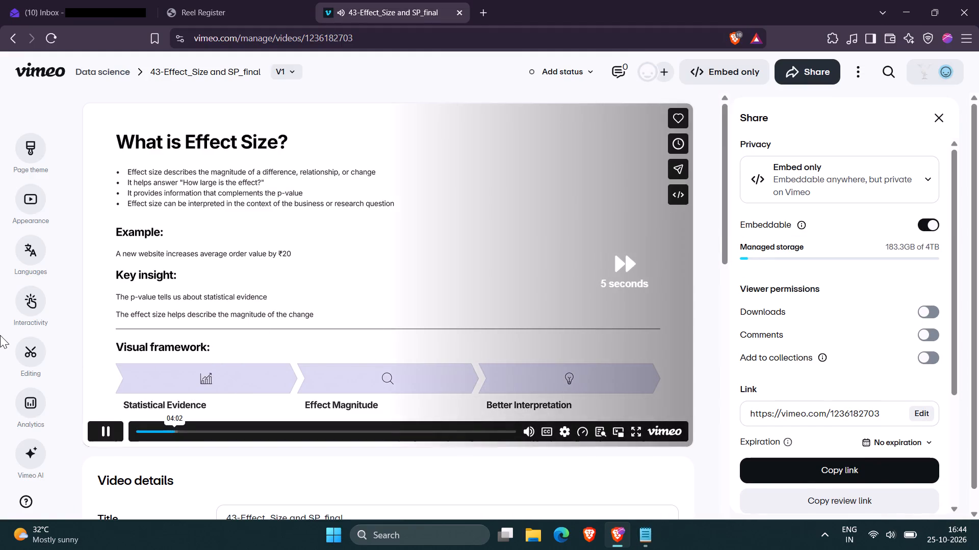
{"action": "key", "text": "Right"}
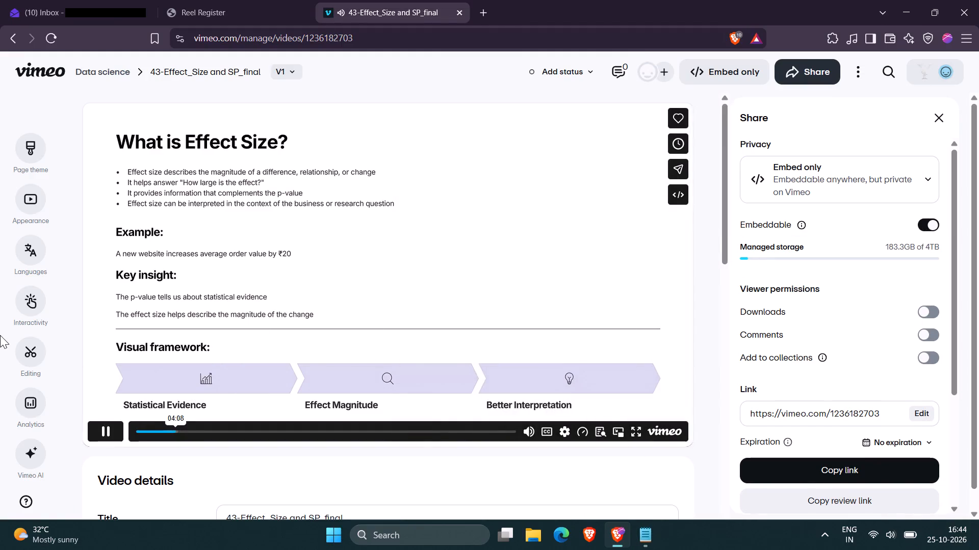
{"action": "key", "text": "Right"}
{"action": "key", "text": "Right"}
{"action": "key", "text": "Right"}
{"action": "key", "text": "Right"}
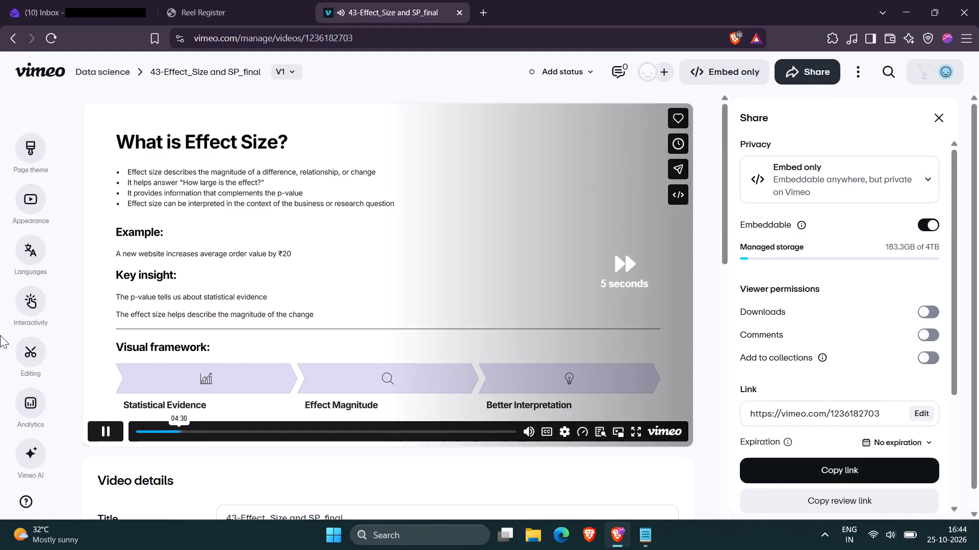
{"action": "key", "text": "Right"}
{"action": "key", "text": "Right"}
{"action": "key", "text": "Right"}
{"action": "key", "text": "Right"}
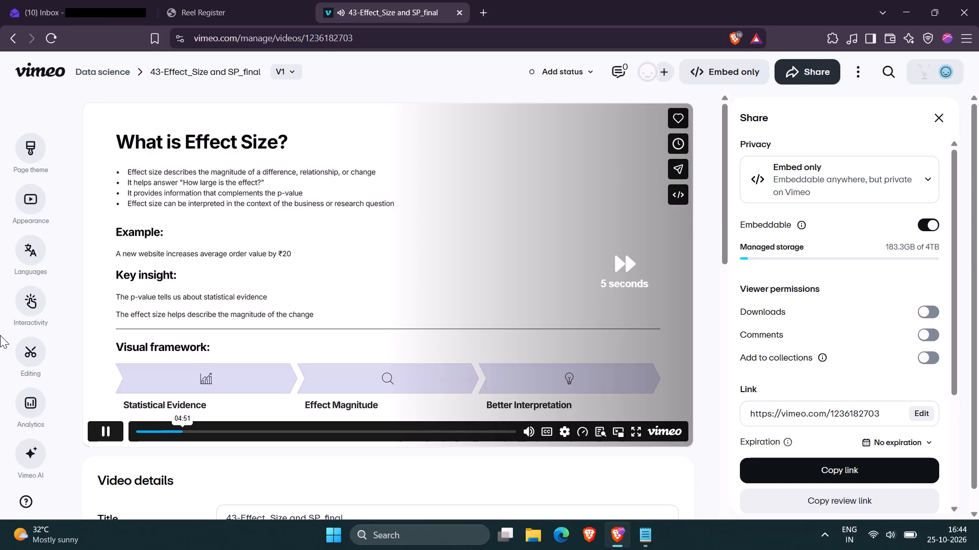
{"action": "key", "text": "Right"}
{"action": "key", "text": "Right"}
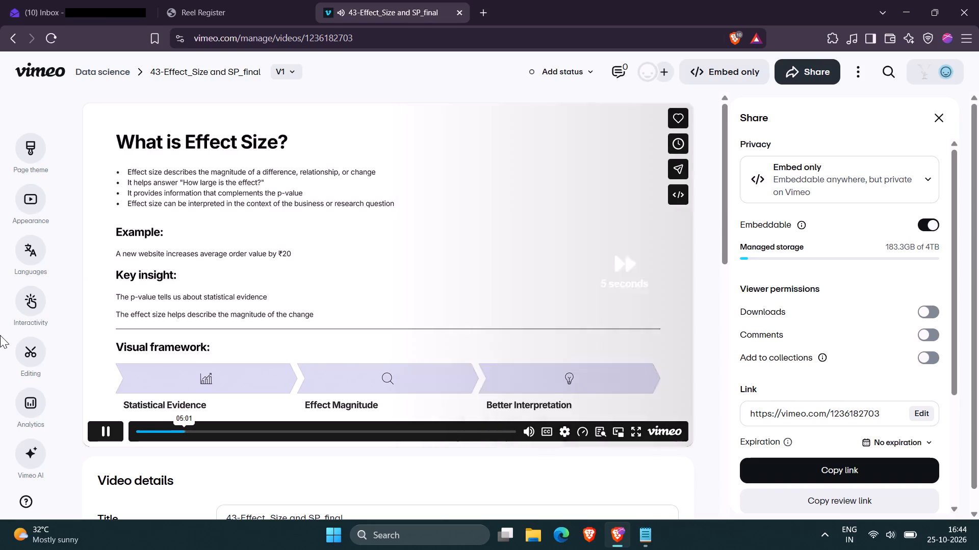
{"action": "key", "text": "Right"}
{"action": "key", "text": "Right"}
{"action": "key", "text": "Right"}
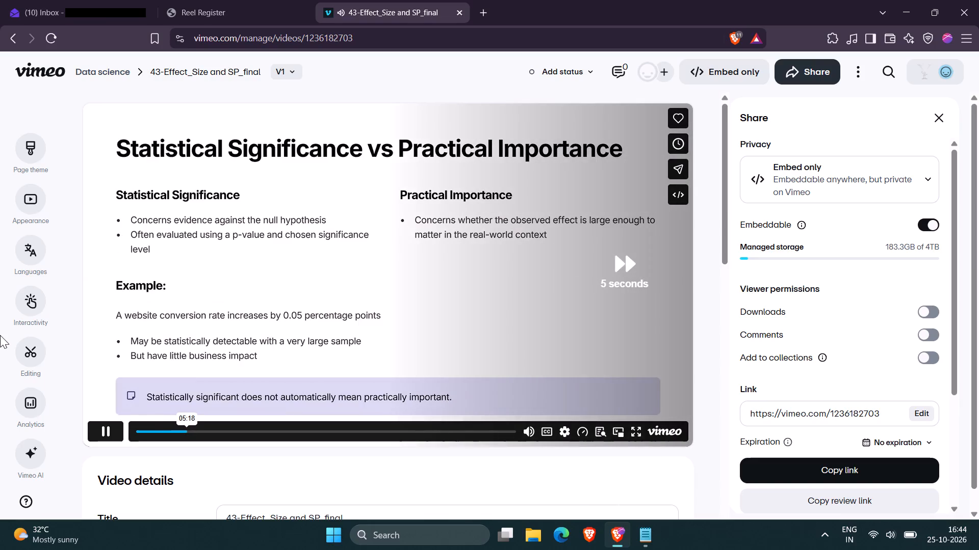
Skim the "Statistical Significance vs Practical Importance" section in 5-second skips, up to the "Comparing Effect Sizes Visually" slide at about 06:54.
{"action": "key", "text": "Right"}
{"action": "key", "text": "Right"}
{"action": "key", "text": "Right"}
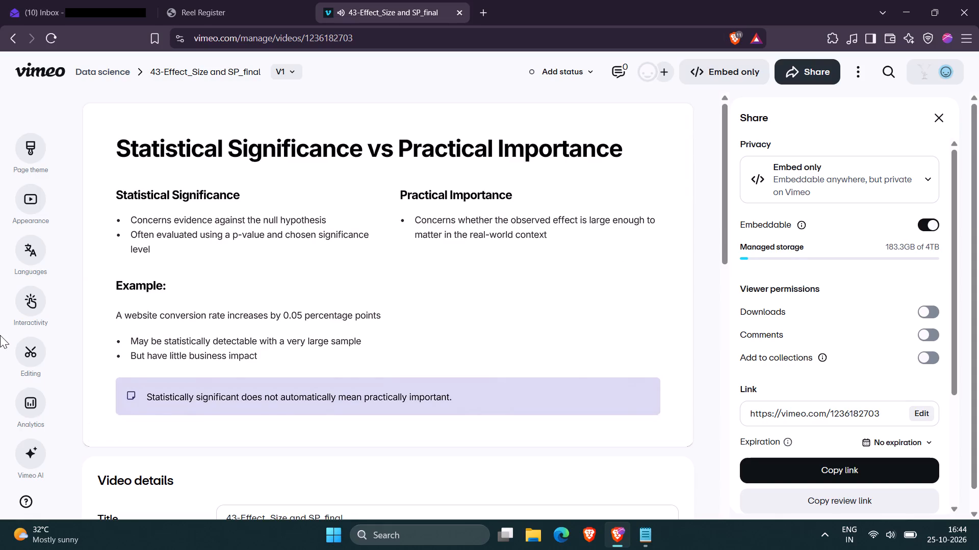
{"action": "key", "text": "Right"}
{"action": "key", "text": "Right"}
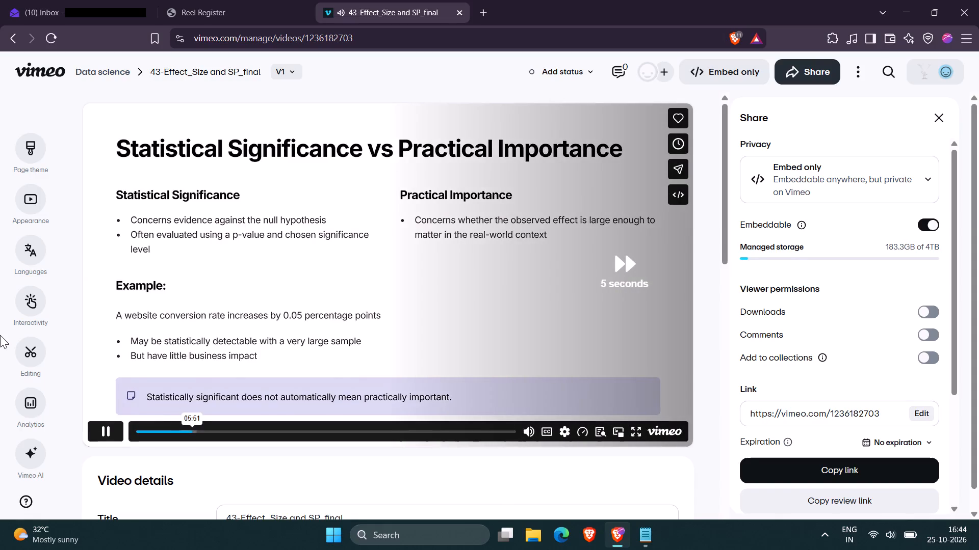
{"action": "key", "text": "Right"}
{"action": "key", "text": "Right"}
{"action": "key", "text": "Right"}
{"action": "key", "text": "Right"}
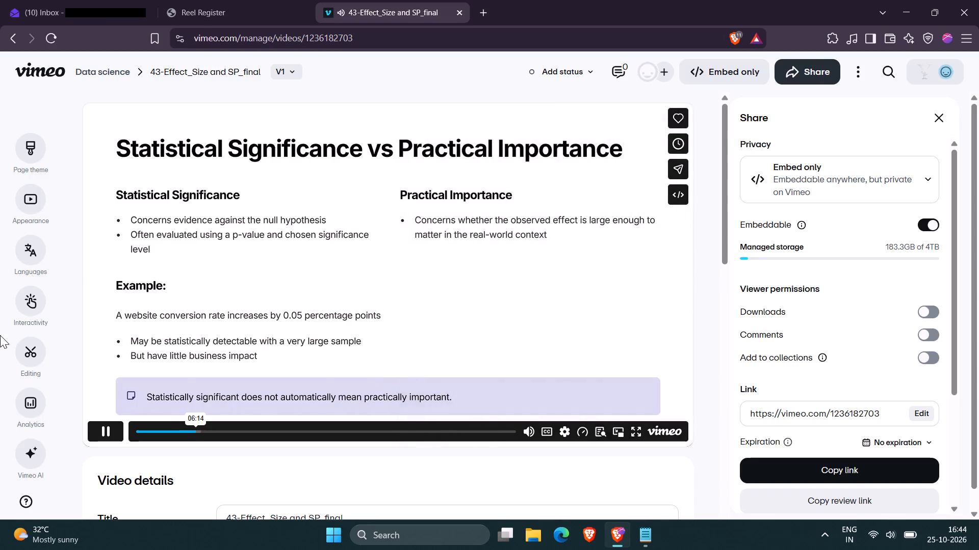
{"action": "key", "text": "Right"}
{"action": "key", "text": "Right"}
{"action": "key", "text": "Right"}
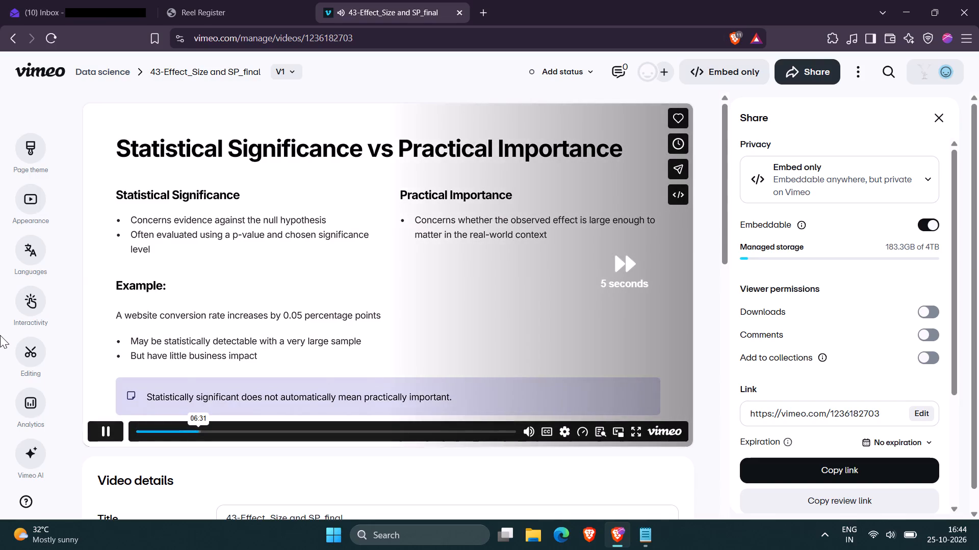
{"action": "key", "text": "Right"}
{"action": "key", "text": "Right"}
{"action": "key", "text": "Right"}
{"action": "key", "text": "Right"}
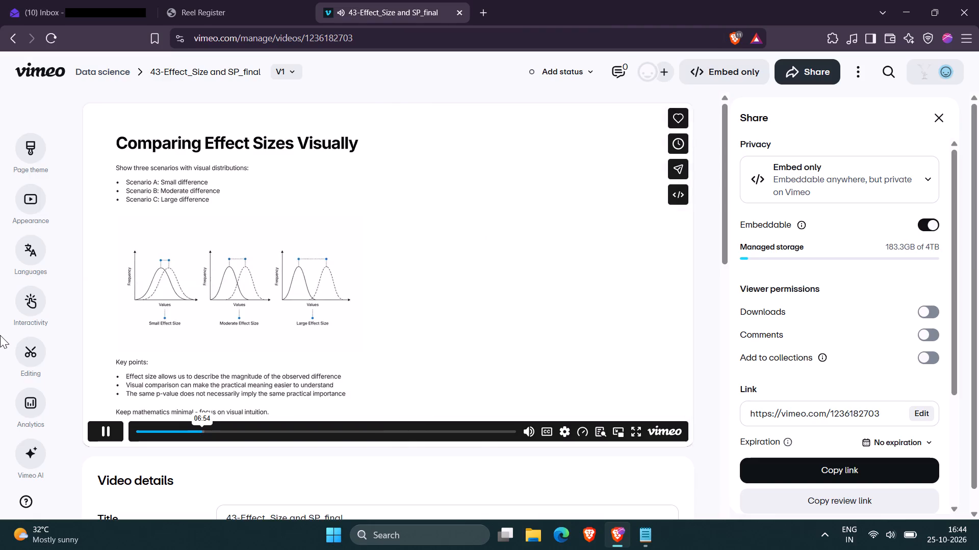
Skim the "Comparing Effect Sizes Visually" section in 5-second skips, up to the "Common Ways to Describe Effect Size" slide at about 09:46.
{"action": "key", "text": "Right"}
{"action": "key", "text": "Right"}
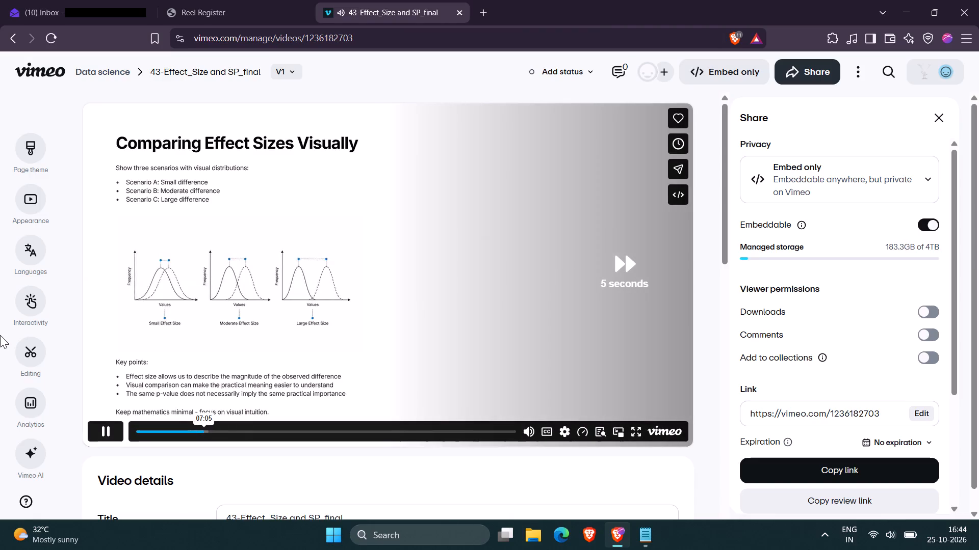
{"action": "key", "text": "Right"}
{"action": "key", "text": "Right"}
{"action": "key", "text": "Right"}
{"action": "key", "text": "Right"}
{"action": "key", "text": "Right"}
{"action": "key", "text": "Right"}
{"action": "key", "text": "Right"}
{"action": "key", "text": "Right"}
{"action": "key", "text": "Right"}
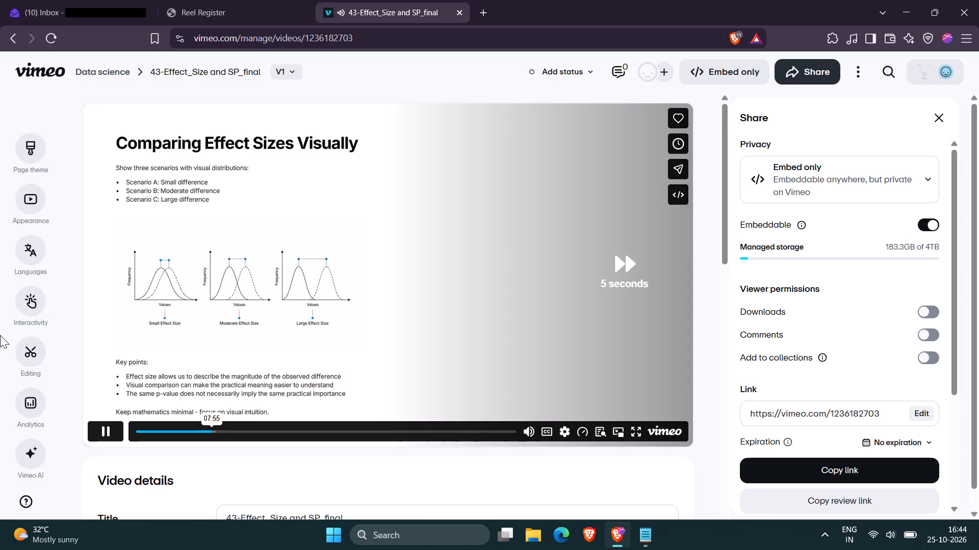
{"action": "key", "text": "Right"}
{"action": "key", "text": "Right"}
{"action": "key", "text": "Right"}
{"action": "key", "text": "Right"}
{"action": "key", "text": "Right"}
{"action": "key", "text": "Right"}
{"action": "key", "text": "Right"}
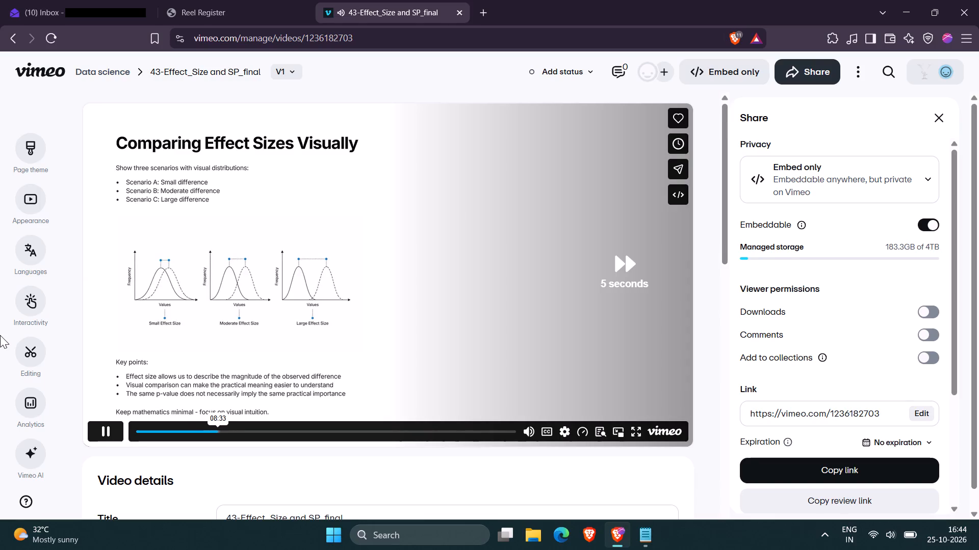
{"action": "key", "text": "Right"}
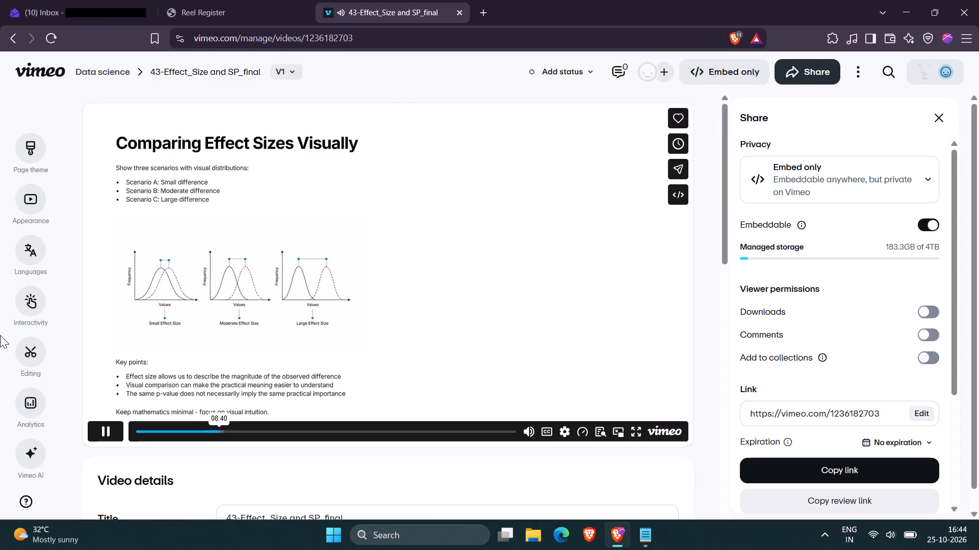
{"action": "key", "text": "Right"}
{"action": "key", "text": "Right"}
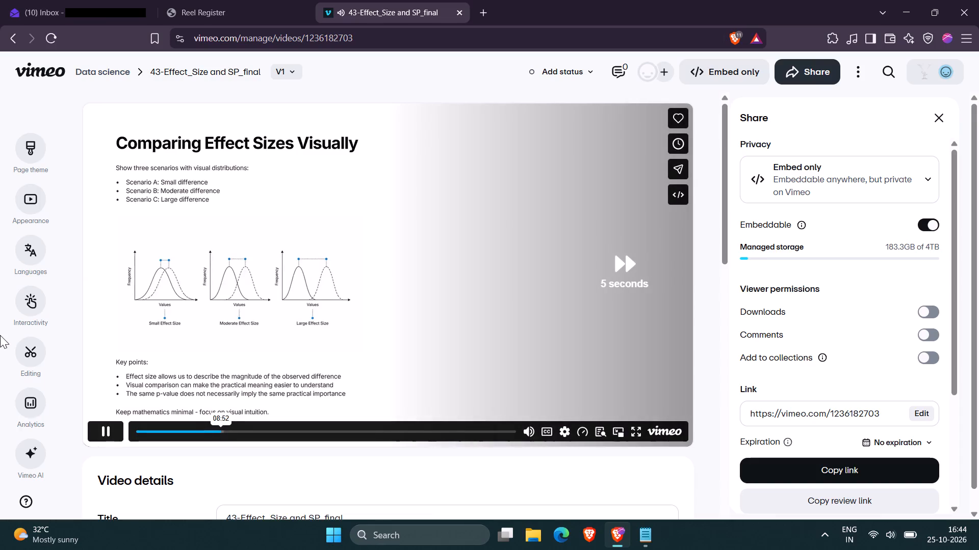
{"action": "key", "text": "Right"}
{"action": "key", "text": "Right"}
{"action": "key", "text": "Right"}
{"action": "key", "text": "Right"}
{"action": "key", "text": "Right"}
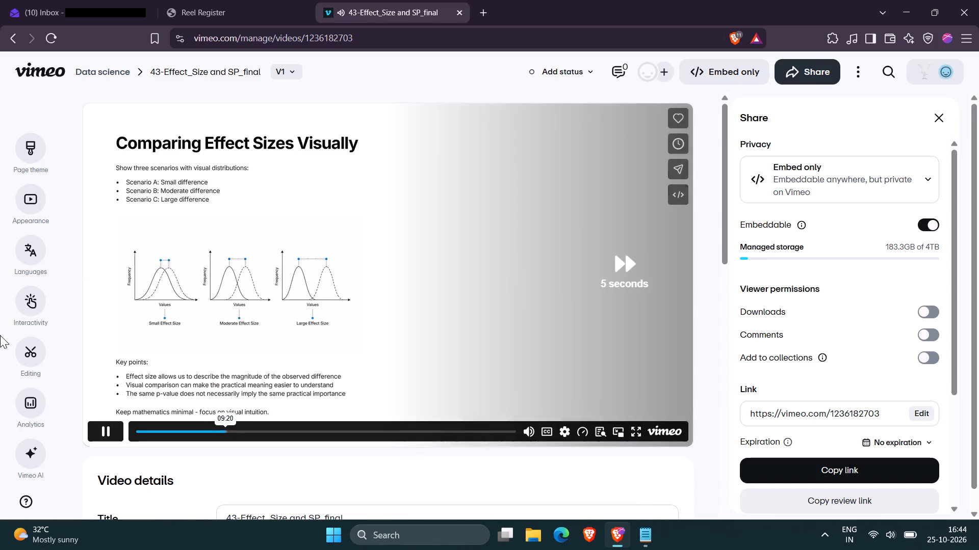
{"action": "key", "text": "Right"}
{"action": "key", "text": "Right"}
{"action": "key", "text": "Right"}
{"action": "key", "text": "Right"}
{"action": "key", "text": "Right"}
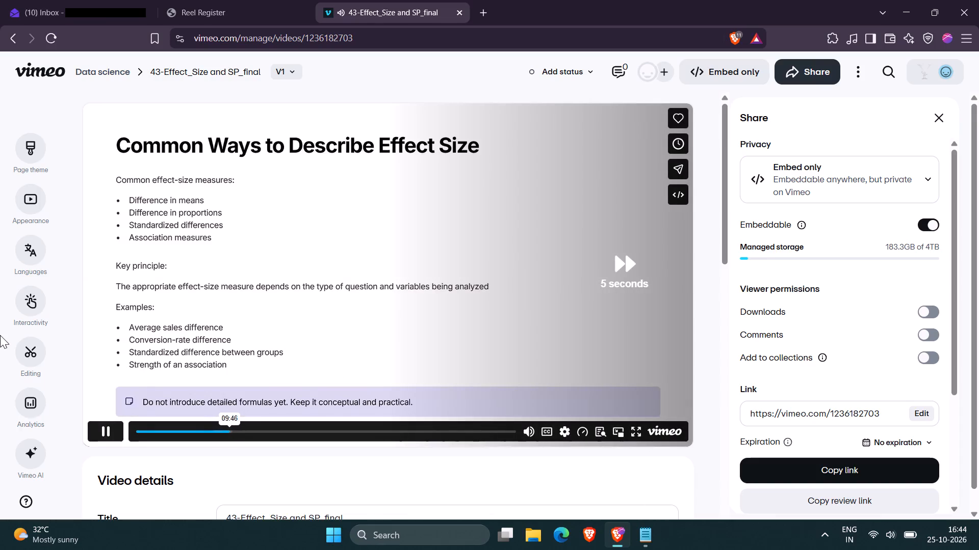
Skip ahead in the "Common Ways to Describe Effect Size" section to about 10:13, listening to the tutor's voice.
{"action": "key", "text": "Right"}
{"action": "key", "text": "Right"}
{"action": "key", "text": "Right"}
{"action": "key", "text": "Right"}
{"action": "key", "text": "Right"}
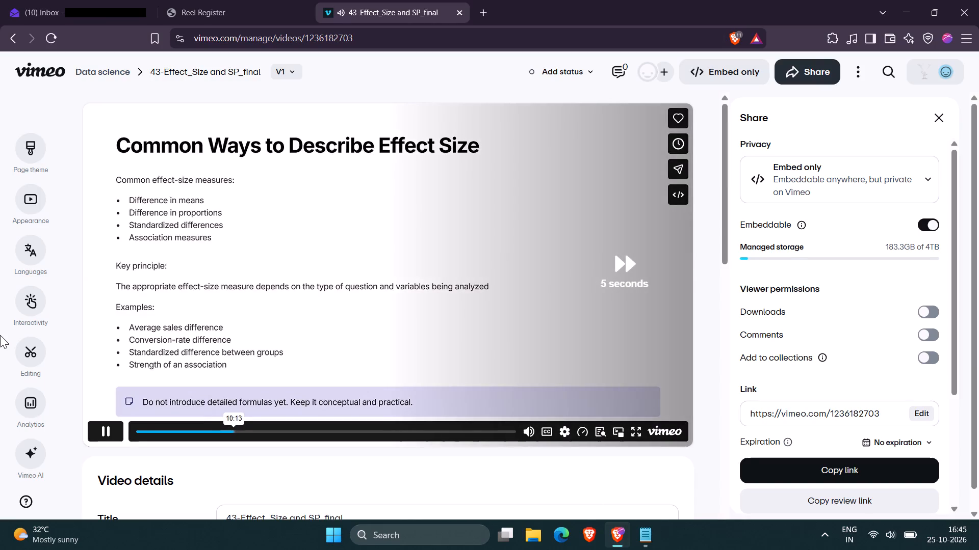
Check lesson 43's flags in the Reel Register report and return to the Vimeo video.
{"action": "left_click", "coordinate": [228, 9]}
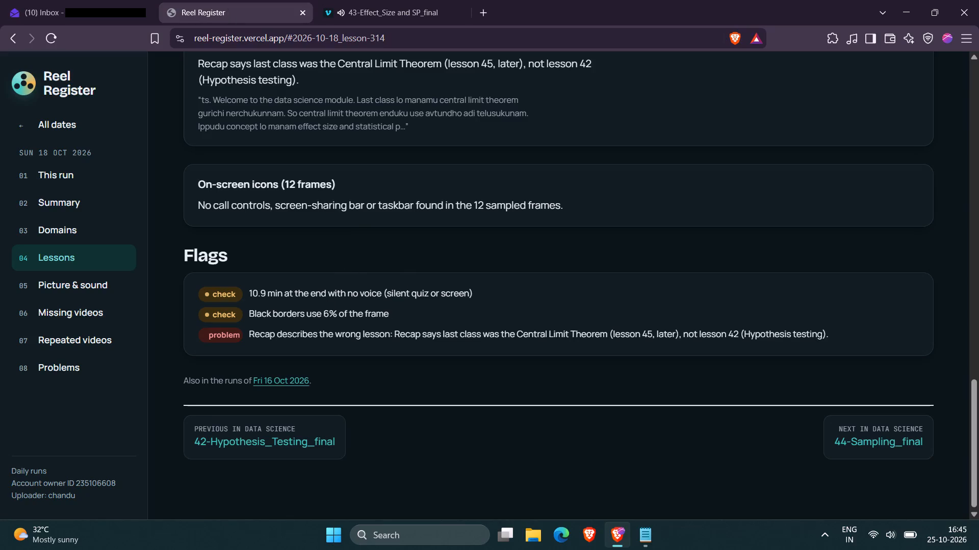
{"action": "left_click", "coordinate": [392, 0]}
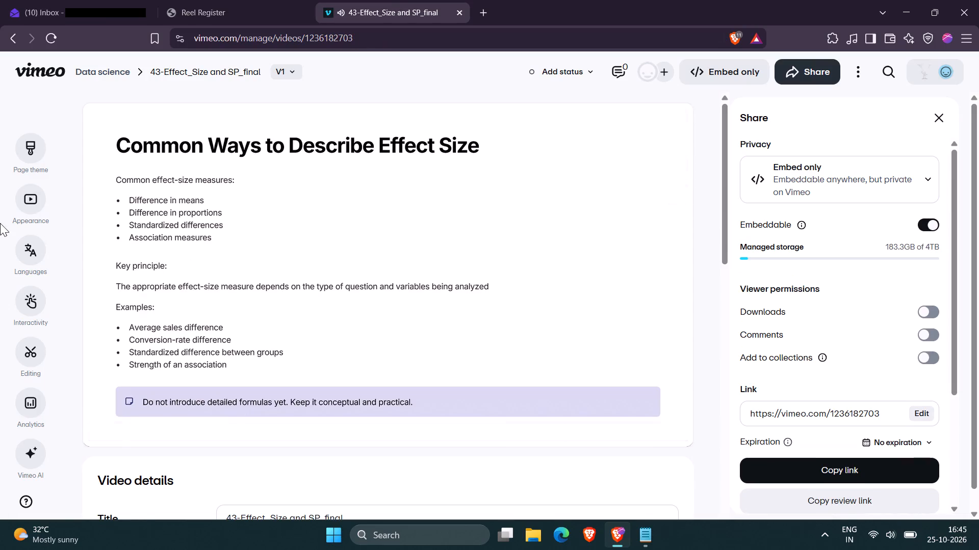
Skim the rest of the "Common Ways to Describe Effect Size" section in 5-second skips, reaching the "Effect Size in A/B Testing" slide at about 11:24.
{"action": "key", "text": "Right"}
{"action": "key", "text": "Right"}
{"action": "key", "text": "Right"}
{"action": "key", "text": "Right"}
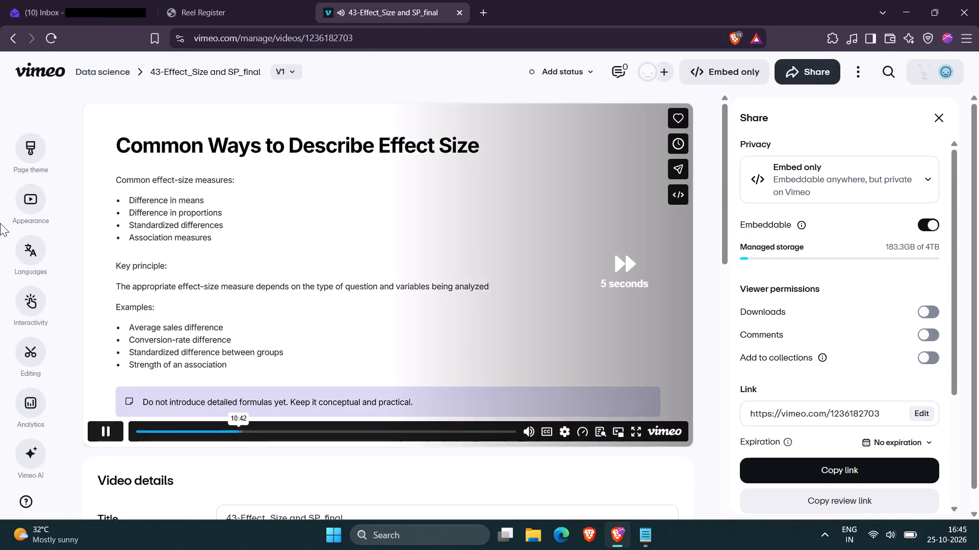
{"action": "key", "text": "Right"}
{"action": "key", "text": "Right"}
{"action": "key", "text": "Right"}
{"action": "key", "text": "Right"}
{"action": "key", "text": "Right"}
{"action": "key", "text": "Right"}
{"action": "key", "text": "Right"}
{"action": "key", "text": "Right"}
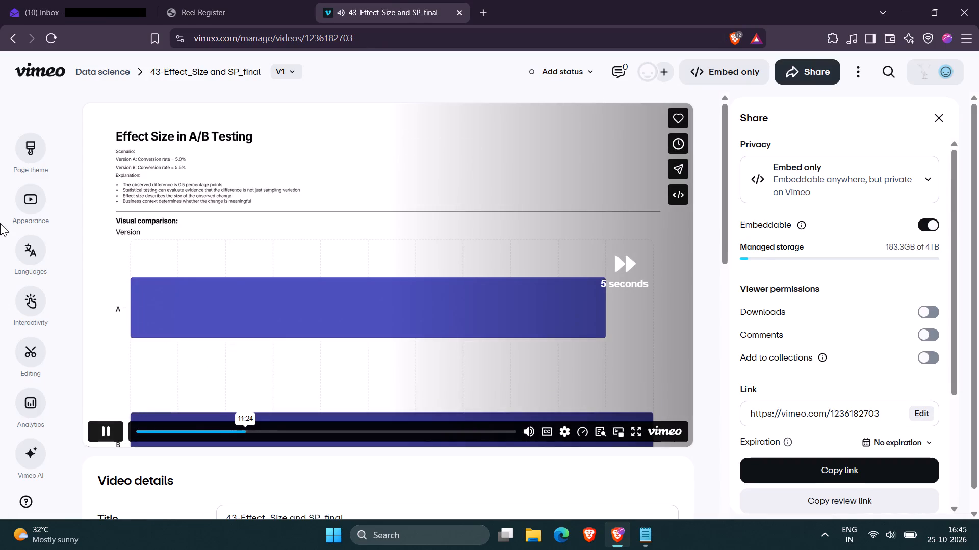
Skim the "Effect Size in A/B Testing" section in 5-second skips, up to the "What is Statistical Power?" slide at about 13:04.
{"action": "key", "text": "Right"}
{"action": "key", "text": "Right"}
{"action": "key", "text": "Right"}
{"action": "key", "text": "Right"}
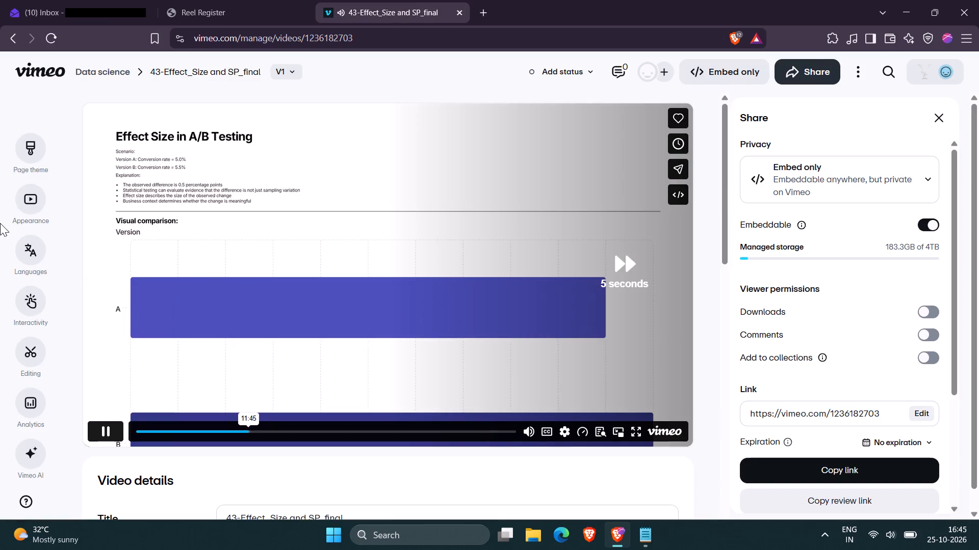
{"action": "key", "text": "Right"}
{"action": "key", "text": "Right"}
{"action": "key", "text": "Right"}
{"action": "key", "text": "Right"}
{"action": "key", "text": "Right"}
{"action": "key", "text": "Right"}
{"action": "key", "text": "Right"}
{"action": "key", "text": "Right"}
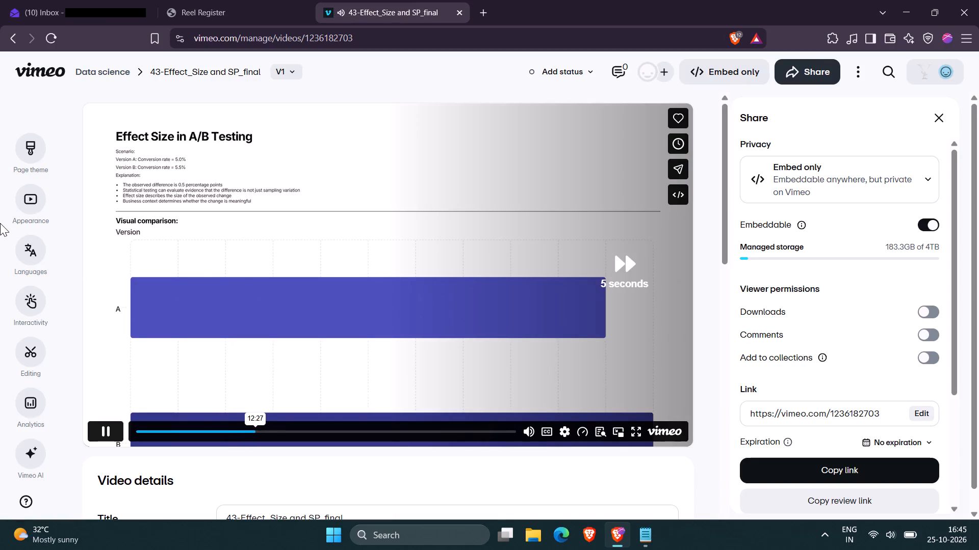
{"action": "key", "text": "Right"}
{"action": "key", "text": "Right"}
{"action": "key", "text": "Right"}
{"action": "key", "text": "Right"}
{"action": "key", "text": "Right"}
{"action": "key", "text": "Right"}
{"action": "key", "text": "Right"}
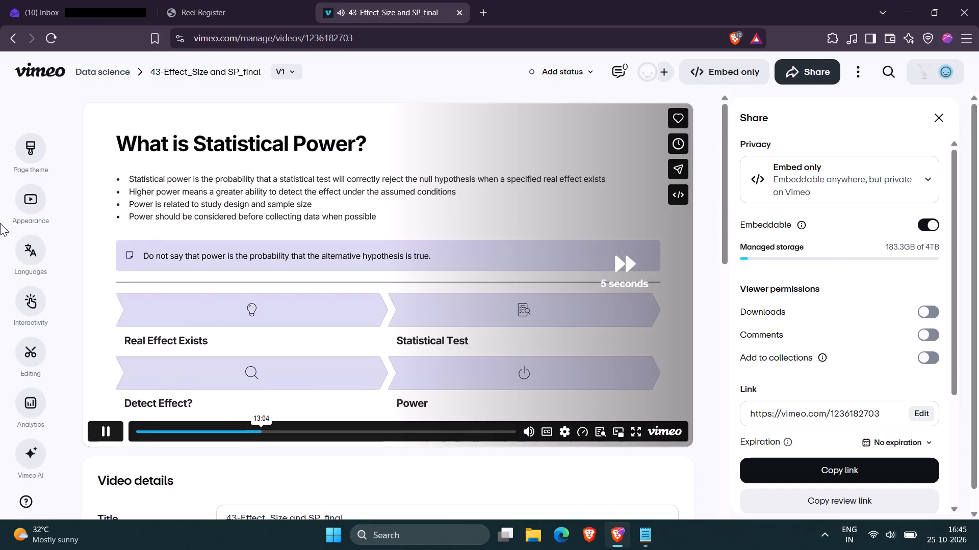
Skim the "What is Statistical Power?" section in 5-second skips, up to the "Type II Error and Power" slide at about 14:35.
{"action": "key", "text": "Right"}
{"action": "key", "text": "Right"}
{"action": "key", "text": "Right"}
{"action": "key", "text": "Right"}
{"action": "key", "text": "Right"}
{"action": "key", "text": "Right"}
{"action": "key", "text": "Right"}
{"action": "key", "text": "Right"}
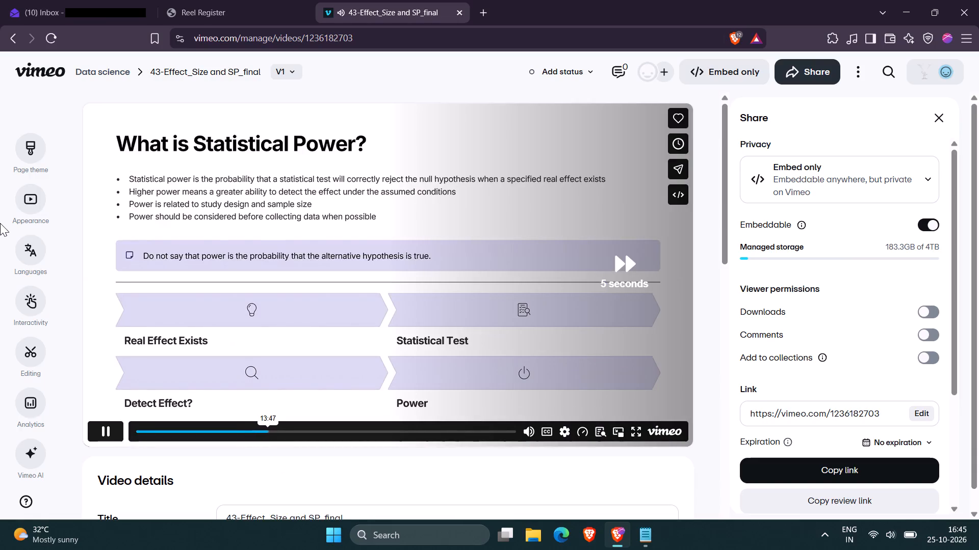
{"action": "key", "text": "Right"}
{"action": "key", "text": "Right"}
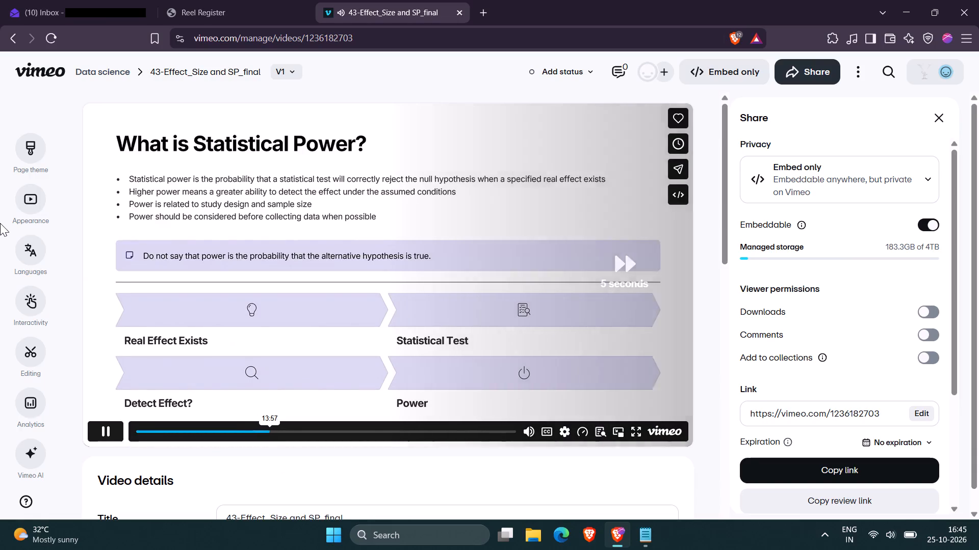
{"action": "key", "text": "Right"}
{"action": "key", "text": "Right"}
{"action": "key", "text": "Right"}
{"action": "key", "text": "Right"}
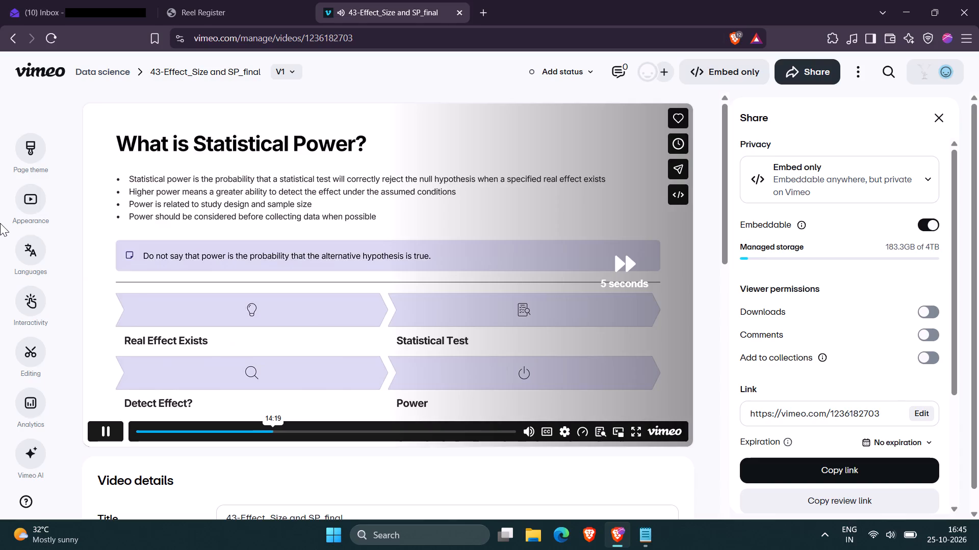
{"action": "key", "text": "Right"}
{"action": "key", "text": "Right"}
{"action": "key", "text": "Right"}
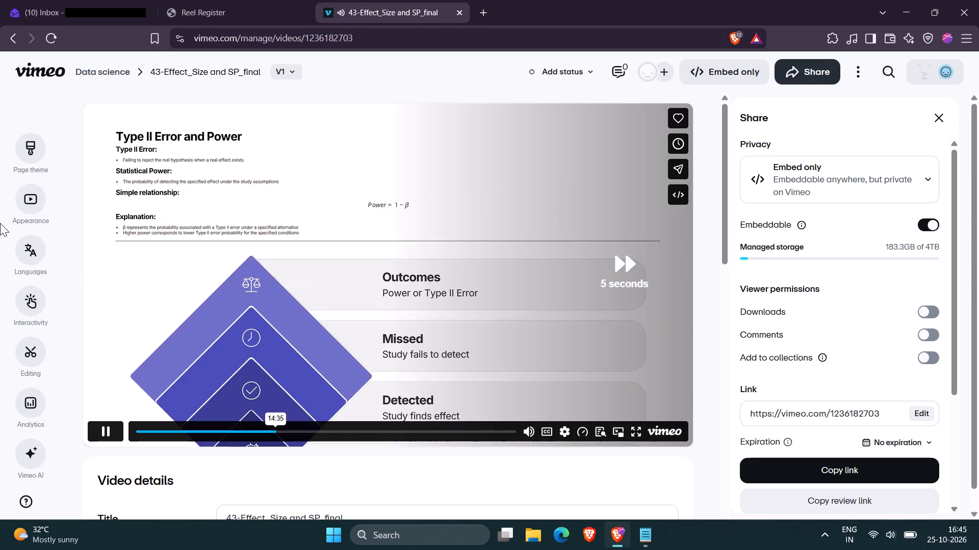
Skim the "Type II Error and Power" section in 5-second skips and play the "What Affects Statistical Power?" slide to about 16:25.
{"action": "key", "text": "Right"}
{"action": "key", "text": "Right"}
{"action": "key", "text": "Right"}
{"action": "key", "text": "Right"}
{"action": "key", "text": "Right"}
{"action": "key", "text": "Right"}
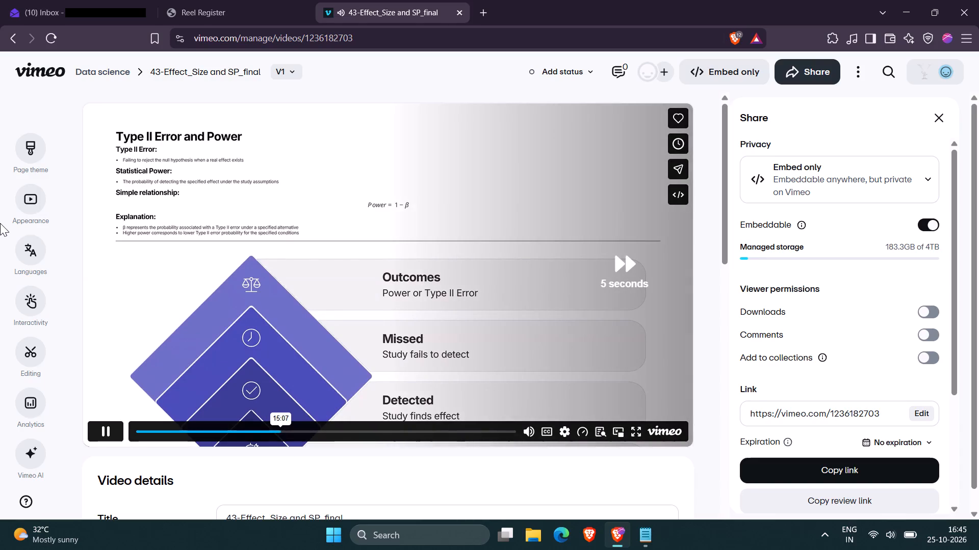
{"action": "key", "text": "Right"}
{"action": "key", "text": "Right"}
{"action": "key", "text": "Right"}
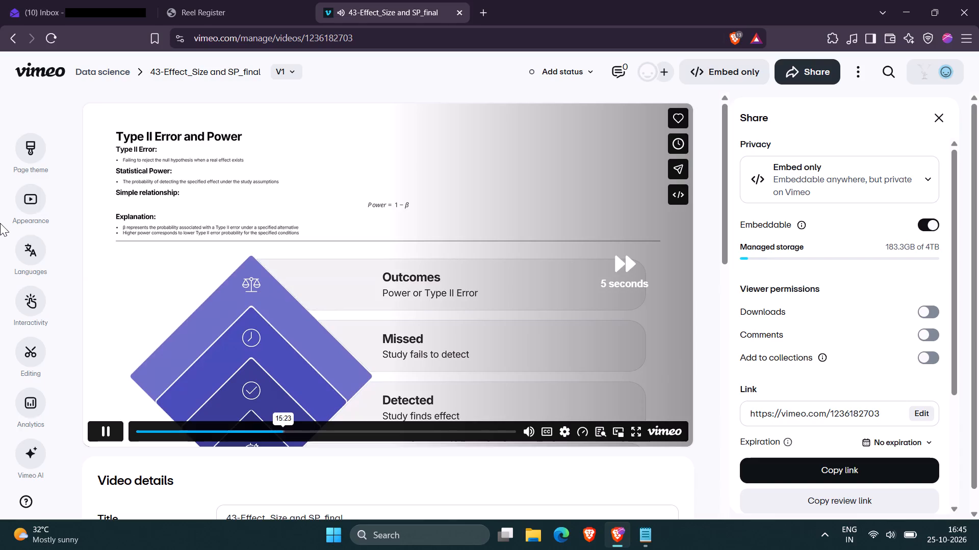
{"action": "key", "text": "Right"}
{"action": "key", "text": "Right"}
{"action": "key", "text": "Right"}
{"action": "key", "text": "Right"}
{"action": "key", "text": "Right"}
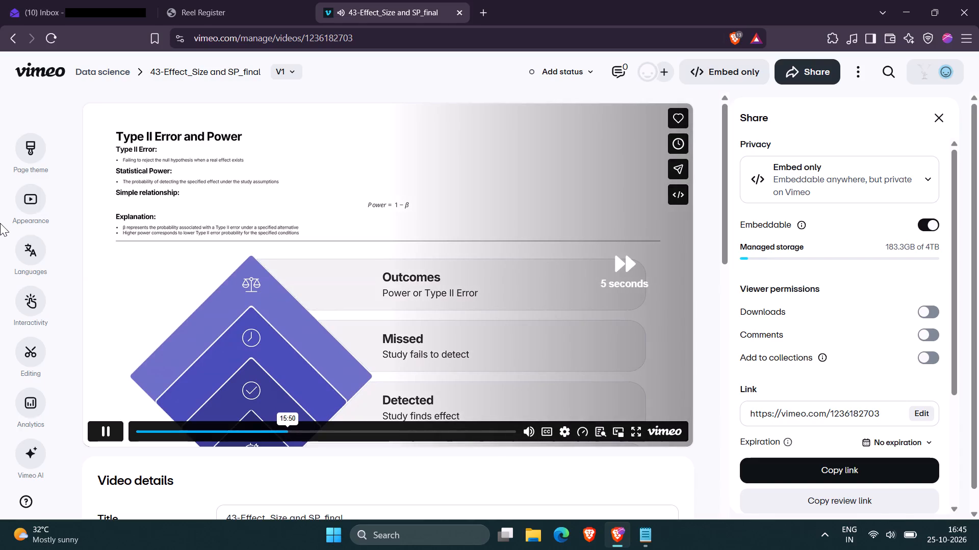
{"action": "key", "text": "Right"}
{"action": "key", "text": "Right"}
{"action": "key", "text": "Right"}
{"action": "key", "text": "Right"}
{"action": "key", "text": "Right"}
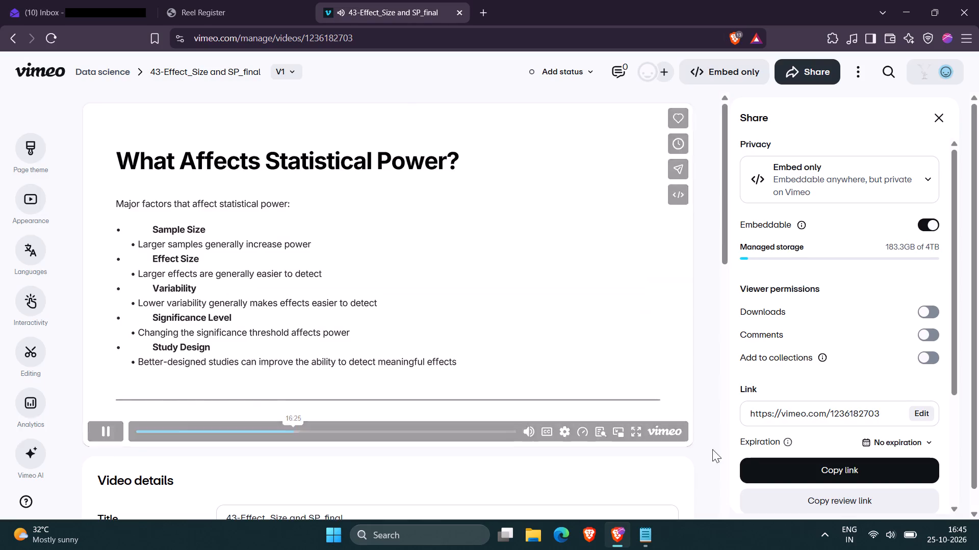
Check the lesson 43 issue notes in Notepad and return to the Vimeo video.
{"action": "left_click", "coordinate": [643, 541]}
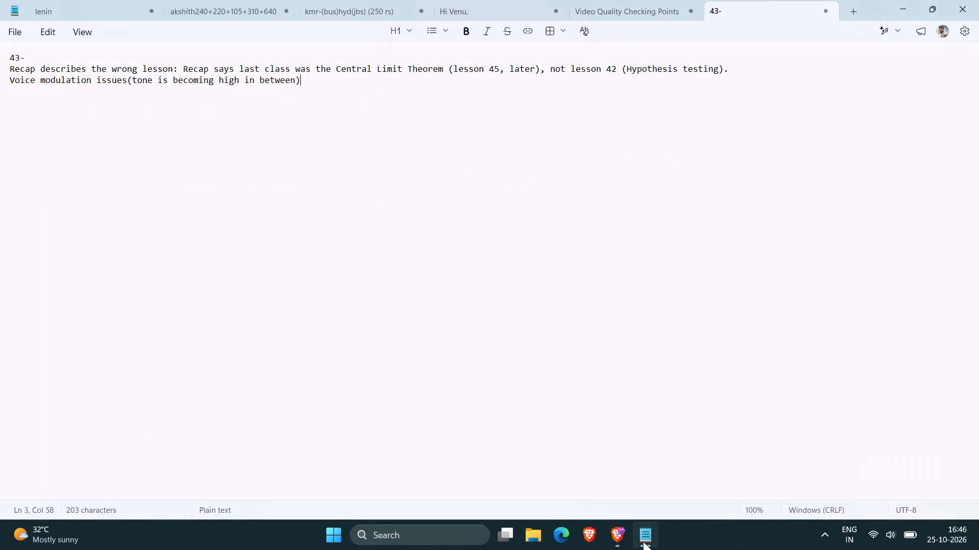
{"action": "left_click", "coordinate": [643, 541]}
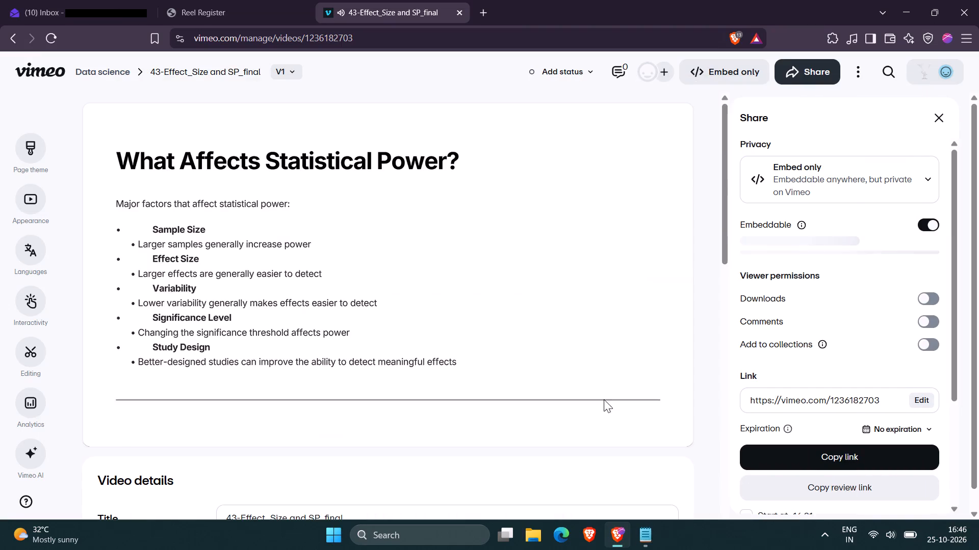
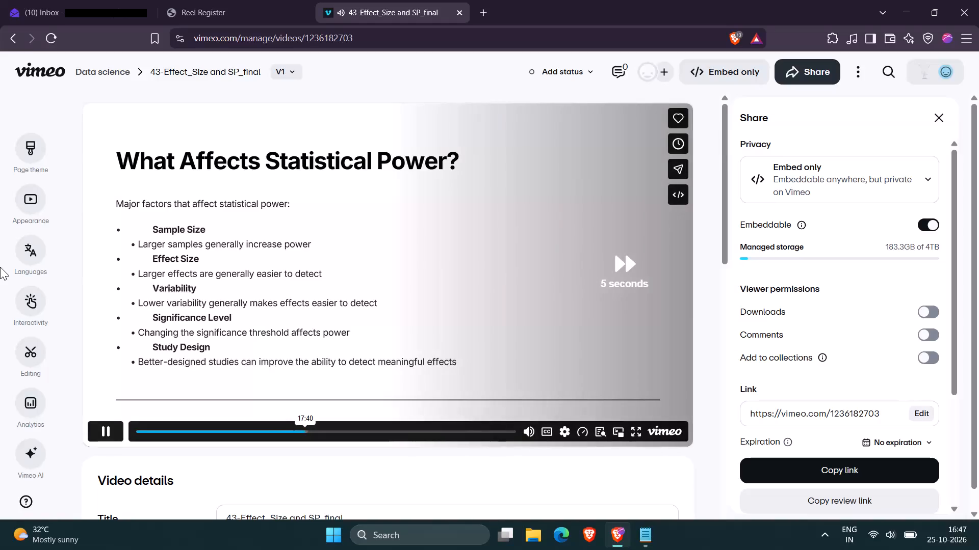
Skim the "What Affects Statistical Power?" section in 5-second skips, up to the "Small vs Large Sample" slide at about 18:21.
{"action": "key", "text": "Right"}
{"action": "key", "text": "Right"}
{"action": "key", "text": "Right"}
{"action": "key", "text": "Right"}
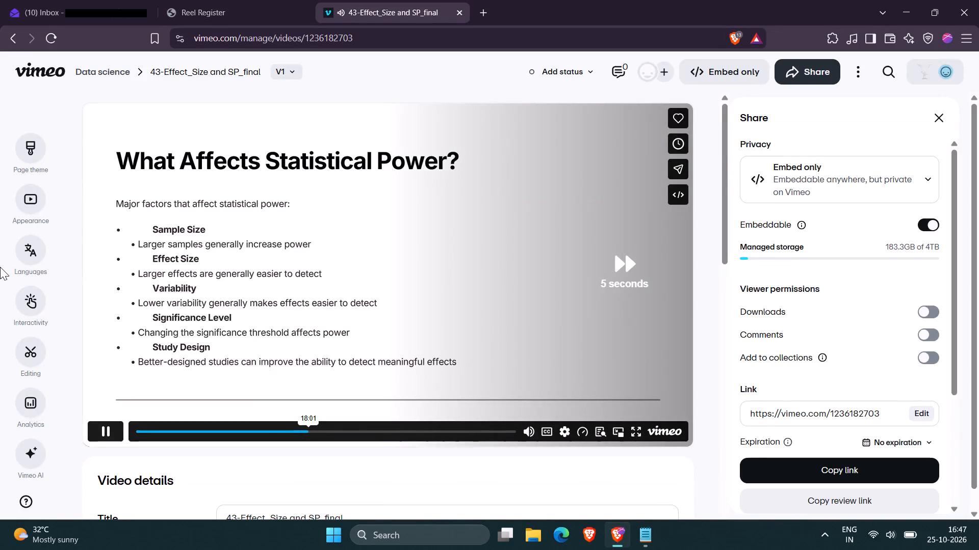
{"action": "key", "text": "Right"}
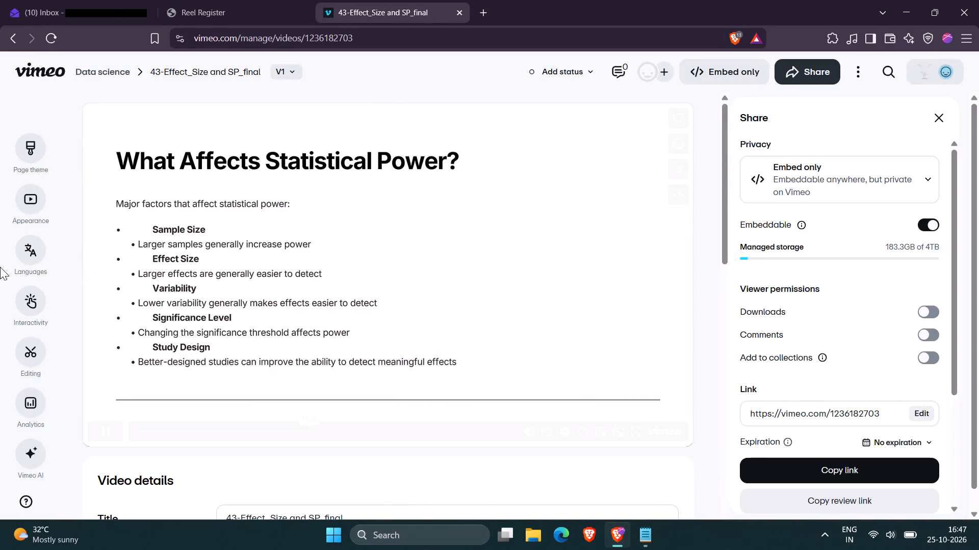
{"action": "key", "text": "space"}
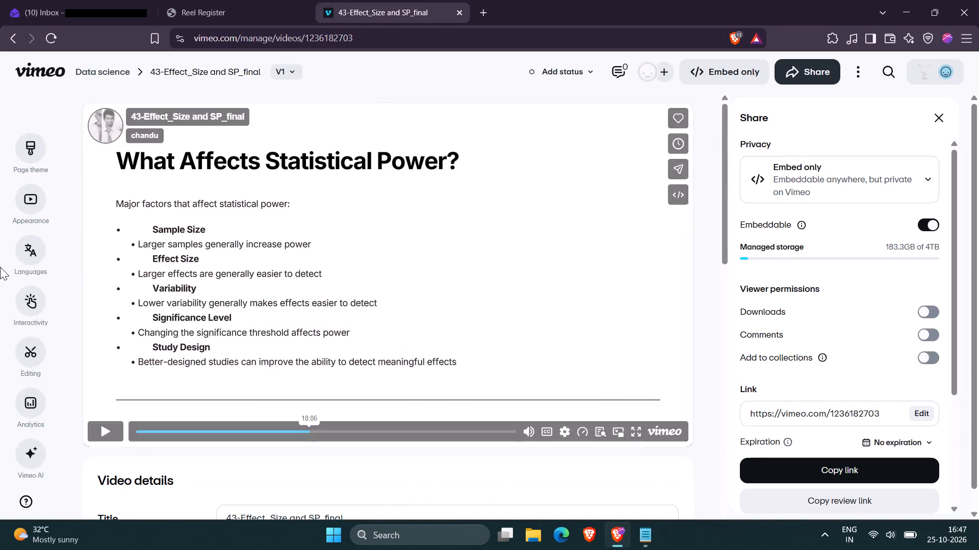
{"action": "key", "text": "space"}
{"action": "key", "text": "Right"}
{"action": "key", "text": "Right"}
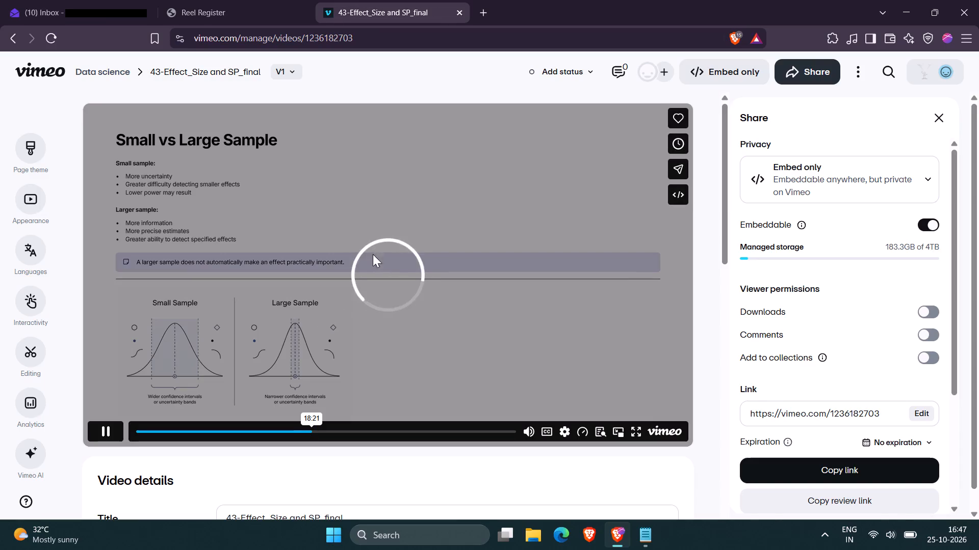
{"action": "left_click", "coordinate": [441, 229]}
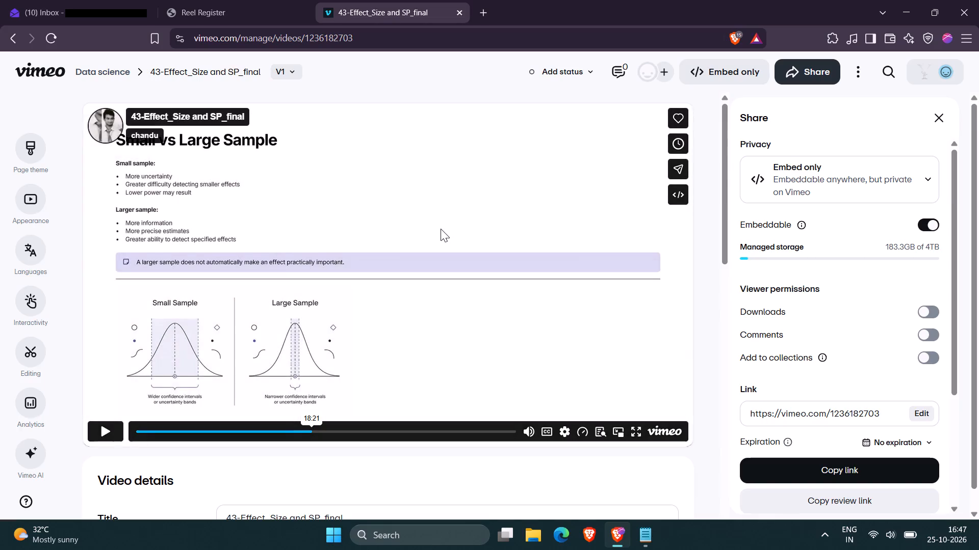
{"action": "left_click", "coordinate": [441, 229]}
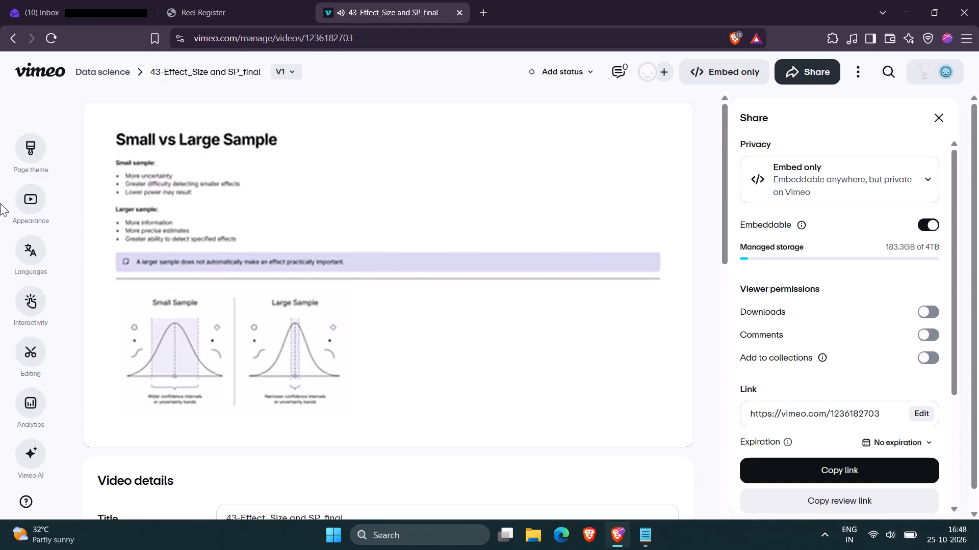
Set the video's playback quality to 1080p.
{"action": "left_click", "coordinate": [564, 427]}
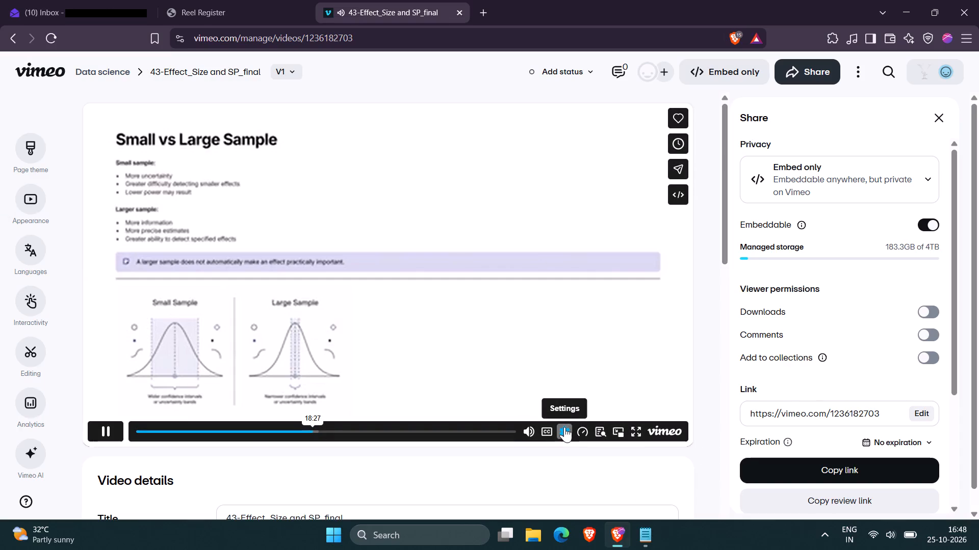
{"action": "left_click", "coordinate": [611, 377]}
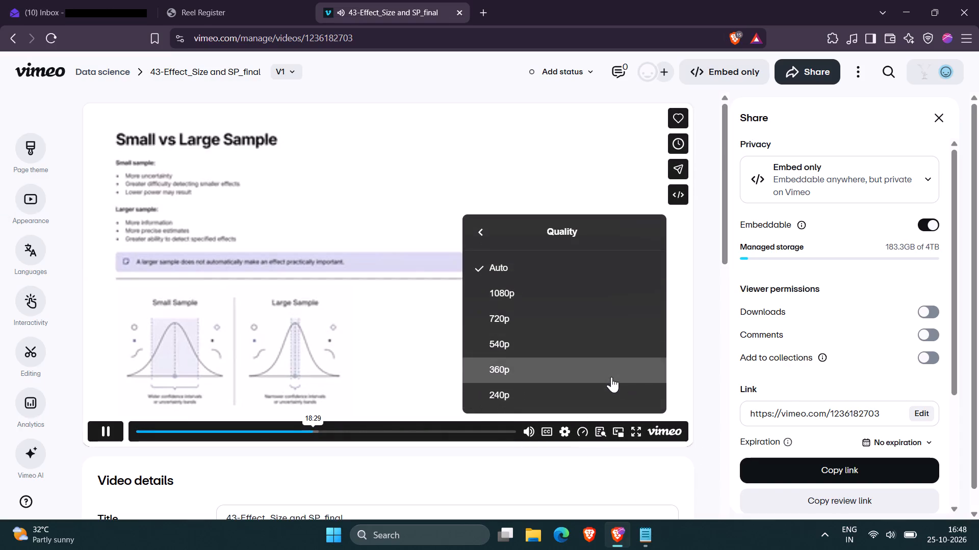
{"action": "left_click", "coordinate": [604, 286]}
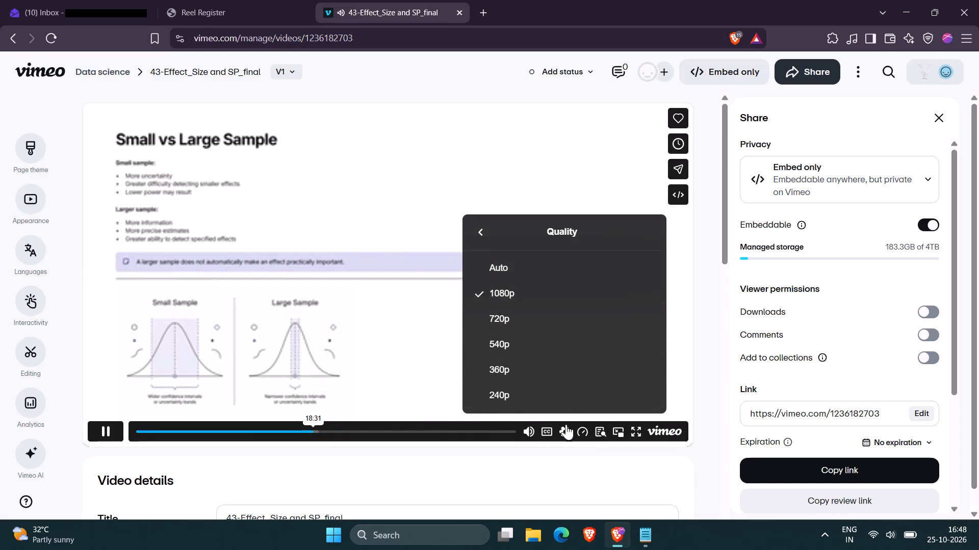
{"action": "left_click", "coordinate": [563, 428]}
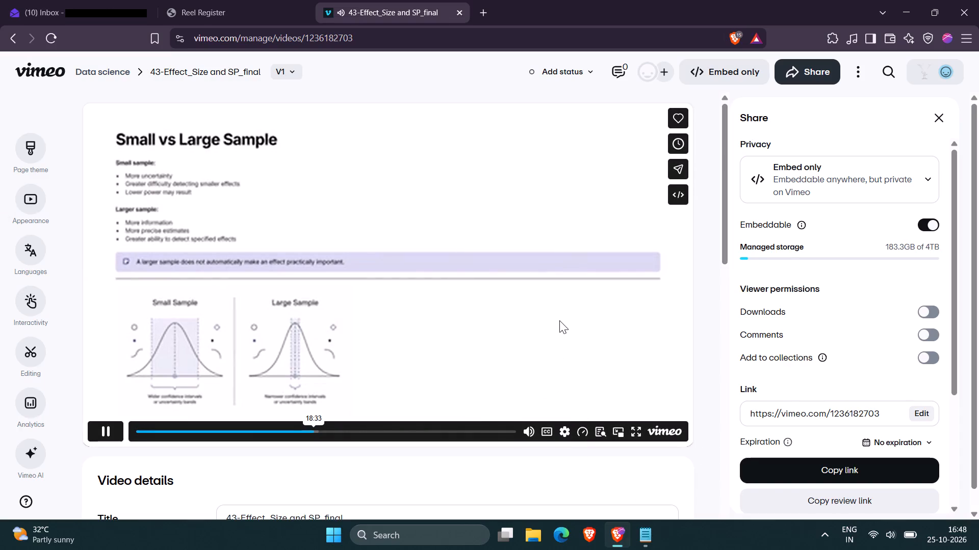
Skim the "Small vs Large Sample" section in 5-second skips, up to the "Small Effect vs Large Effect" slide at about 19:49.
{"action": "key", "text": "Right"}
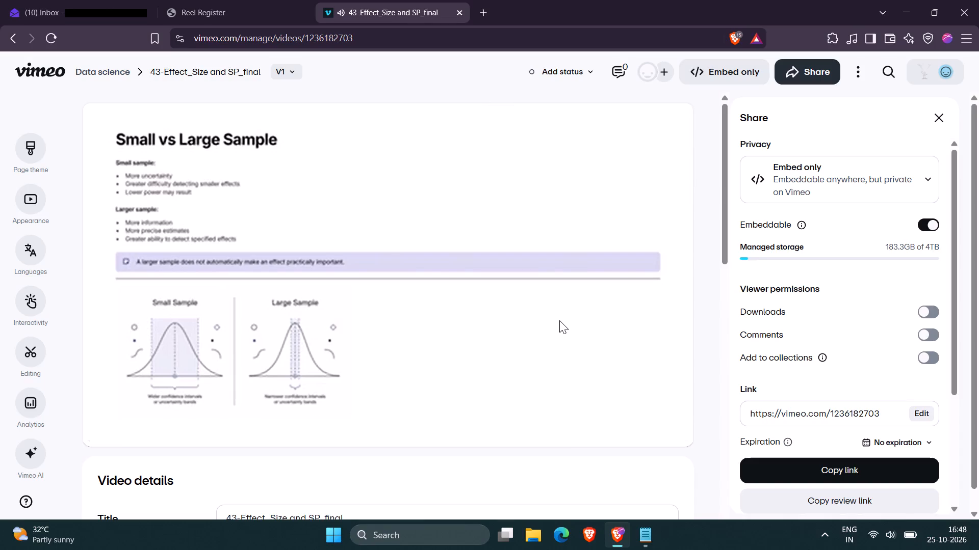
{"action": "key", "text": "Right"}
{"action": "key", "text": "Right"}
{"action": "key", "text": "Right"}
{"action": "key", "text": "Right"}
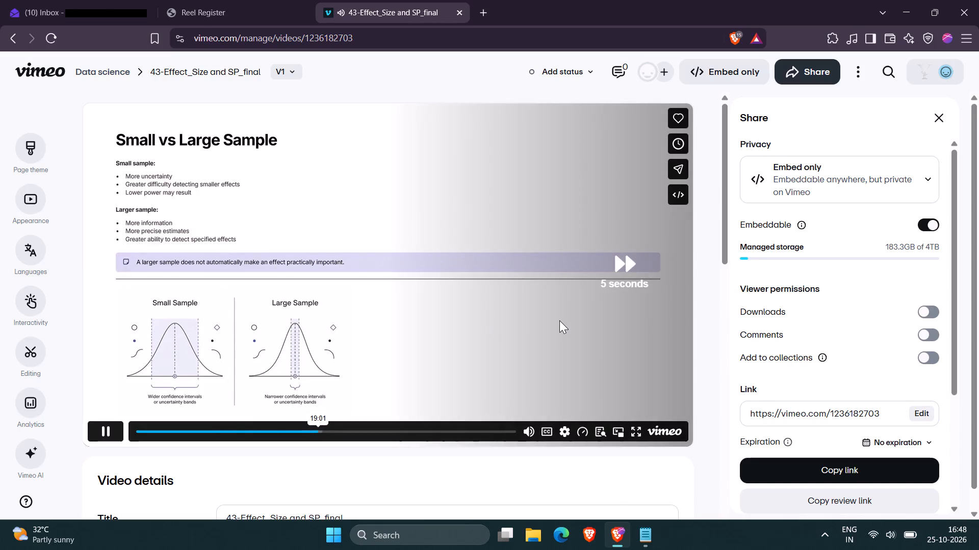
{"action": "key", "text": "Right"}
{"action": "key", "text": "Right"}
{"action": "key", "text": "Right"}
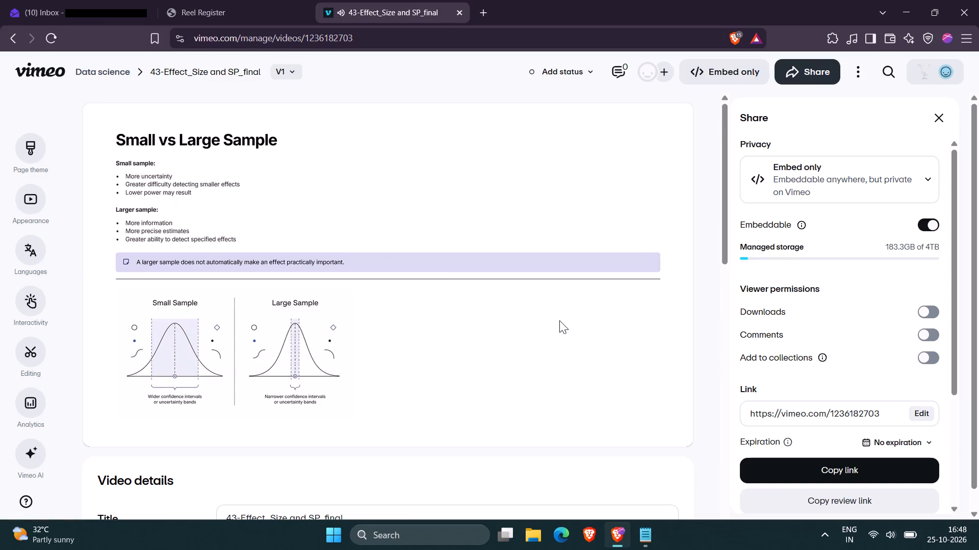
{"action": "key", "text": "Right"}
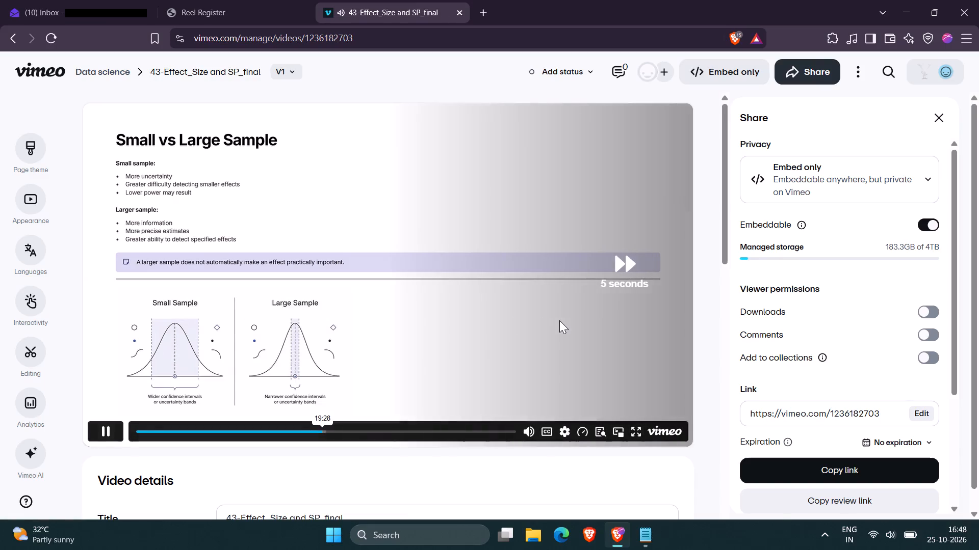
{"action": "key", "text": "Right"}
{"action": "key", "text": "Right"}
{"action": "key", "text": "Right"}
{"action": "key", "text": "Right"}
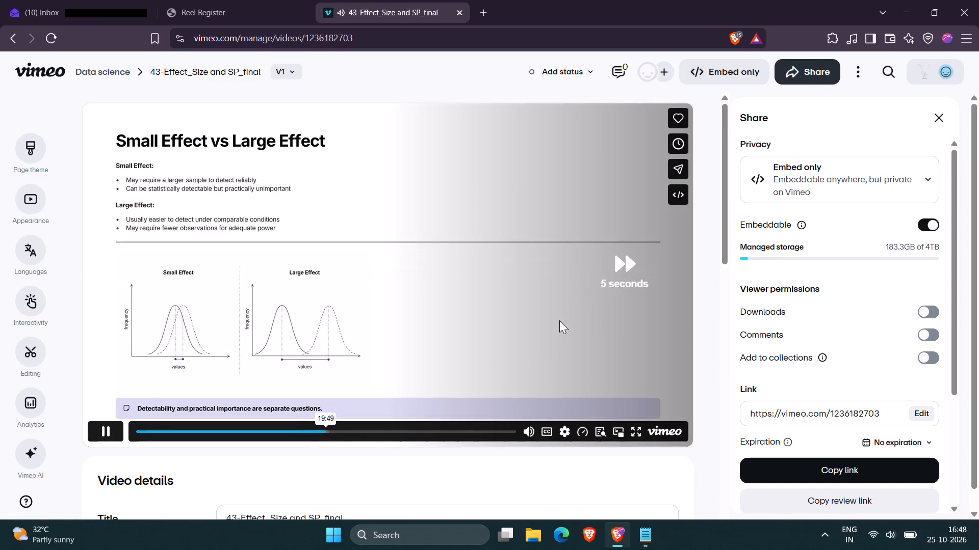
Skim the "Small Effect vs Large Effect" section in 5-second skips, up to the "Putting P-value, Effect Size and Power Together" slide at about 21:14.
{"action": "key", "text": "Right"}
{"action": "key", "text": "Right"}
{"action": "key", "text": "Right"}
{"action": "key", "text": "Right"}
{"action": "key", "text": "Right"}
{"action": "key", "text": "Right"}
{"action": "key", "text": "Right"}
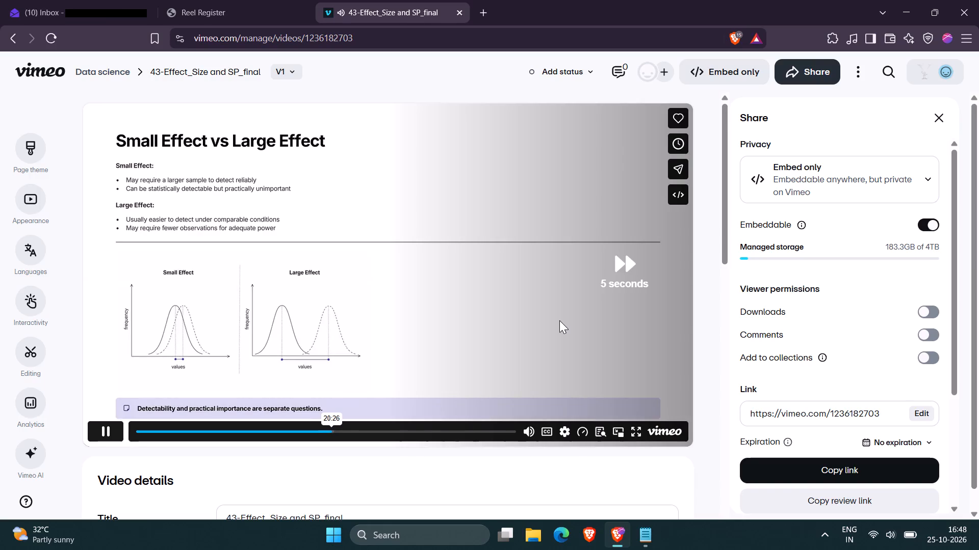
{"action": "key", "text": "Right"}
{"action": "key", "text": "Right"}
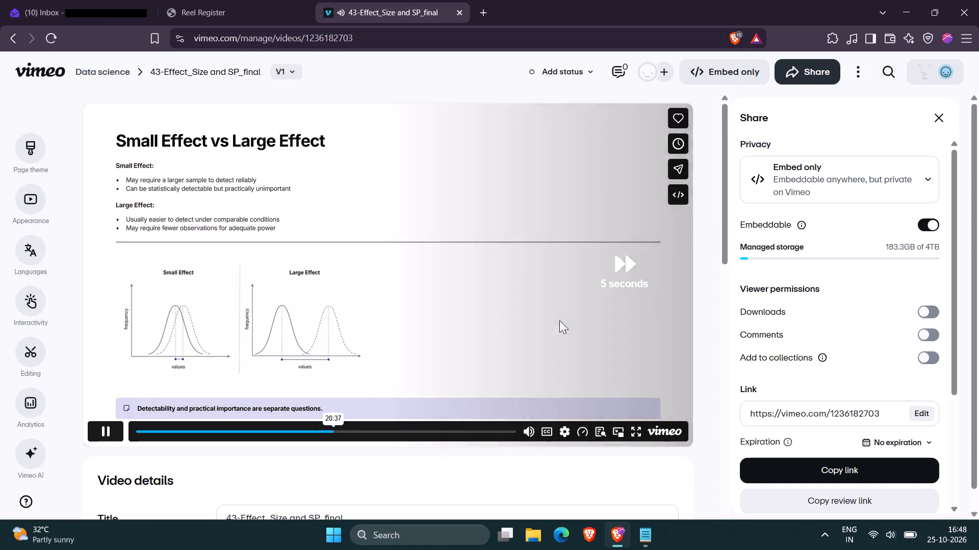
{"action": "key", "text": "Right"}
{"action": "key", "text": "Right"}
{"action": "key", "text": "Right"}
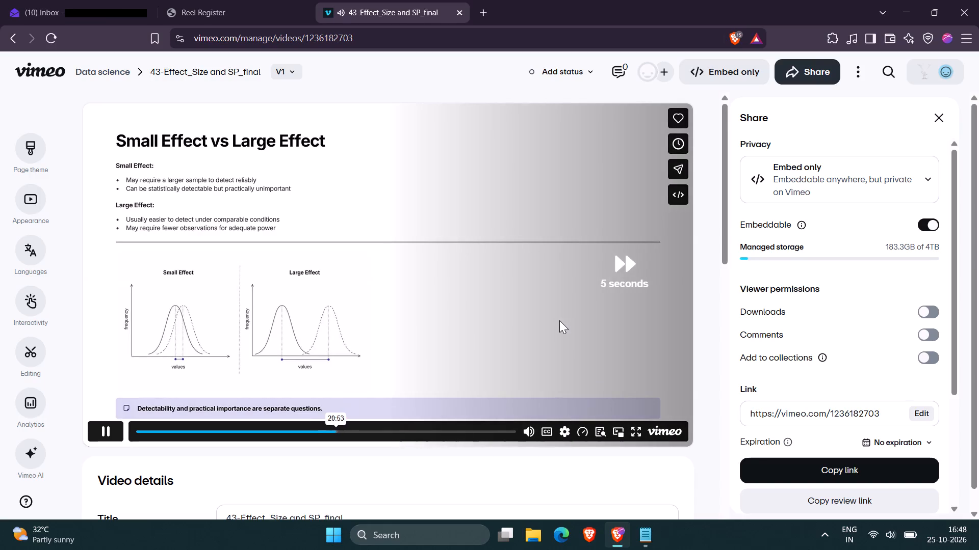
{"action": "key", "text": "Right"}
{"action": "key", "text": "Right"}
{"action": "key", "text": "Right"}
{"action": "key", "text": "Right"}
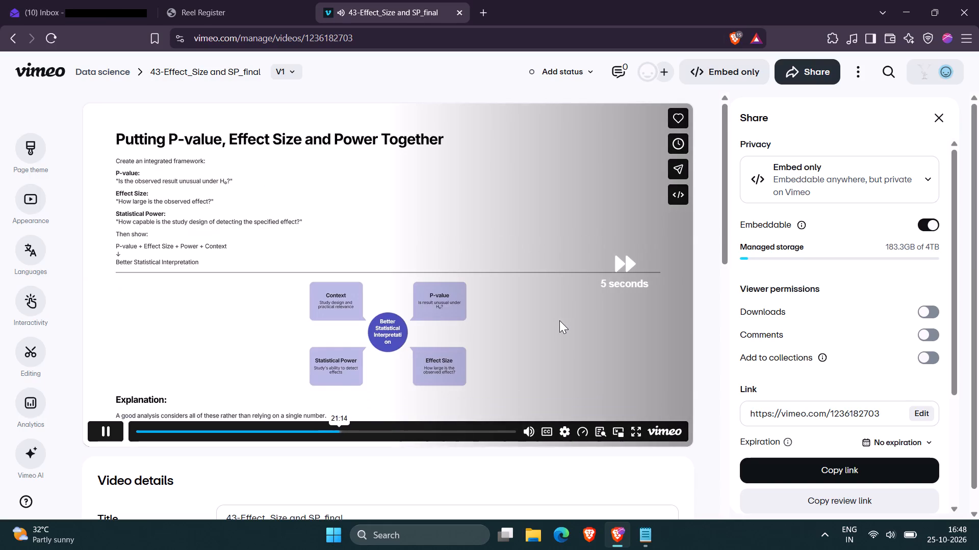
Skim the start of the "Putting P-value, Effect Size and Power Together" section in 5-second skips.
{"action": "key", "text": "Right"}
{"action": "key", "text": "Right"}
{"action": "key", "text": "Right"}
{"action": "key", "text": "Right"}
{"action": "key", "text": "Right"}
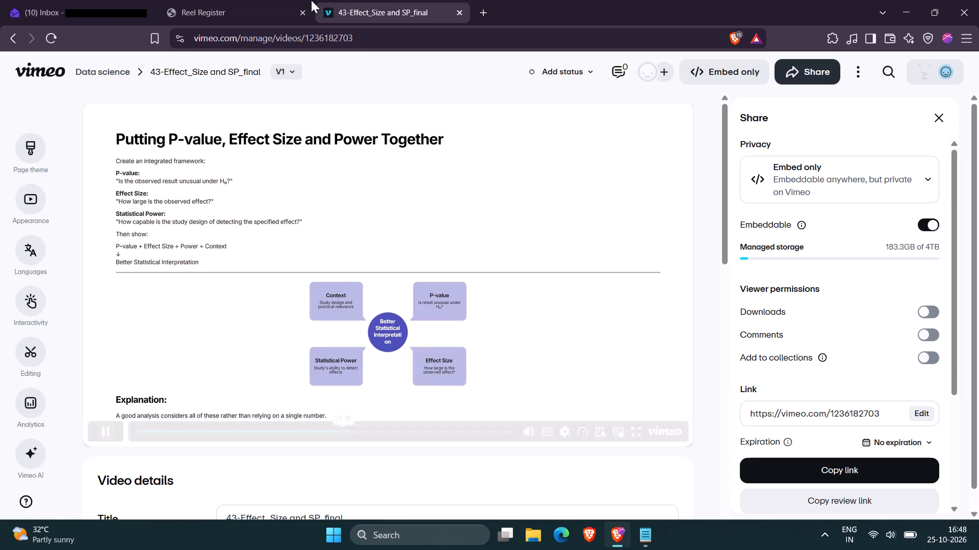
Check the flags in lesson 43's Reel Register report and return to the Vimeo video.
{"action": "left_click", "coordinate": [204, 0]}
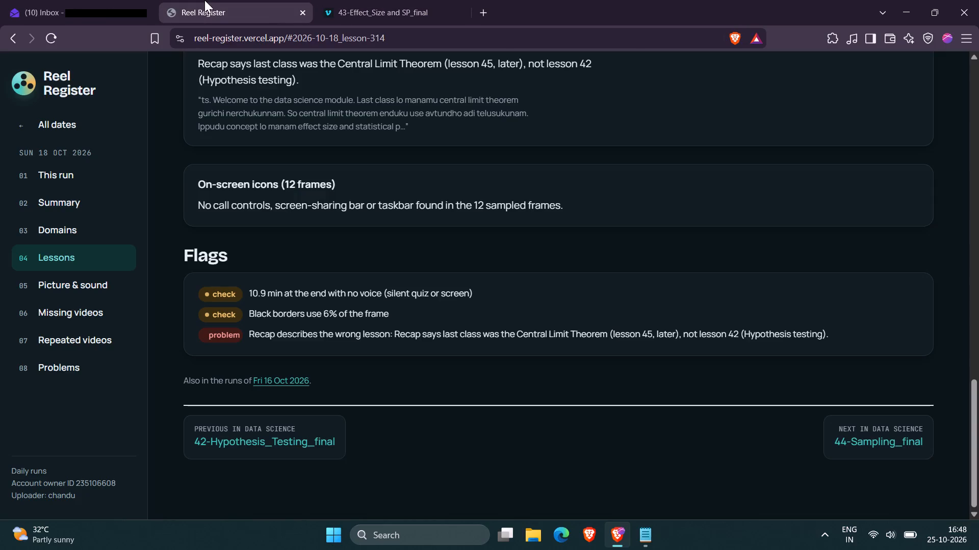
{"action": "left_click", "coordinate": [381, 0]}
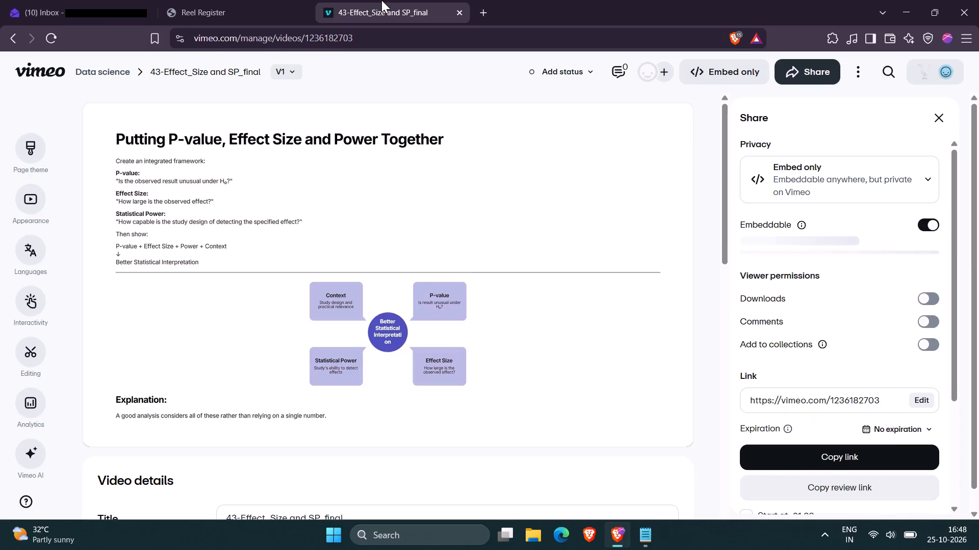
Continue skimming the "Putting P-value, Effect Size and Power Together" section in 5-second skips to about 22:30.
{"action": "key", "text": "Right"}
{"action": "key", "text": "Right"}
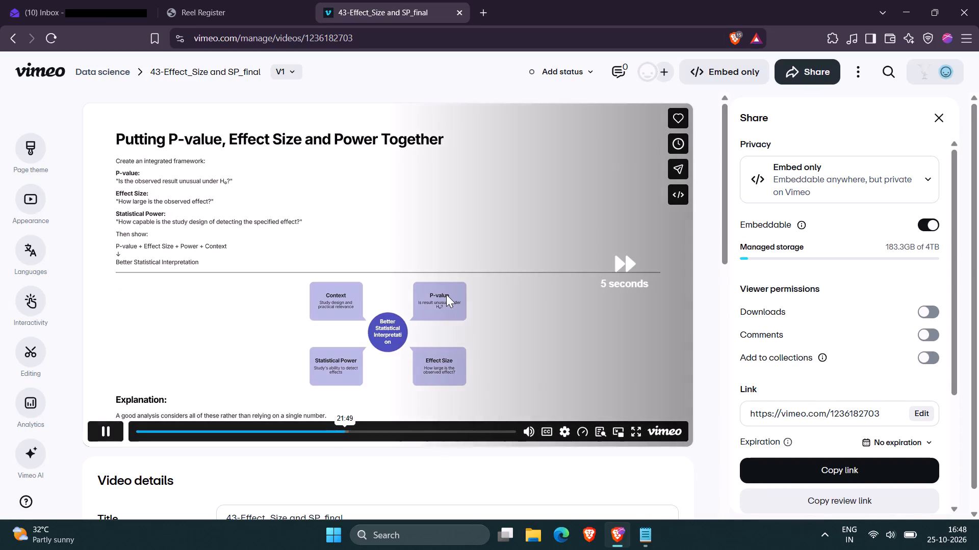
{"action": "key", "text": "Right"}
{"action": "key", "text": "Right"}
{"action": "left_click", "coordinate": [363, 320]}
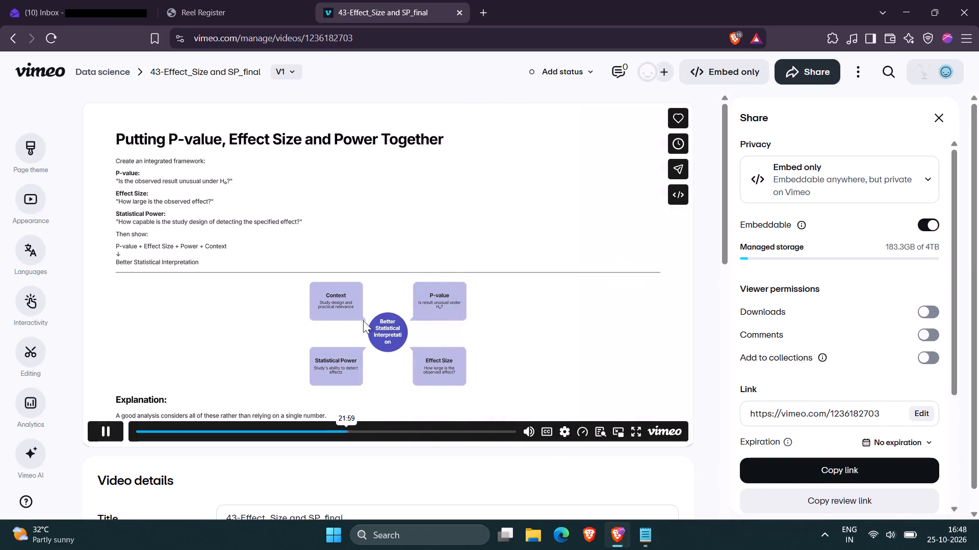
{"action": "left_click", "coordinate": [363, 320]}
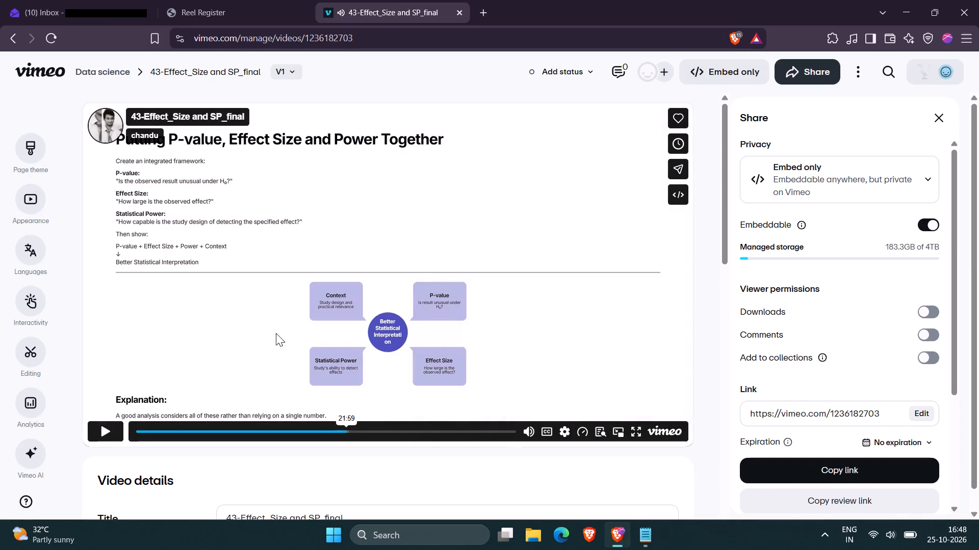
{"action": "left_click", "coordinate": [325, 300]}
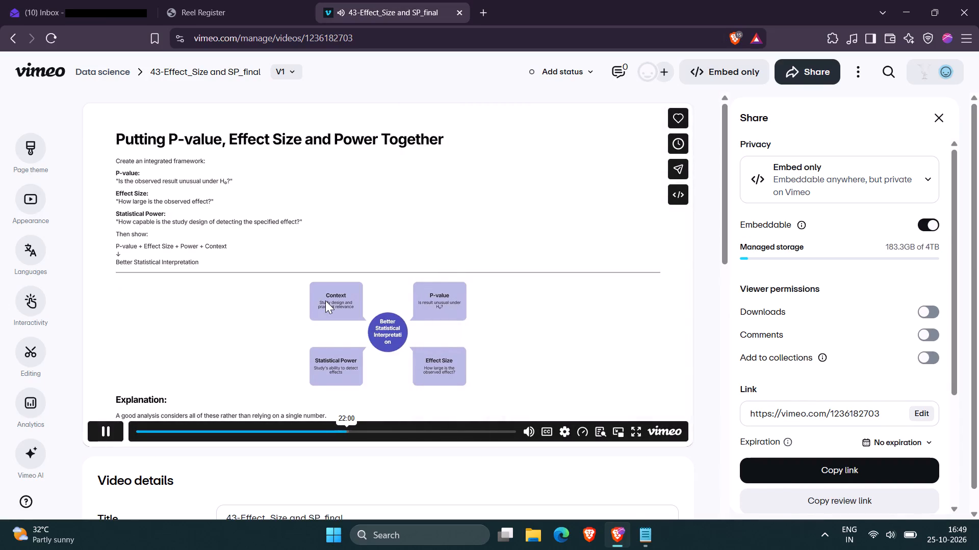
{"action": "key", "text": "Right"}
{"action": "key", "text": "Right"}
{"action": "key", "text": "Right"}
{"action": "key", "text": "Right"}
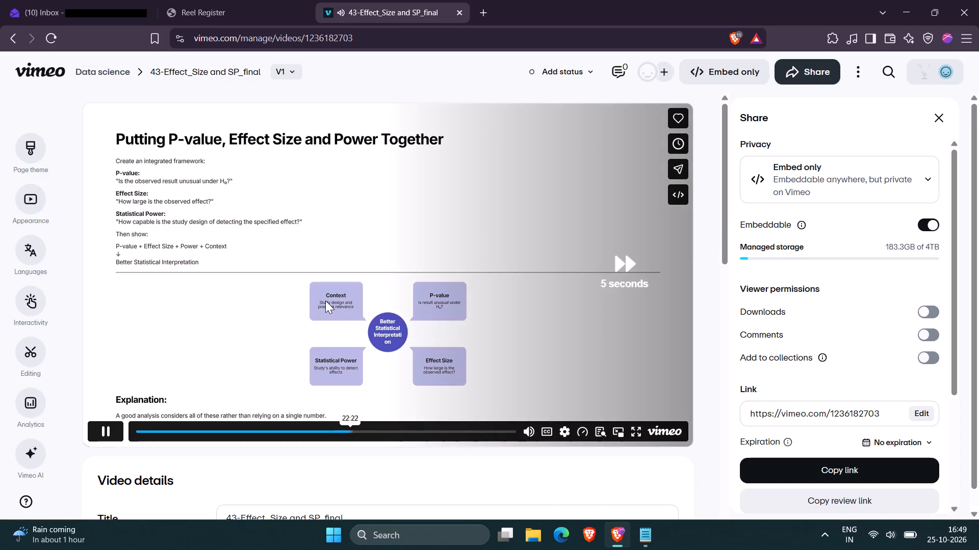
{"action": "key", "text": "Right"}
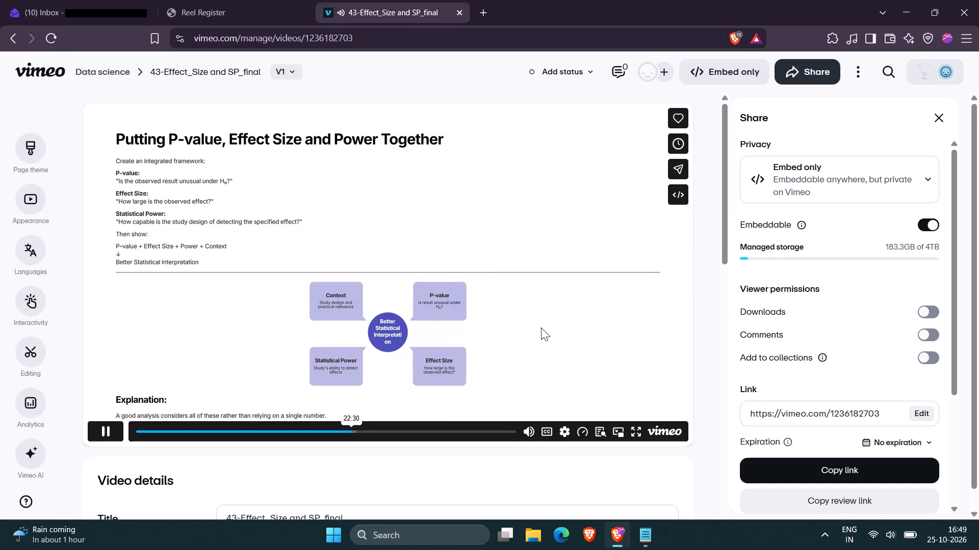
Switch to Notepad and add the line "video length is 39 min , less than 45 min" to the lesson 43 notes.
{"action": "key", "text": "alt+Tab"}
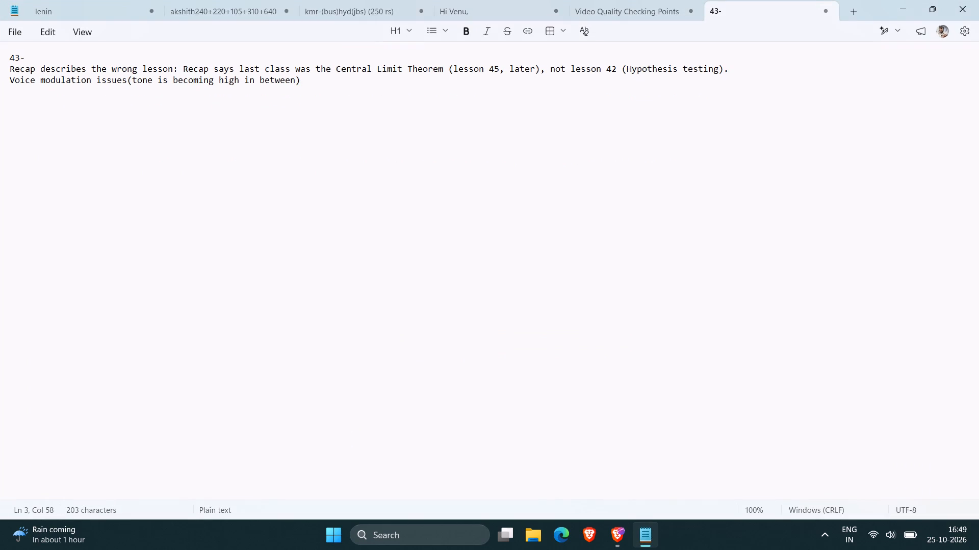
{"action": "key", "text": "Return"}
{"action": "type", "text": "vu"}
{"action": "key", "text": "BackSpace"}
{"action": "type", "text": "ideo length is"}
{"action": "key", "text": "space"}
{"action": "type", "text": "39 min w"}
{"action": "key", "text": "BackSpace"}
{"action": "type", "text": ", less than 45 min"}
{"action": "key", "text": "Return"}
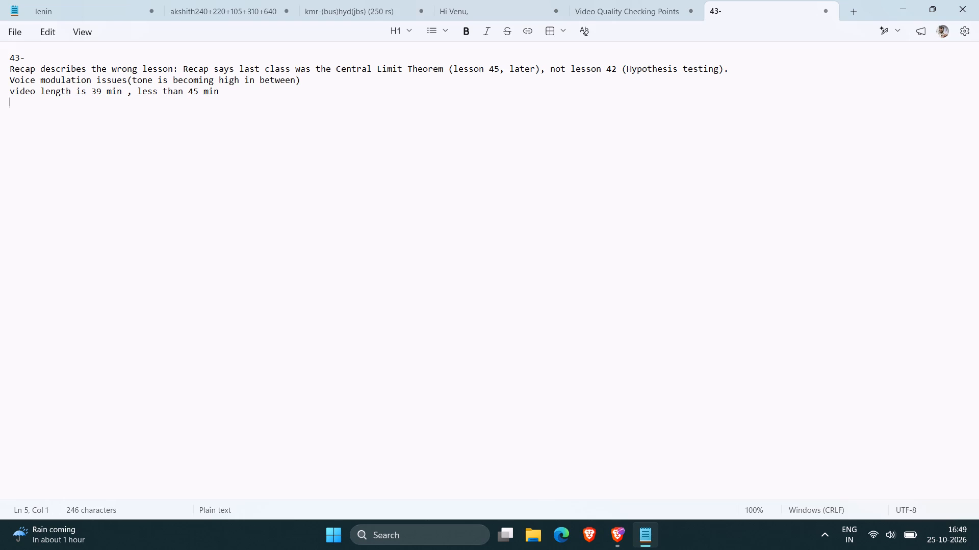
Return to lesson 43's Vimeo video and skim the "Simple Task" section in 5-second skips to about 23:59.
{"action": "key", "text": "alt+Tab"}
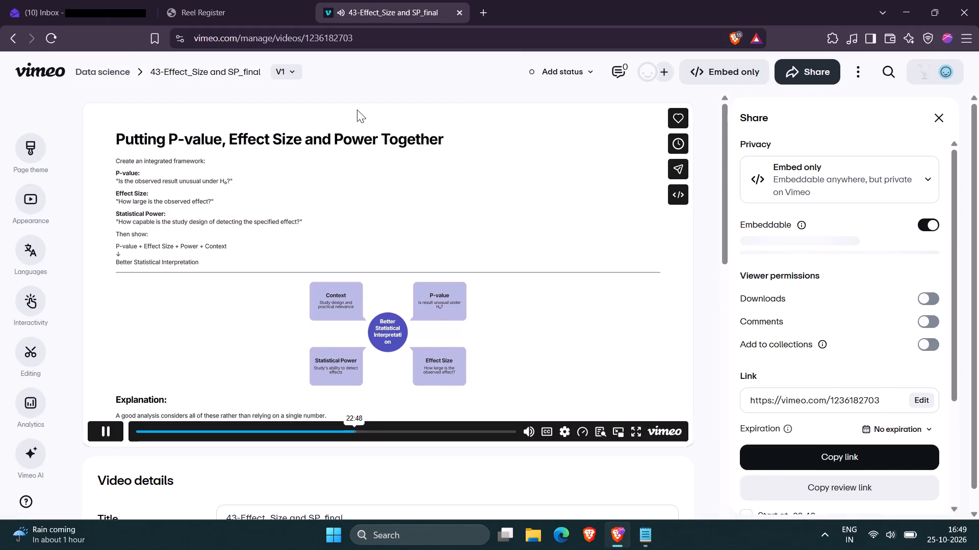
{"action": "key", "text": "Right"}
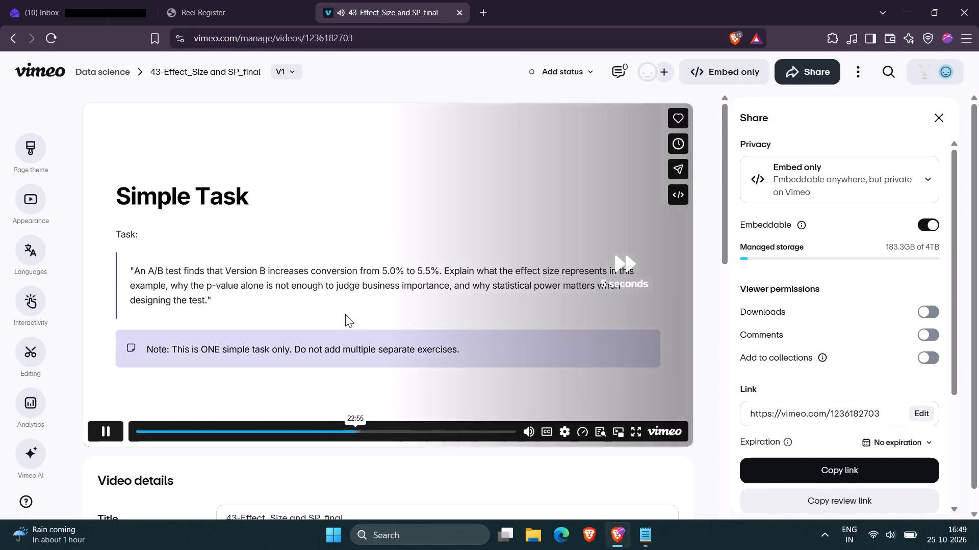
{"action": "key", "text": "Right"}
{"action": "key", "text": "Right"}
{"action": "key", "text": "Right"}
{"action": "key", "text": "Right"}
{"action": "key", "text": "Right"}
{"action": "key", "text": "Right"}
{"action": "key", "text": "Right"}
{"action": "key", "text": "Right"}
{"action": "key", "text": "Right"}
{"action": "key", "text": "Right"}
{"action": "key", "text": "Right"}
{"action": "key", "text": "Right"}
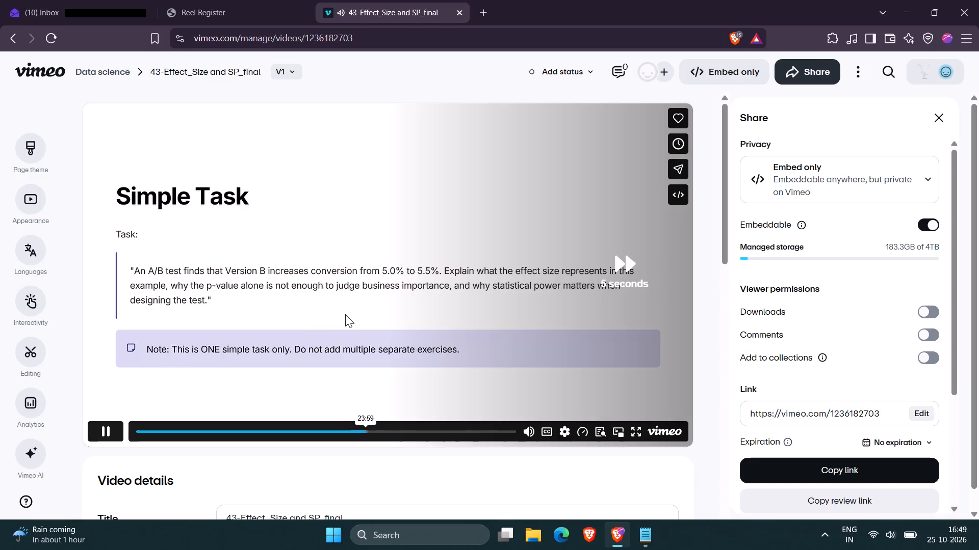
Continue skimming the "Simple Task" section in 5-second skips past 24:54, and let the video play briefly.
{"action": "key", "text": "Right"}
{"action": "key", "text": "Right"}
{"action": "key", "text": "Right"}
{"action": "key", "text": "Right"}
{"action": "key", "text": "Right"}
{"action": "key", "text": "Right"}
{"action": "key", "text": "Right"}
{"action": "key", "text": "Right"}
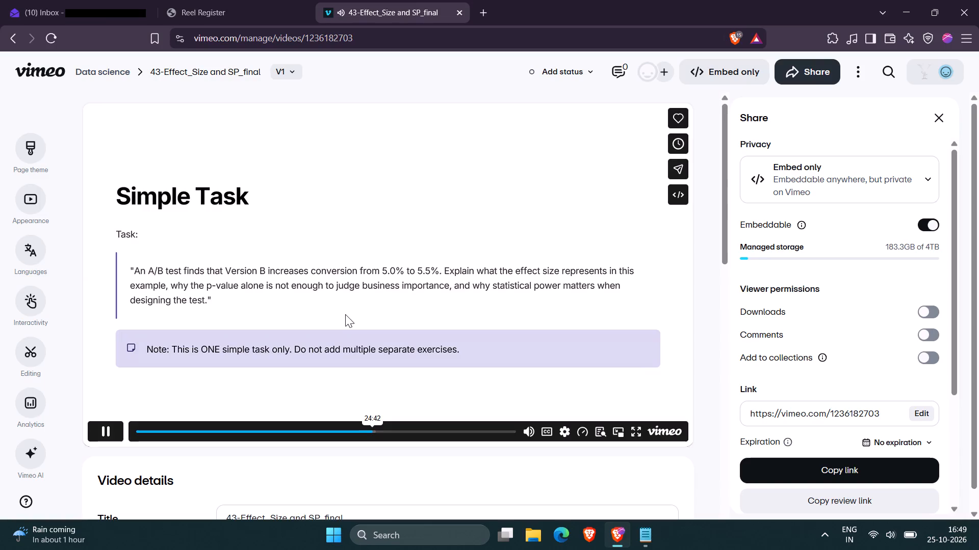
{"action": "key", "text": "Right"}
{"action": "key", "text": "Right"}
{"action": "key", "text": "Right"}
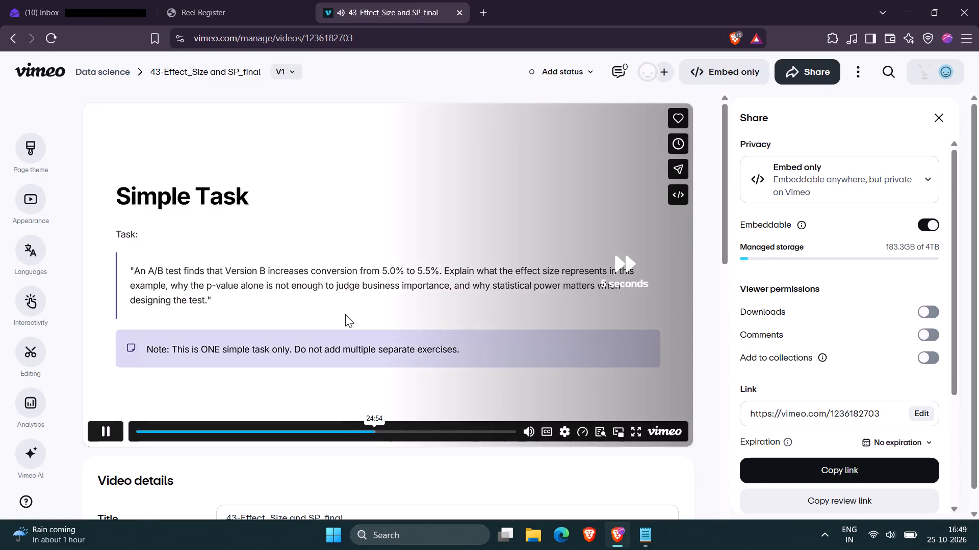
{"action": "key", "text": "Right"}
{"action": "key", "text": "Right"}
{"action": "key", "text": "Right"}
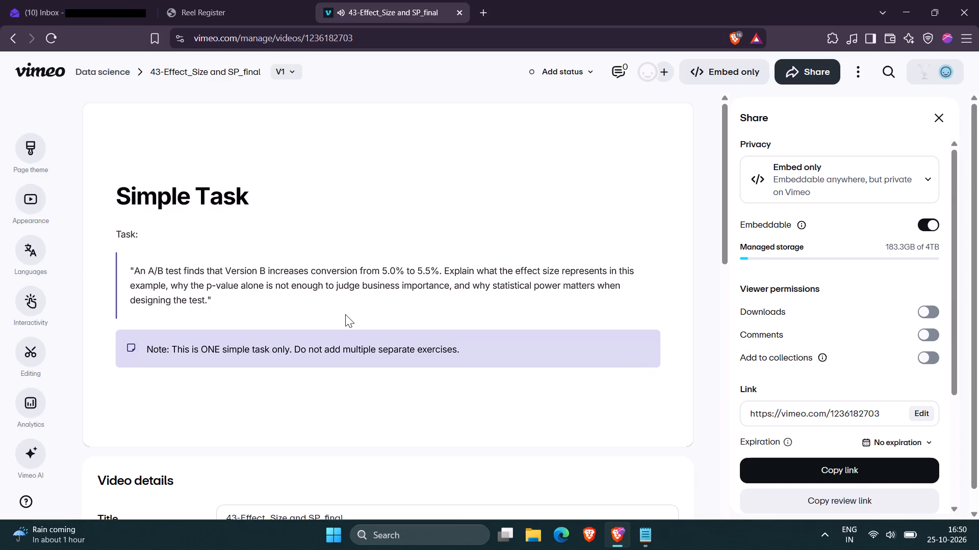
Skim the rest of the "Simple Task" section in 5-second skips up to "Frequently Asked Questions" at about 26:28.
{"action": "key", "text": "Right"}
{"action": "key", "text": "Right"}
{"action": "key", "text": "Right"}
{"action": "key", "text": "Right"}
{"action": "key", "text": "Right"}
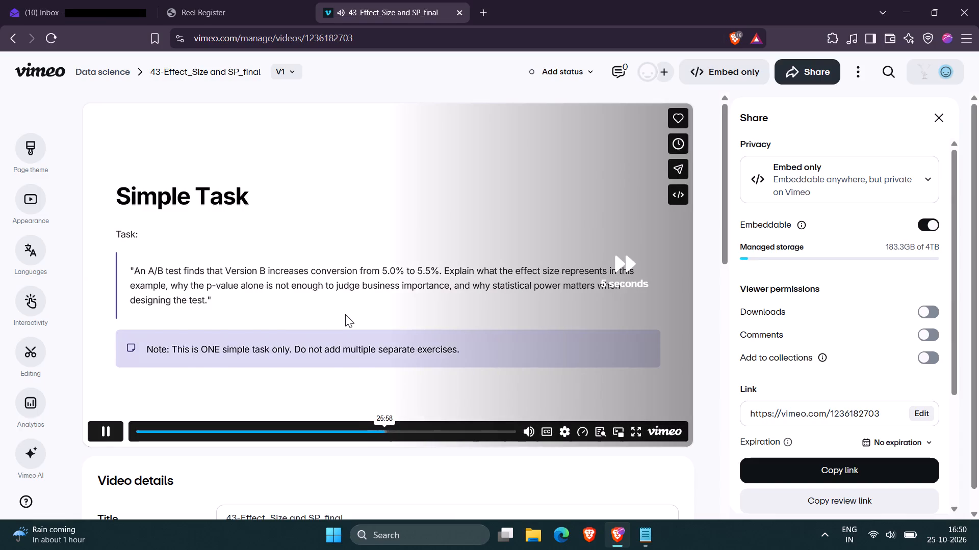
{"action": "key", "text": "Right"}
{"action": "key", "text": "Right"}
{"action": "key", "text": "Right"}
{"action": "key", "text": "Right"}
{"action": "key", "text": "Right"}
{"action": "key", "text": "Right"}
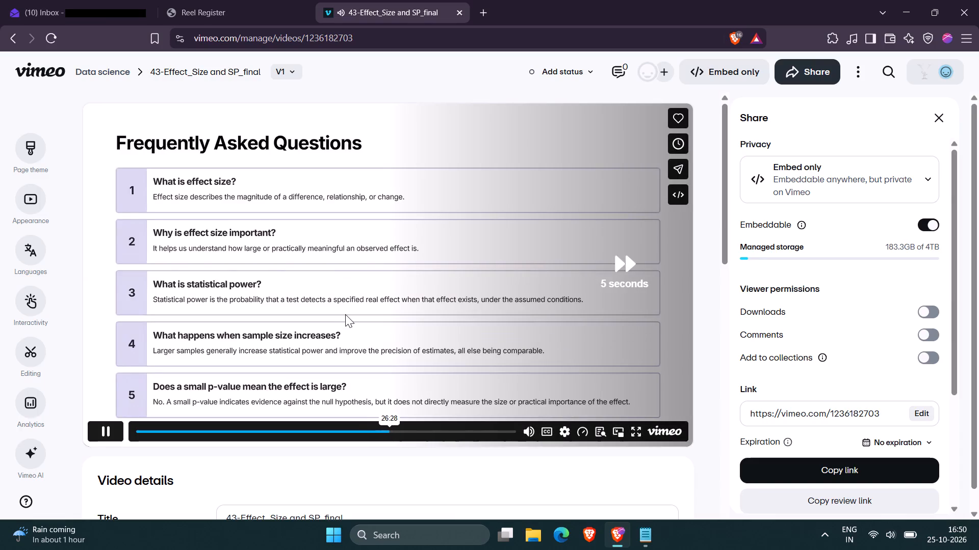
Skim the "Frequently Asked Questions" section in 5-second skips to about 27:18.
{"action": "key", "text": "Right"}
{"action": "key", "text": "Right"}
{"action": "key", "text": "Right"}
{"action": "key", "text": "Right"}
{"action": "key", "text": "Right"}
{"action": "key", "text": "Right"}
{"action": "key", "text": "Right"}
{"action": "key", "text": "Right"}
{"action": "key", "text": "Right"}
{"action": "key", "text": "Right"}
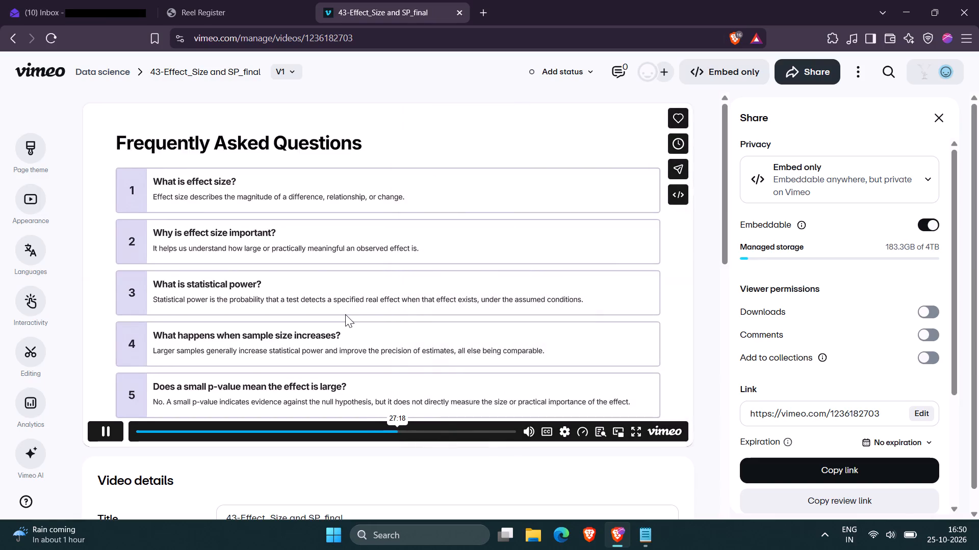
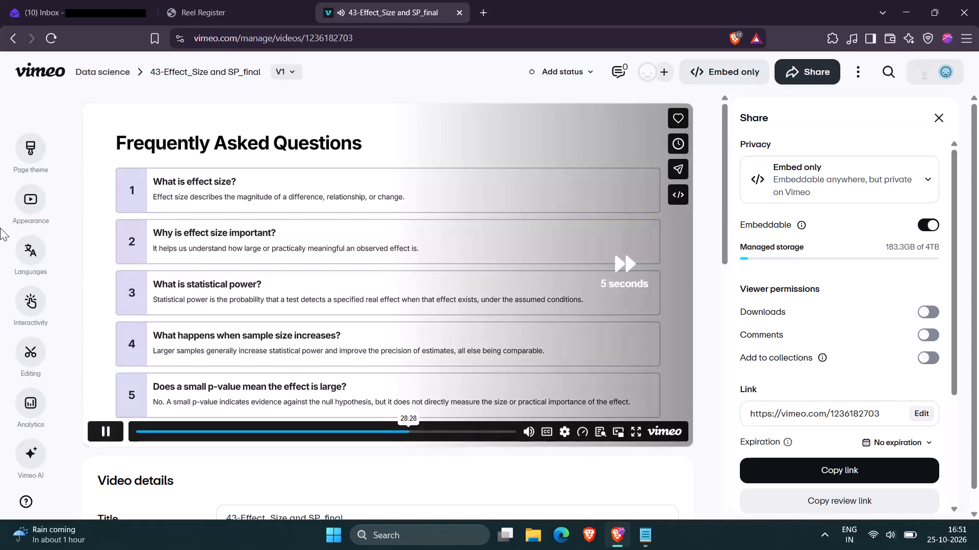
Skim the rest of the "Frequently Asked Questions" section in 5-second skips up to the quiz at about 29:08.
{"action": "key", "text": "Right"}
{"action": "key", "text": "Right"}
{"action": "key", "text": "Right"}
{"action": "key", "text": "Right"}
{"action": "key", "text": "Right"}
{"action": "key", "text": "Right"}
{"action": "key", "text": "Right"}
{"action": "key", "text": "Right"}
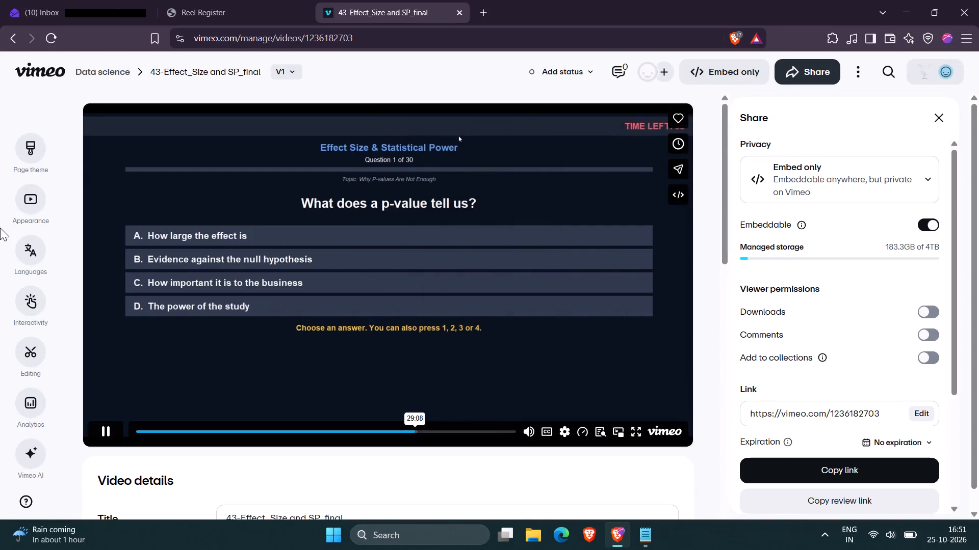
Switch to Notepad and add the line "quiz is completely silent" to lesson 43's notes.
{"action": "left_click", "coordinate": [641, 528]}
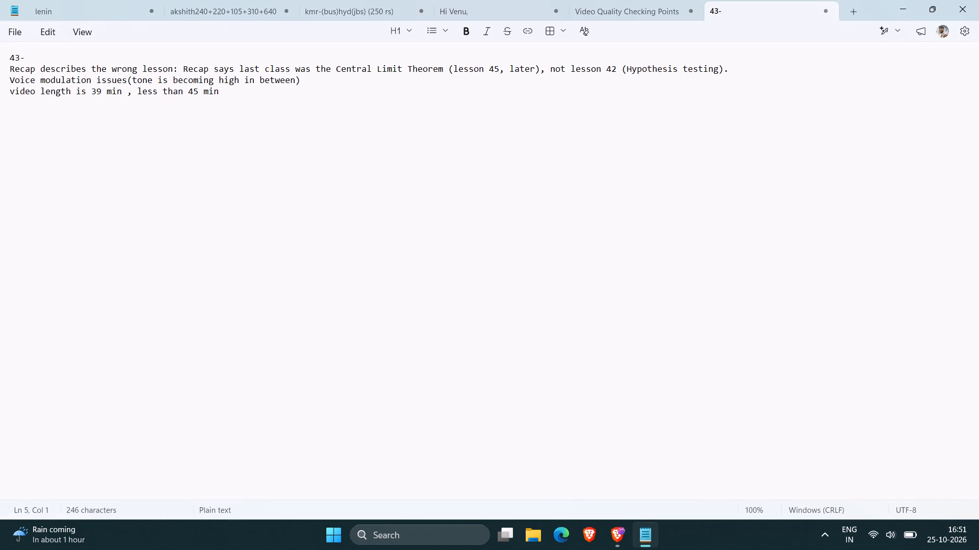
{"action": "type", "text": "quiz is completem"}
{"action": "key", "text": "BackSpace"}
{"action": "type", "text": "ly silent"}
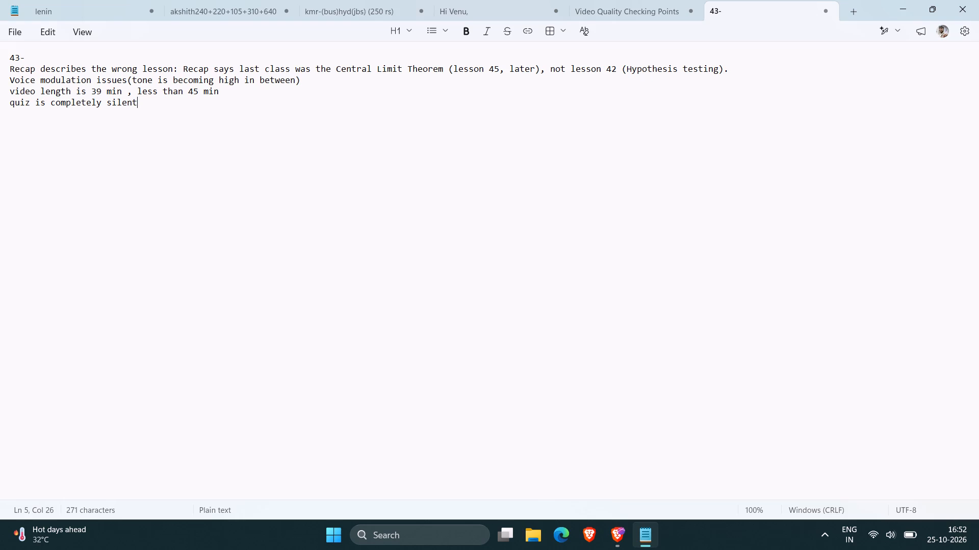
Return to the browser and leave lesson 43's Vimeo video for the Data science folder.
{"action": "key", "text": "alt+Tab"}
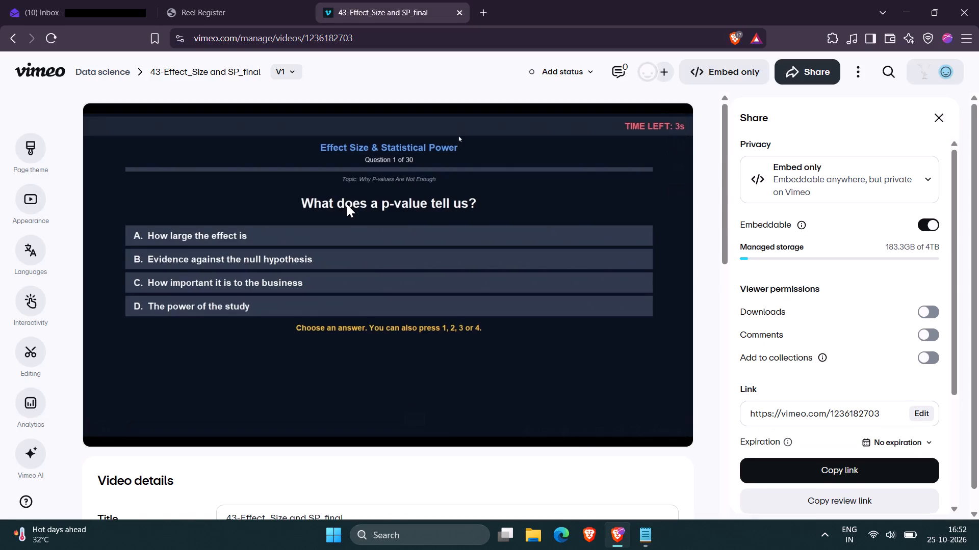
{"action": "left_click", "coordinate": [95, 66]}
Re-examine lesson 43's Reel Register report, including the previous-lesson recap, the checks and the segment timeline.
{"action": "left_click", "coordinate": [272, 23]}
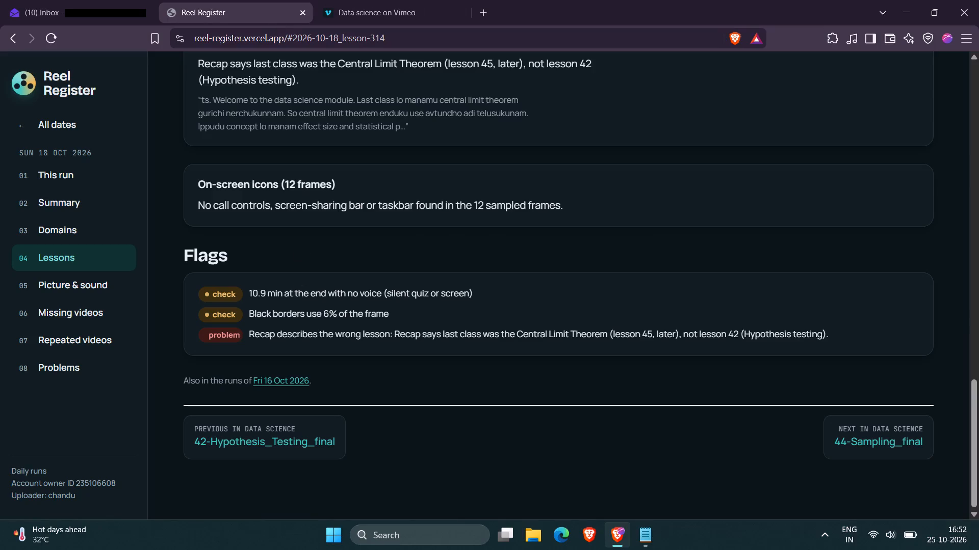
{"action": "scroll", "coordinate": [292, 312], "scroll_direction": "up", "scroll_amount": 6}
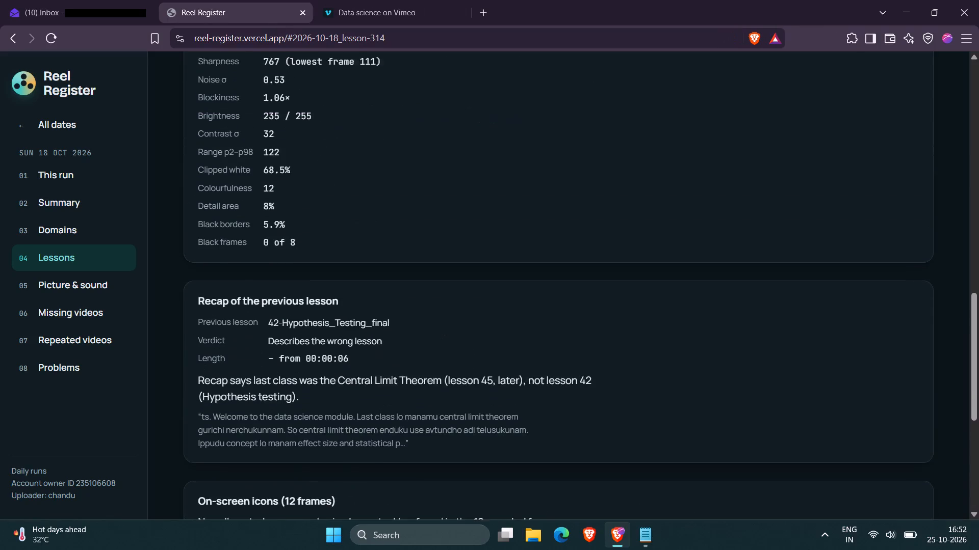
{"action": "scroll", "coordinate": [292, 312], "scroll_direction": "up", "scroll_amount": 8}
{"action": "scroll", "coordinate": [292, 312], "scroll_direction": "down", "scroll_amount": 4}
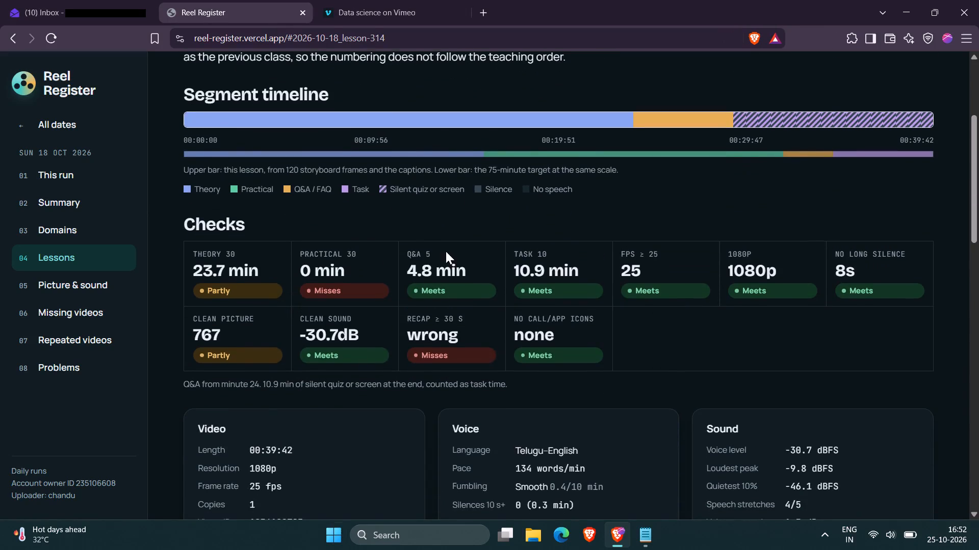
{"action": "scroll", "coordinate": [446, 251], "scroll_direction": "up", "scroll_amount": 7}
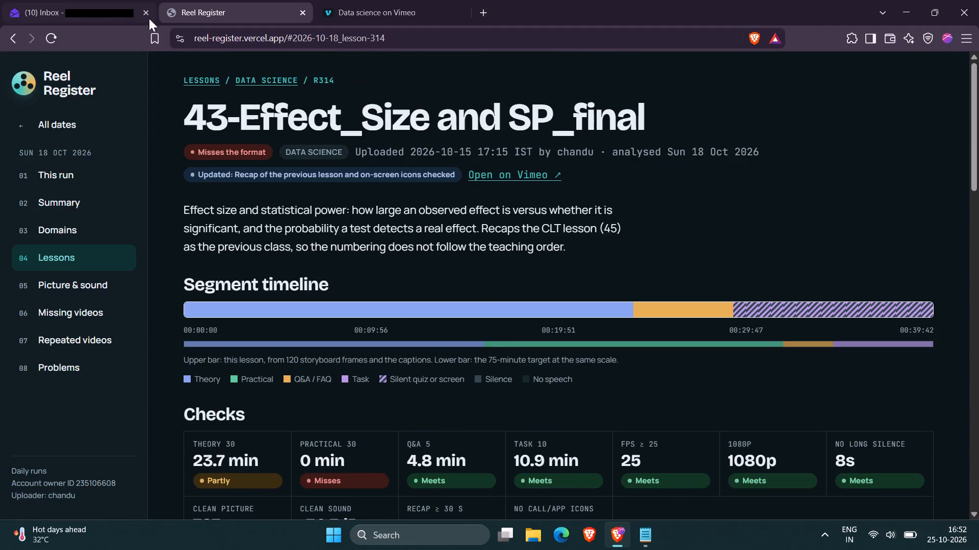
Open the 44-Sampling_final video from the Data science folder on Vimeo.
{"action": "left_click", "coordinate": [383, 0]}
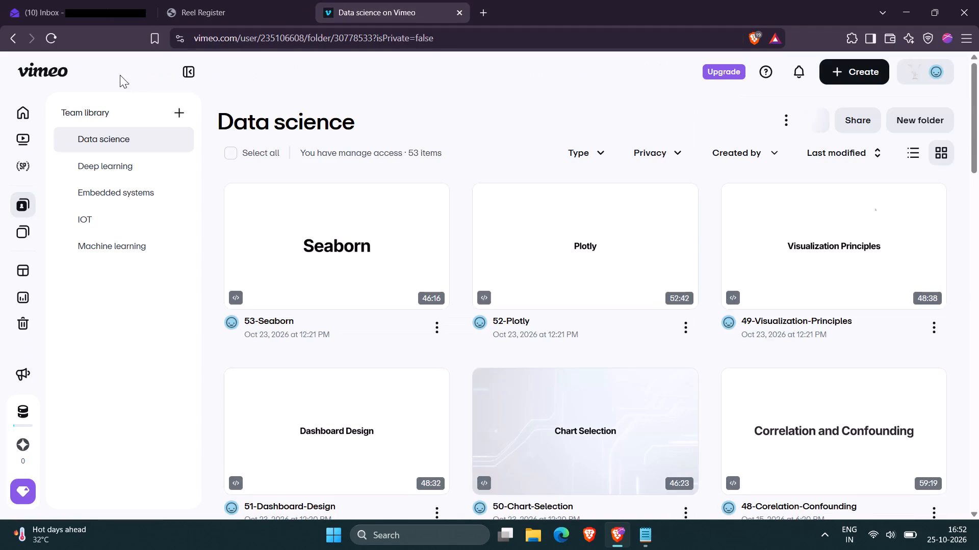
{"action": "scroll", "coordinate": [336, 291], "scroll_direction": "down", "scroll_amount": 5}
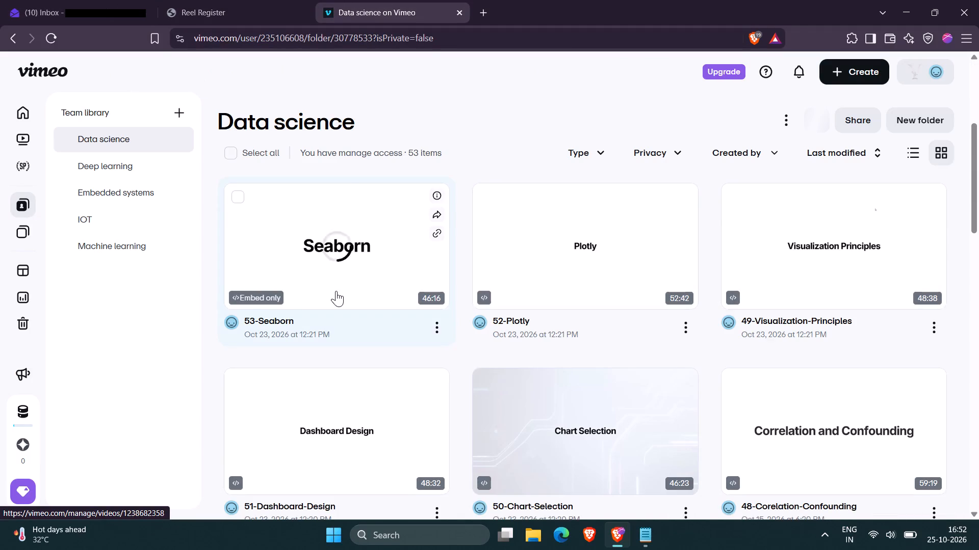
{"action": "scroll", "coordinate": [423, 344], "scroll_direction": "down", "scroll_amount": 4}
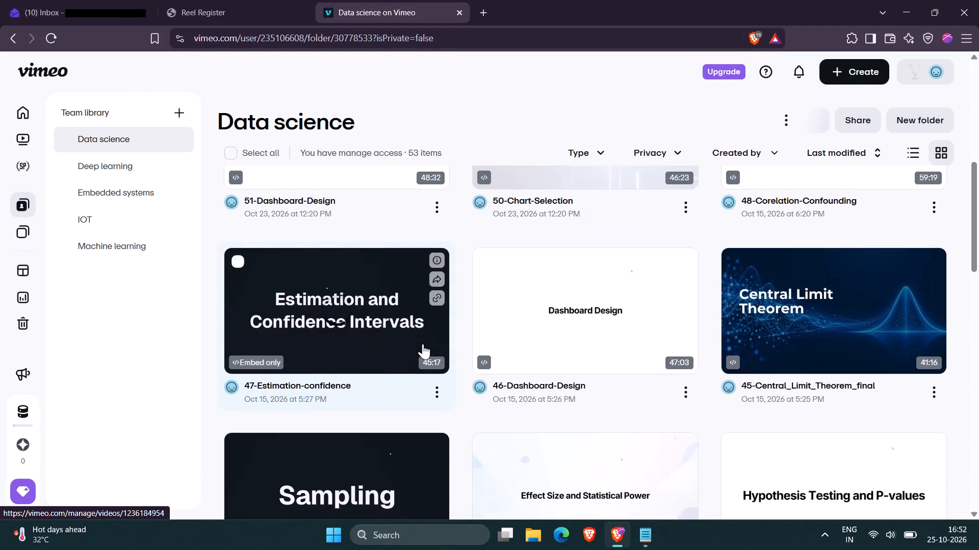
{"action": "scroll", "coordinate": [423, 344], "scroll_direction": "down", "scroll_amount": 1}
{"action": "left_click", "coordinate": [333, 293]}
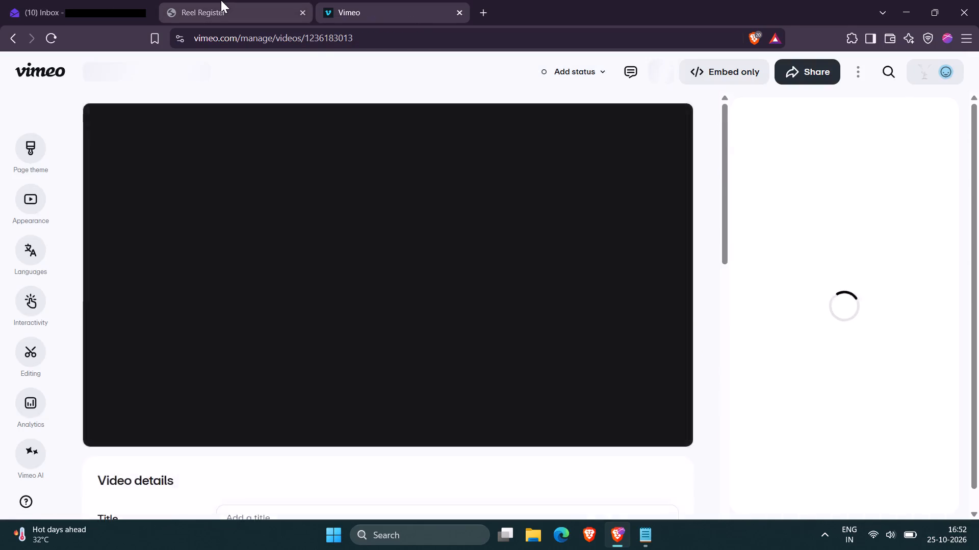
Switch to Reel Register and open the 44-Sampling_final report from the lessons catalogue.
{"action": "left_click", "coordinate": [221, 0]}
{"action": "left_click", "coordinate": [58, 261]}
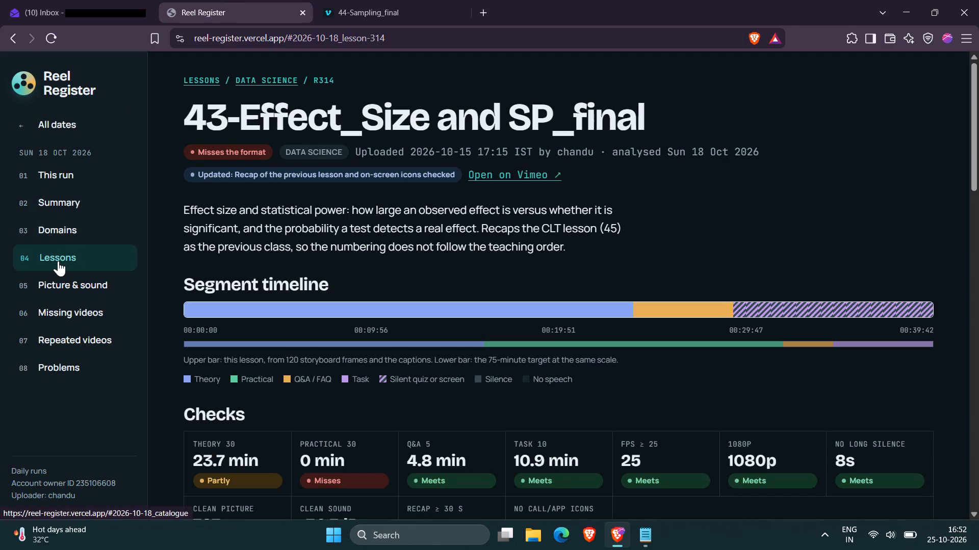
{"action": "scroll", "coordinate": [290, 332], "scroll_direction": "down", "scroll_amount": 9}
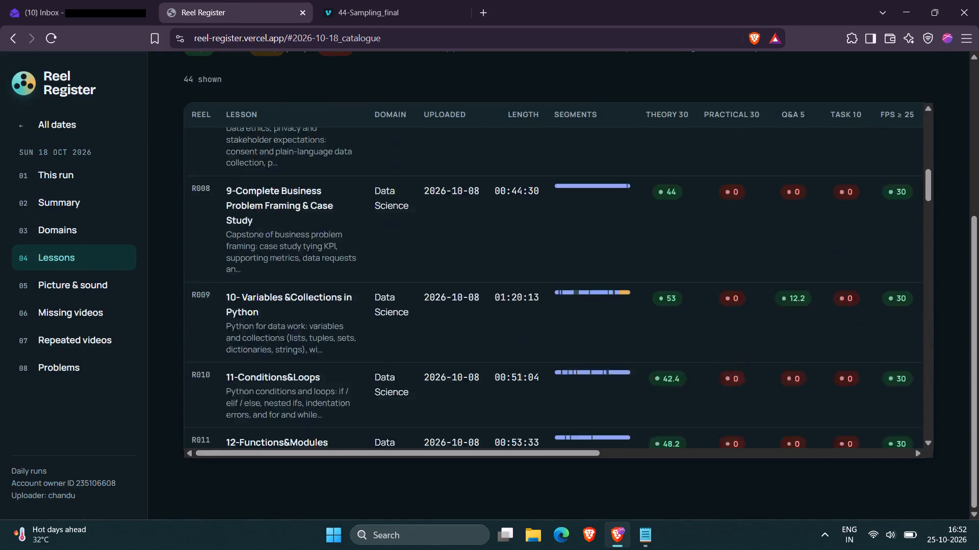
{"action": "scroll", "coordinate": [290, 332], "scroll_direction": "down", "scroll_amount": 7}
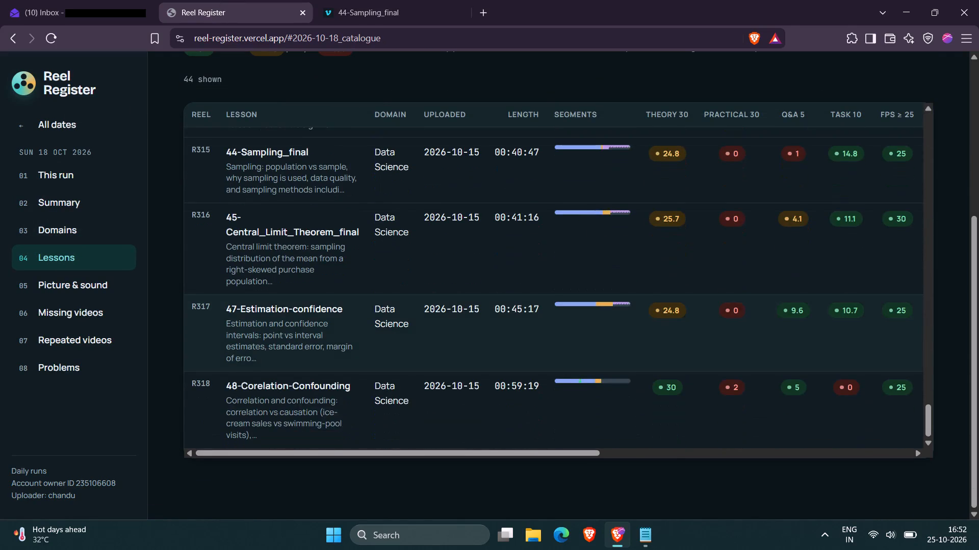
{"action": "scroll", "coordinate": [290, 332], "scroll_direction": "up", "scroll_amount": 2}
{"action": "left_click", "coordinate": [262, 322]}
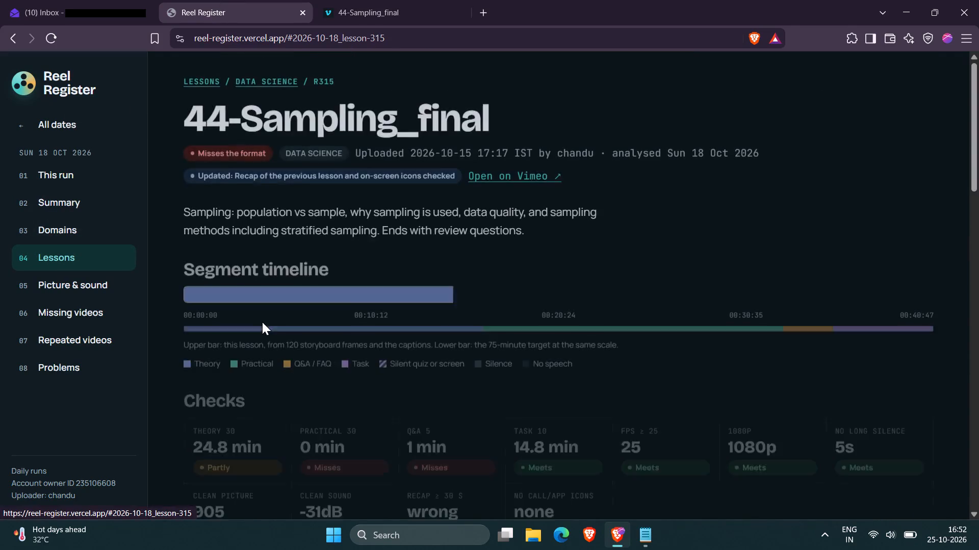
Return to the 44-Sampling_final video on Vimeo and start its playback.
{"action": "left_click", "coordinate": [439, 0]}
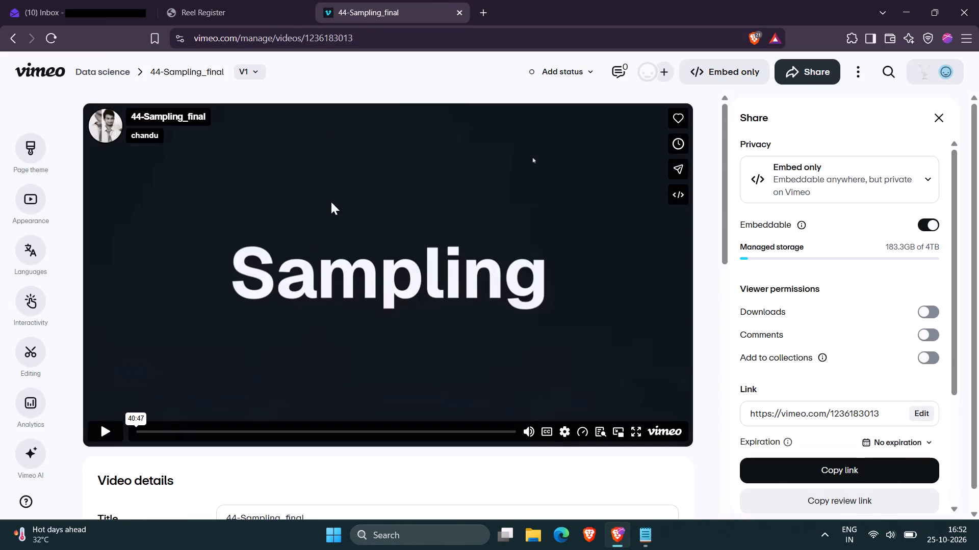
{"action": "left_click", "coordinate": [320, 240]}
With the video playing, examine lesson 44's Reel Register report through to its Flags section.
{"action": "left_click", "coordinate": [254, 0]}
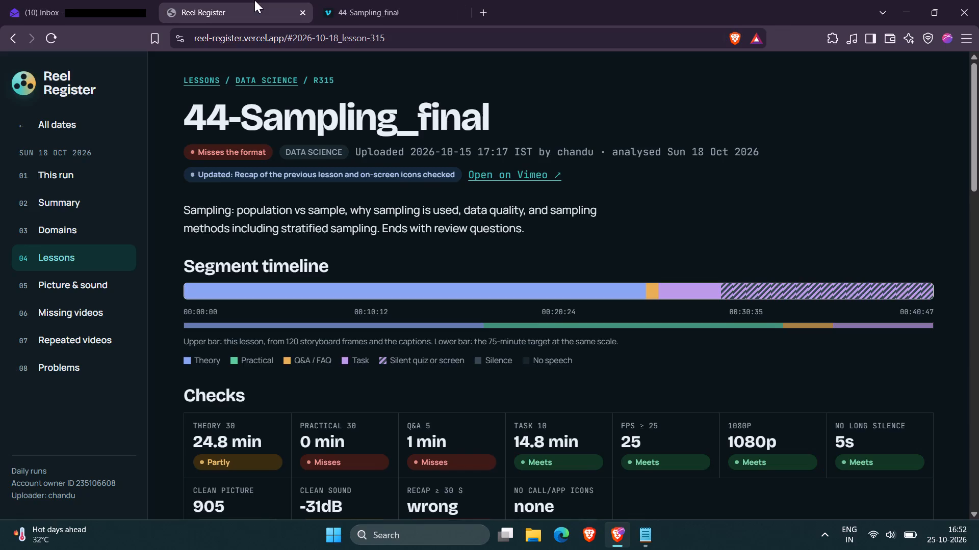
{"action": "scroll", "coordinate": [319, 332], "scroll_direction": "down", "scroll_amount": 13}
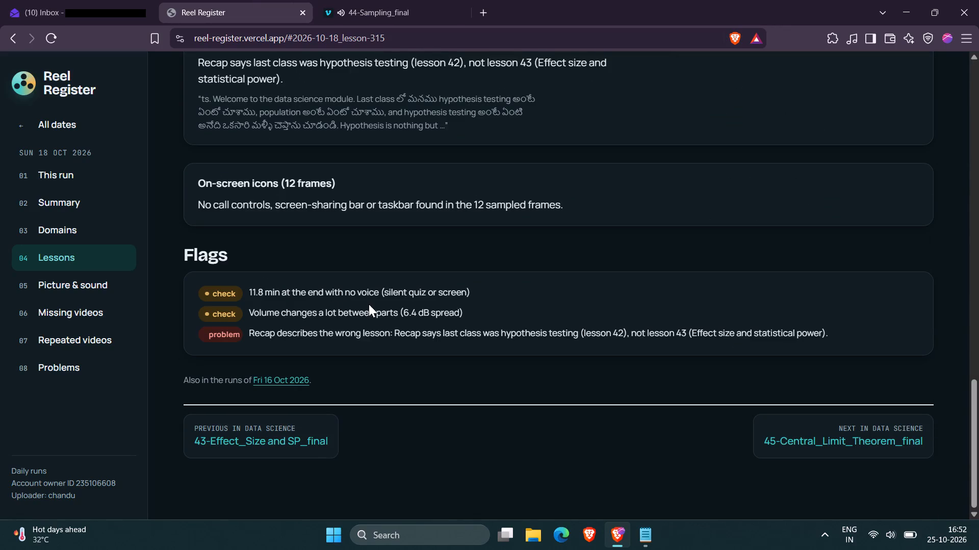
Return to lesson 44's Vimeo video and watch its opening, pausing and resuming playback on the "Sampling" title slide.
{"action": "left_click", "coordinate": [410, 4]}
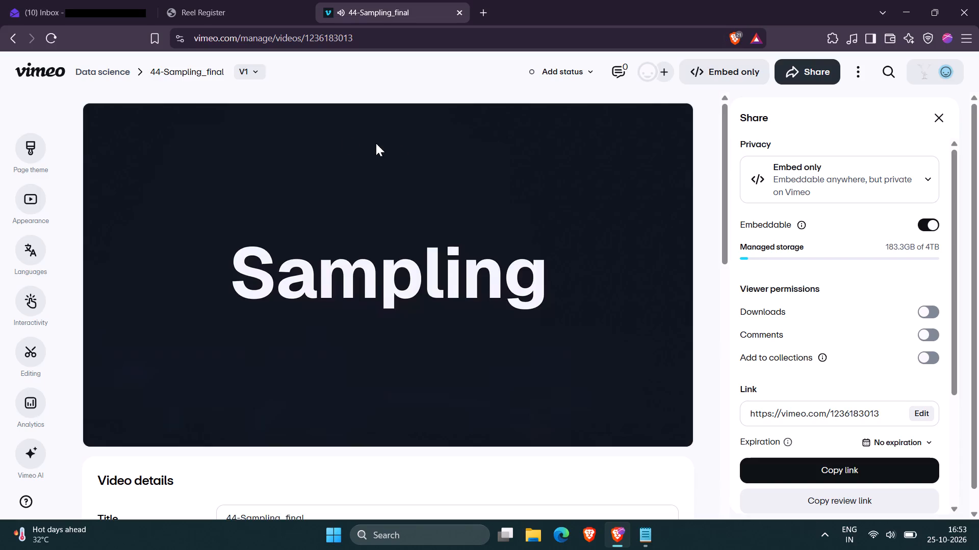
{"action": "left_click", "coordinate": [310, 258]}
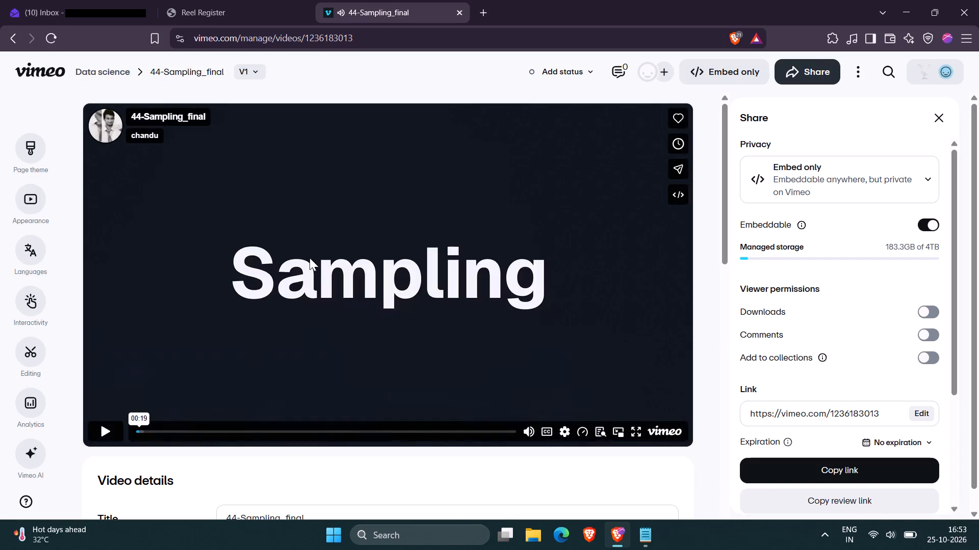
{"action": "left_click", "coordinate": [310, 258]}
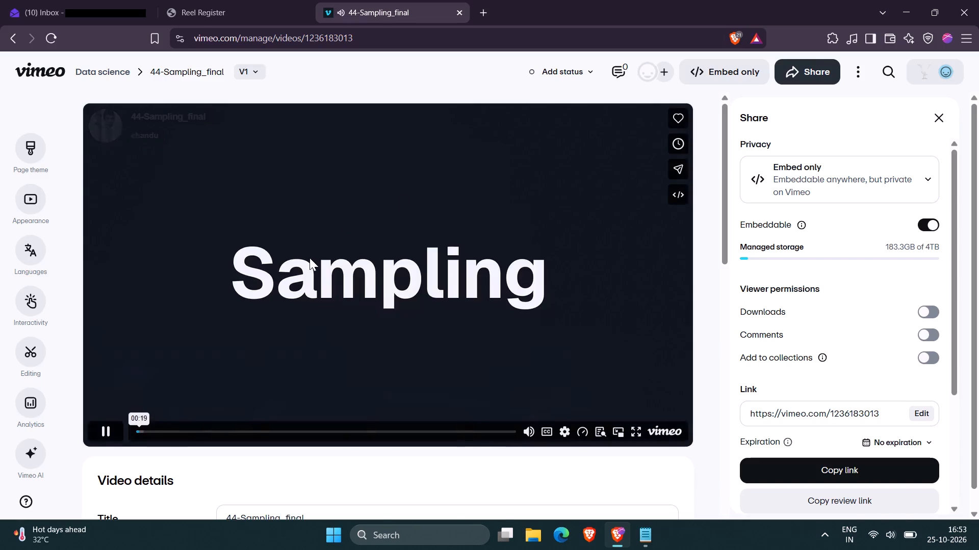
{"action": "left_click", "coordinate": [310, 258]}
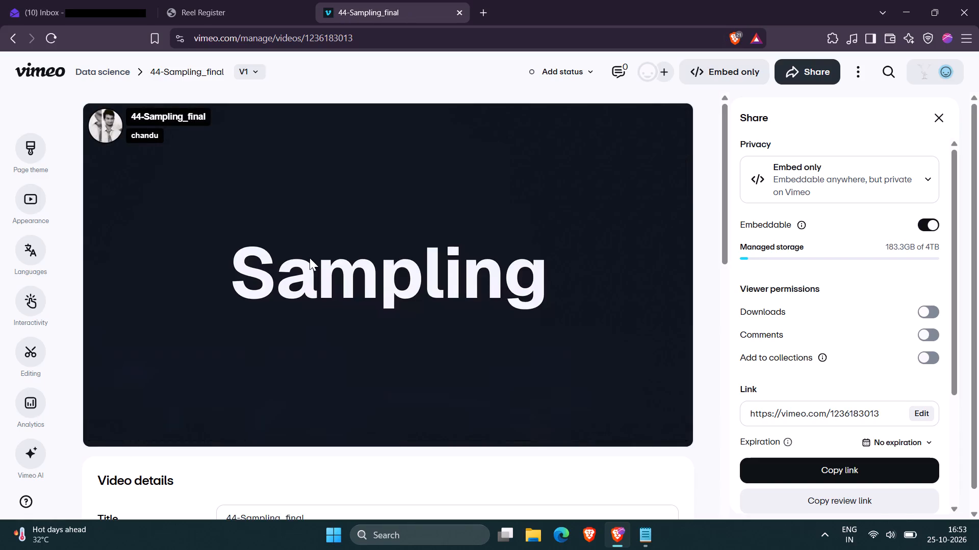
{"action": "left_click", "coordinate": [310, 258]}
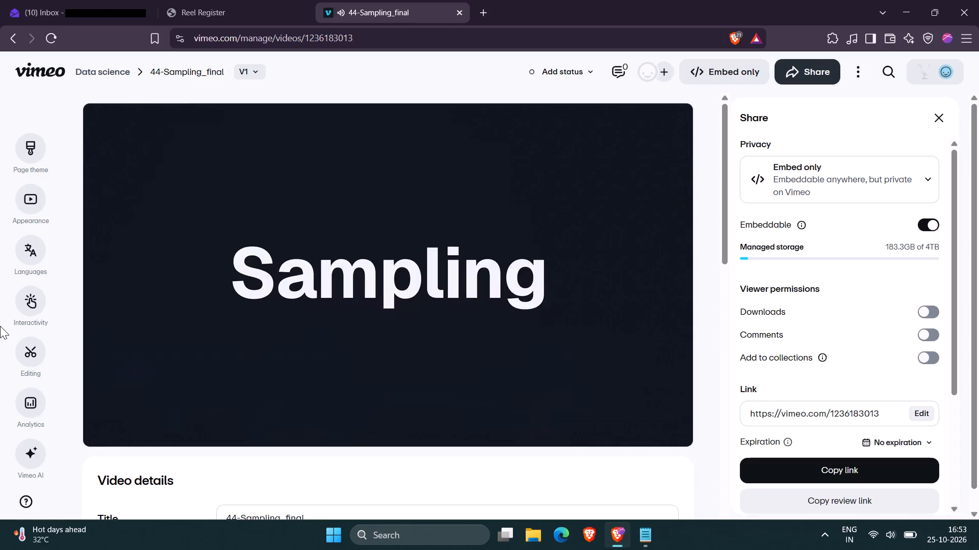
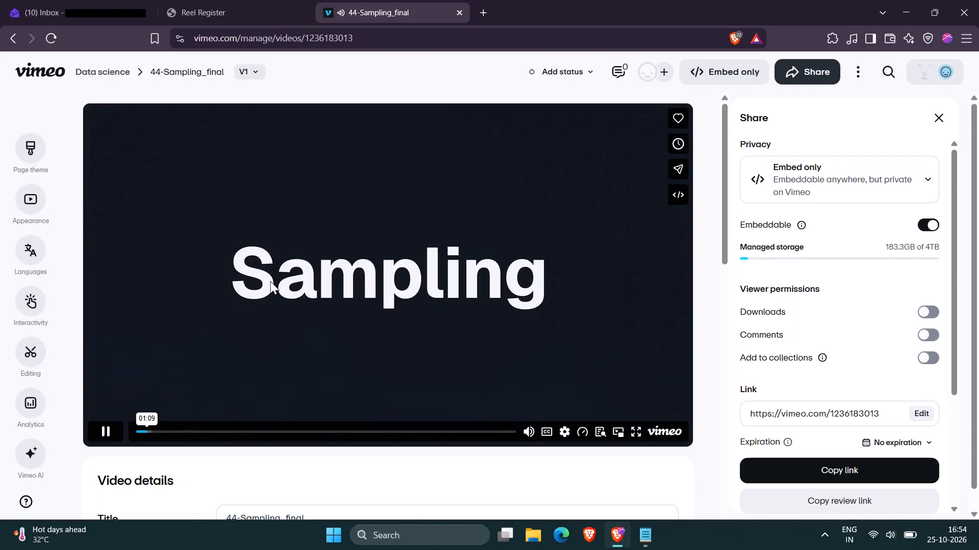
Keep watching lesson 44's "Sampling" title slide to about 01:23, pausing and resuming playback twice.
{"action": "left_click", "coordinate": [380, 246]}
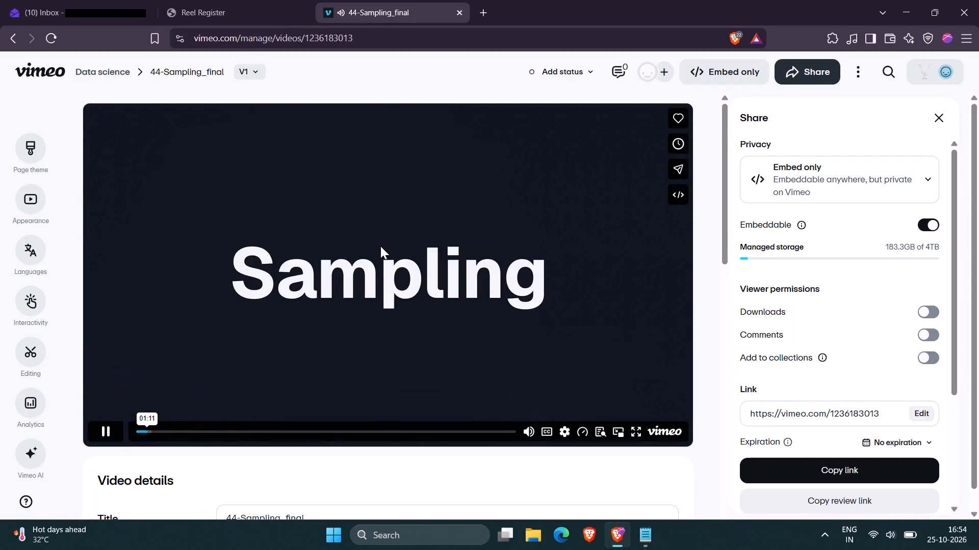
{"action": "left_click", "coordinate": [380, 246]}
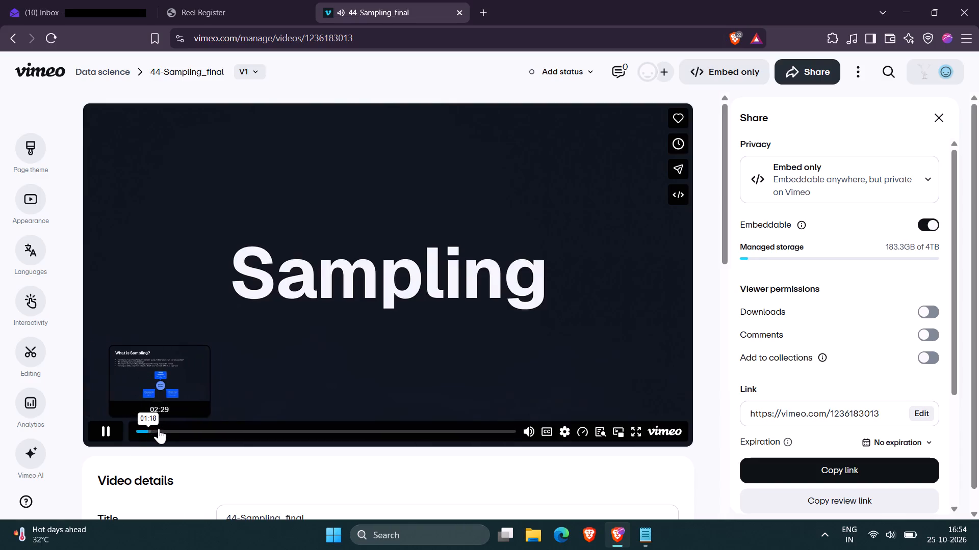
{"action": "left_click", "coordinate": [268, 313]}
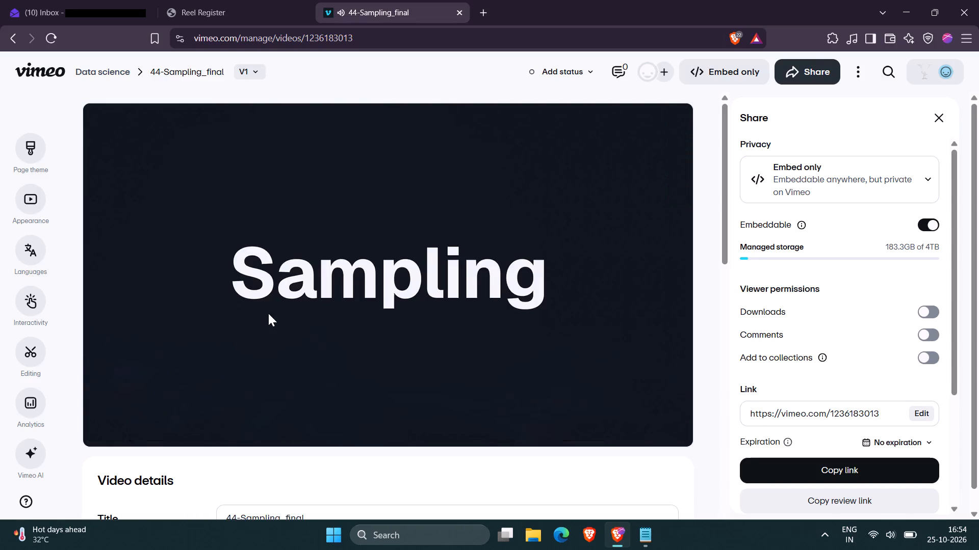
{"action": "left_click", "coordinate": [268, 313]}
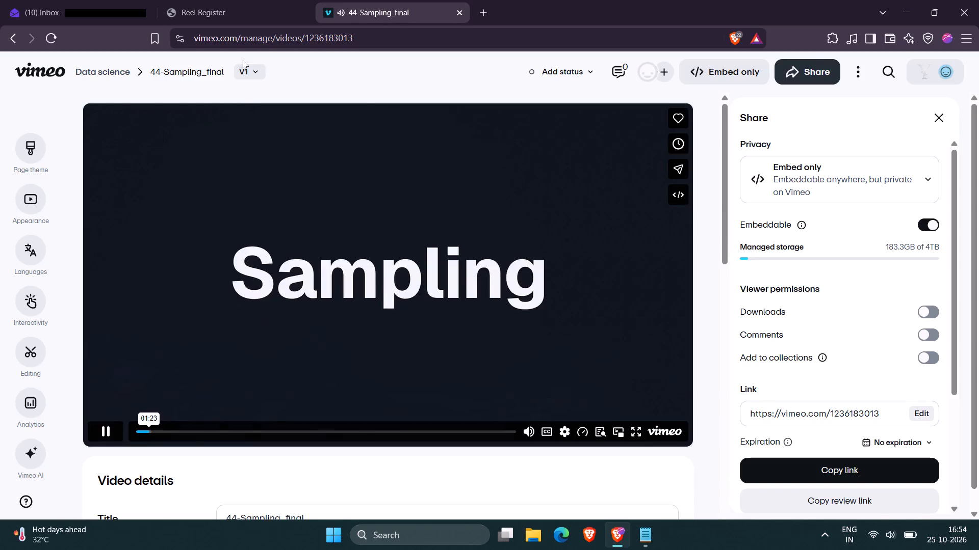
Copy the wrong-recap problem flag from lesson 44's Reel Register report into Notepad under a new "44-" heading below the lesson 43 notes.
{"action": "left_click", "coordinate": [234, 9]}
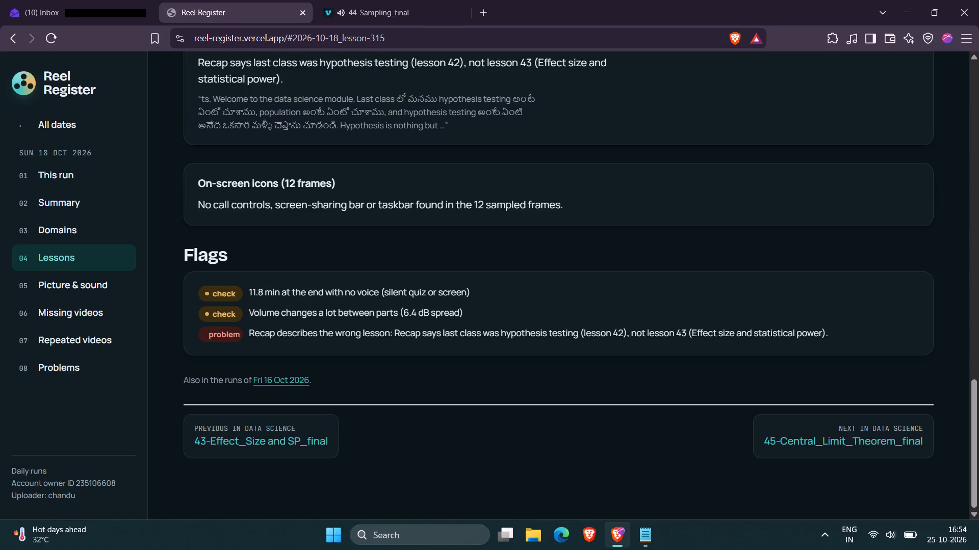
{"action": "left_click_drag", "start_coordinate": [251, 332], "coordinate": [847, 320]}
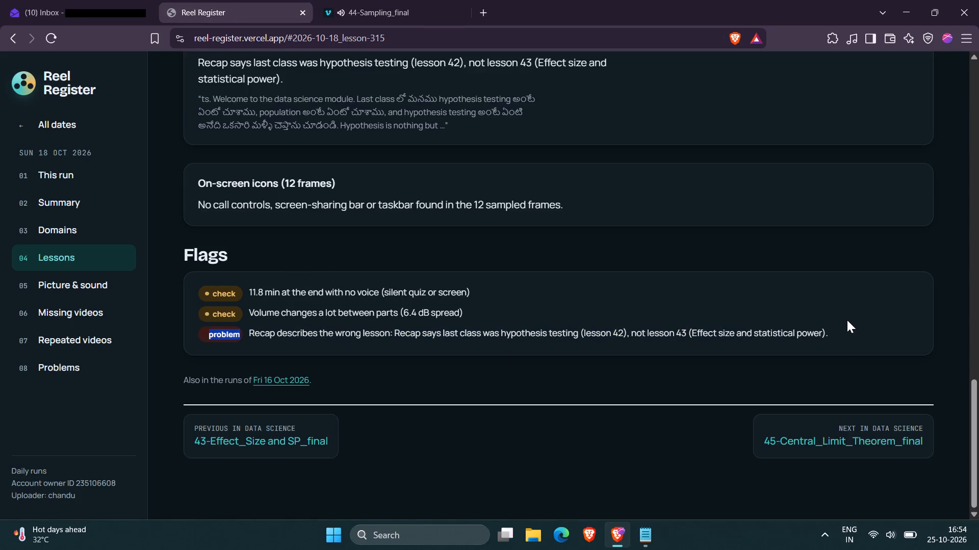
{"action": "left_click_drag", "start_coordinate": [847, 320], "coordinate": [834, 332]}
{"action": "key", "text": "ctrl+c"}
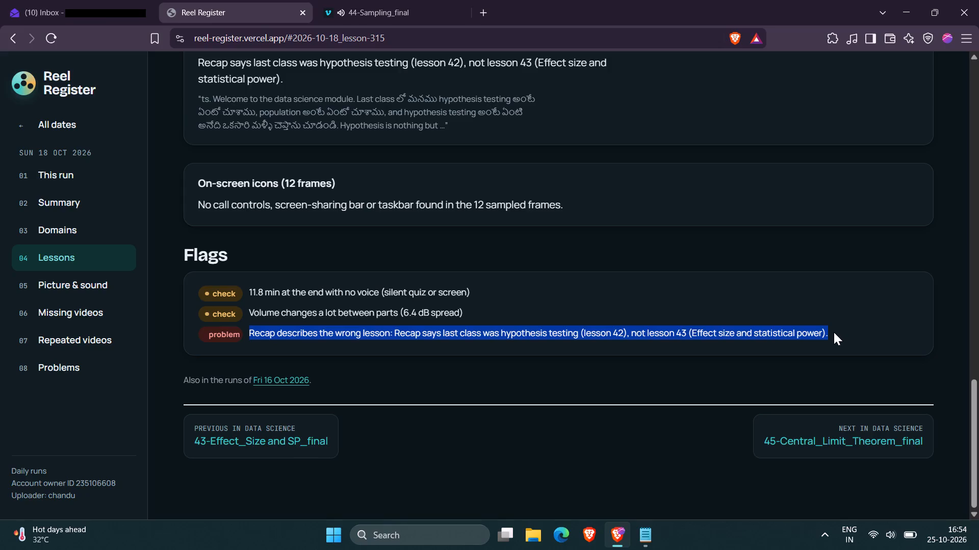
{"action": "key", "text": "alt+Tab"}
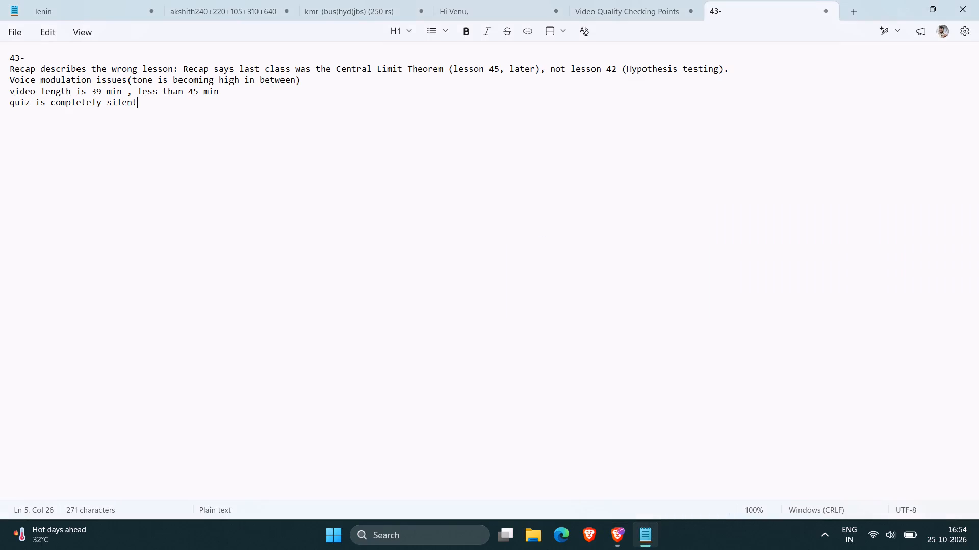
{"action": "key", "text": "Return"}
{"action": "key", "text": "Return"}
{"action": "type", "text": "44-"}
{"action": "key", "text": "Return"}
{"action": "key", "text": "ctrl+v"}
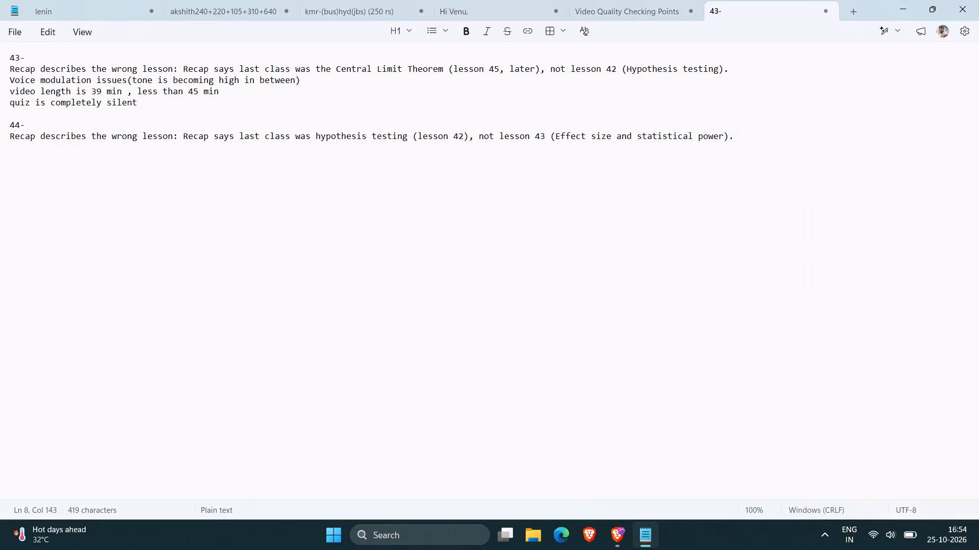
Return to lesson 44's Vimeo video and skim the "What is Sampling?" slide in short forward skips to about 02:32, checking the audio.
{"action": "key", "text": "alt+Tab"}
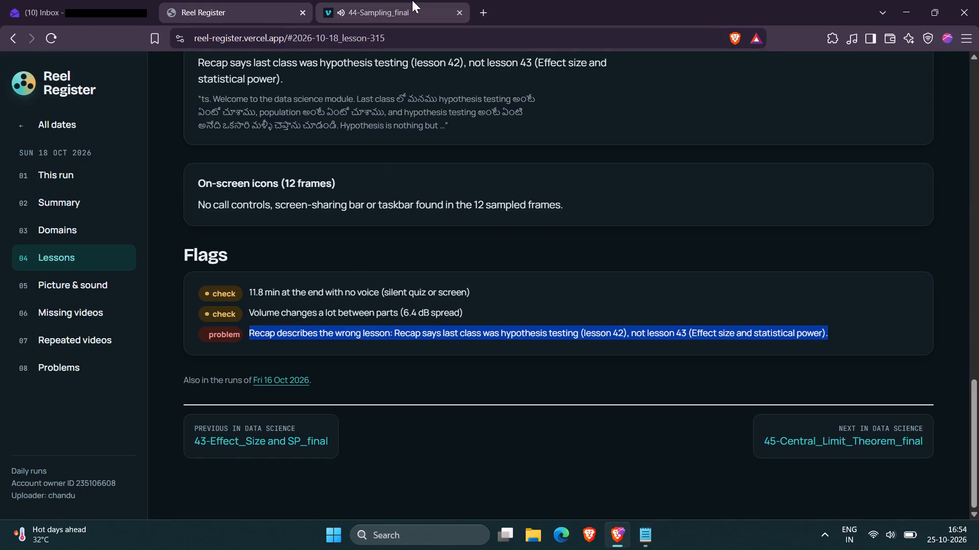
{"action": "left_click", "coordinate": [412, 0]}
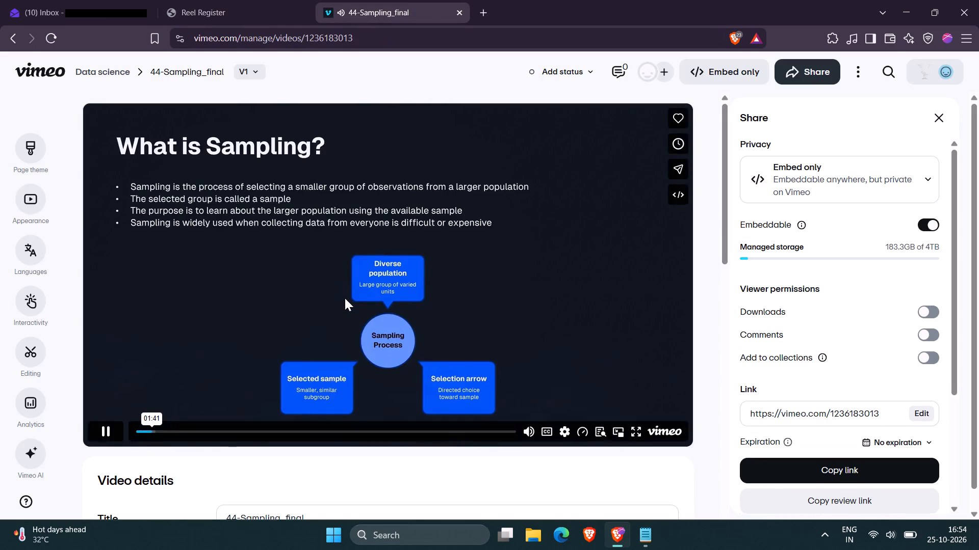
{"action": "key", "text": "Right"}
{"action": "key", "text": "Right"}
{"action": "key", "text": "Right"}
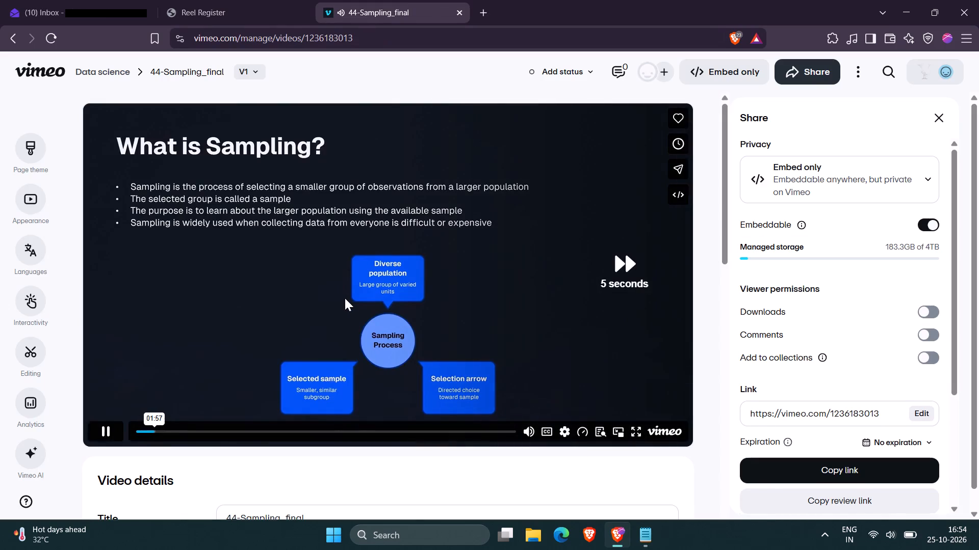
{"action": "key", "text": "Right"}
{"action": "key", "text": "Right"}
{"action": "key", "text": "Right"}
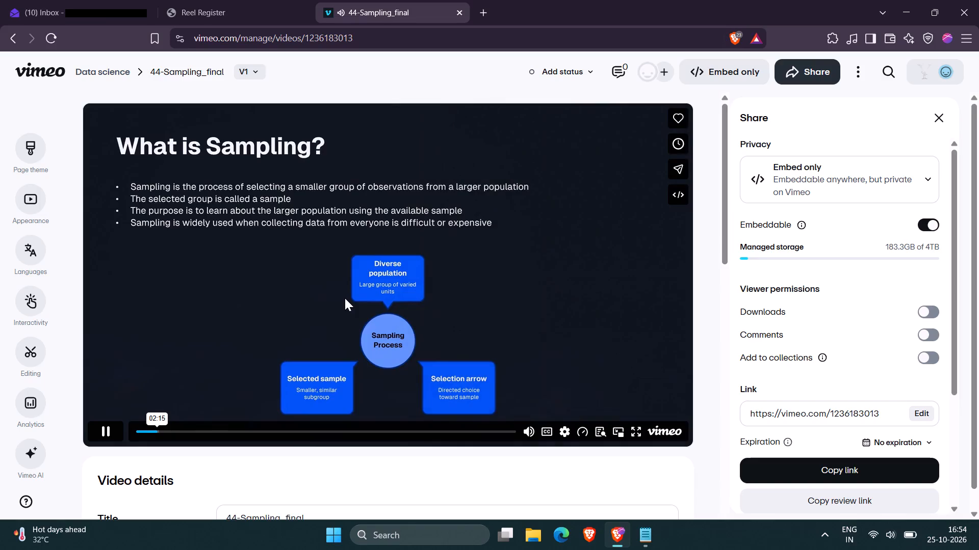
{"action": "key", "text": "Right"}
{"action": "key", "text": "Right"}
{"action": "key", "text": "Right"}
In Notepad, add the line "volume rapidly increases between sentences" below the recap issue in the lesson 44 notes.
{"action": "key", "text": "alt+Tab"}
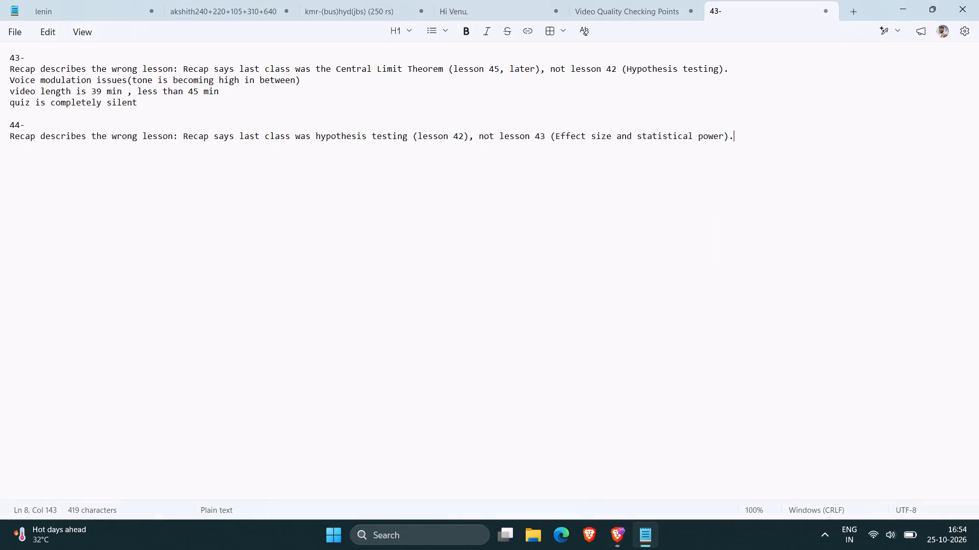
{"action": "left_click", "coordinate": [226, 179]}
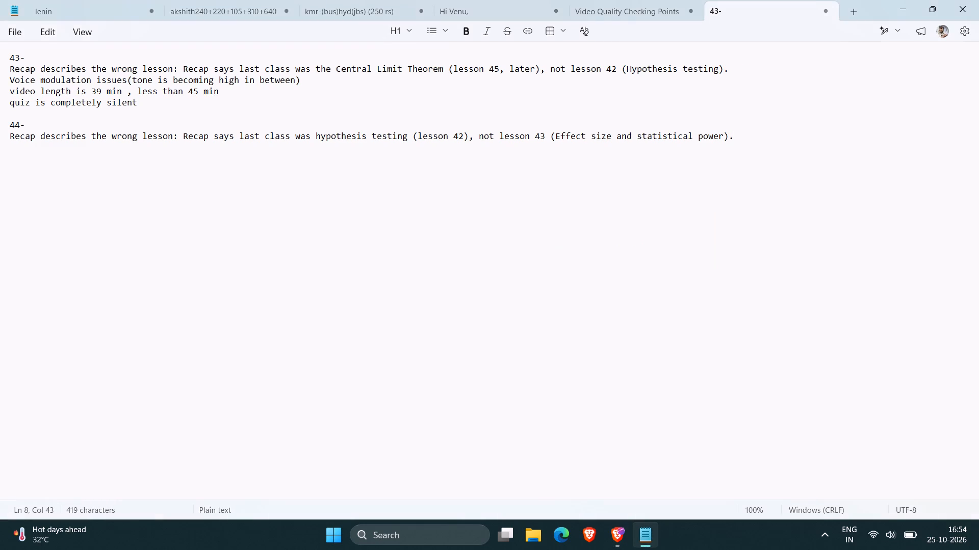
{"action": "key", "text": "Down"}
{"action": "key", "text": "Return"}
{"action": "type", "text": "volume rapidly increases"}
{"action": "key", "text": "space"}
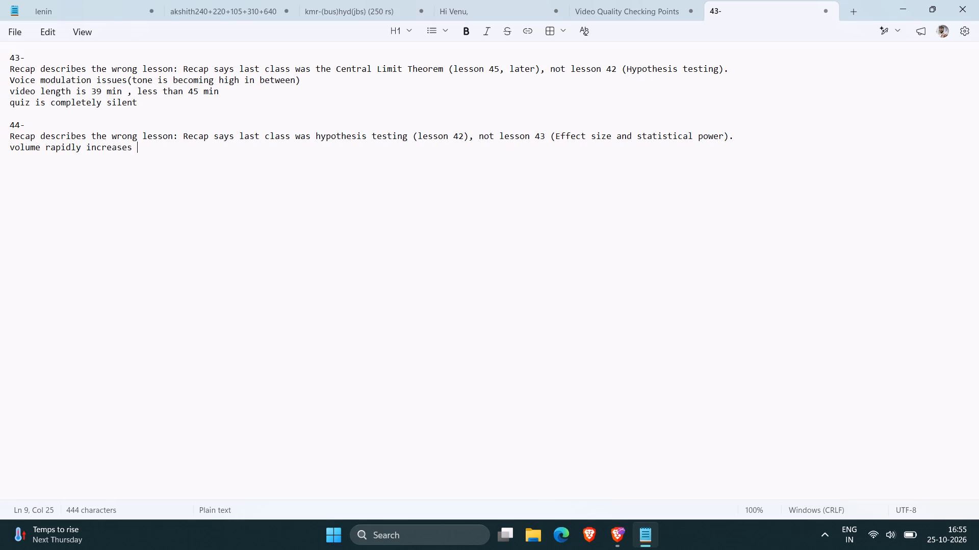
{"action": "type", "text": "between sentences"}
{"action": "key", "text": "Return"}
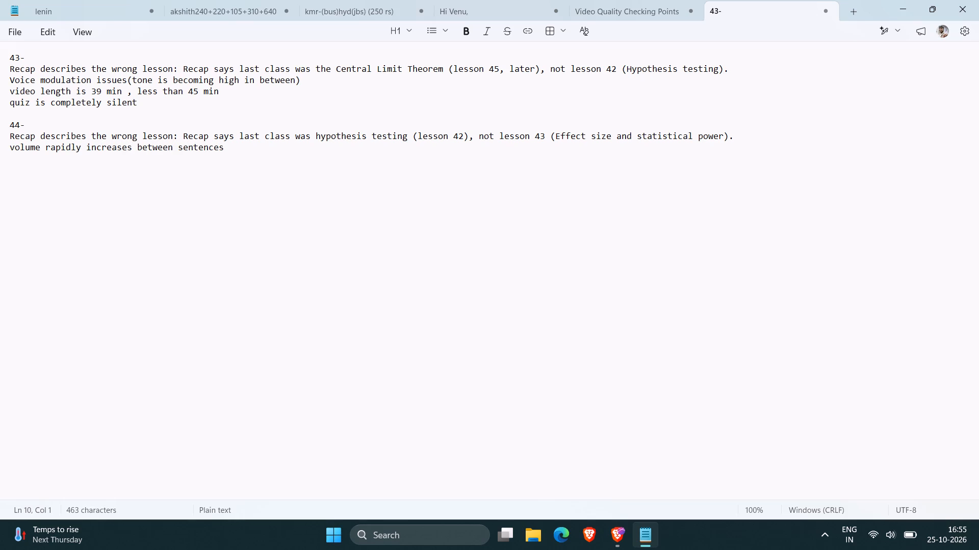
Return to lesson 44's Vimeo video and skip ahead through the "What is Sampling?" slide past 03:44, pausing and resuming playback there.
{"action": "key", "text": "alt+Tab"}
{"action": "key", "text": "Right"}
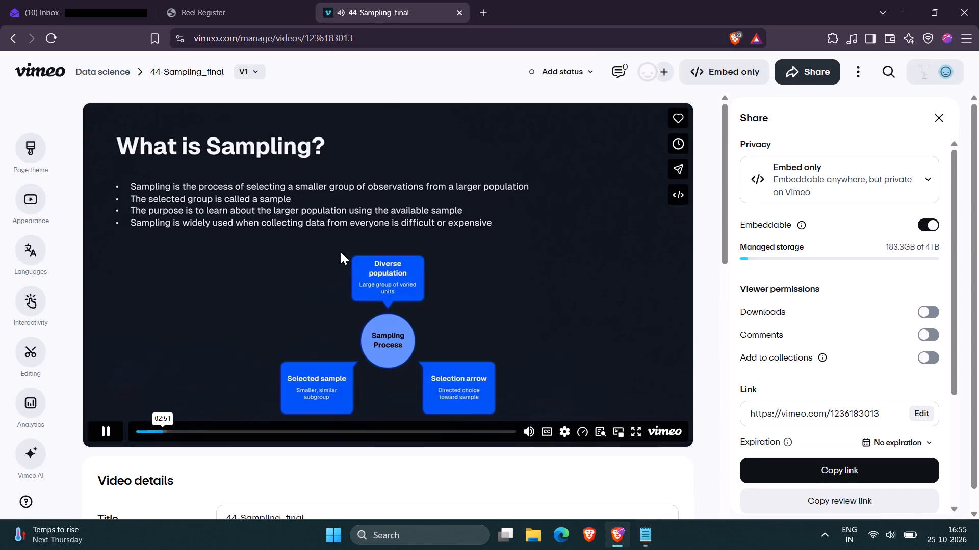
{"action": "key", "text": "Right"}
{"action": "key", "text": "Right"}
{"action": "key", "text": "Right"}
{"action": "key", "text": "Right"}
{"action": "key", "text": "Right"}
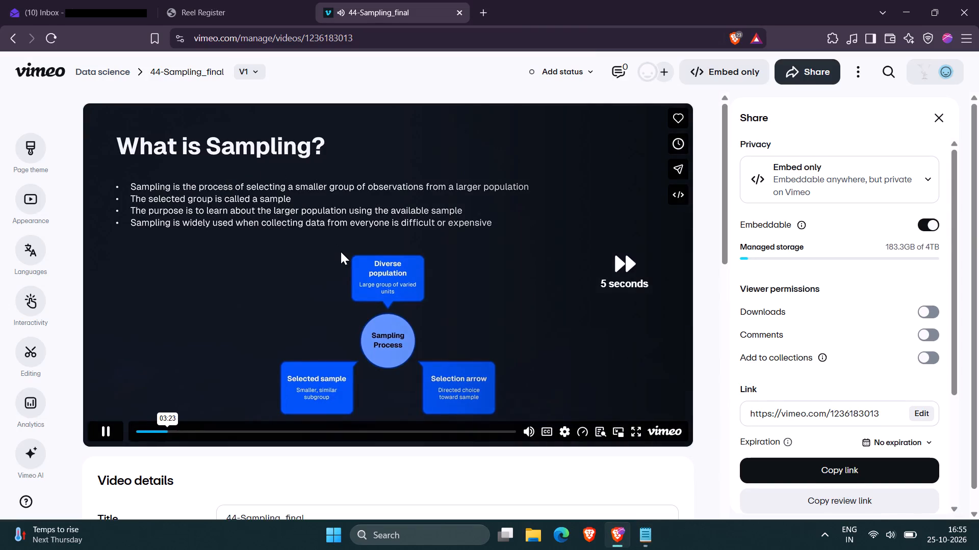
{"action": "key", "text": "Right"}
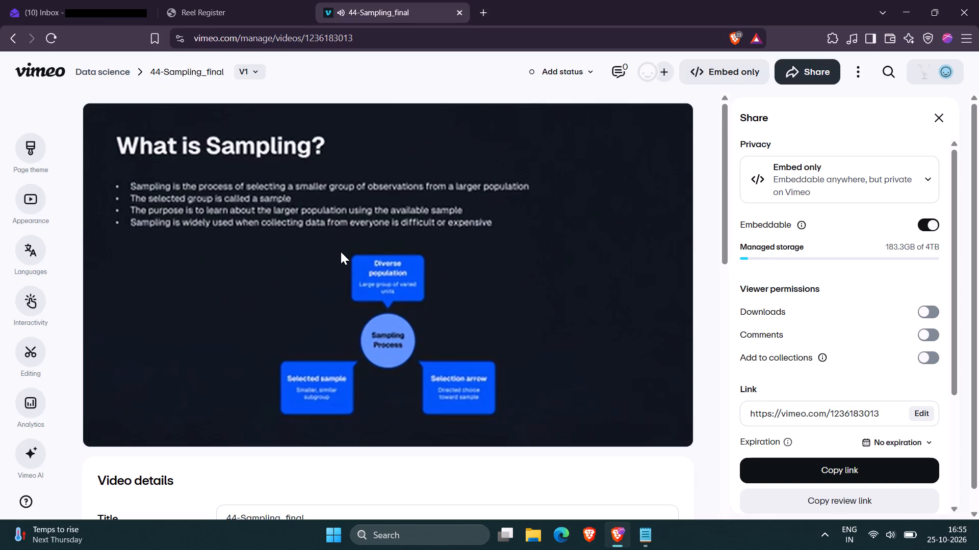
{"action": "key", "text": "Right"}
{"action": "key", "text": "Right"}
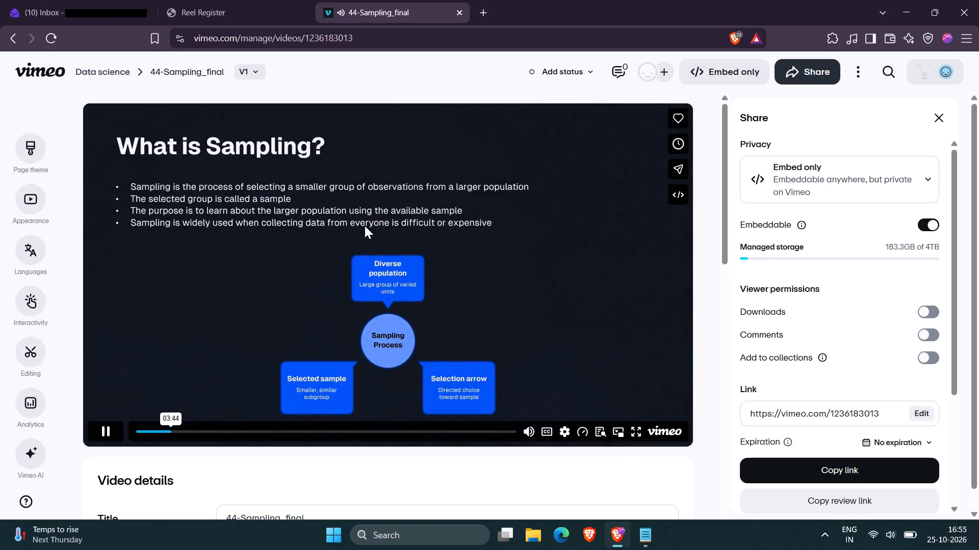
{"action": "key", "text": "space"}
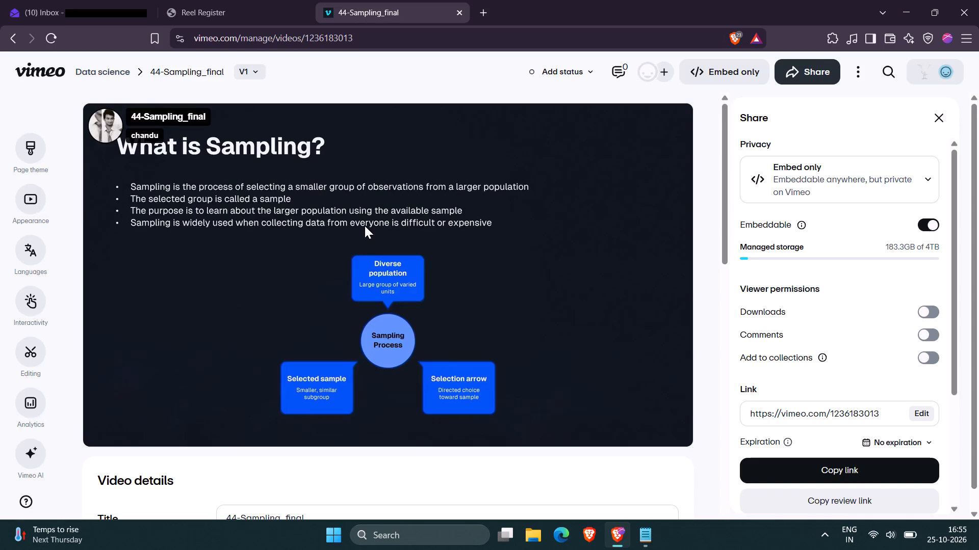
{"action": "key", "text": "space"}
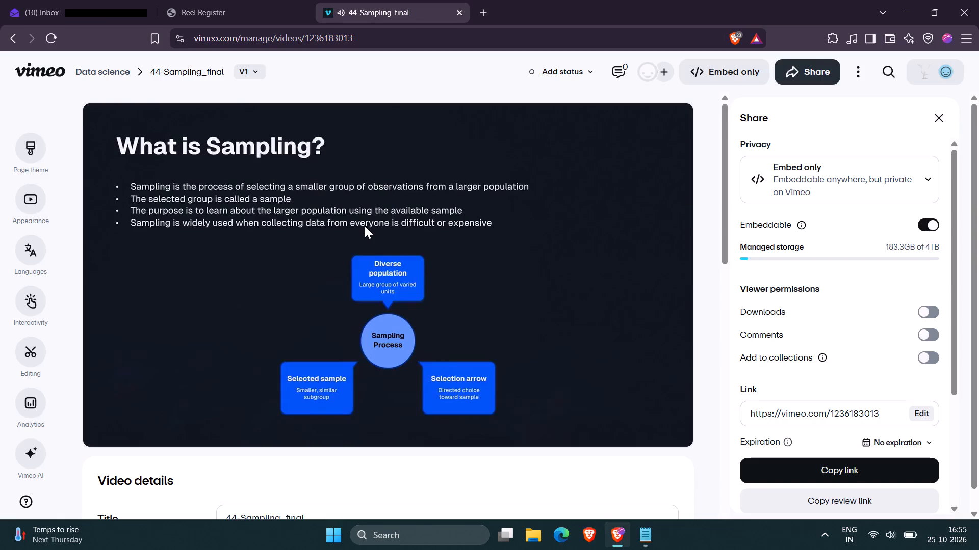
Skim further through the "What is Sampling?" slide in short forward skips to about 04:39, briefly pausing and resuming playback.
{"action": "key", "text": "Right"}
{"action": "key", "text": "Right"}
{"action": "key", "text": "Right"}
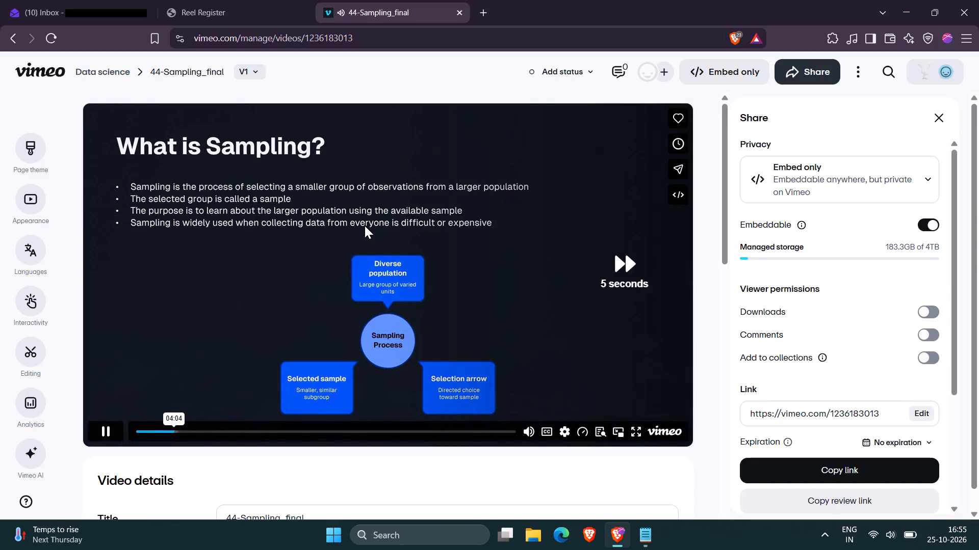
{"action": "key", "text": "Right"}
{"action": "key", "text": "Right"}
{"action": "key", "text": "Right"}
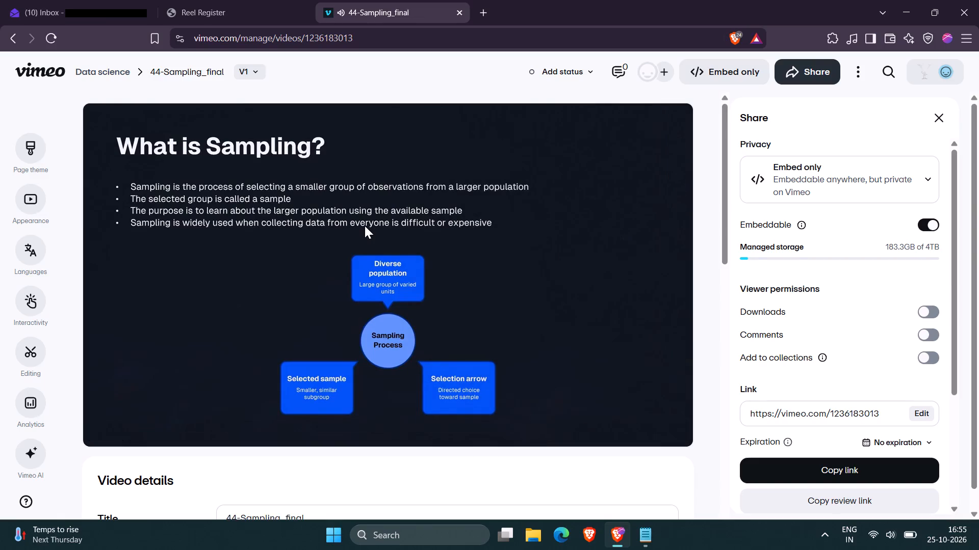
{"action": "key", "text": "Right"}
{"action": "key", "text": "Right"}
{"action": "key", "text": "Right"}
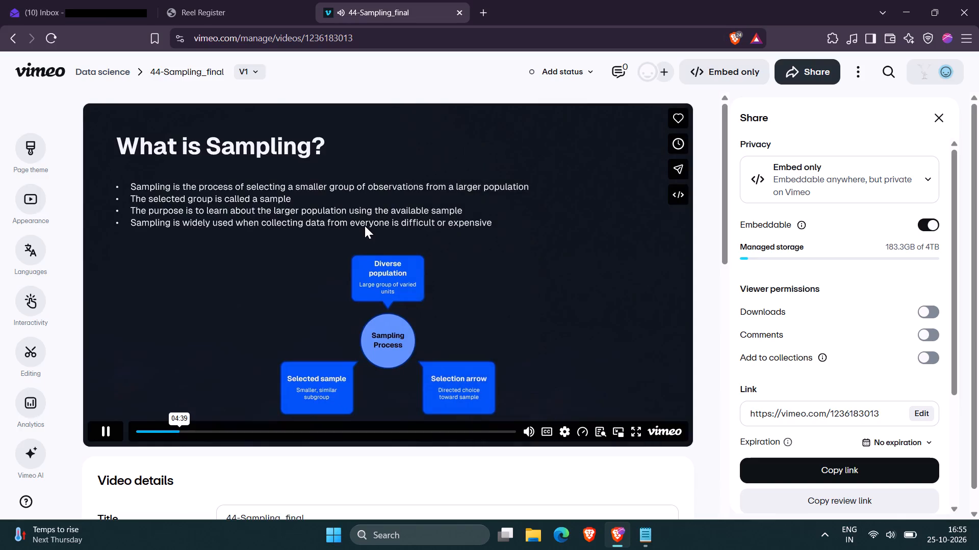
{"action": "key", "text": "space"}
{"action": "key", "text": "space"}
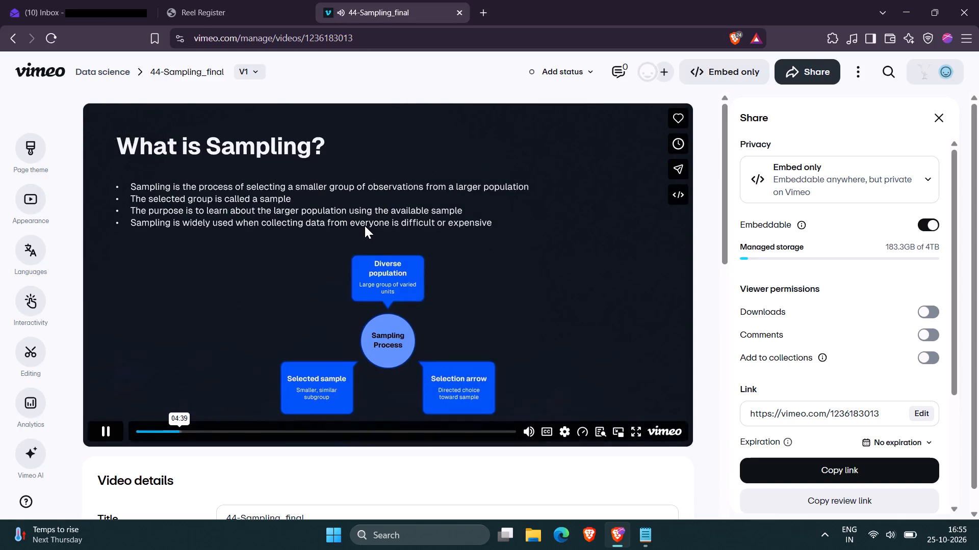
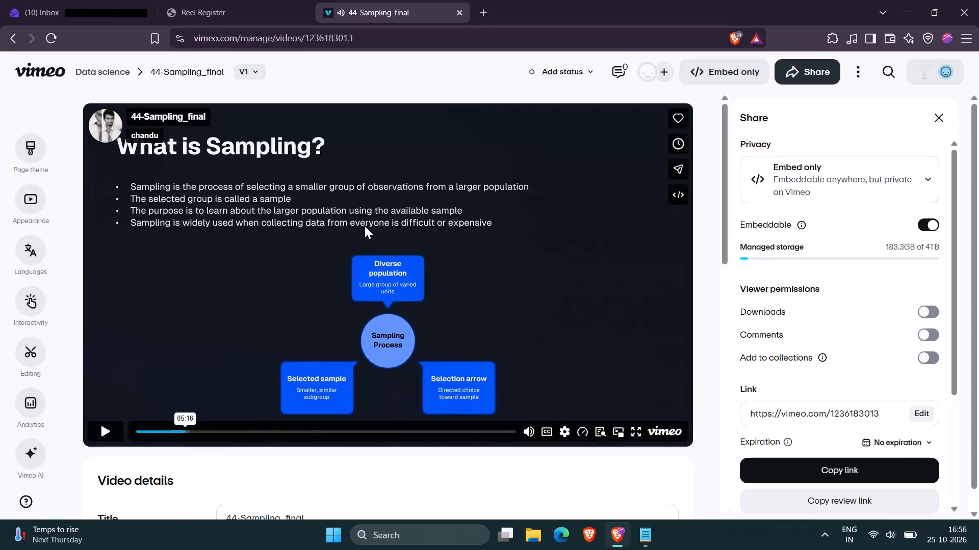
Play the "What is Sampling?" slide of lesson 44's video from 05:16 and pause at about 05:26, listening to the explanation.
{"action": "key", "text": "space"}
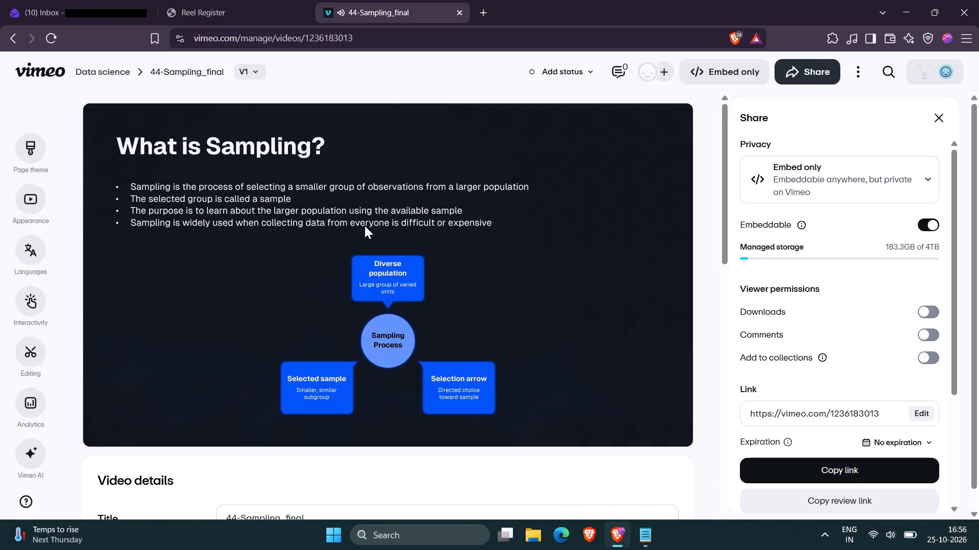
{"action": "left_click", "coordinate": [401, 258]}
In Notepad, add the line "hesitation when explaining at 5:20" below the volume issue in the lesson 44 notes.
{"action": "left_click", "coordinate": [656, 549]}
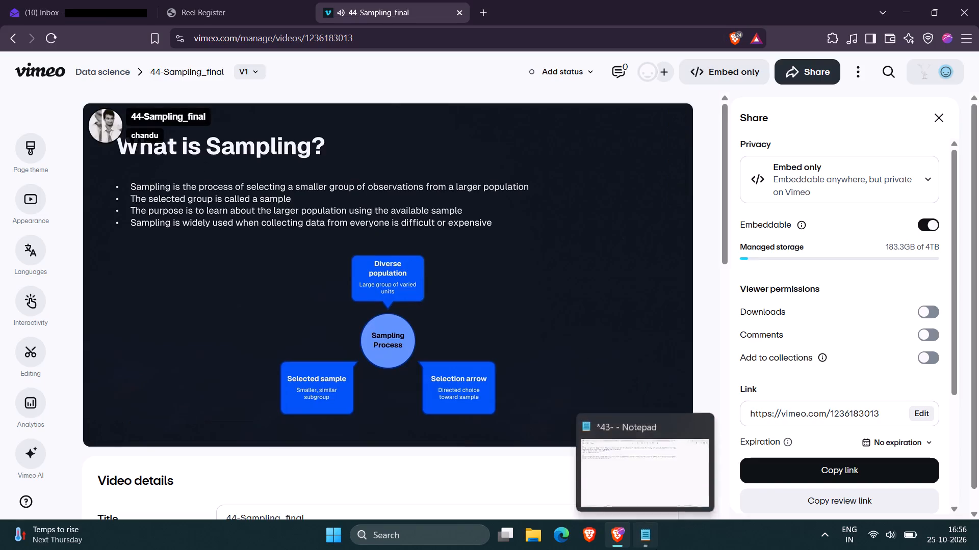
{"action": "type", "text": "hesis"}
{"action": "key", "text": "BackSpace"}
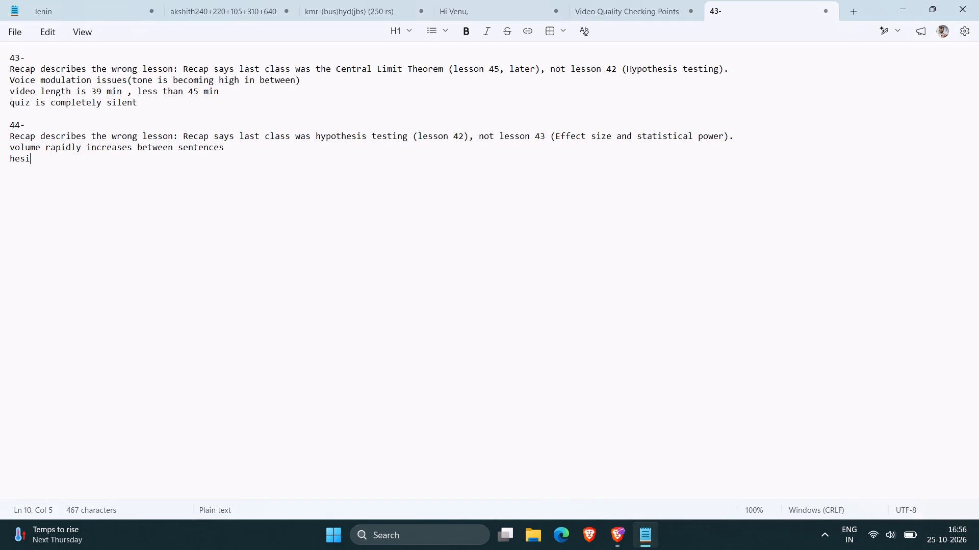
{"action": "type", "text": "tation when explaining atr"}
{"action": "key", "text": "space"}
{"action": "key", "text": "BackSpace"}
{"action": "key", "text": "BackSpace"}
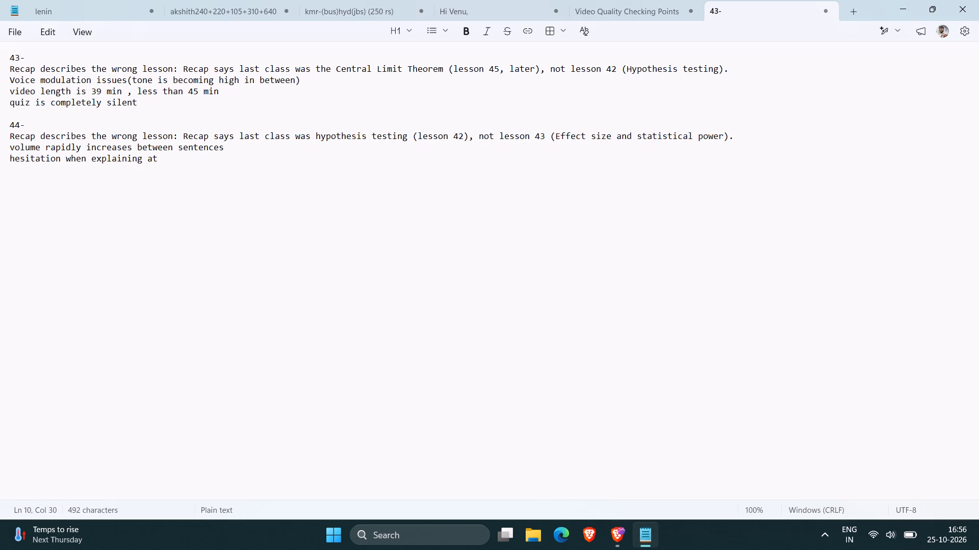
{"action": "key", "text": "space"}
{"action": "type", "text": "5:20"}
Return to lesson 44's Vimeo video and skim the "What is Sampling?" slide in short forward skips to about 06:26, briefly pausing and resuming playback.
{"action": "key", "text": "alt+Tab"}
{"action": "key", "text": "space"}
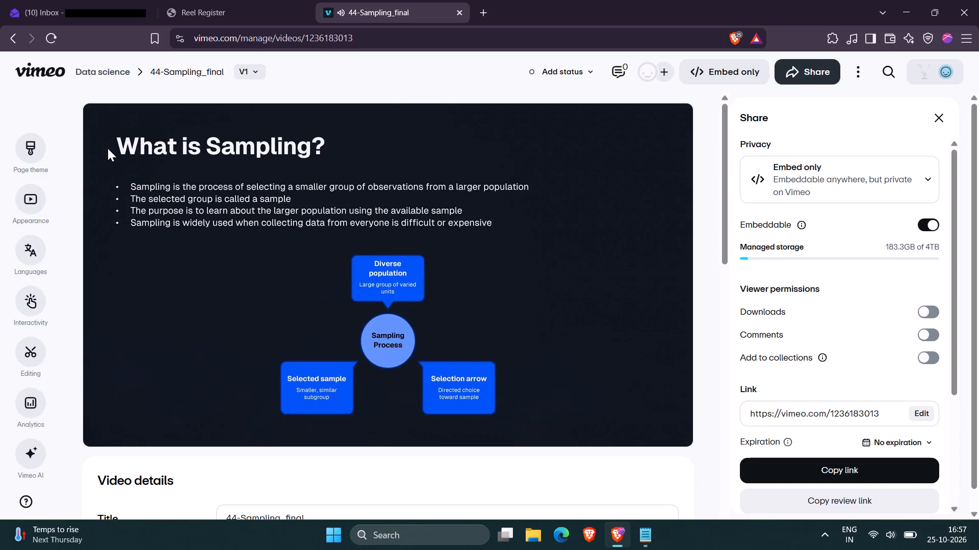
{"action": "key", "text": "Right"}
{"action": "key", "text": "Right"}
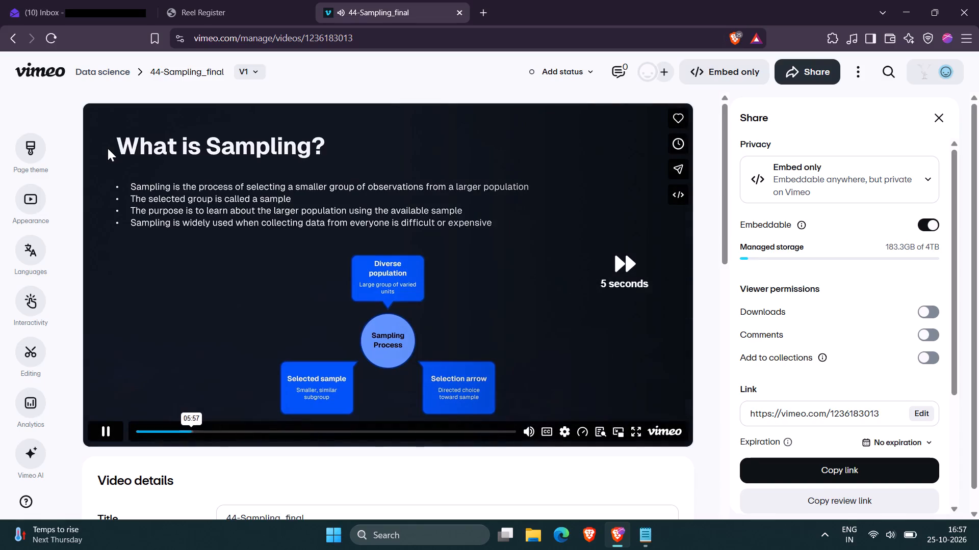
{"action": "key", "text": "Right"}
{"action": "key", "text": "Right"}
{"action": "key", "text": "Right"}
{"action": "key", "text": "Right"}
{"action": "key", "text": "Right"}
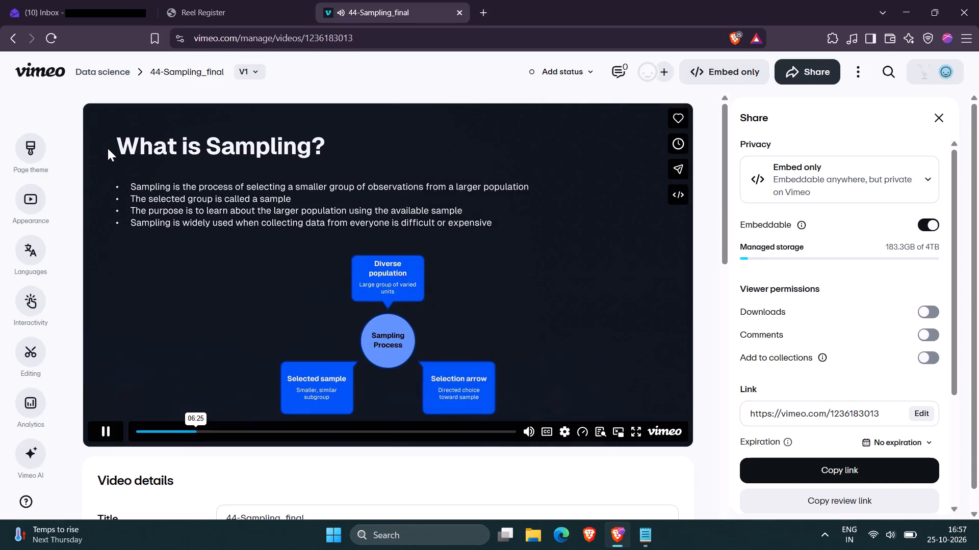
{"action": "key", "text": "space"}
{"action": "key", "text": "space"}
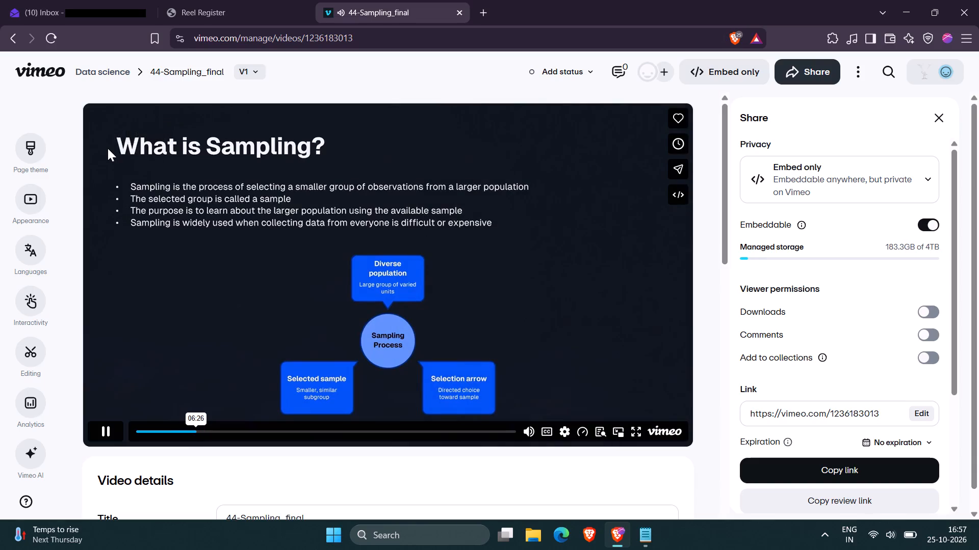
Skim further through the "What is Sampling?" slide in short forward skips to about 07:27, pausing and resuming playback to check the narration.
{"action": "key", "text": "Right"}
{"action": "key", "text": "Right"}
{"action": "key", "text": "Right"}
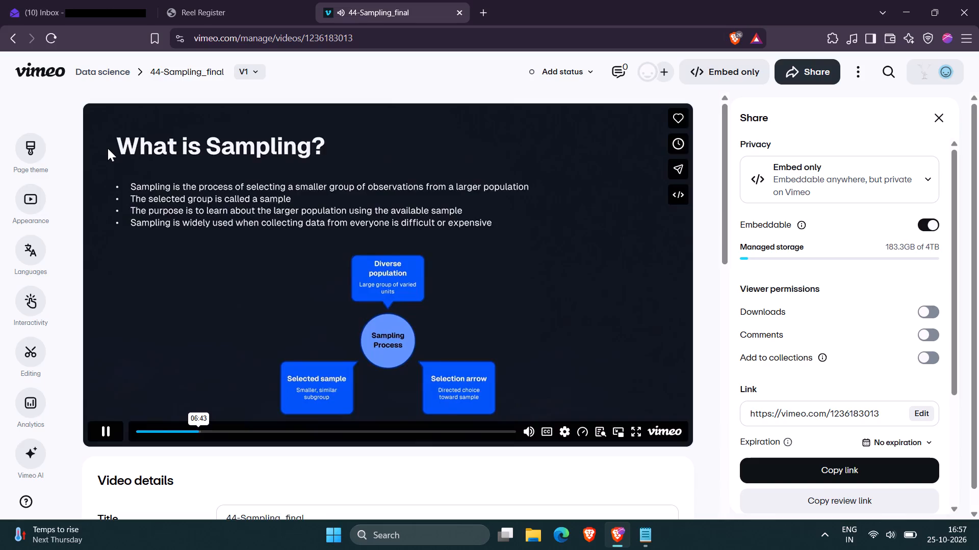
{"action": "key", "text": "Right"}
{"action": "key", "text": "Right"}
{"action": "key", "text": "Right"}
{"action": "key", "text": "Right"}
{"action": "key", "text": "Right"}
{"action": "key", "text": "Right"}
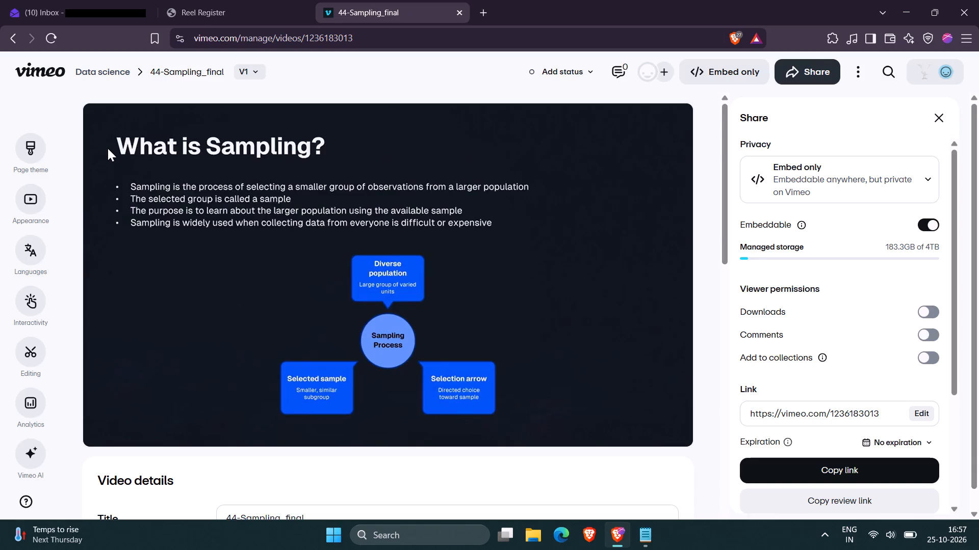
{"action": "key", "text": "space"}
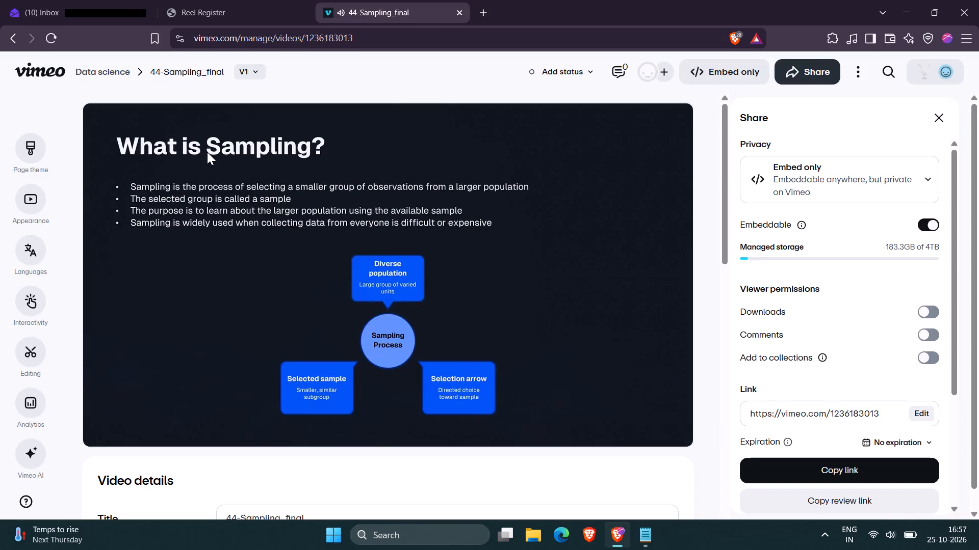
{"action": "key", "text": "space"}
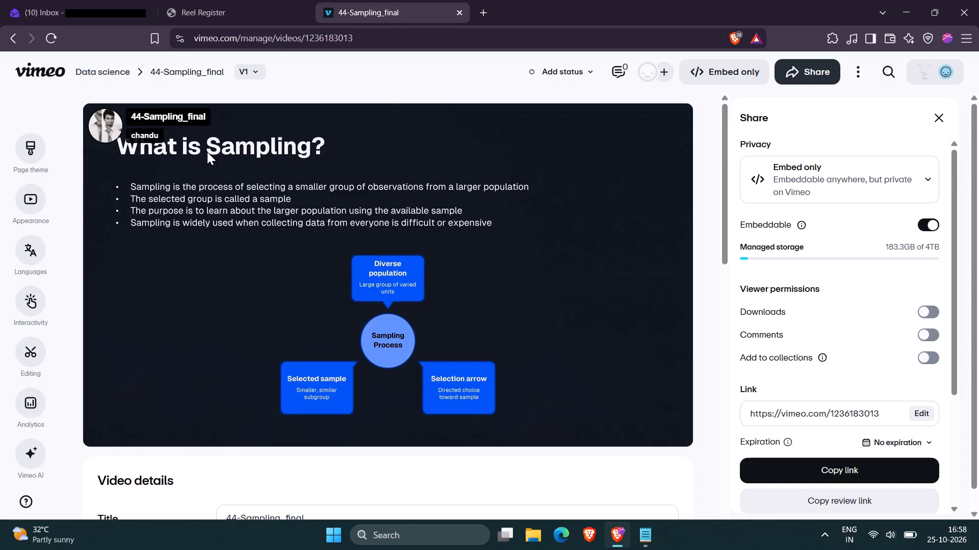
{"action": "key", "text": "space"}
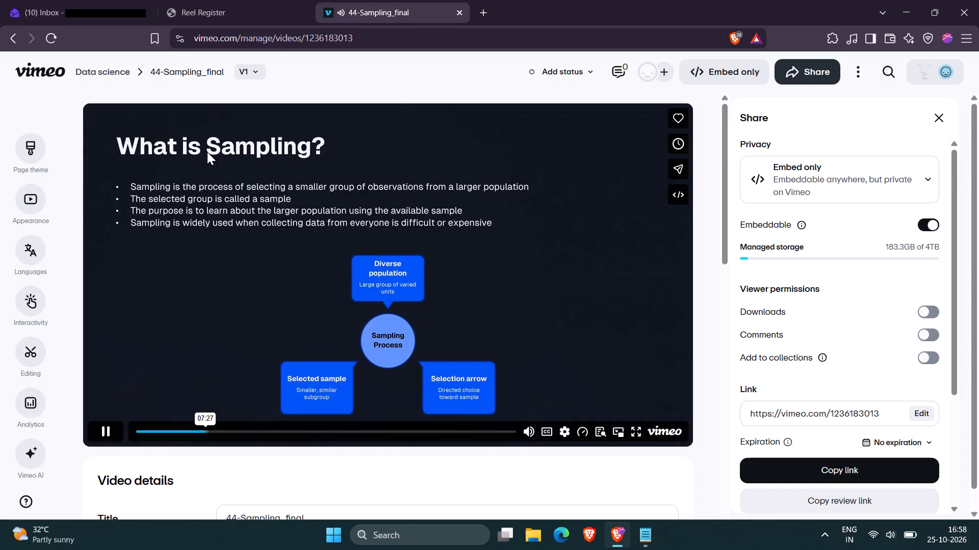
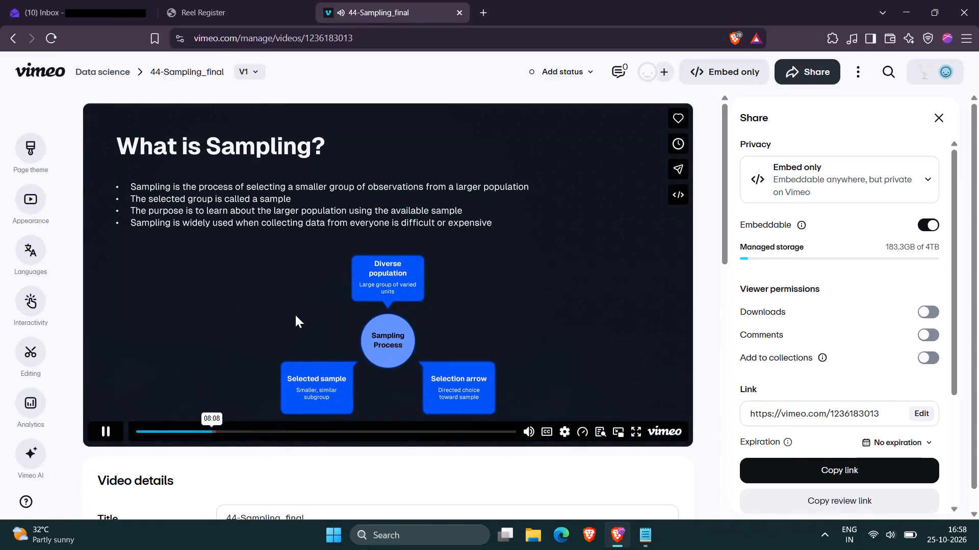
Pause lesson 44's video at about 08:09 and append ",8:04" to the hesitation line in the Notepad lesson 44 notes.
{"action": "left_click", "coordinate": [295, 315]}
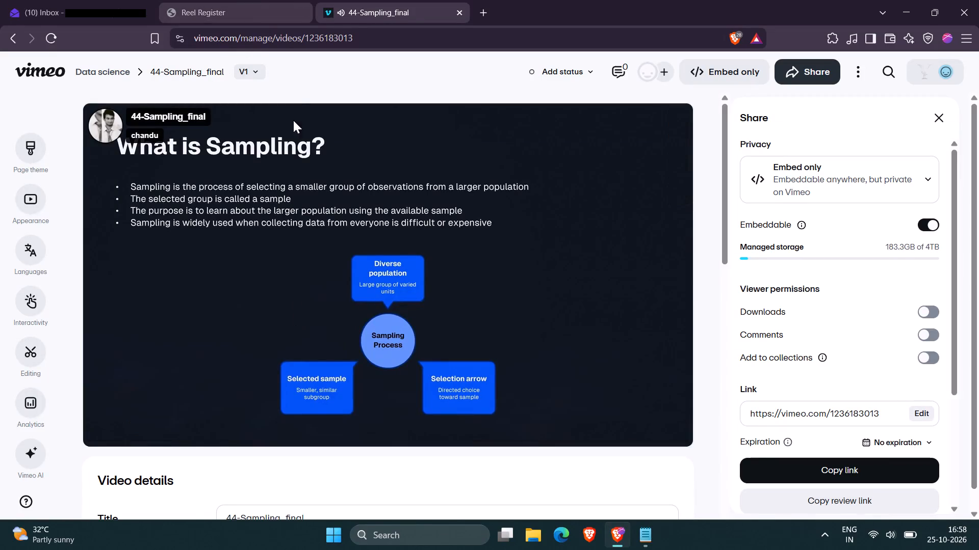
{"action": "key", "text": "alt+Tab"}
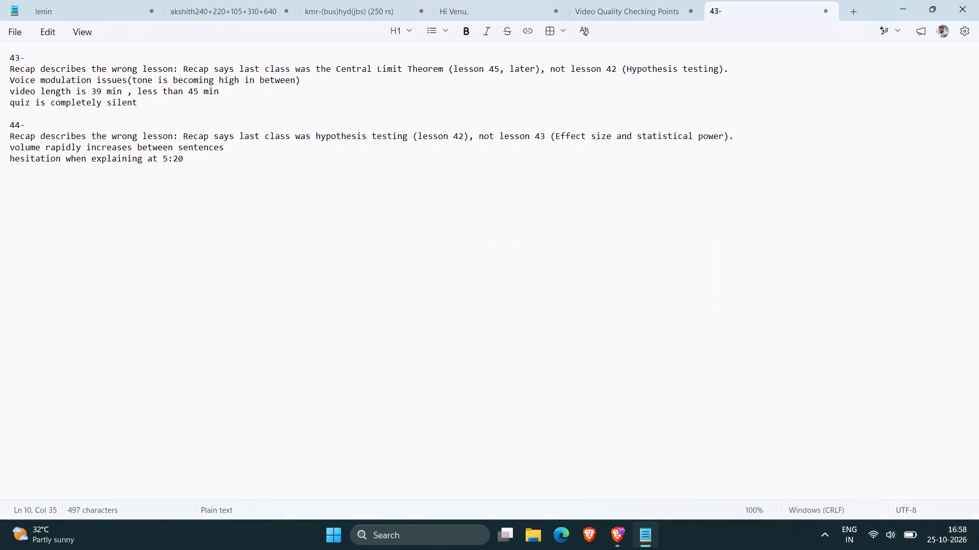
{"action": "type", "text": ",8:02"}
{"action": "key", "text": "BackSpace"}
{"action": "key", "text": "4"}
Return to lesson 44's Vimeo video, resume playback, and skip forward into the "Population vs Sample" slide to about 08:46, listening to the explanation.
{"action": "key", "text": "alt+Tab"}
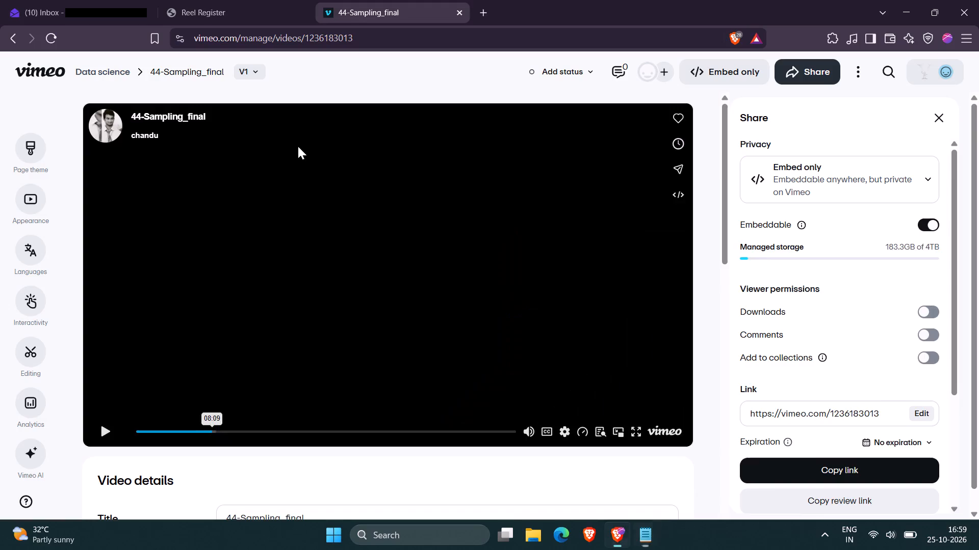
{"action": "left_click", "coordinate": [345, 222]}
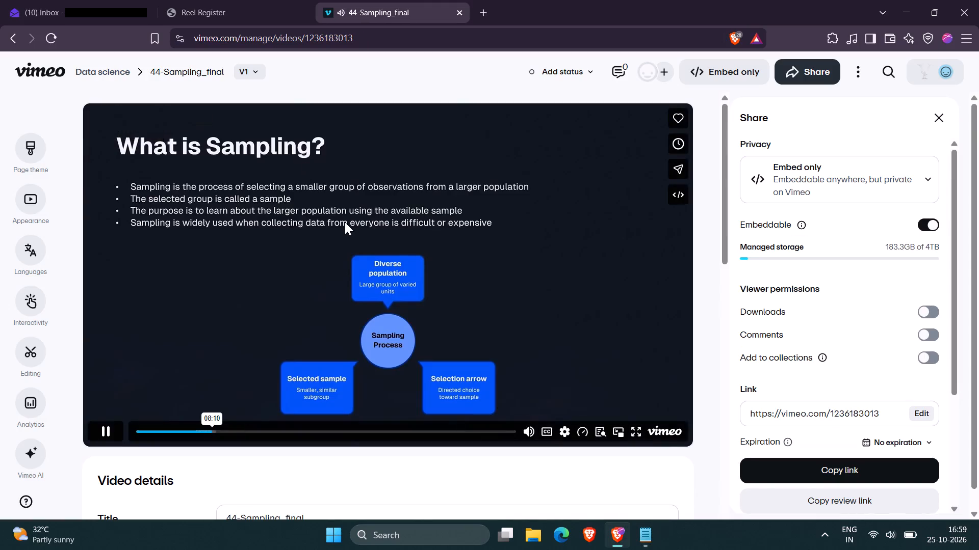
{"action": "key", "text": "Right"}
{"action": "key", "text": "Right"}
{"action": "key", "text": "Right"}
{"action": "key", "text": "Right"}
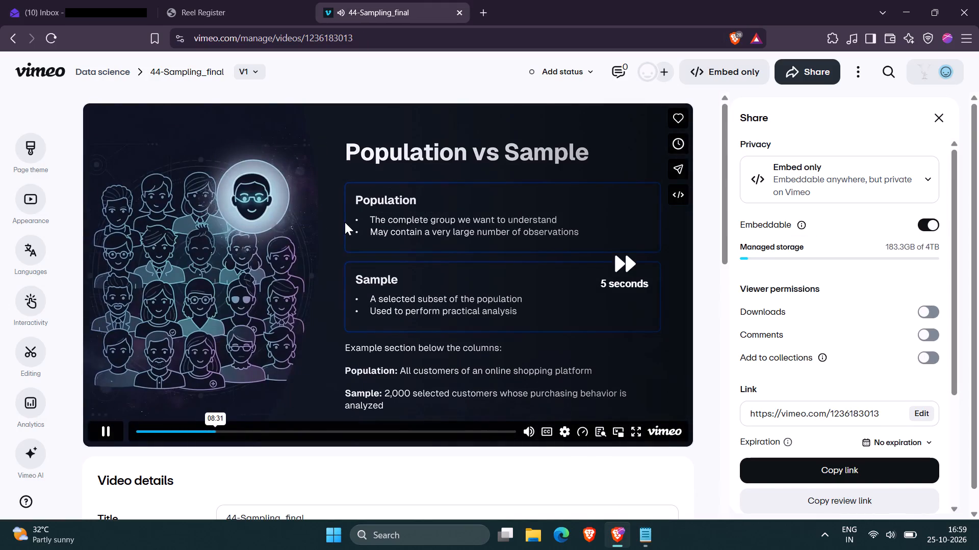
{"action": "key", "text": "Right"}
{"action": "key", "text": "Right"}
{"action": "key", "text": "Right"}
{"action": "key", "text": "space"}
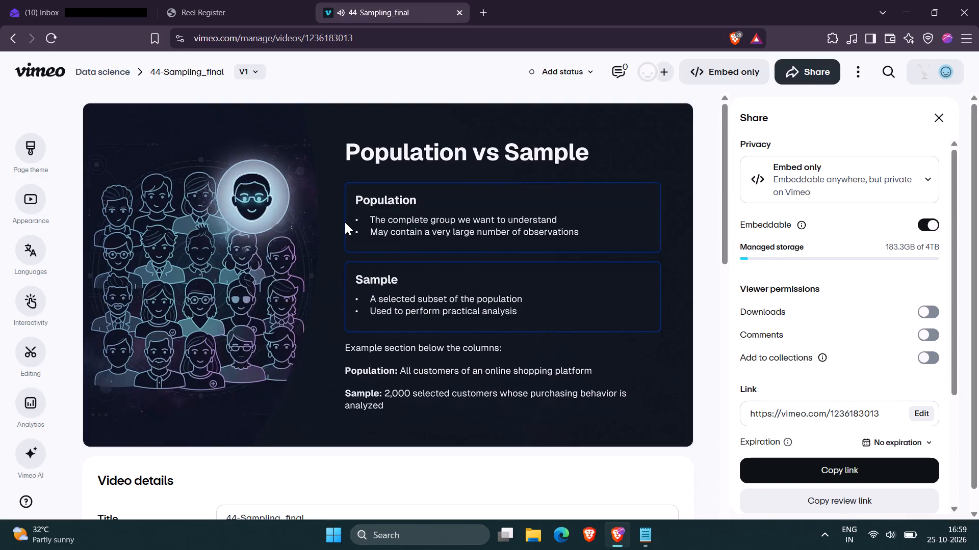
Skim further through the "Population vs Sample" slide in short forward skips past 09:43, checking the narration.
{"action": "key", "text": "Right"}
{"action": "key", "text": "Right"}
{"action": "key", "text": "Right"}
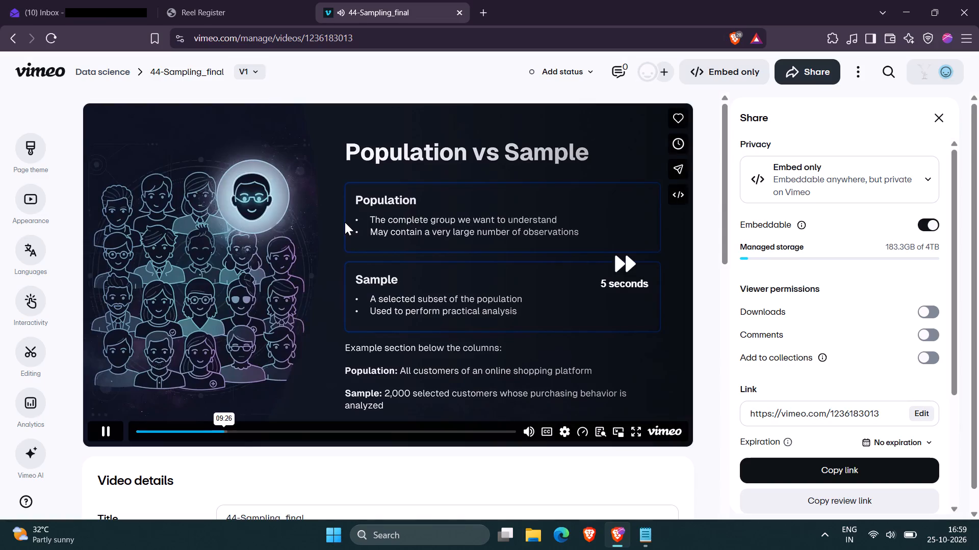
{"action": "key", "text": "Right"}
{"action": "key", "text": "Right"}
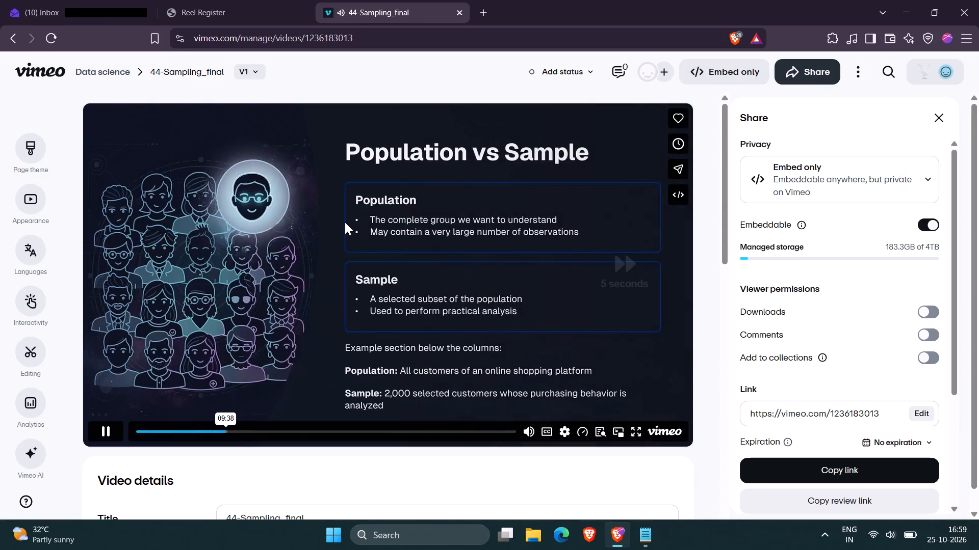
{"action": "key", "text": "Right"}
{"action": "key", "text": "Right"}
{"action": "key", "text": "Right"}
{"action": "key", "text": "Right"}
{"action": "key", "text": "Right"}
{"action": "key", "text": "Right"}
{"action": "key", "text": "Right"}
{"action": "key", "text": "Right"}
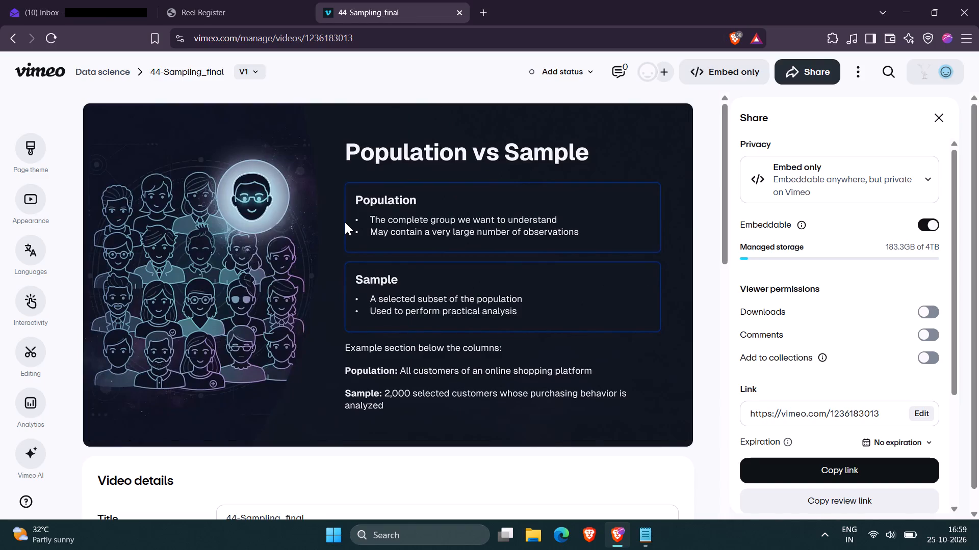
{"action": "key", "text": "space"}
Skip ahead on the "Population vs Sample" slide to about 10:45 and try pausing and resuming playback there.
{"action": "key", "text": "Right"}
{"action": "key", "text": "Right"}
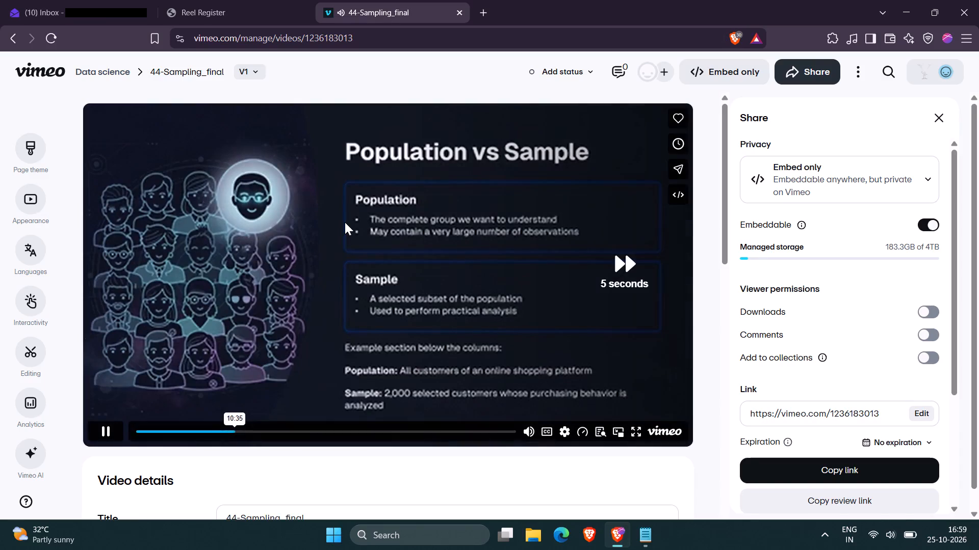
{"action": "key", "text": "Right"}
{"action": "key", "text": "Right"}
{"action": "key", "text": "space"}
{"action": "key", "text": "space"}
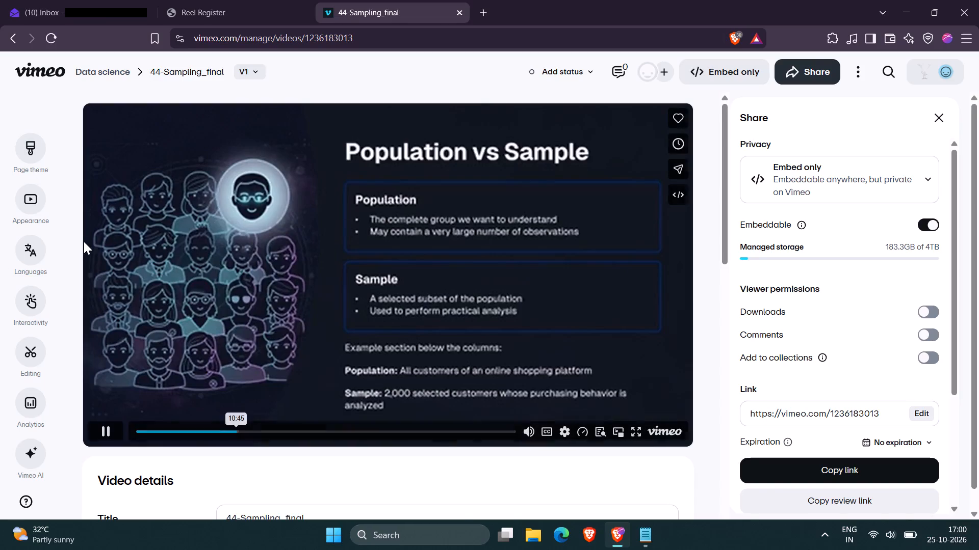
{"action": "left_click", "coordinate": [242, 234]}
{"action": "left_click", "coordinate": [242, 234]}
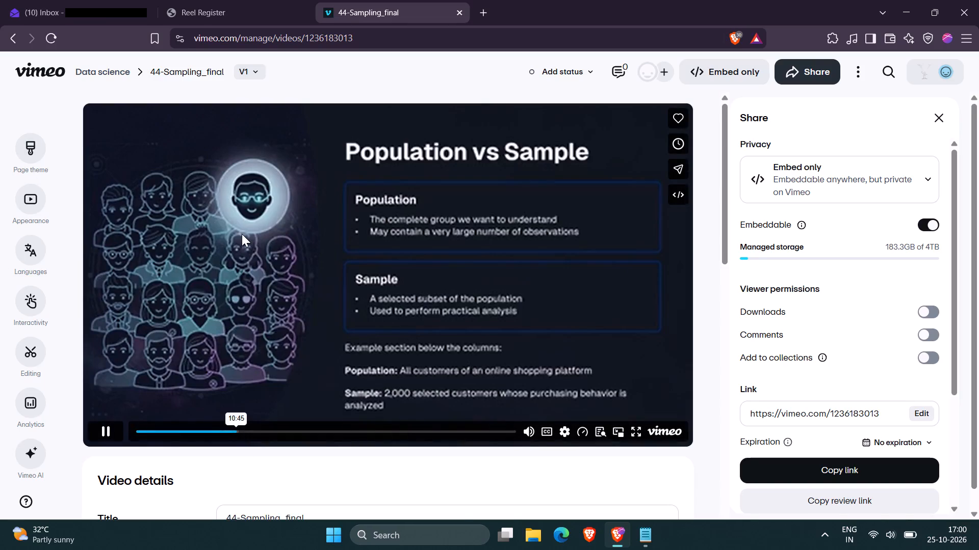
{"action": "left_click", "coordinate": [106, 430]}
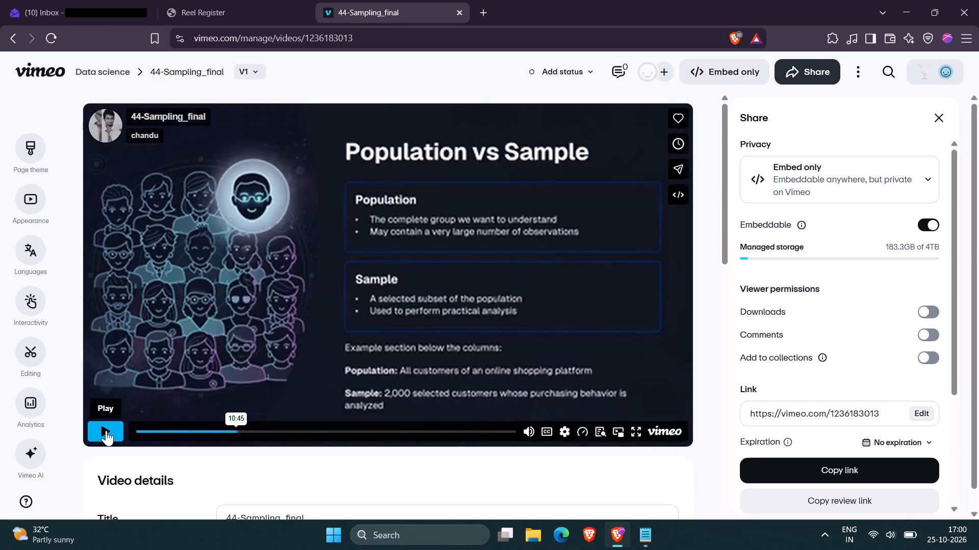
{"action": "left_click", "coordinate": [106, 430]}
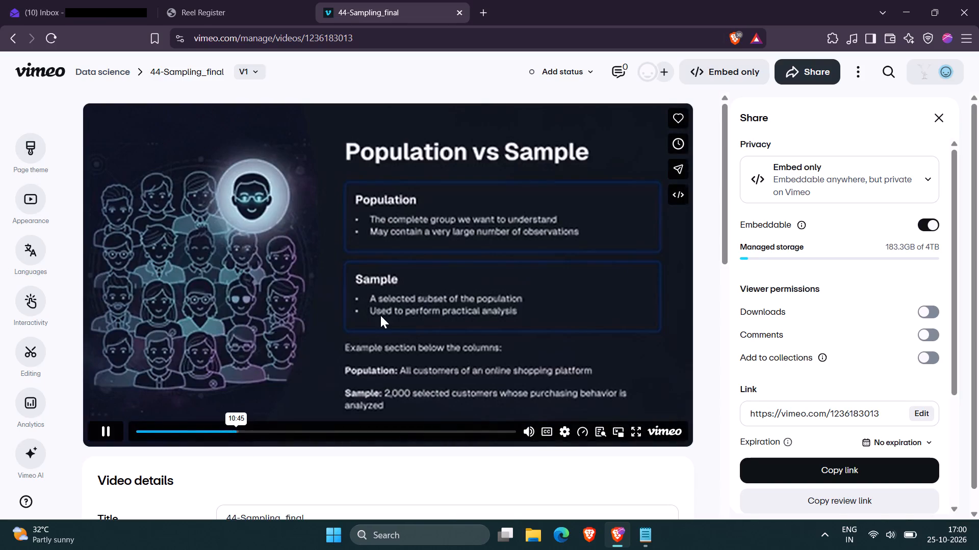
{"action": "left_click", "coordinate": [711, 341]}
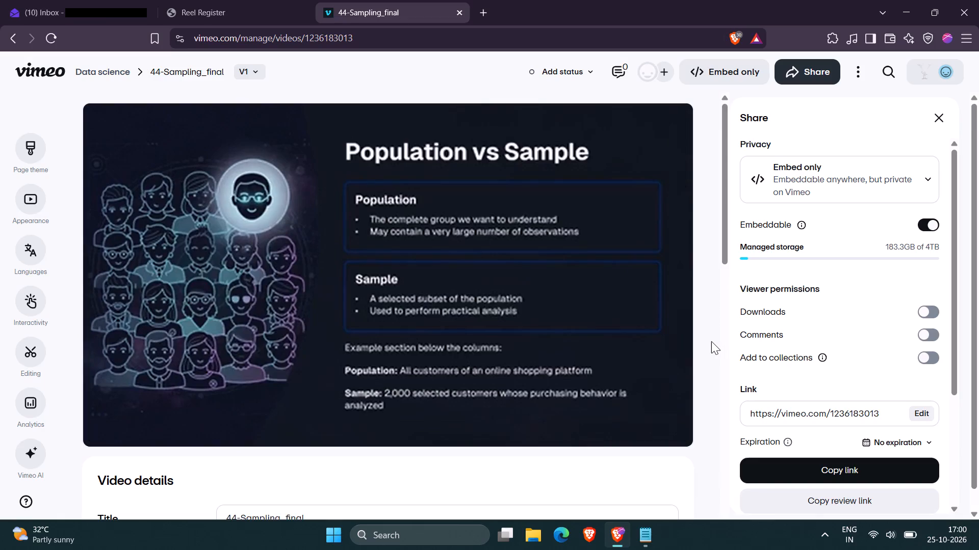
Skip past 10:45 and skim the "Why Do We Use Samples?" slide in short forward skips to about 11:43.
{"action": "key", "text": "Right"}
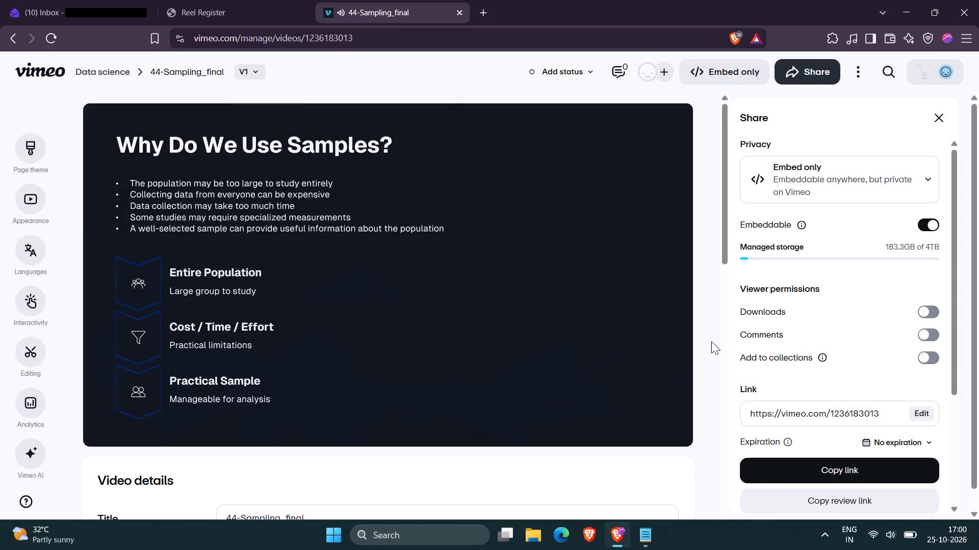
{"action": "key", "text": "Right"}
{"action": "key", "text": "Right"}
{"action": "key", "text": "Right"}
{"action": "key", "text": "Right"}
{"action": "key", "text": "Right"}
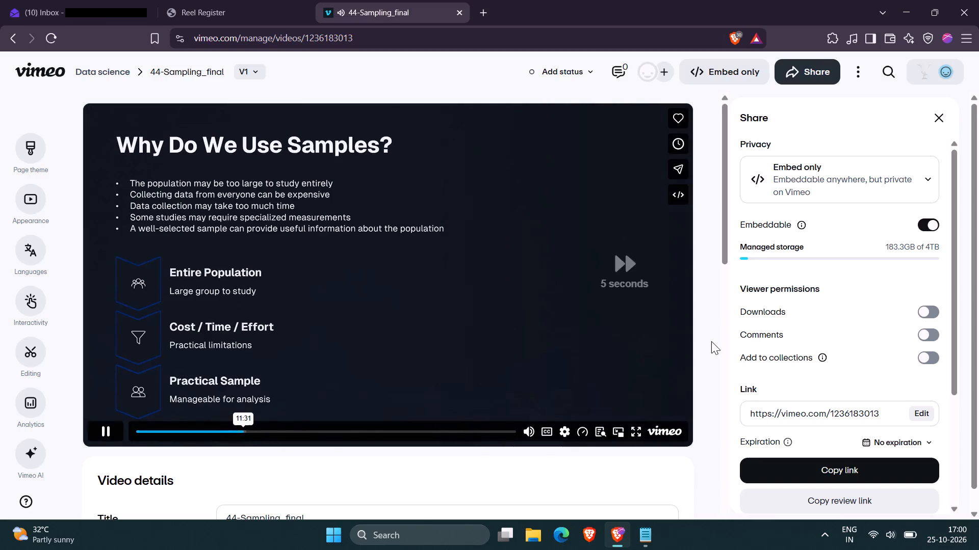
{"action": "key", "text": "Right"}
{"action": "key", "text": "Right"}
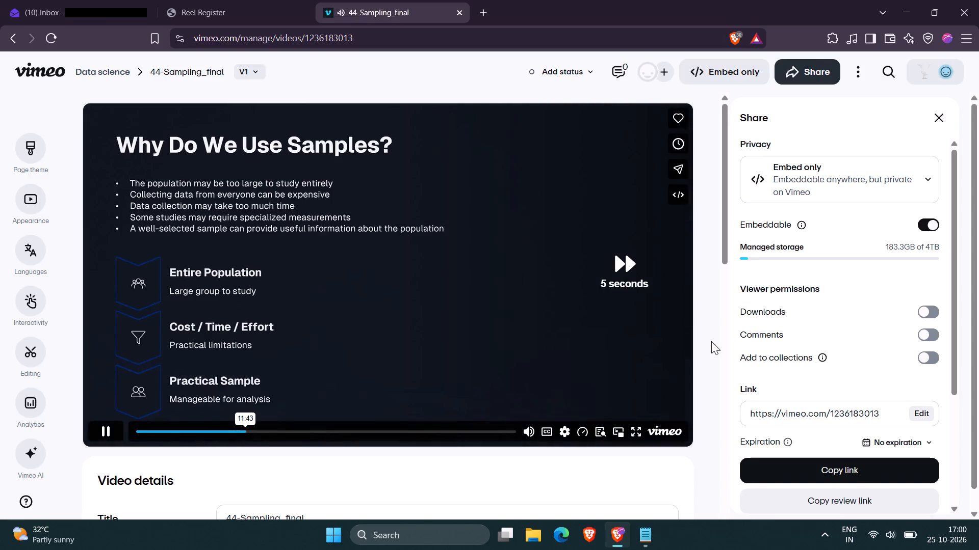
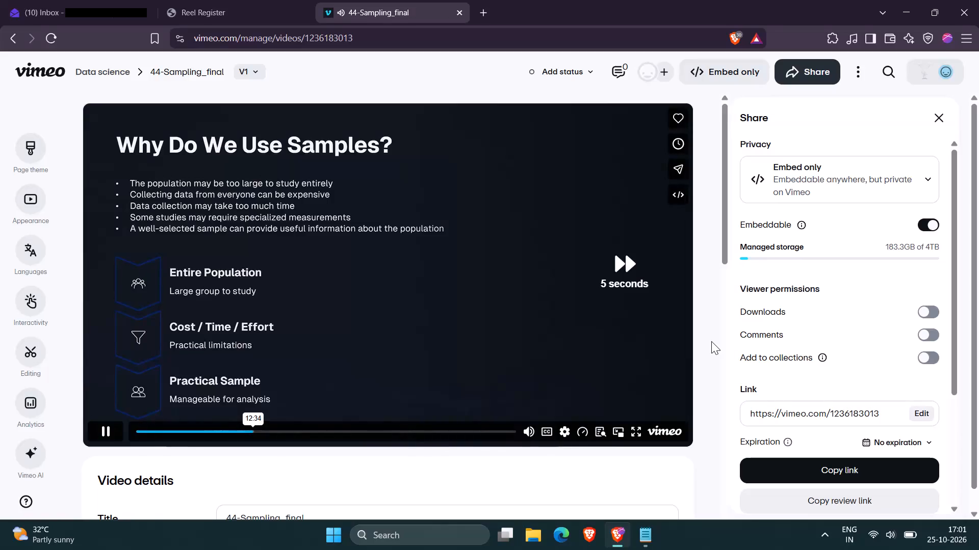
Skim the "Why Do We Use Samples?" slide in short forward skips past 12:49, resuming playback where it stalls to check the narration.
{"action": "key", "text": "Right"}
{"action": "key", "text": "Right"}
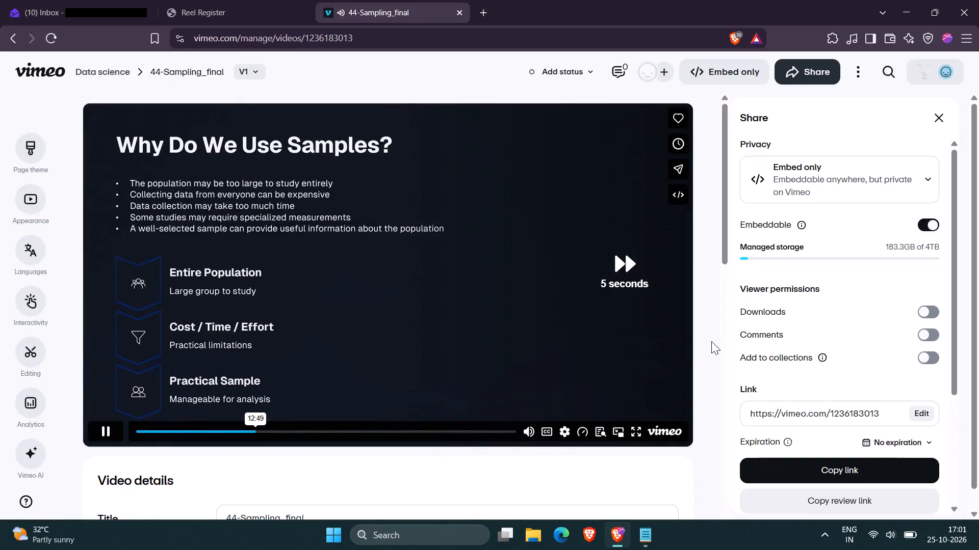
{"action": "key", "text": "Right"}
{"action": "key", "text": "Right"}
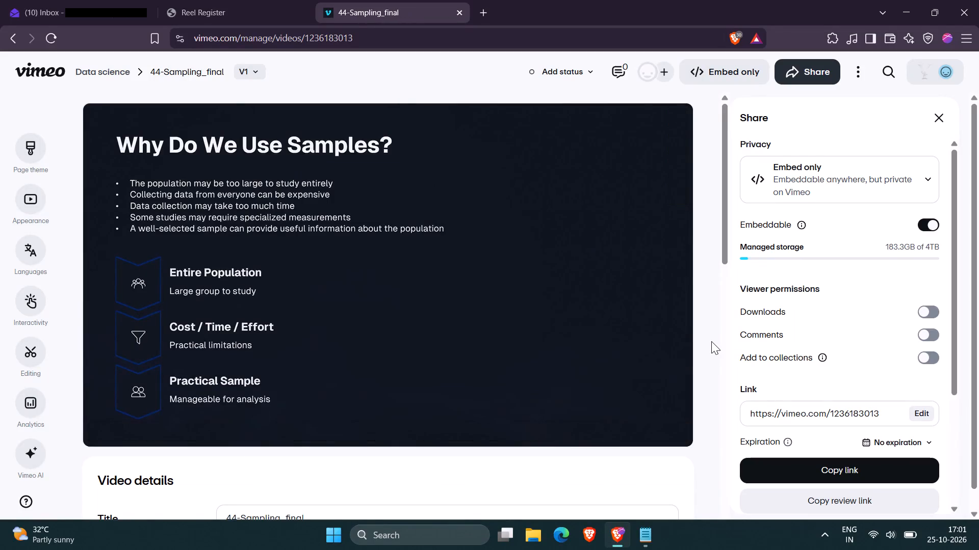
{"action": "key", "text": "space"}
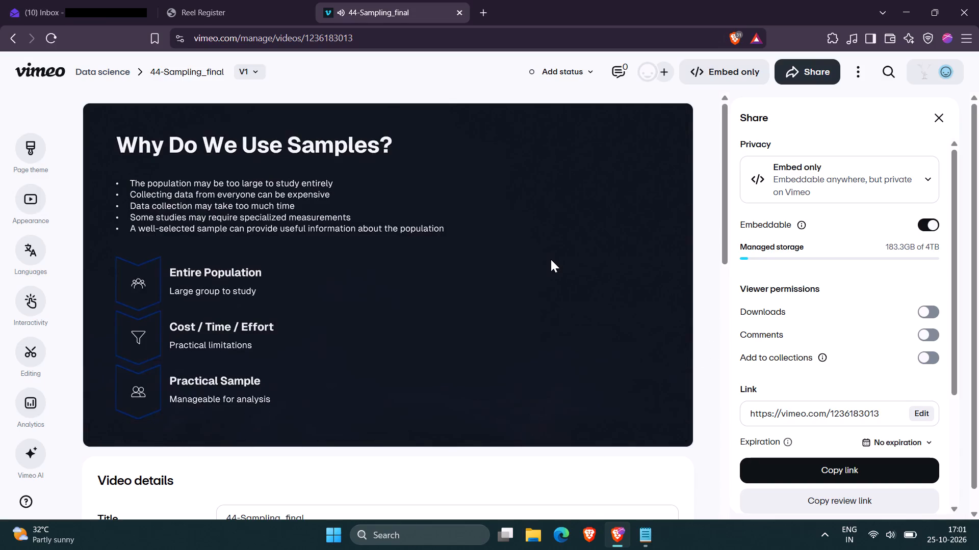
{"action": "key", "text": "Right"}
{"action": "key", "text": "Right"}
{"action": "key", "text": "Right"}
{"action": "key", "text": "Right"}
{"action": "key", "text": "Right"}
{"action": "key", "text": "Right"}
{"action": "key", "text": "Right"}
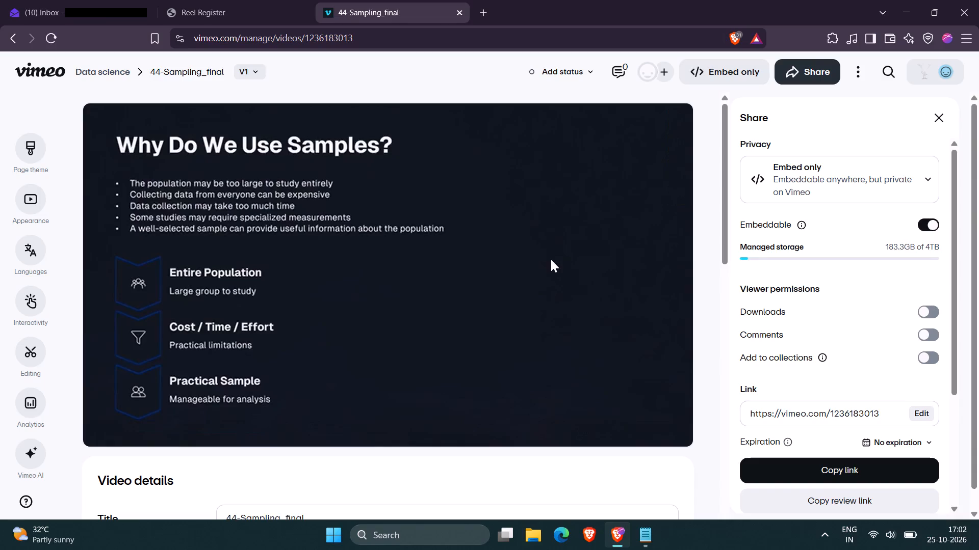
{"action": "left_click", "coordinate": [473, 254]}
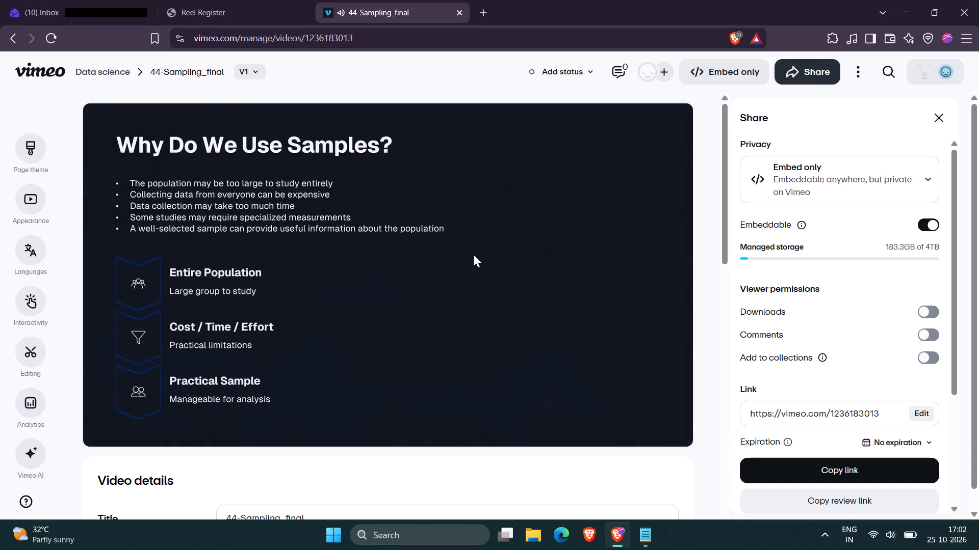
Skip through the rest of "Why Do We Use Samples?" and into the "What Makes a Useful Sample?" slide, to about 15:16.
{"action": "key", "text": "Right"}
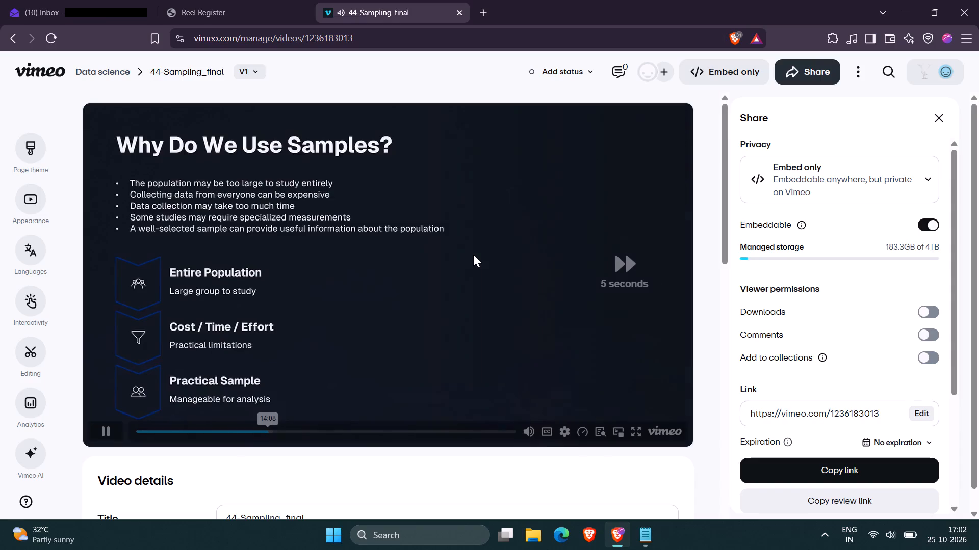
{"action": "key", "text": "Right"}
{"action": "key", "text": "Right"}
{"action": "key", "text": "Right"}
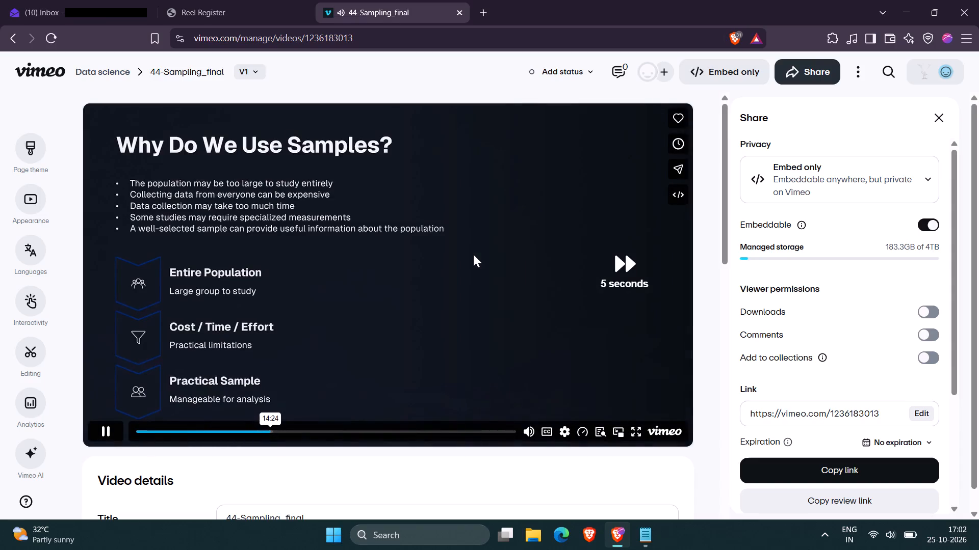
{"action": "key", "text": "Right"}
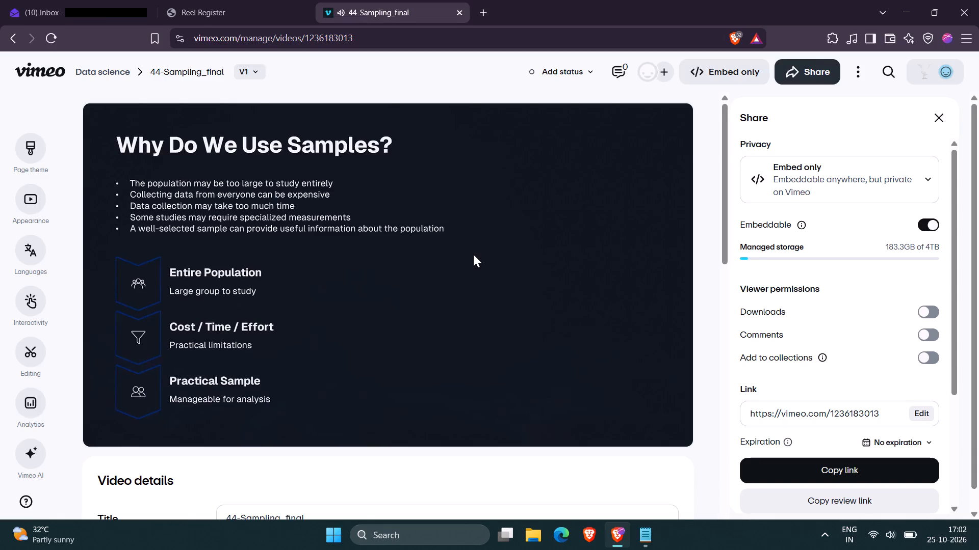
{"action": "key", "text": "Right"}
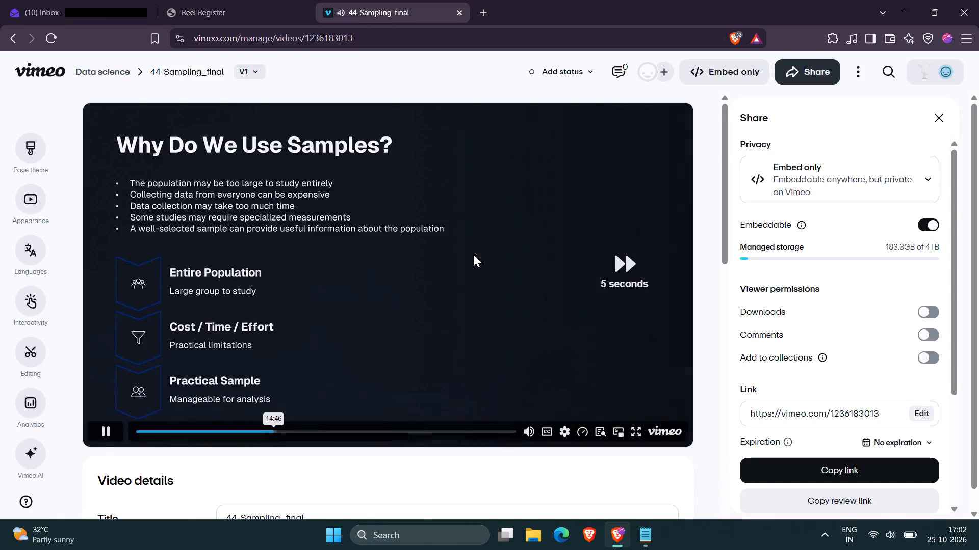
{"action": "key", "text": "Right"}
{"action": "key", "text": "Right"}
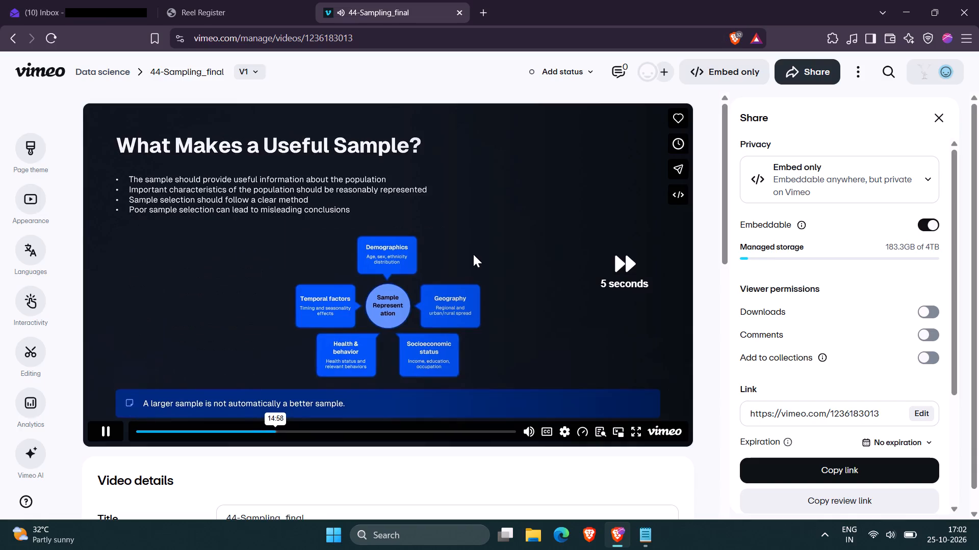
{"action": "key", "text": "Right"}
{"action": "key", "text": "Right"}
{"action": "key", "text": "Right"}
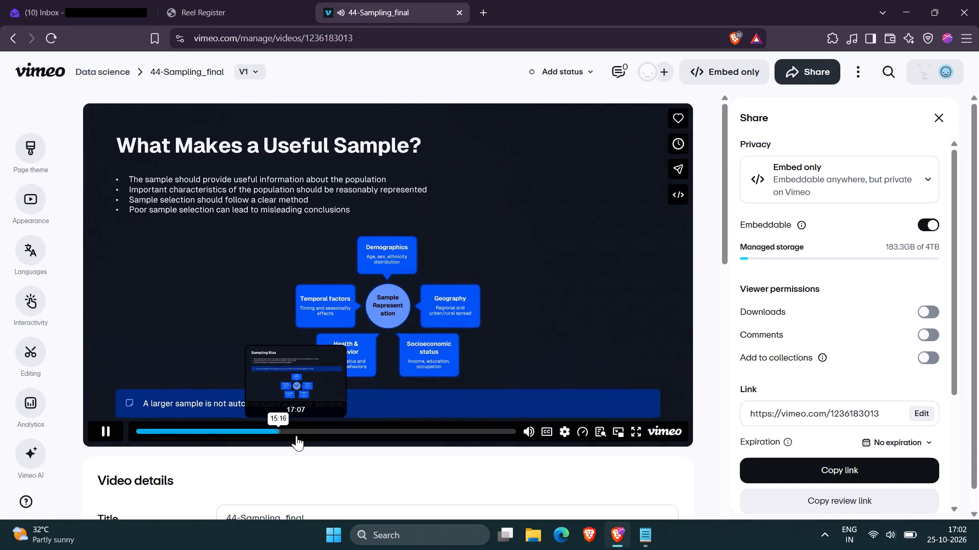
Jump to the "Sampling Bias" slide at about 17:27 and skim it in short forward skips to about 18:04.
{"action": "left_click", "coordinate": [299, 435]}
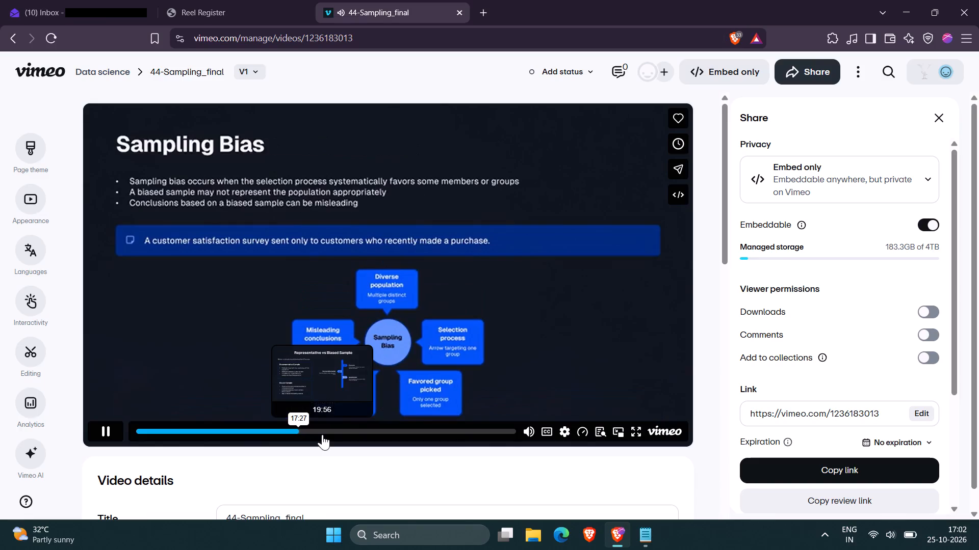
{"action": "key", "text": "Right"}
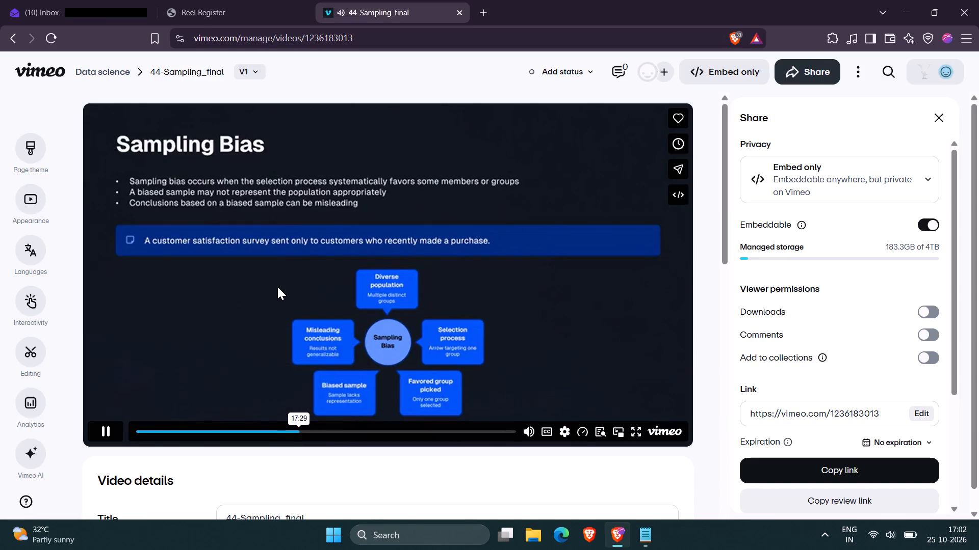
{"action": "key", "text": "Right"}
{"action": "key", "text": "Right"}
{"action": "key", "text": "Right"}
{"action": "key", "text": "Right"}
{"action": "key", "text": "Right"}
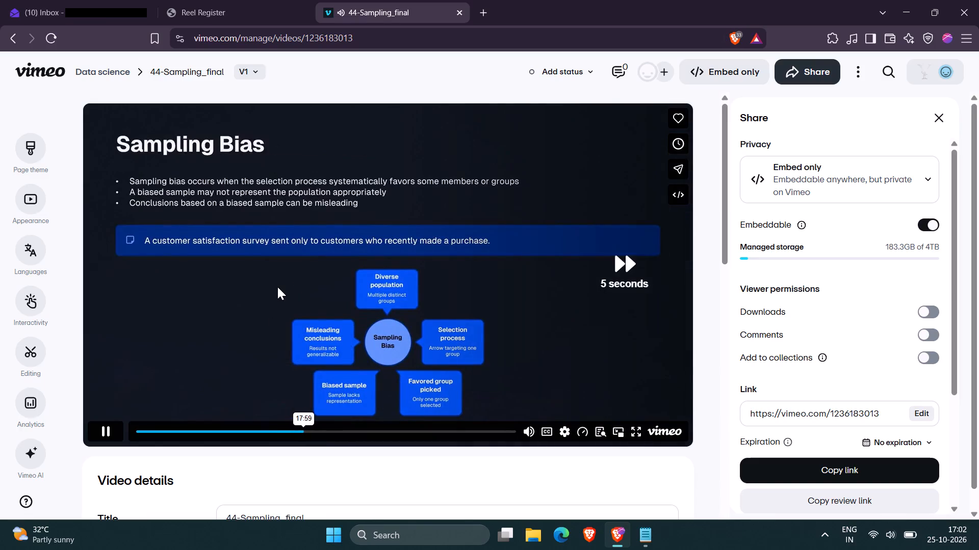
{"action": "key", "text": "Right"}
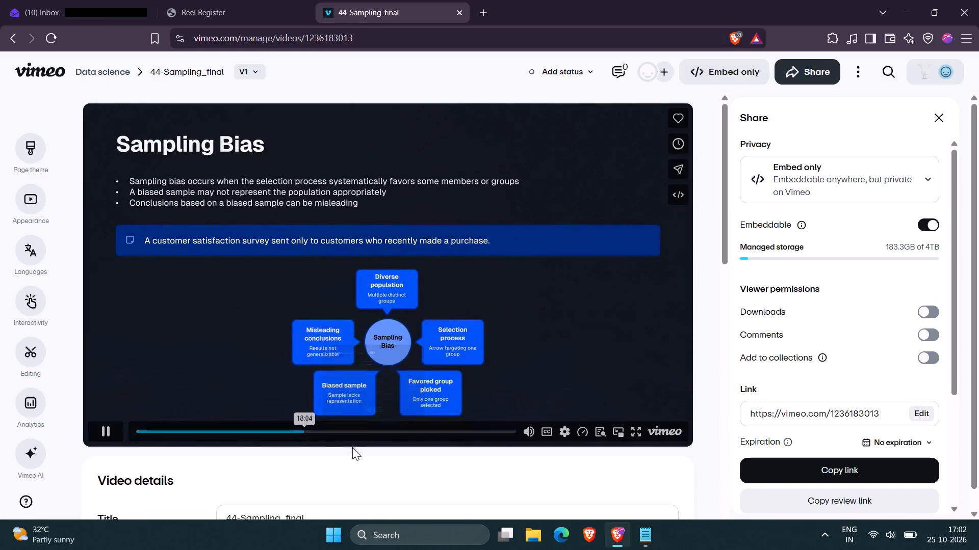
Jump to the "Representative vs Biased Sample" slide at about 19:46, listen, and skim forward to "Simple Random Sampling" at about 20:23.
{"action": "left_click", "coordinate": [321, 435]}
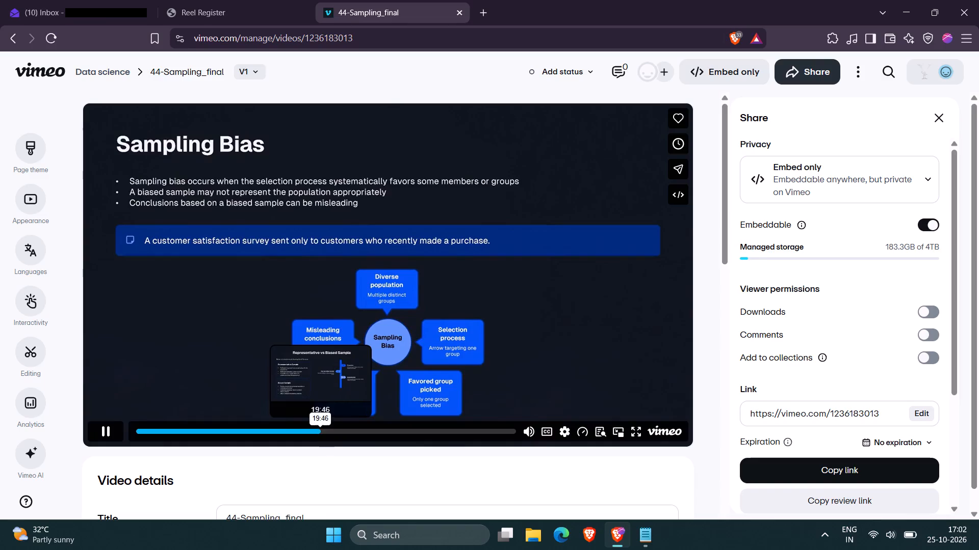
{"action": "left_click", "coordinate": [320, 332]}
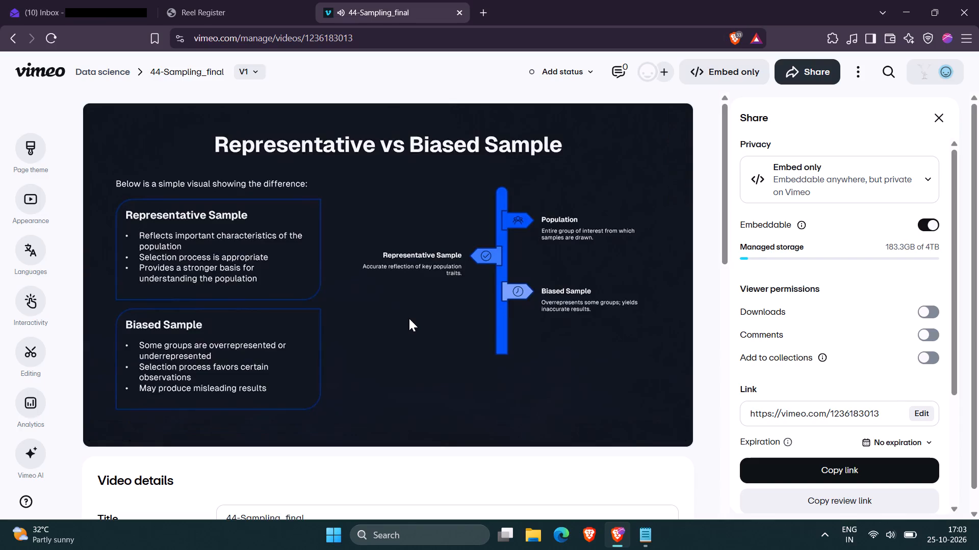
{"action": "key", "text": "Right"}
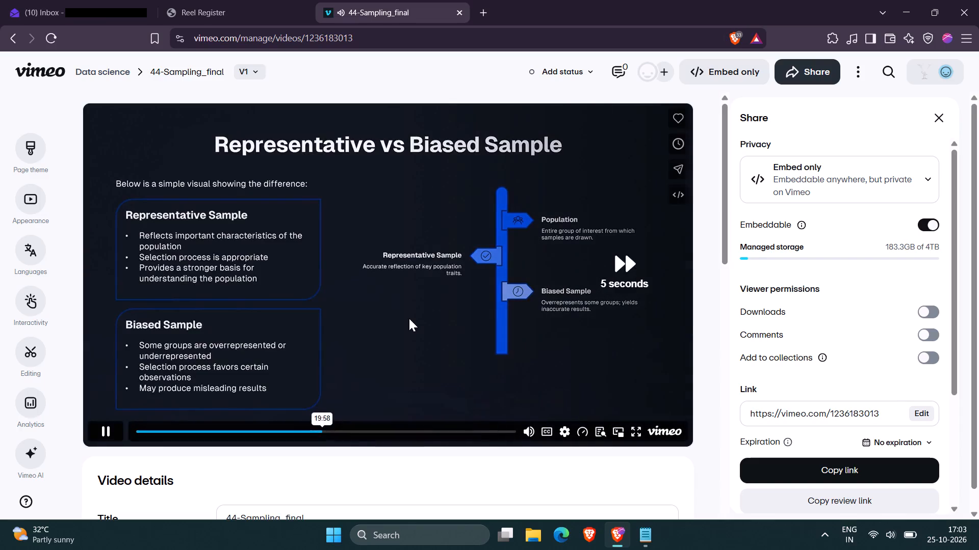
{"action": "key", "text": "Right"}
{"action": "key", "text": "Right"}
{"action": "key", "text": "Right"}
{"action": "key", "text": "Right"}
{"action": "key", "text": "Right"}
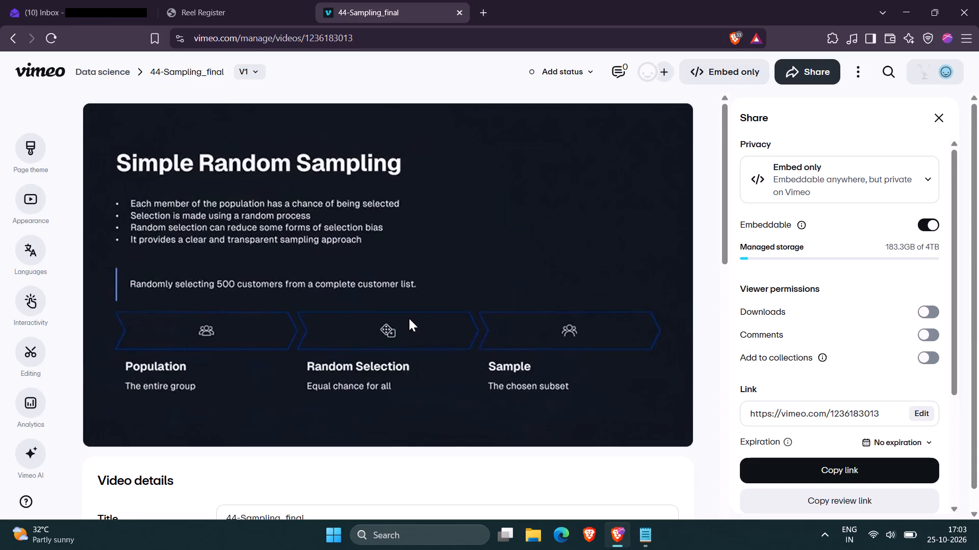
Play the "Simple Random Sampling" slide and skim it in short forward skips to about 21:14.
{"action": "left_click", "coordinate": [360, 281]}
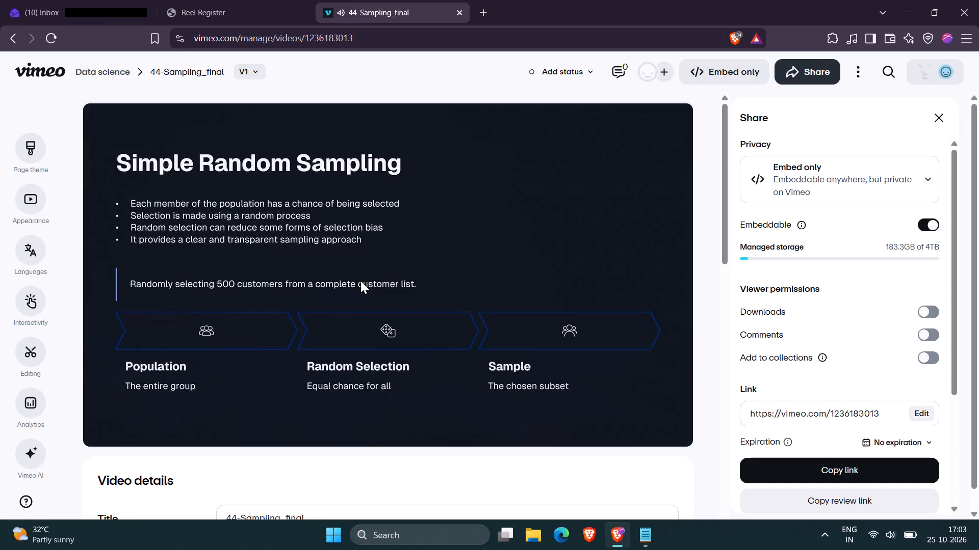
{"action": "key", "text": "Right"}
{"action": "key", "text": "Right"}
{"action": "key", "text": "Right"}
{"action": "key", "text": "Right"}
{"action": "key", "text": "Right"}
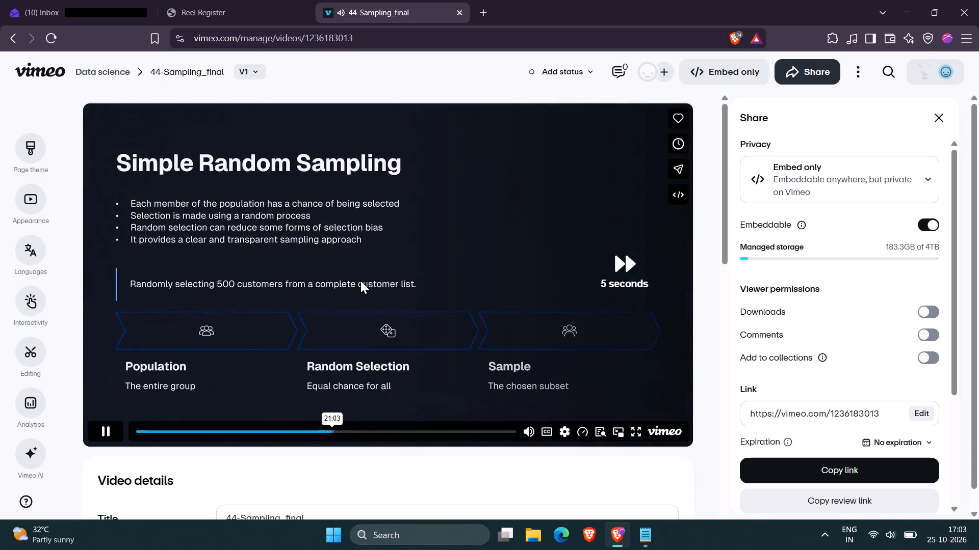
{"action": "key", "text": "Right"}
{"action": "key", "text": "Right"}
Spot-check the sampling methods comparison, sample size and task slides by jumping to about 22:03, 23:41, 25:44 and 27:25.
{"action": "left_click", "coordinate": [342, 430]}
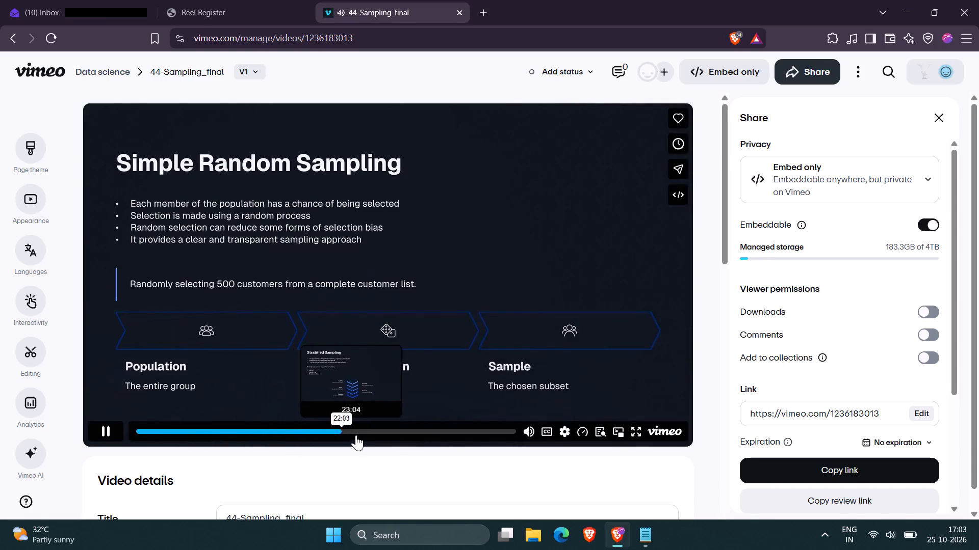
{"action": "left_click", "coordinate": [357, 435]}
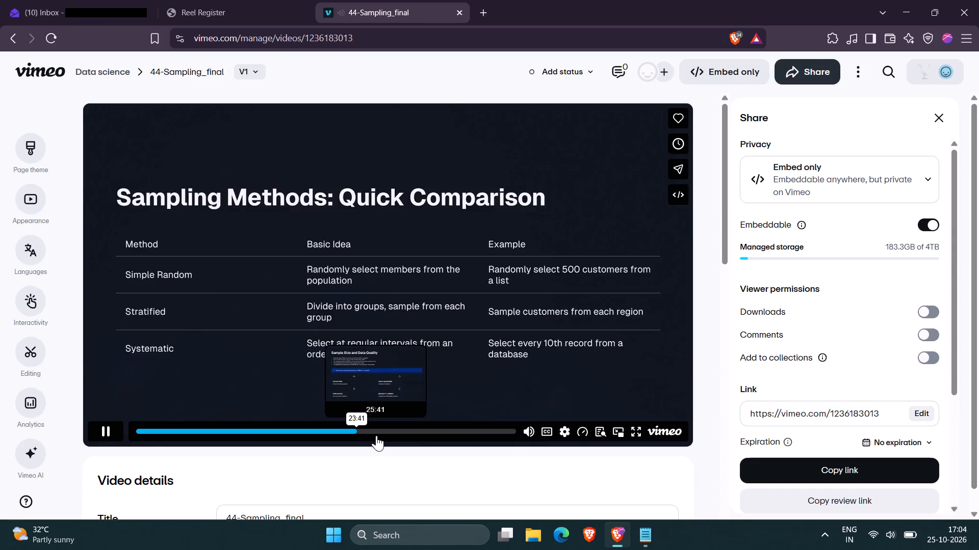
{"action": "left_click", "coordinate": [376, 435]}
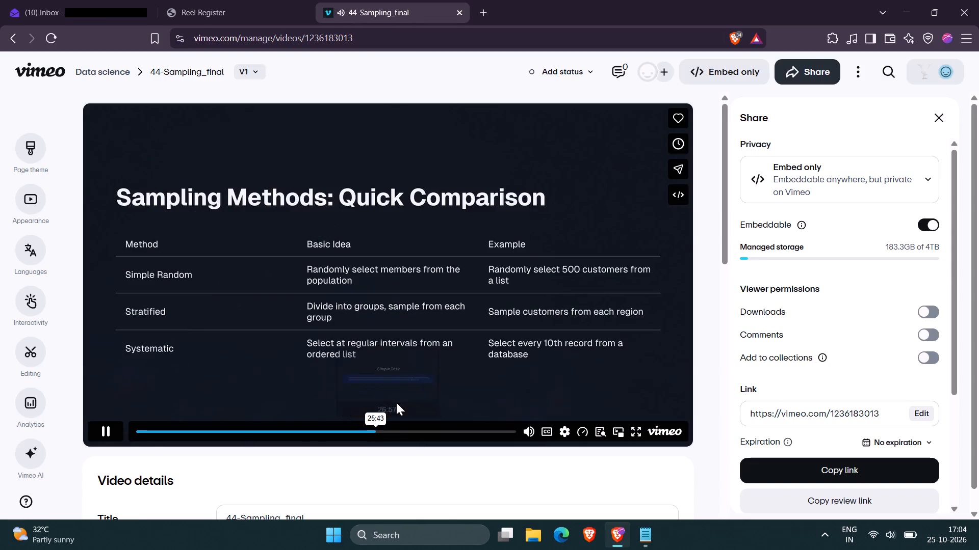
{"action": "left_click", "coordinate": [392, 431]}
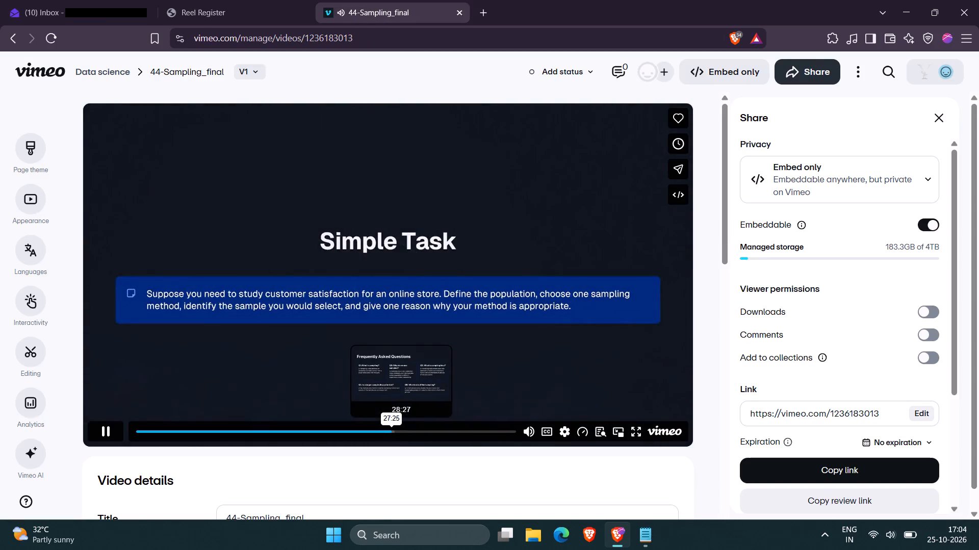
Jump to the "Frequently Asked Questions" slide, skim past 29:00, and play into the quiz, pausing at its first question.
{"action": "left_click", "coordinate": [401, 434]}
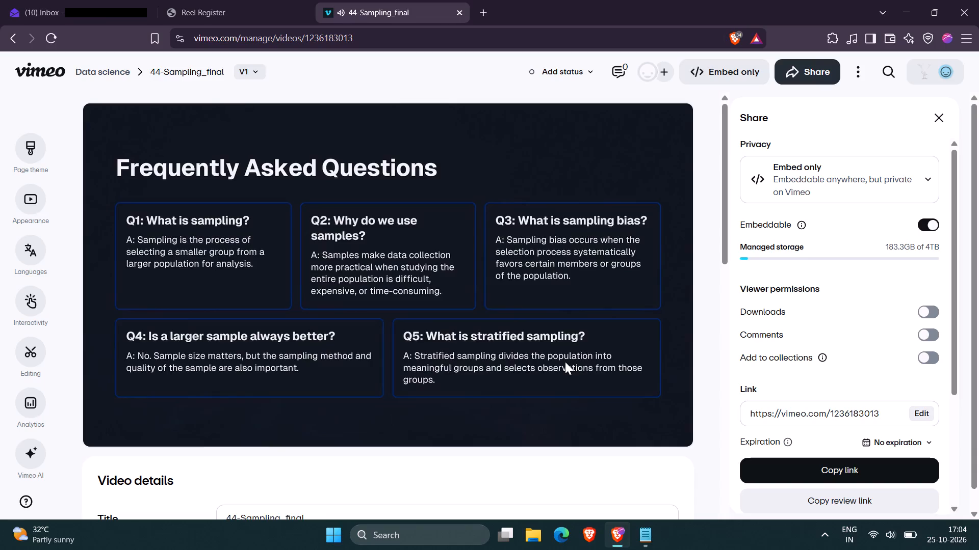
{"action": "key", "text": "Right"}
{"action": "key", "text": "Right"}
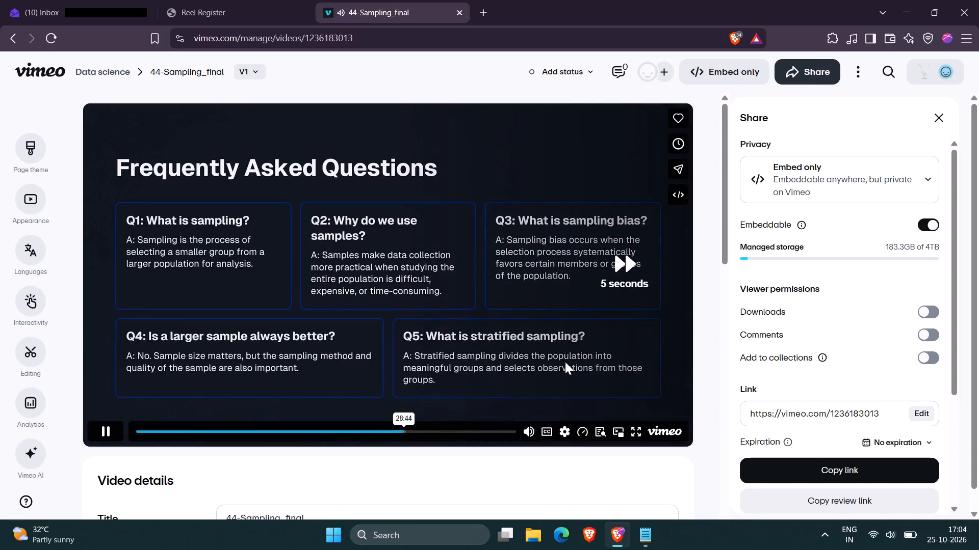
{"action": "key", "text": "Right"}
{"action": "key", "text": "Right"}
{"action": "key", "text": "Right"}
{"action": "key", "text": "Right"}
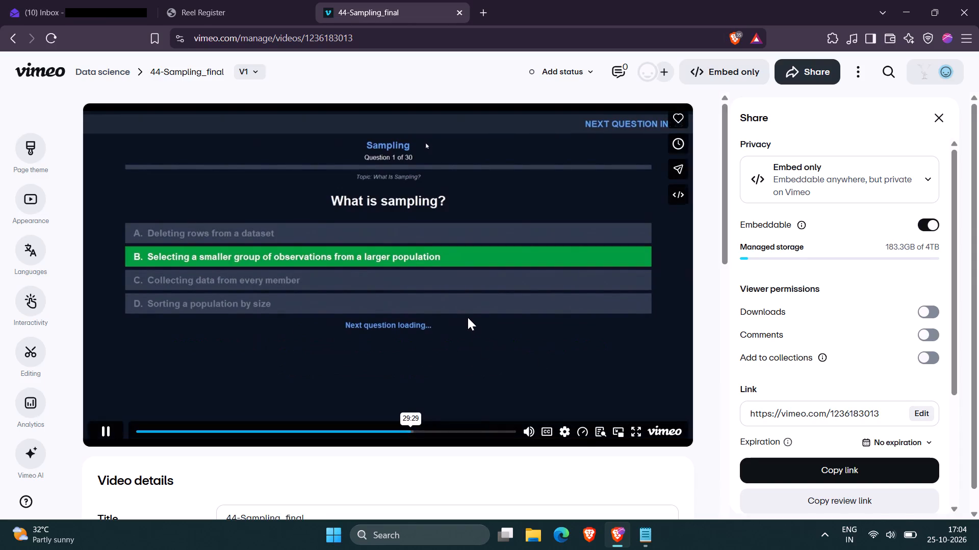
{"action": "left_click", "coordinate": [468, 317]}
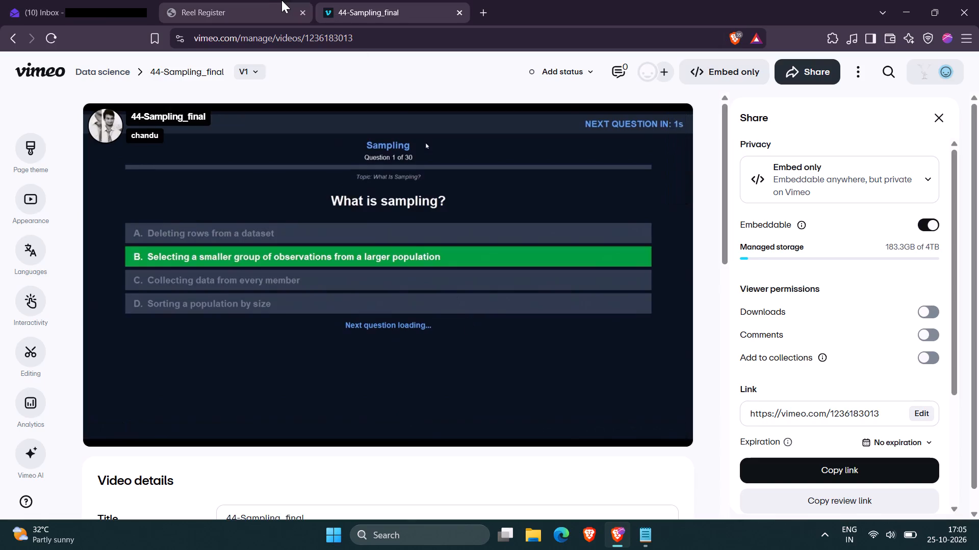
Add the line "quiz part is total quit" under lesson 44's notes in Notepad, after checking its Reel Register flags.
{"action": "left_click", "coordinate": [246, 0]}
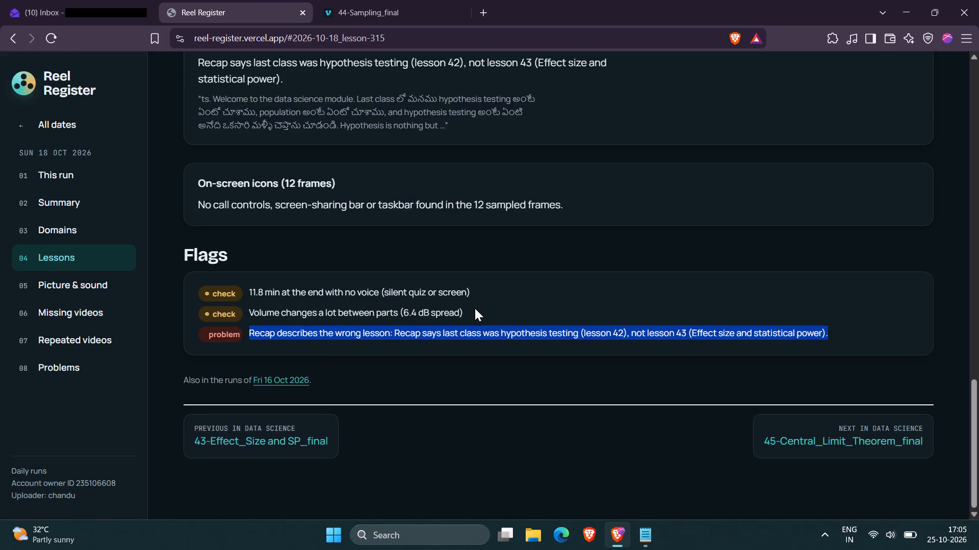
{"action": "left_click", "coordinate": [475, 308]}
{"action": "key", "text": "alt+Tab"}
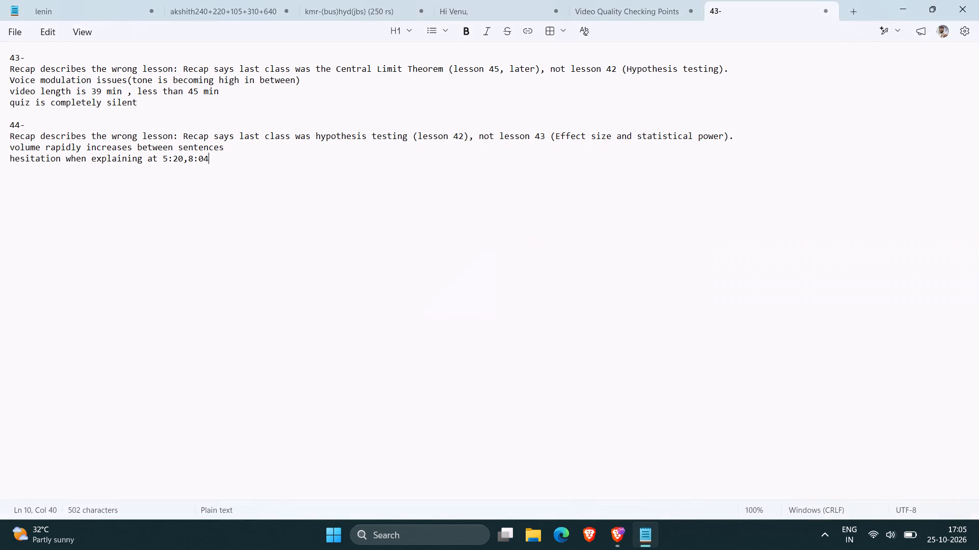
{"action": "key", "text": "Return"}
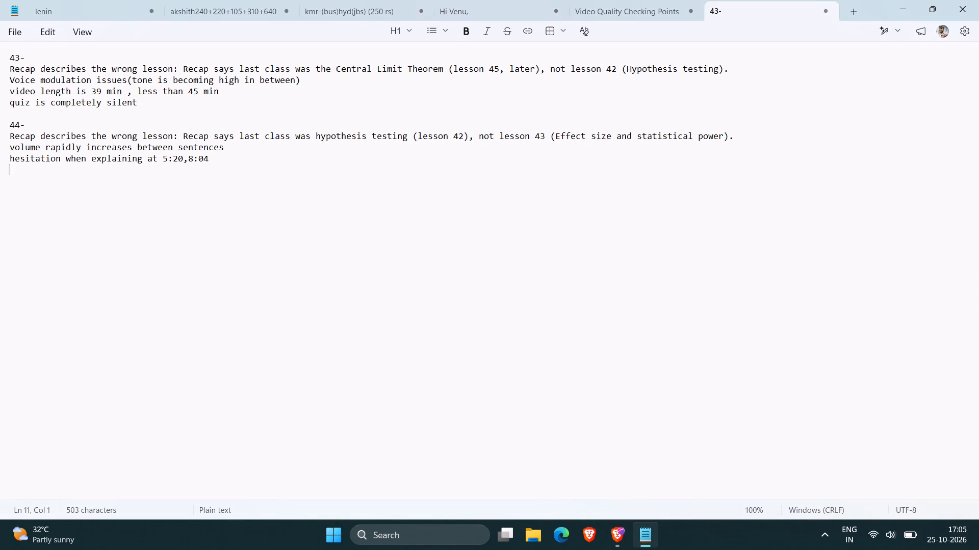
{"action": "type", "text": "quiz part i"}
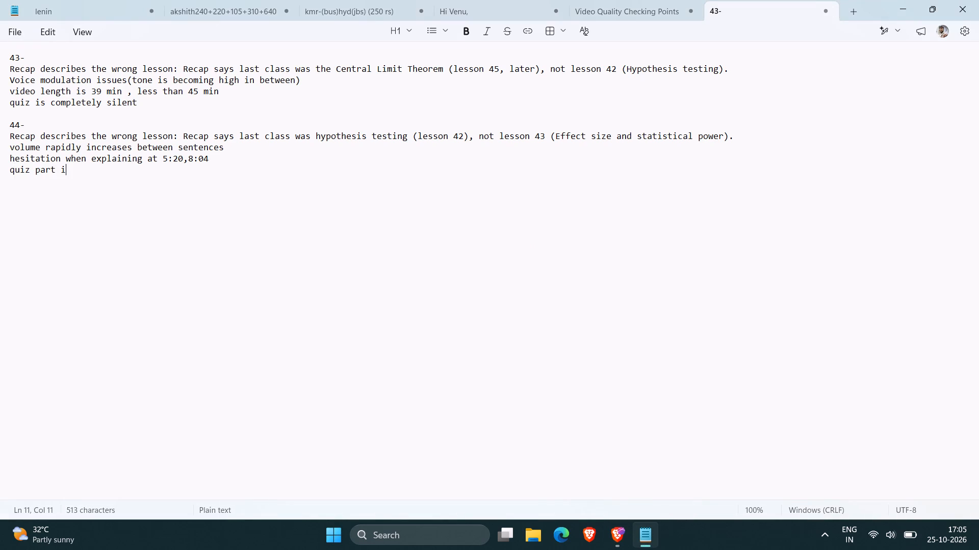
{"action": "type", "text": "s tot"}
{"action": "key", "text": "a"}
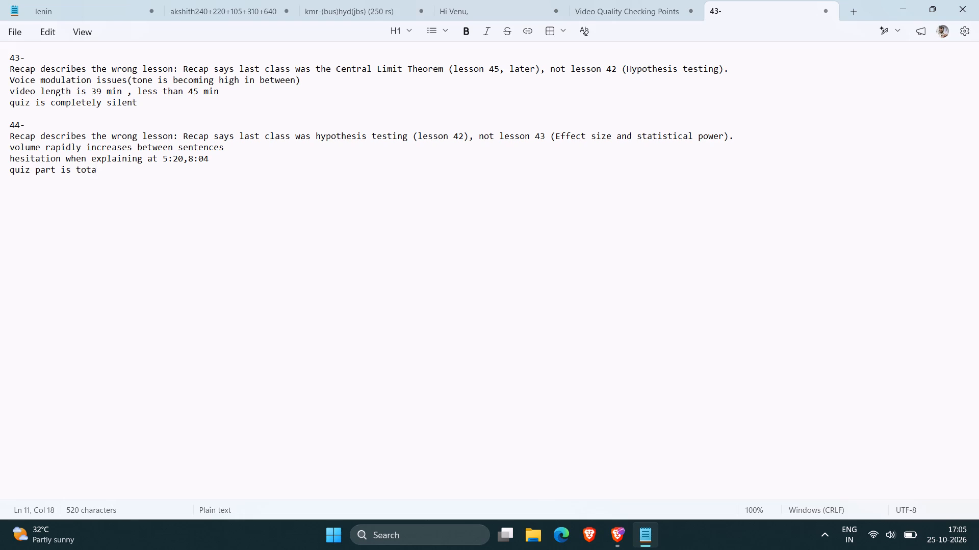
{"action": "type", "text": "l quit"}
Start a new notes section headed "45-", separated from lesson 44's notes by a blank line.
{"action": "key", "text": "Return"}
{"action": "key", "text": "Return"}
{"action": "key", "text": "BackSpace"}
{"action": "key", "text": "Return"}
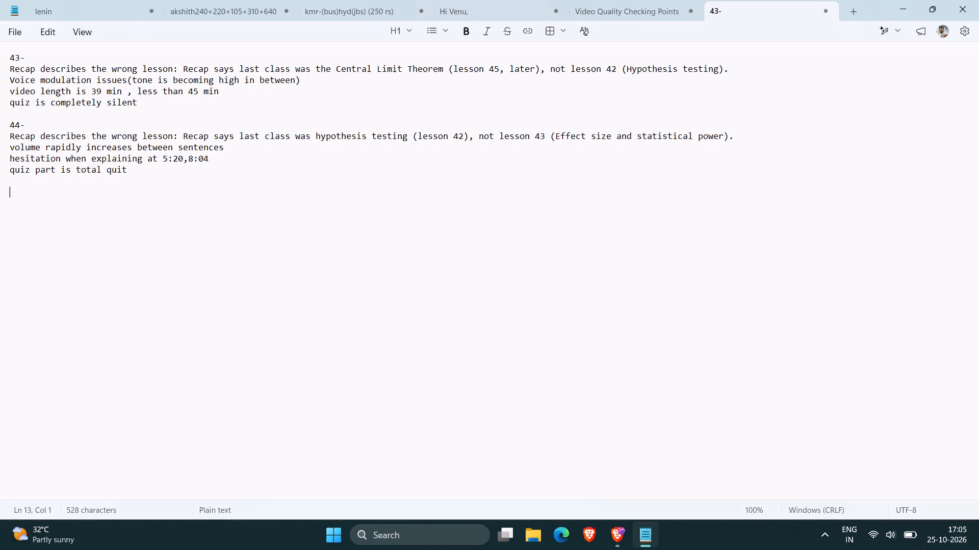
{"action": "type", "text": "45-"}
{"action": "key", "text": "Return"}
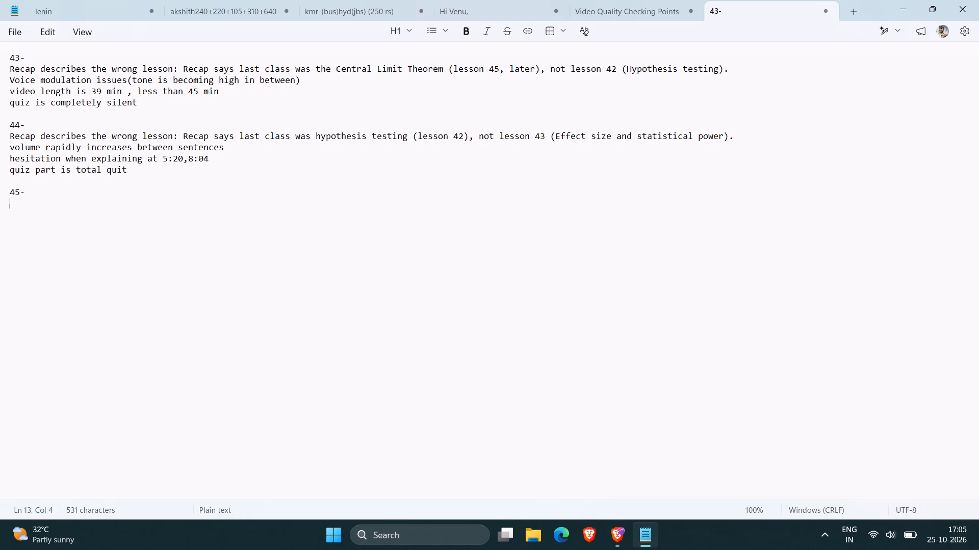
Check the lesson 44 video's length on Vimeo and add "video length is 40 mins" to the end of its Notepad notes.
{"action": "key", "text": "alt+Tab"}
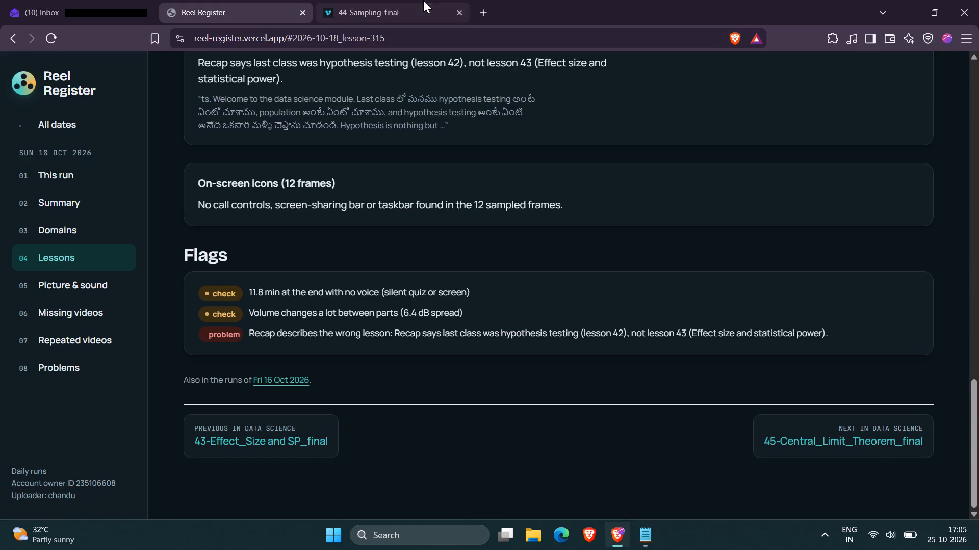
{"action": "left_click", "coordinate": [428, 0]}
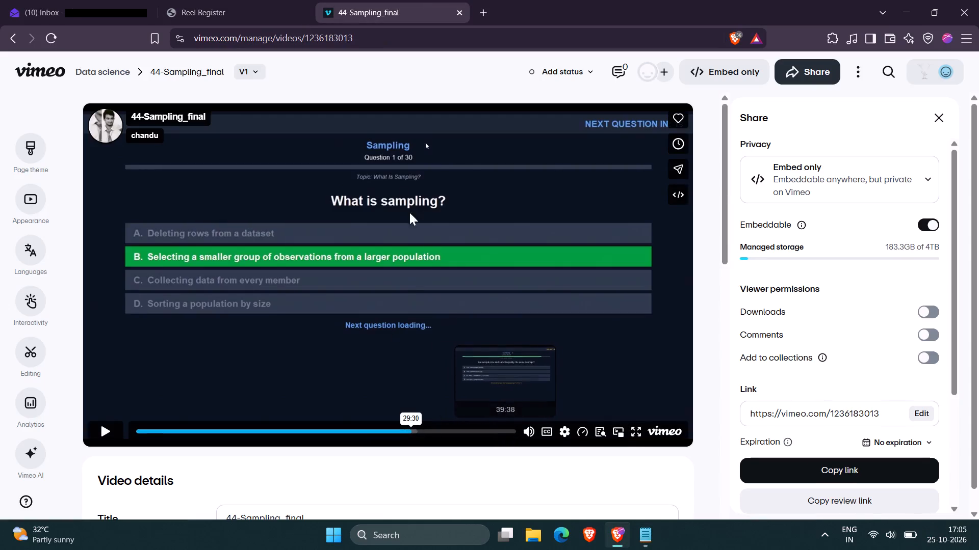
{"action": "key", "text": "alt+Tab"}
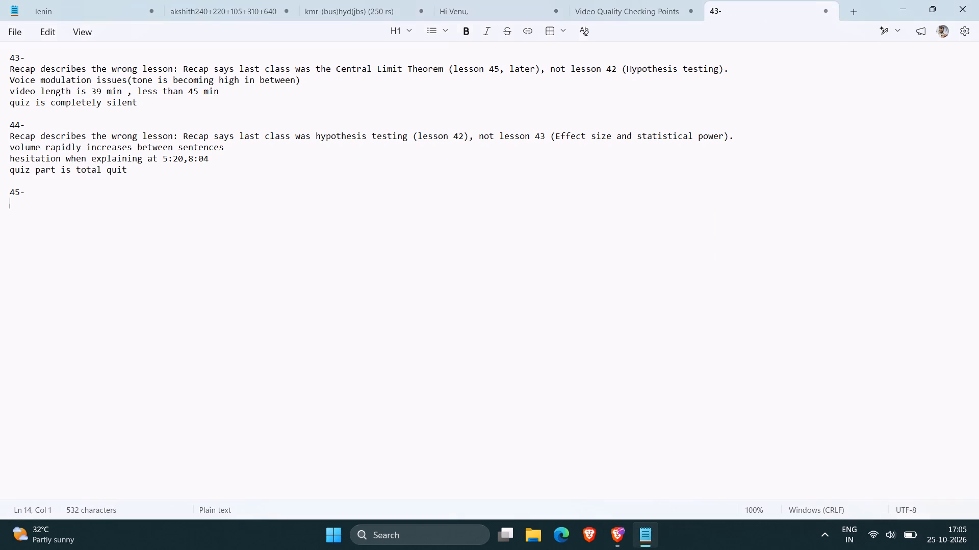
{"action": "key", "text": "Up"}
{"action": "key", "text": "Up"}
{"action": "key", "text": "Return"}
{"action": "key", "text": "Up"}
{"action": "type", "text": "video length is 40 mii"}
{"action": "key", "text": "BackSpace"}
{"action": "type", "text": "ns"}
{"action": "key", "text": "Down"}
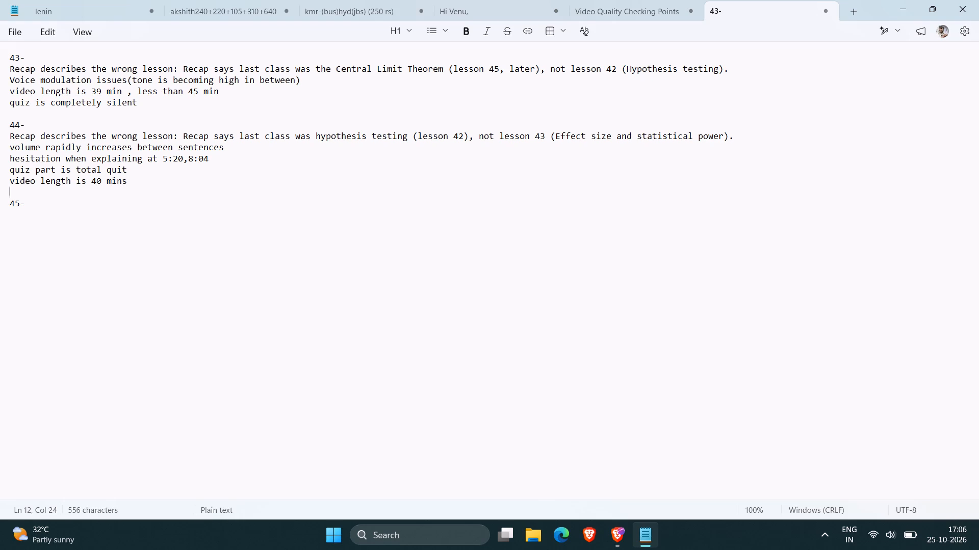
{"action": "key", "text": "Down"}
{"action": "key", "text": "Return"}
Open the 45-Central_Limit_Theorem_final video from the Data science folder on Vimeo.
{"action": "key", "text": "alt+Tab"}
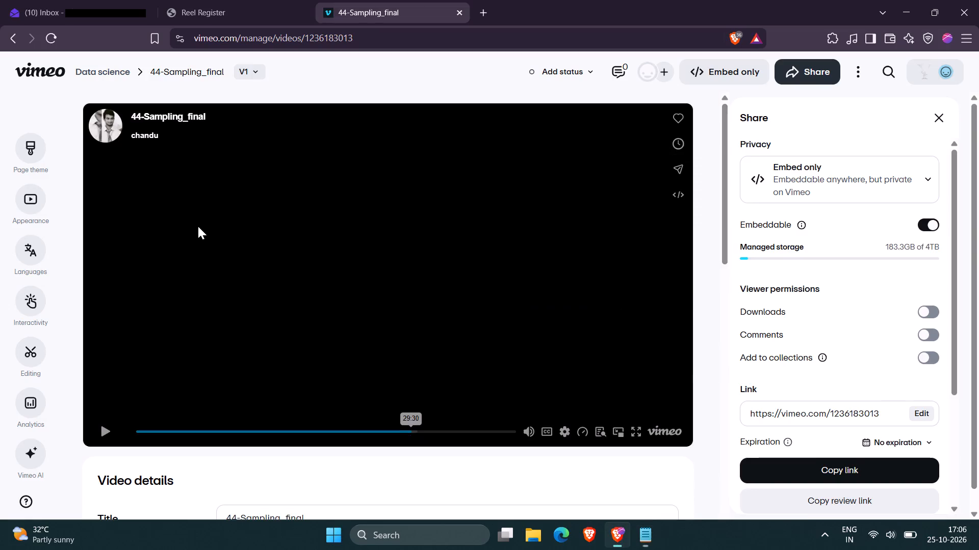
{"action": "left_click", "coordinate": [118, 71]}
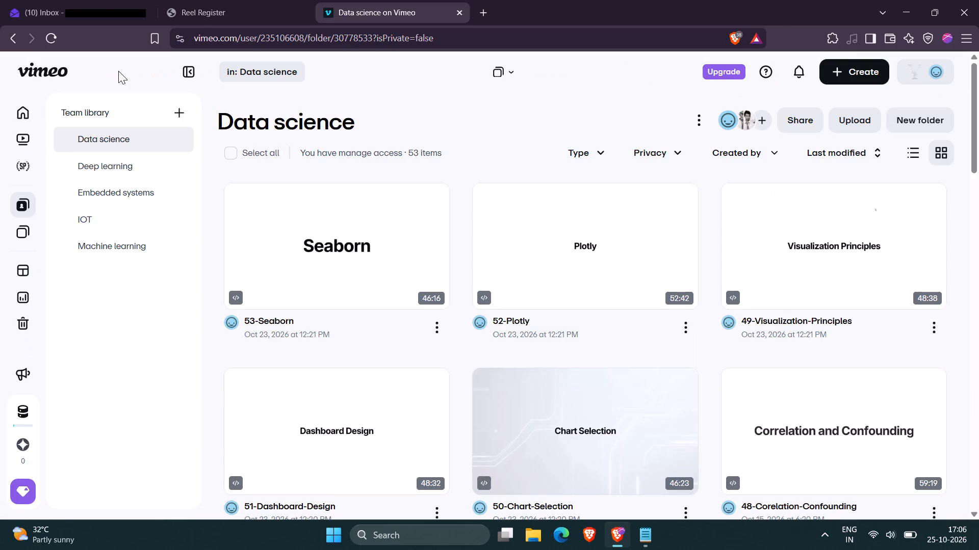
{"action": "scroll", "coordinate": [597, 434], "scroll_direction": "down", "scroll_amount": 3}
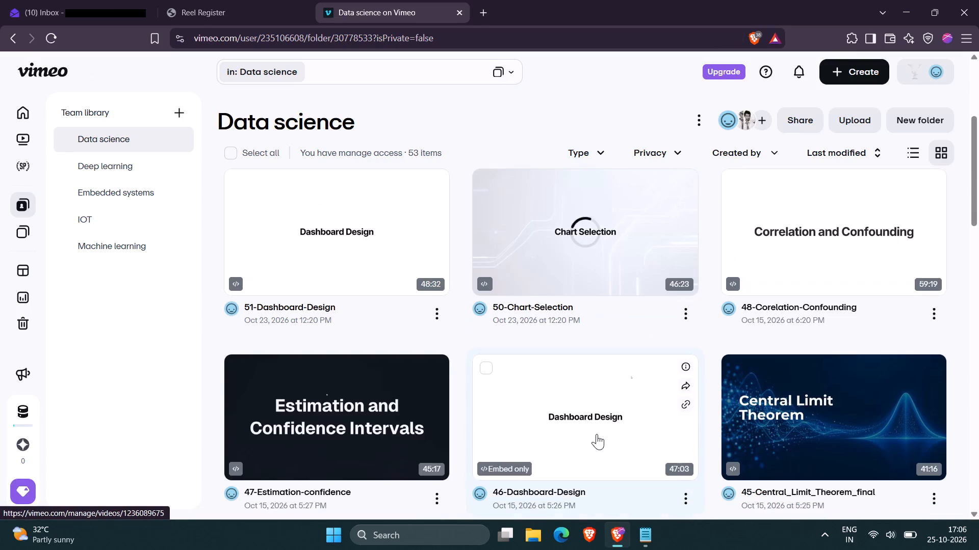
{"action": "scroll", "coordinate": [694, 358], "scroll_direction": "down", "scroll_amount": 3}
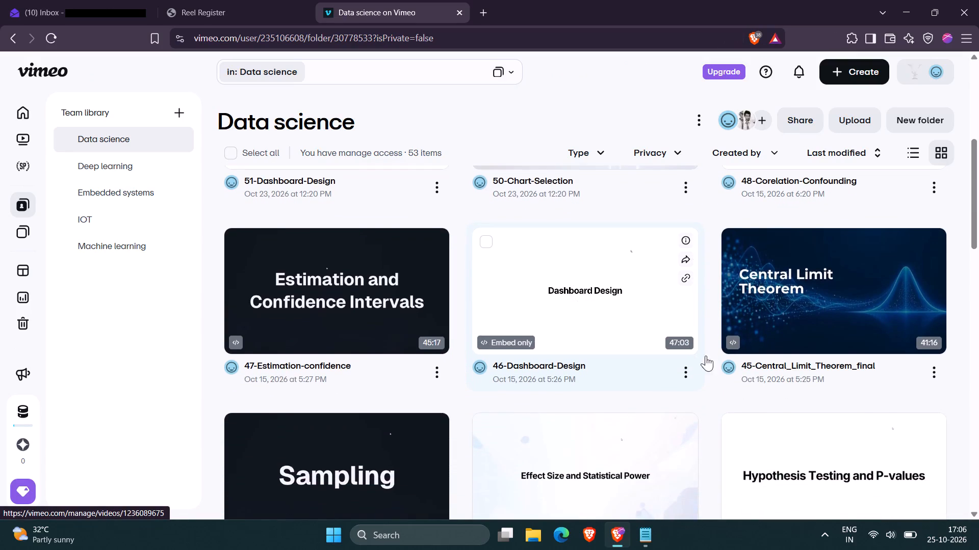
{"action": "left_click", "coordinate": [847, 320]}
{"action": "key", "text": "alt+Tab"}
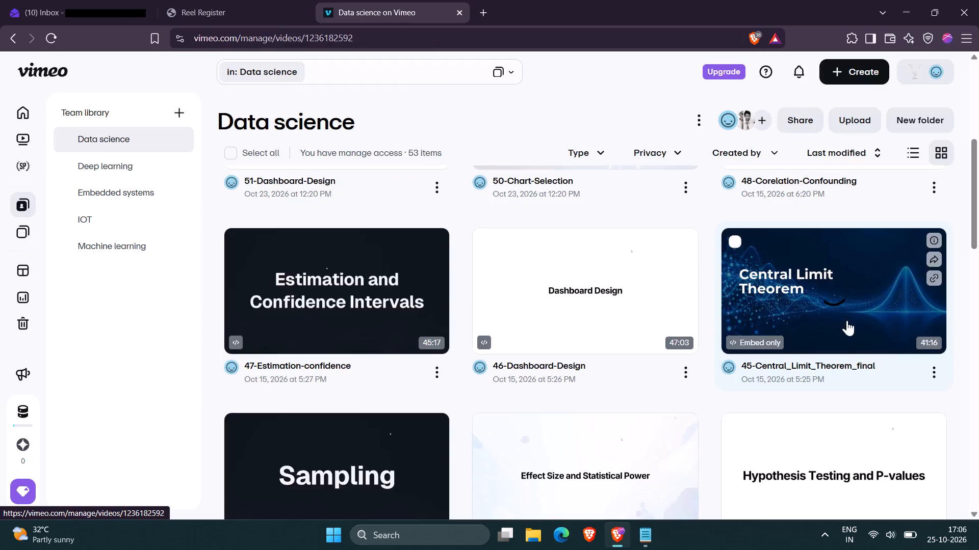
{"action": "key", "text": "alt+Tab"}
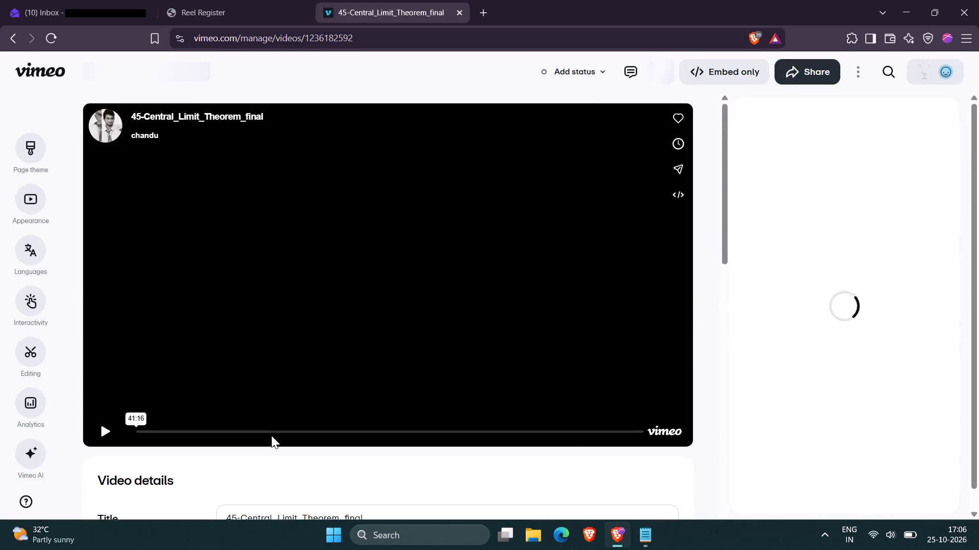
Open the 45-Central_Limit_Theorem_final report from the Reel Register lessons list.
{"action": "left_click", "coordinate": [246, 0]}
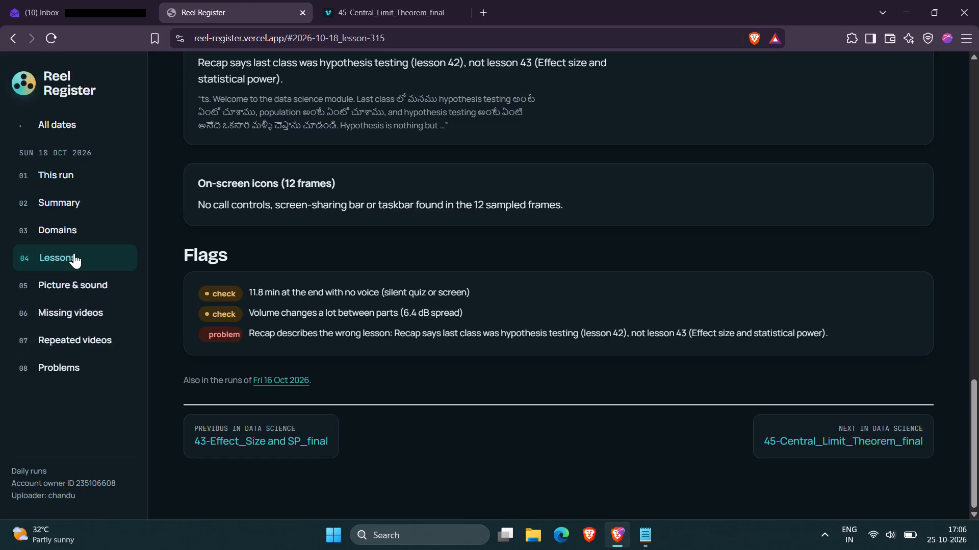
{"action": "left_click", "coordinate": [74, 253]}
{"action": "scroll", "coordinate": [365, 393], "scroll_direction": "down", "scroll_amount": 6}
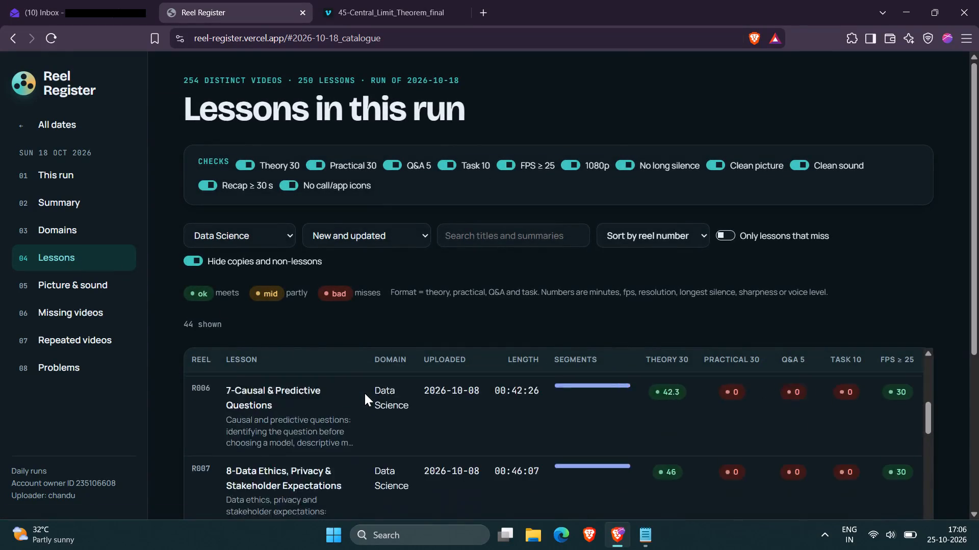
{"action": "scroll", "coordinate": [365, 393], "scroll_direction": "down", "scroll_amount": 8}
{"action": "scroll", "coordinate": [461, 270], "scroll_direction": "down", "scroll_amount": 4}
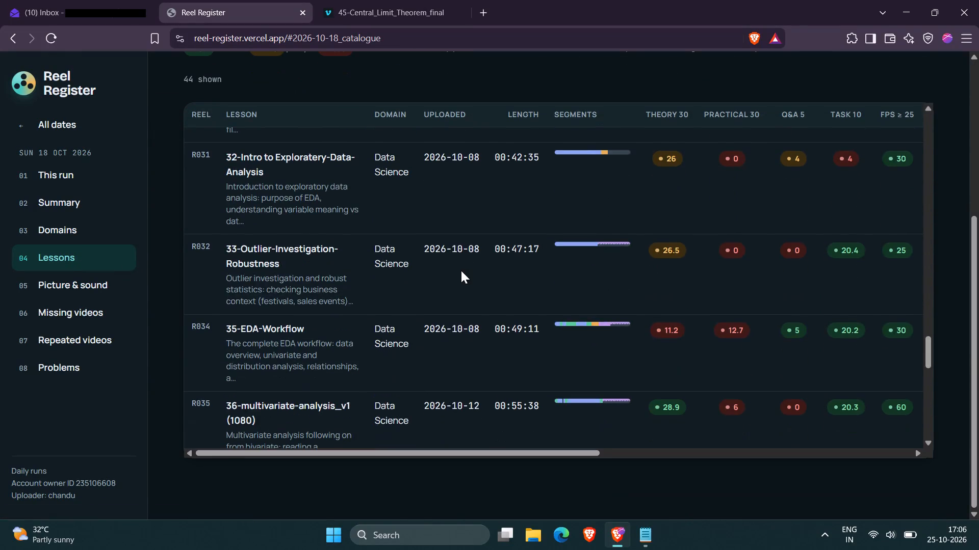
{"action": "scroll", "coordinate": [417, 362], "scroll_direction": "down", "scroll_amount": 10}
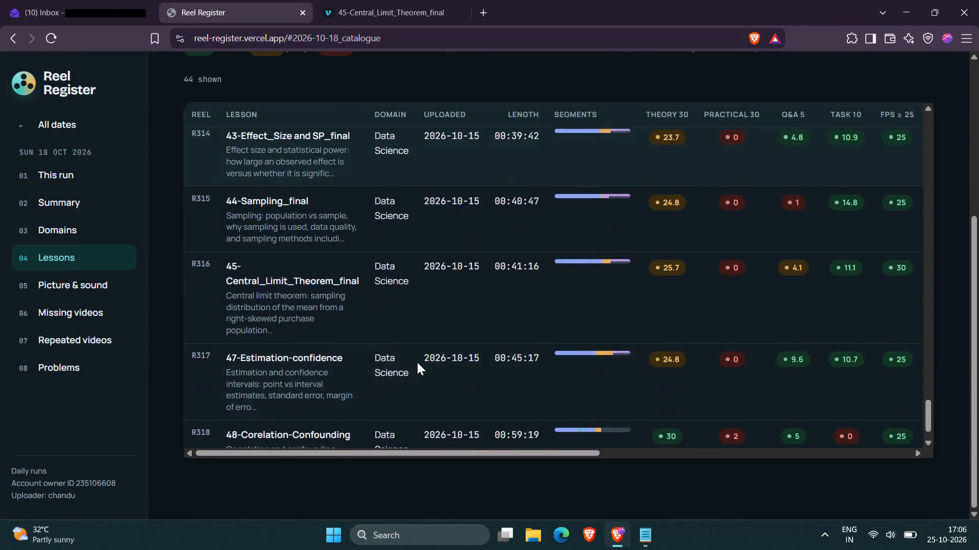
{"action": "scroll", "coordinate": [417, 362], "scroll_direction": "down", "scroll_amount": 2}
{"action": "scroll", "coordinate": [336, 321], "scroll_direction": "up", "scroll_amount": 1}
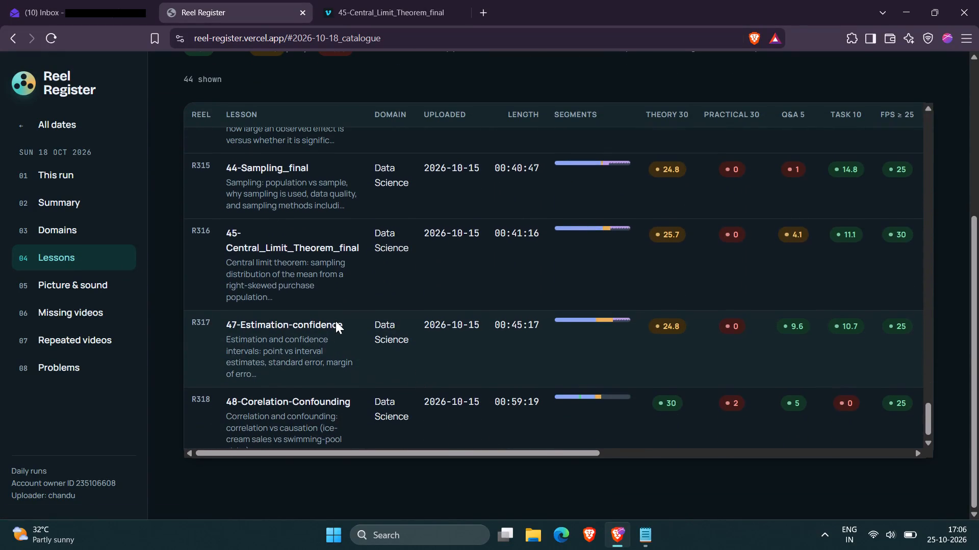
{"action": "scroll", "coordinate": [336, 321], "scroll_direction": "up", "scroll_amount": 2}
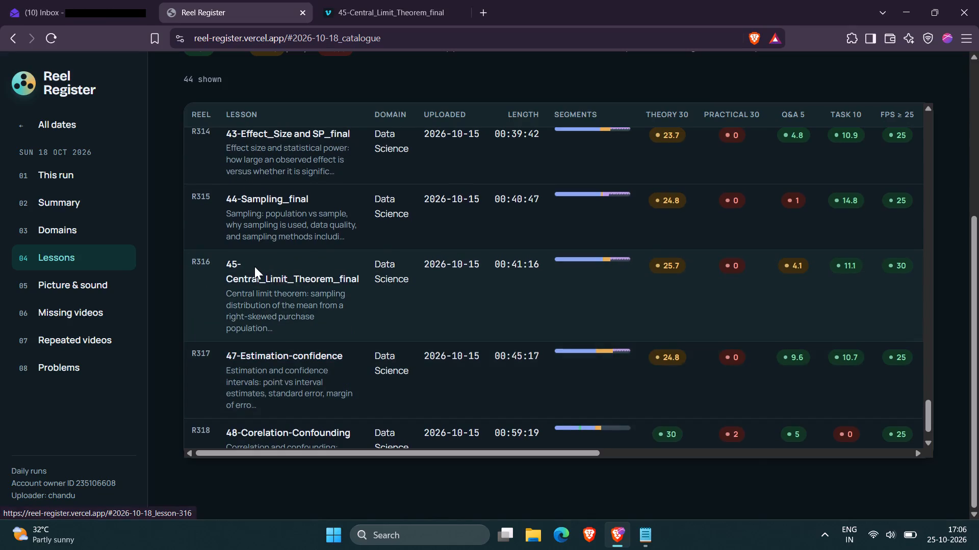
{"action": "left_click", "coordinate": [234, 268]}
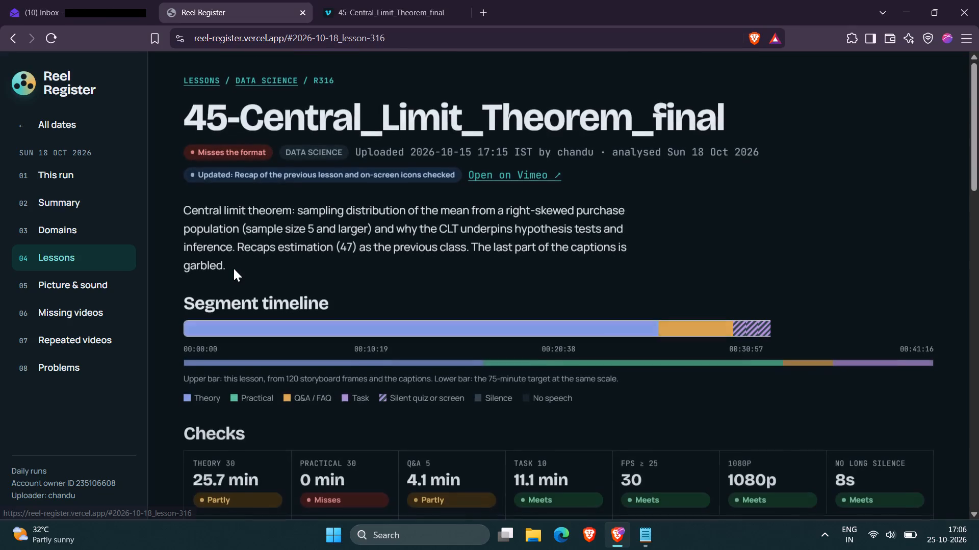
Start playing the 45-Central_Limit_Theorem_final video on Vimeo.
{"action": "left_click", "coordinate": [384, 0]}
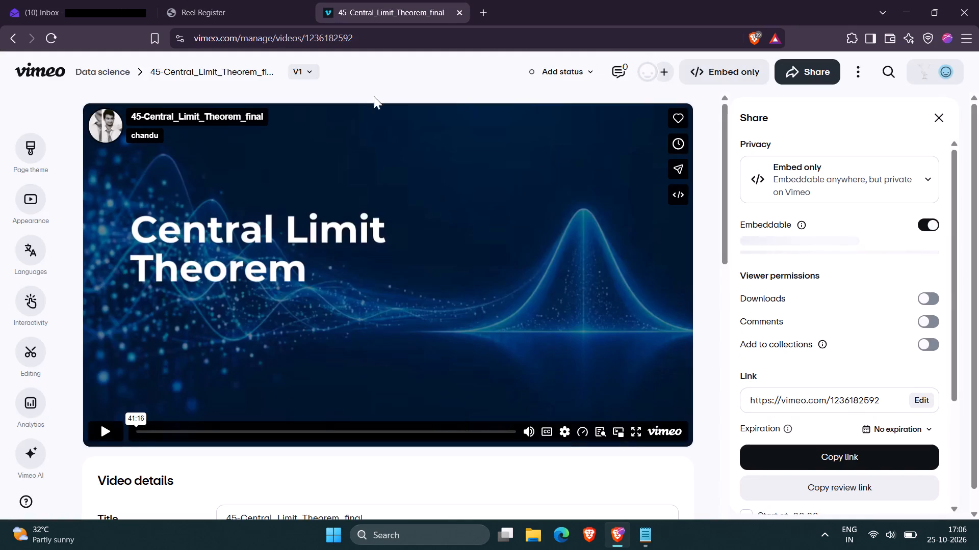
{"action": "left_click", "coordinate": [395, 340]}
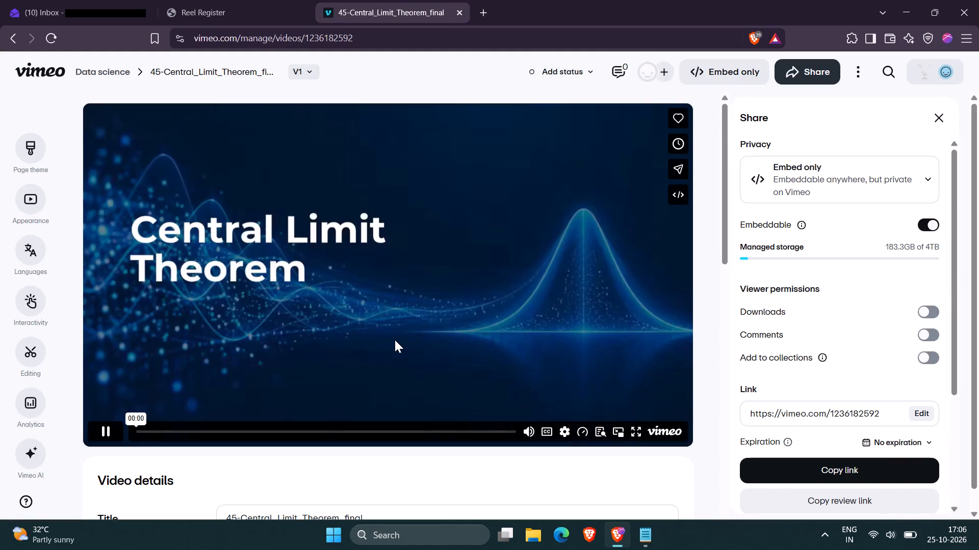
Copy the "Recap describes the wrong lesson" problem from the lesson 45 Reel Register report into the Notepad notes under "45-".
{"action": "left_click", "coordinate": [278, 0]}
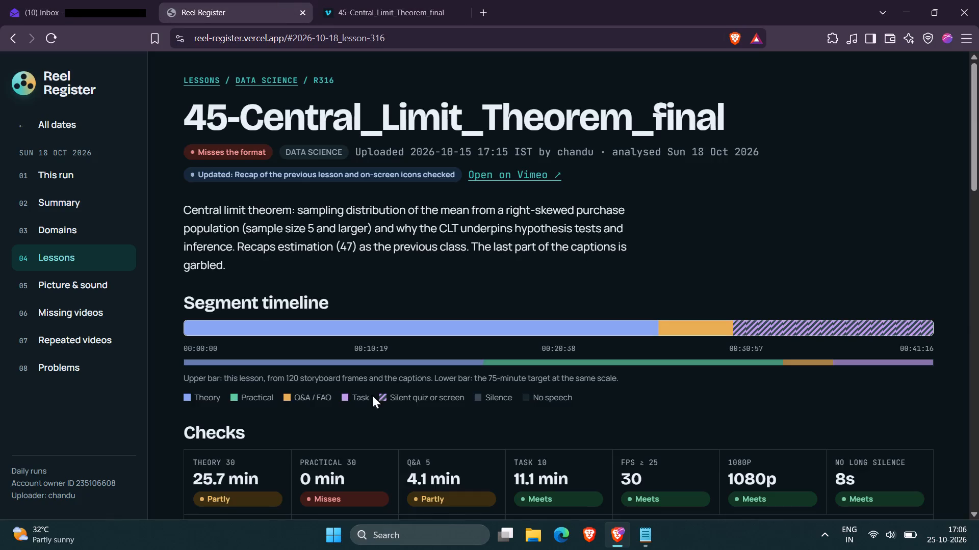
{"action": "scroll", "coordinate": [404, 478], "scroll_direction": "down", "scroll_amount": 16}
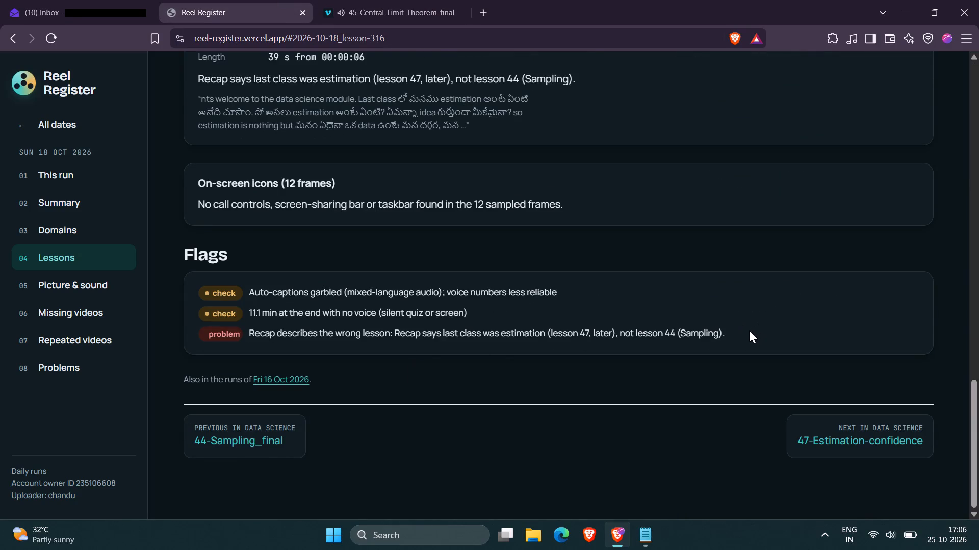
{"action": "left_click_drag", "start_coordinate": [740, 331], "coordinate": [260, 332]}
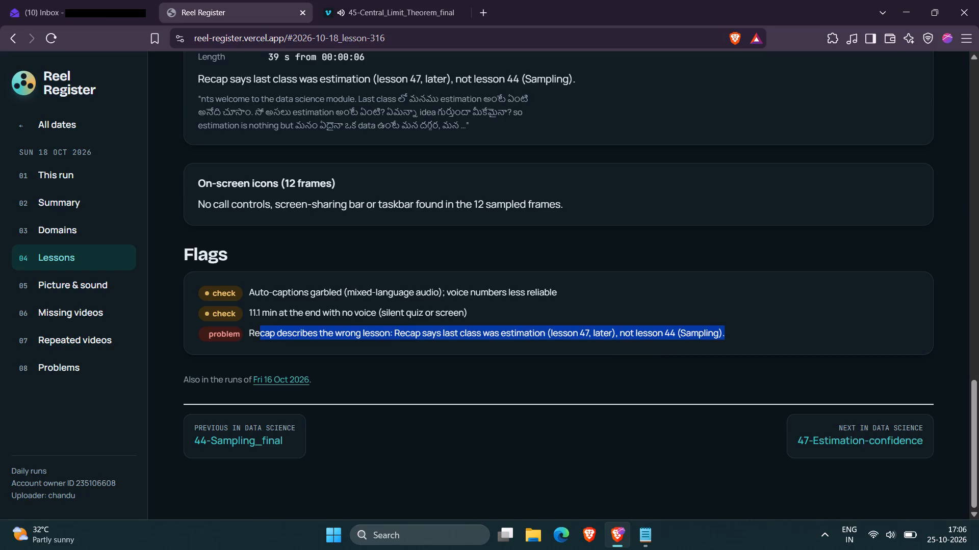
{"action": "key", "text": "shift+Left"}
{"action": "key", "text": "shift+Left"}
{"action": "key", "text": "shift+Left"}
{"action": "key", "text": "ctrl+c"}
{"action": "key", "text": "alt+Tab"}
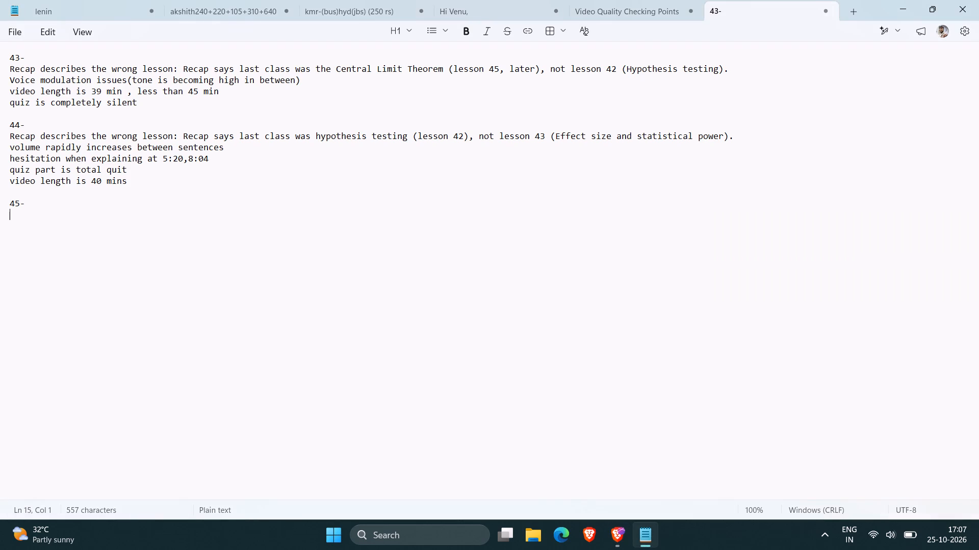
{"action": "key", "text": "alt+Tab"}
{"action": "key", "text": "alt+Tab"}
{"action": "key", "text": "ctrl+v"}
Review the rest of the lesson 45 Reel Register report, from its timeline and checks to its flags, against the Notepad notes.
{"action": "key", "text": "alt+Tab"}
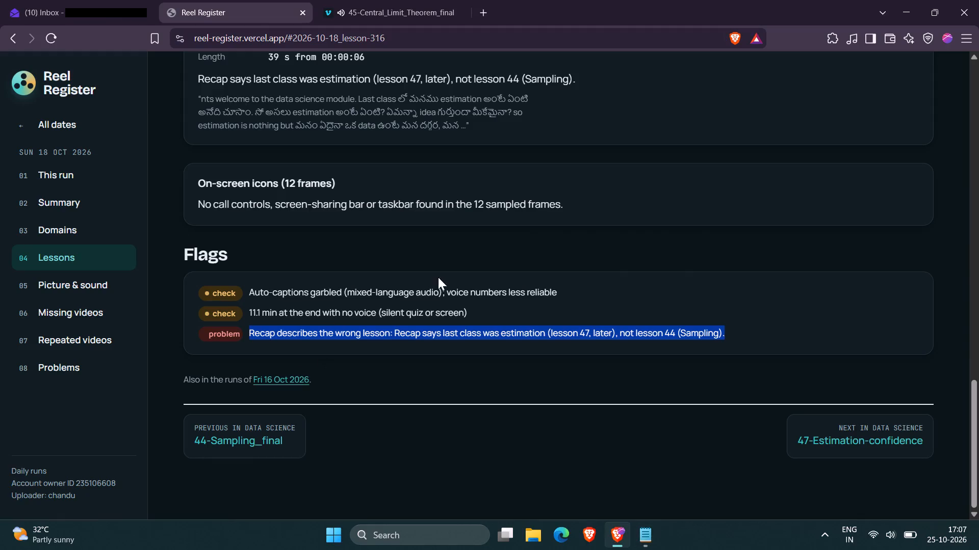
{"action": "left_click", "coordinate": [491, 274]}
{"action": "scroll", "coordinate": [491, 274], "scroll_direction": "up", "scroll_amount": 10}
{"action": "scroll", "coordinate": [491, 274], "scroll_direction": "down", "scroll_amount": 1}
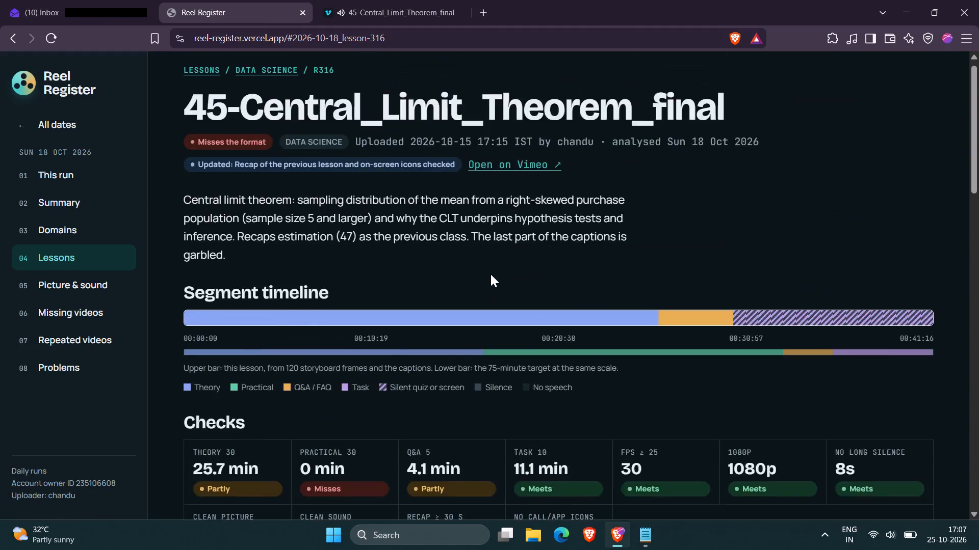
{"action": "scroll", "coordinate": [491, 274], "scroll_direction": "down", "scroll_amount": 6}
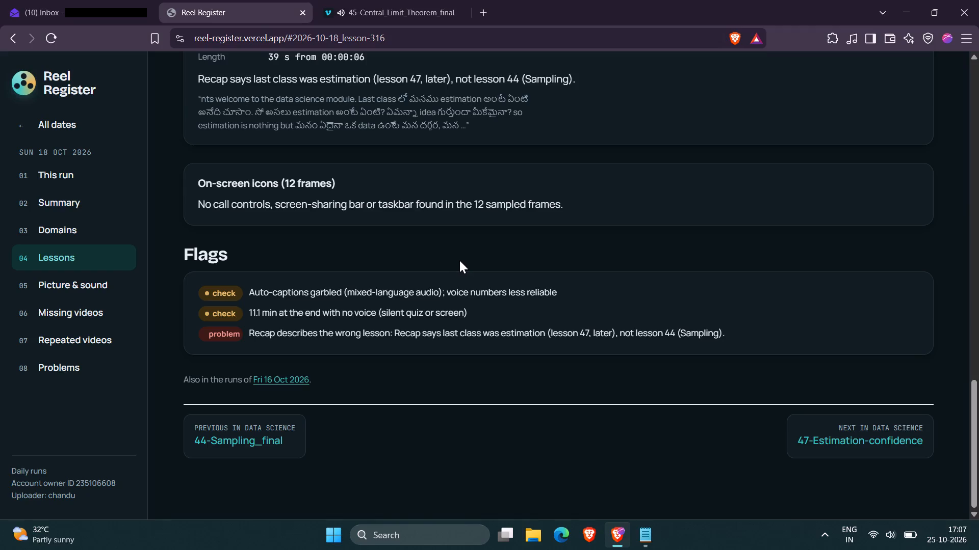
{"action": "key", "text": "alt+Tab"}
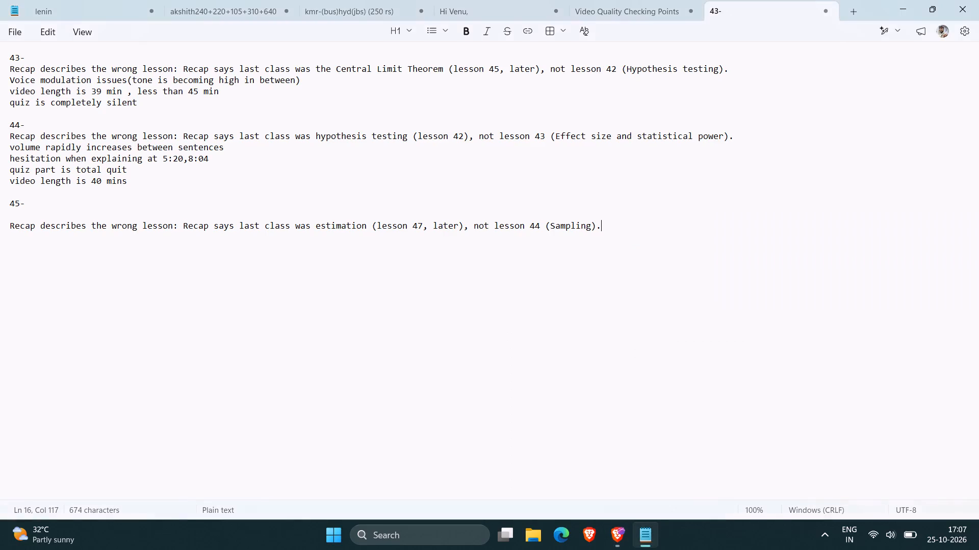
{"action": "key", "text": "alt+Tab"}
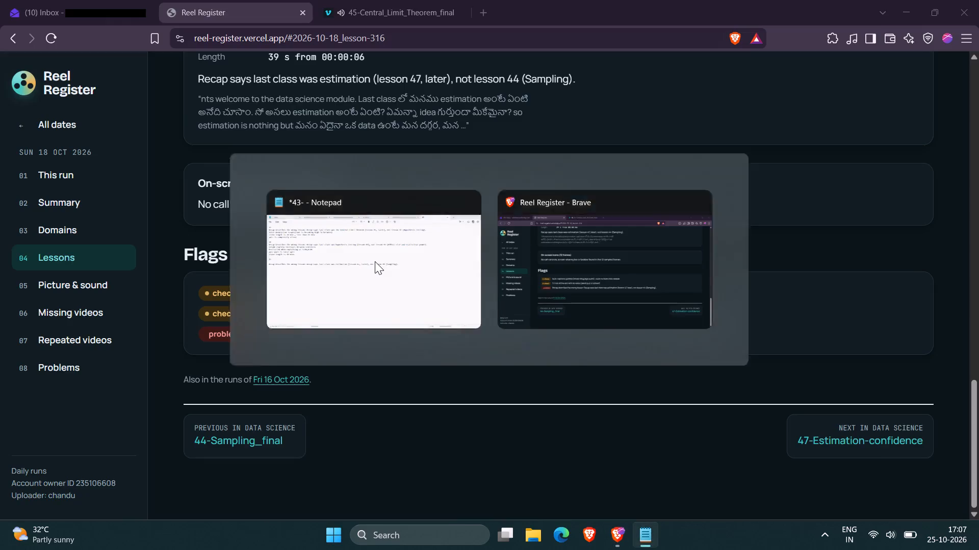
Check the playback quality setting of the 45-Central_Limit_Theorem_final video on Vimeo.
{"action": "left_click", "coordinate": [425, 0]}
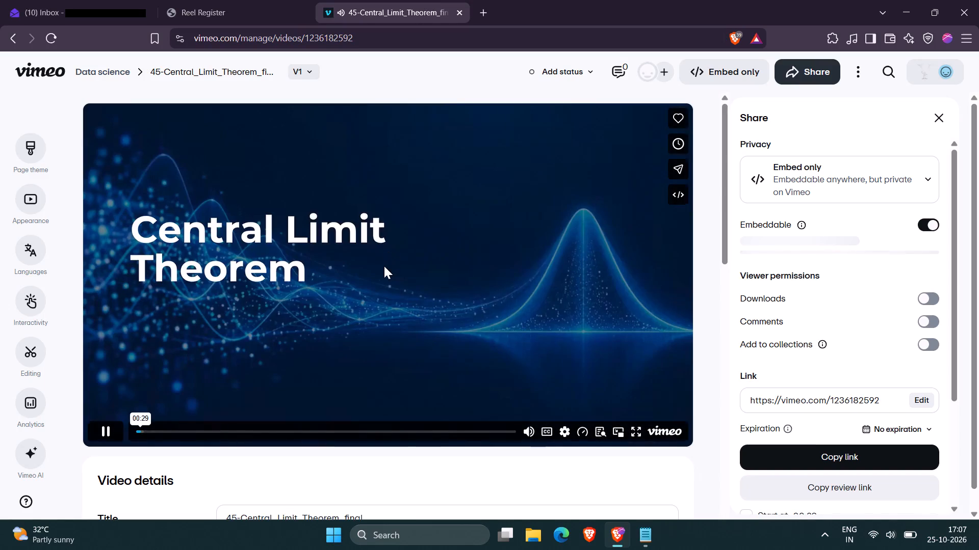
{"action": "left_click", "coordinate": [567, 424]}
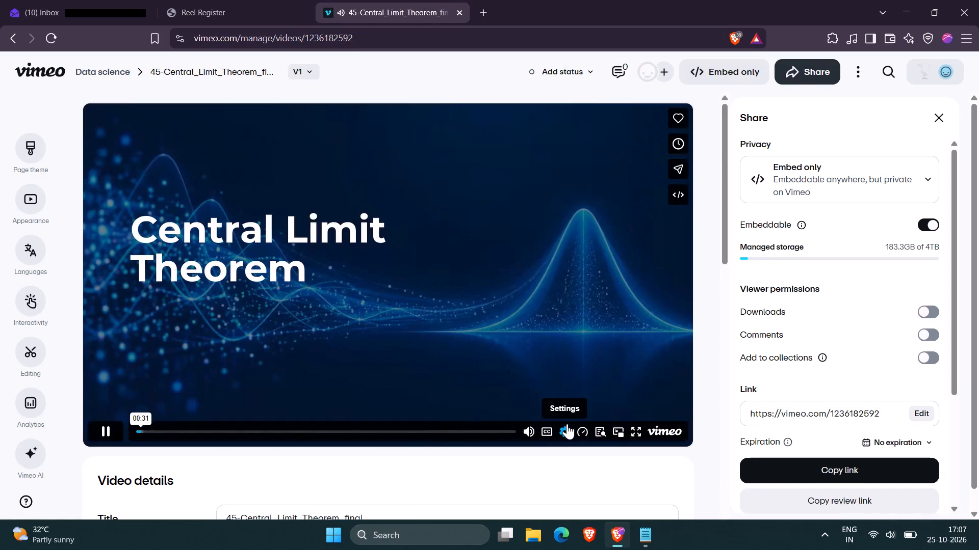
{"action": "left_click", "coordinate": [555, 300]}
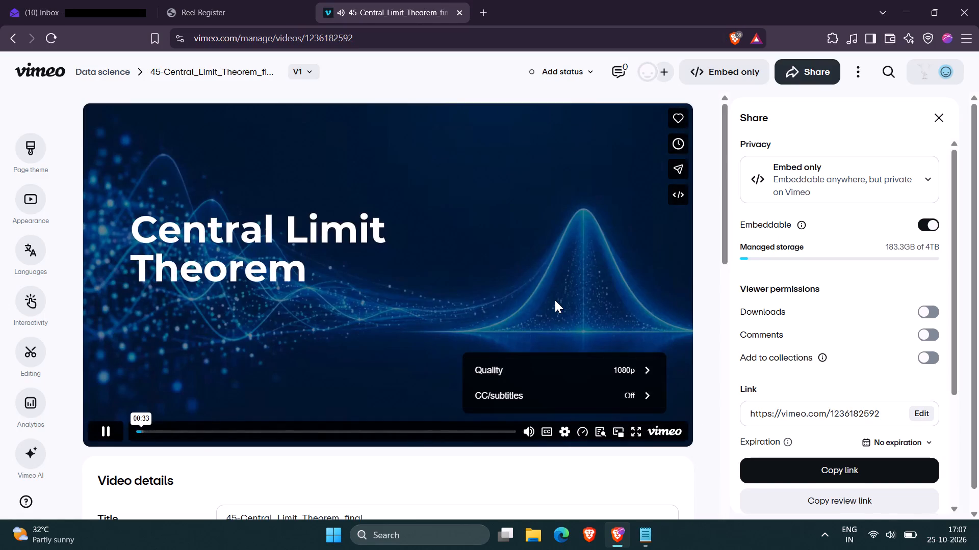
Skim the Central Limit Theorem title-slide part of the video in 5-second jumps, past the 02:09 mark.
{"action": "key", "text": "Right"}
{"action": "key", "text": "Right"}
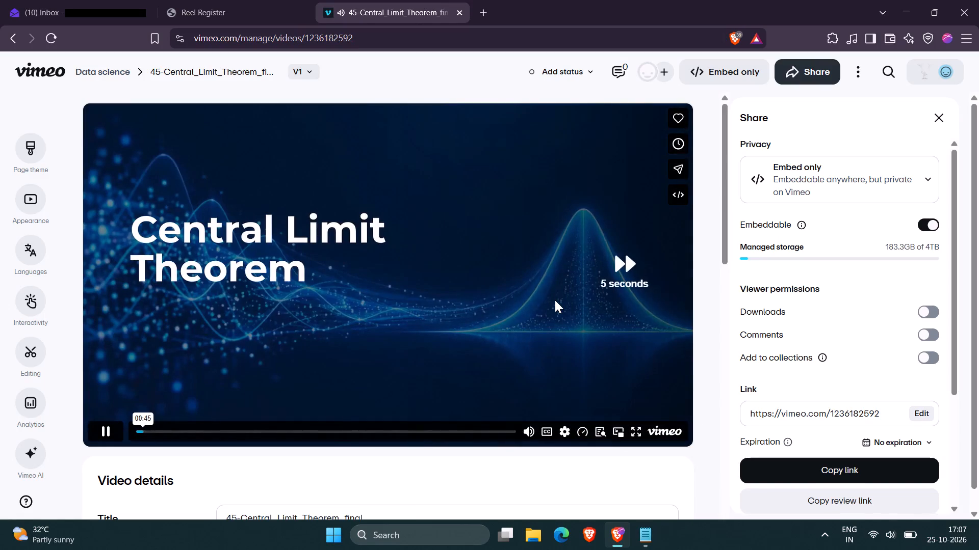
{"action": "key", "text": "Right"}
{"action": "key", "text": "Right"}
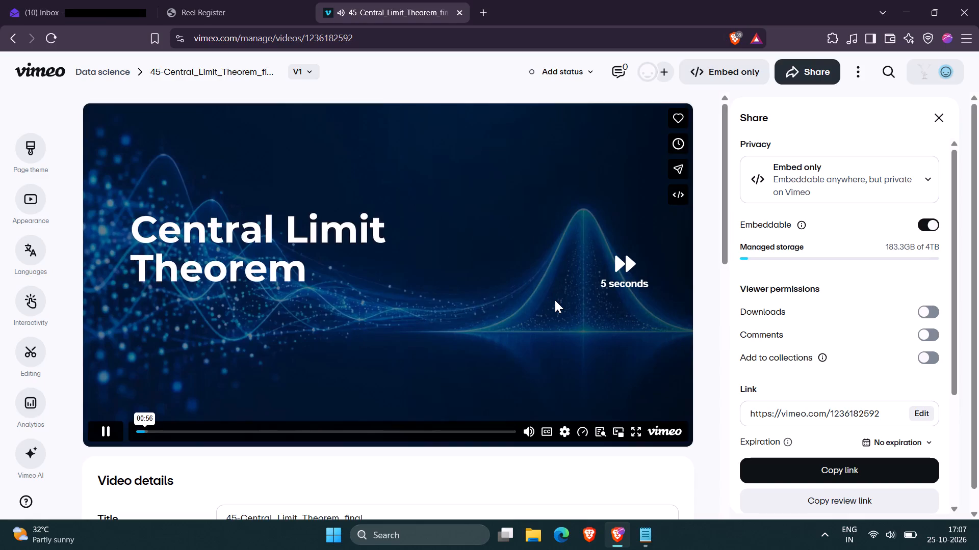
{"action": "key", "text": "Right"}
{"action": "key", "text": "Right"}
{"action": "key", "text": "Right"}
{"action": "key", "text": "Right"}
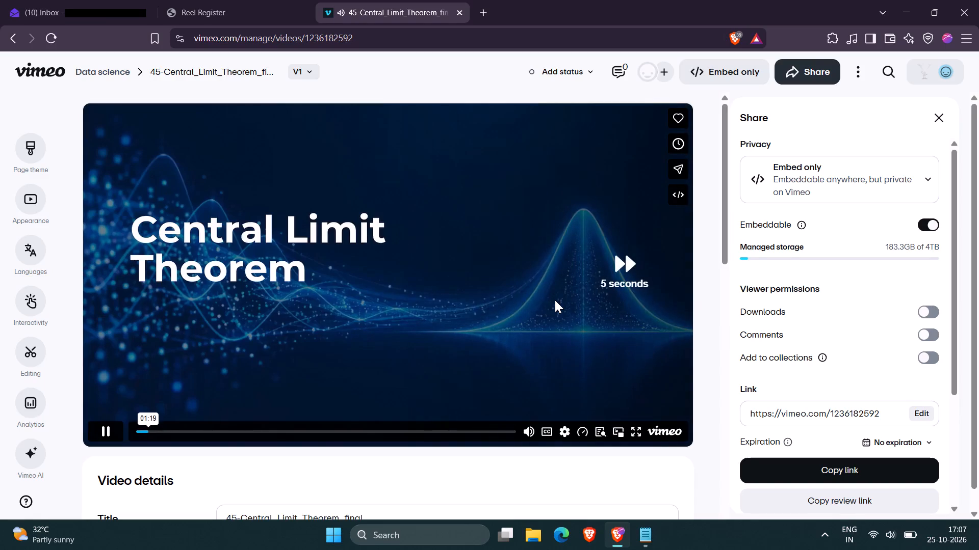
{"action": "key", "text": "Right"}
{"action": "key", "text": "Right"}
{"action": "key", "text": "Right"}
{"action": "key", "text": "Right"}
{"action": "key", "text": "Right"}
{"action": "key", "text": "Right"}
{"action": "key", "text": "Right"}
{"action": "key", "text": "Right"}
{"action": "key", "text": "Right"}
{"action": "key", "text": "Right"}
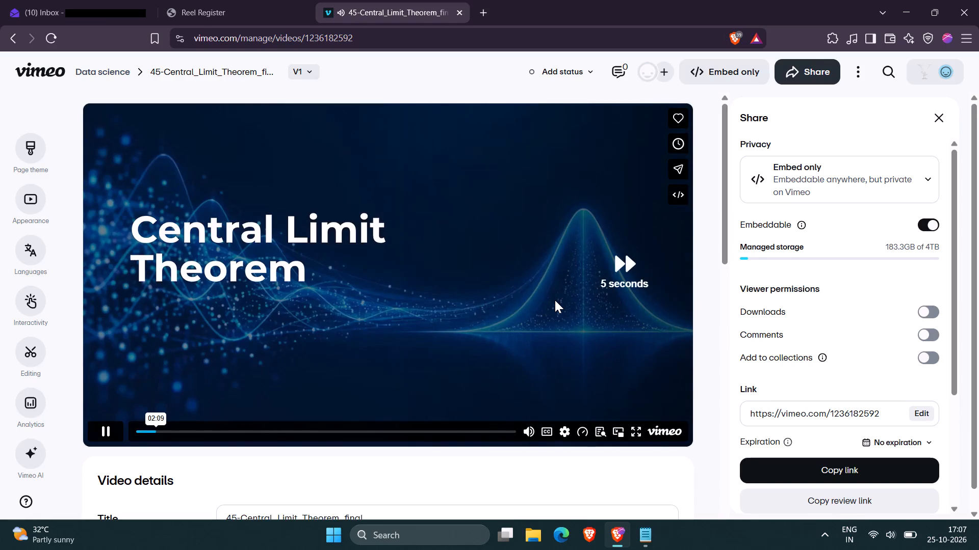
{"action": "key", "text": "Right"}
{"action": "key", "text": "Right"}
{"action": "key", "text": "Right"}
{"action": "key", "text": "Right"}
{"action": "key", "text": "Right"}
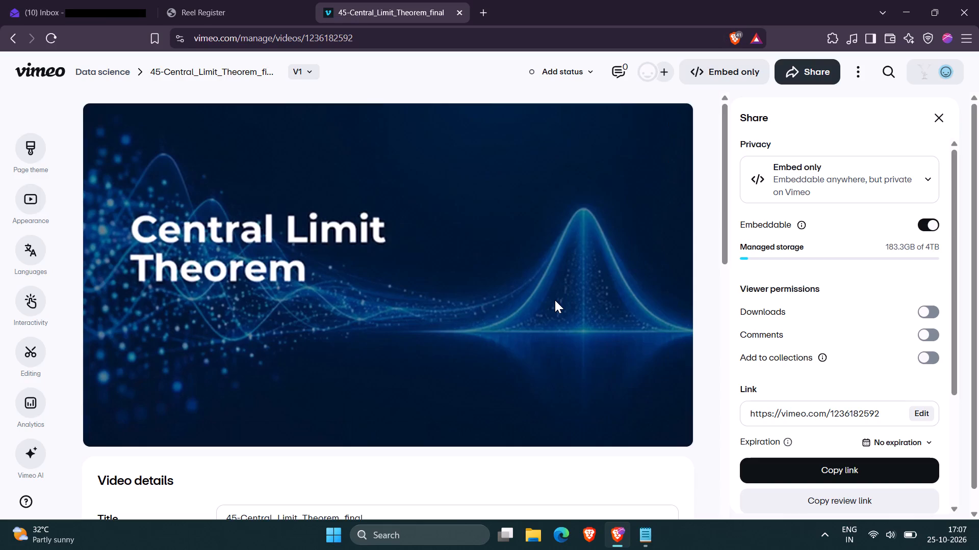
Continue skimming the video through the "Why do we need the CLT?" slide to about 03:30.
{"action": "left_click", "coordinate": [475, 329]}
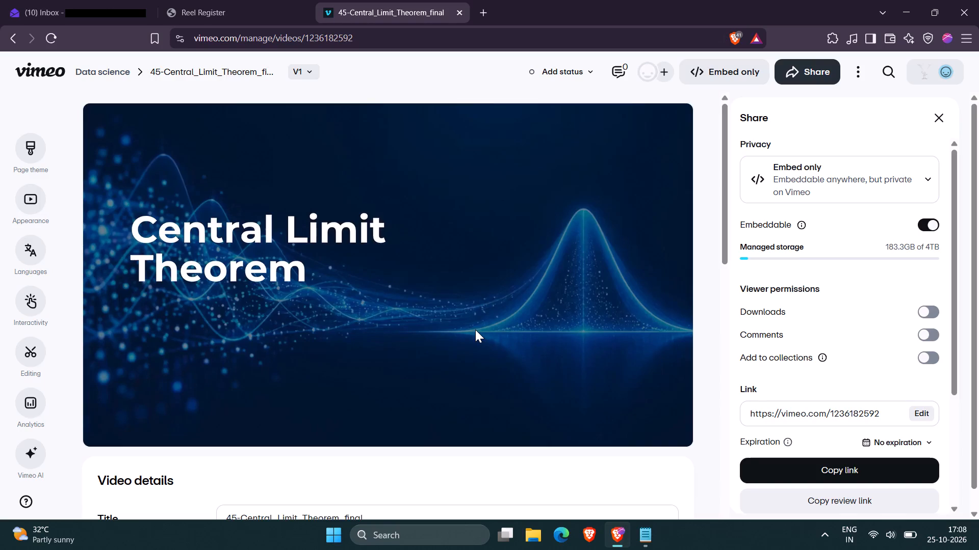
{"action": "key", "text": "Right"}
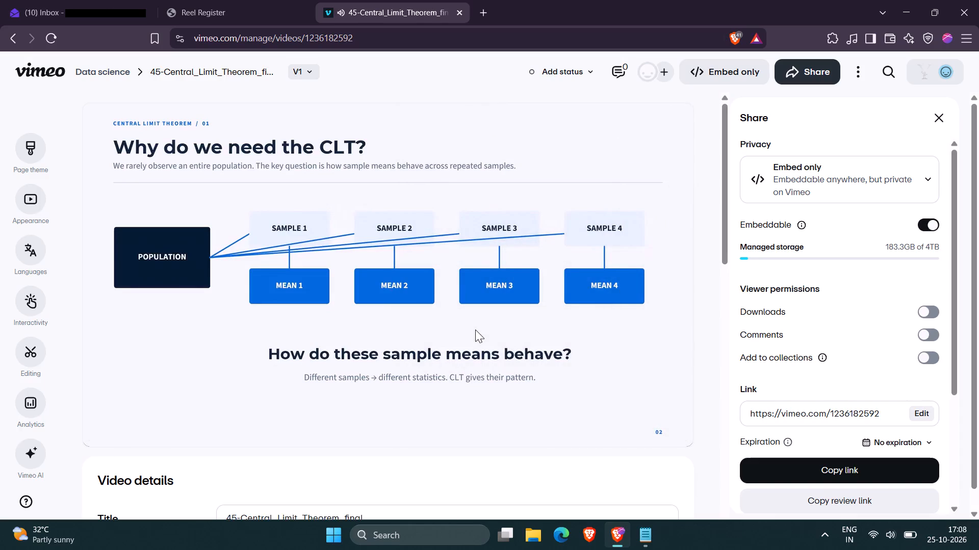
{"action": "key", "text": "Right"}
{"action": "key", "text": "Right"}
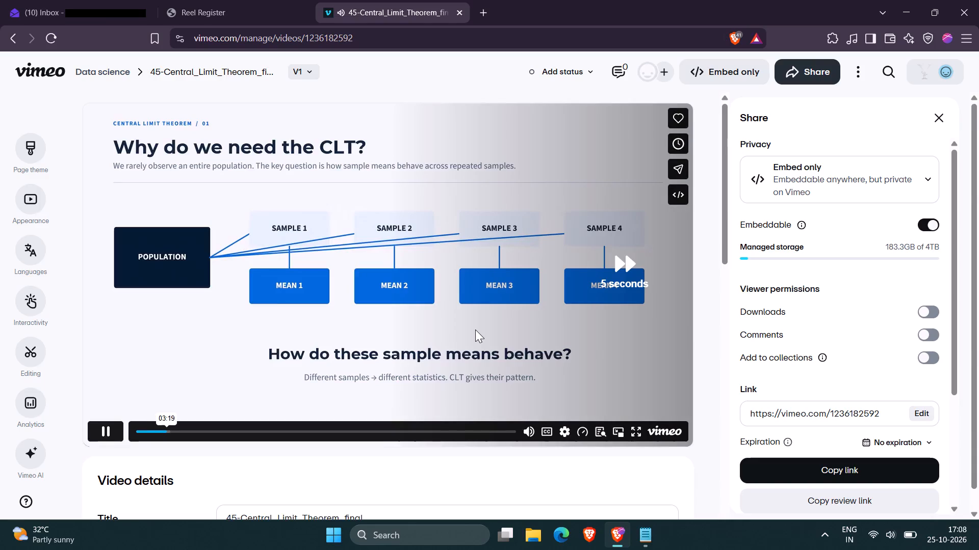
{"action": "key", "text": "Right"}
{"action": "key", "text": "Right"}
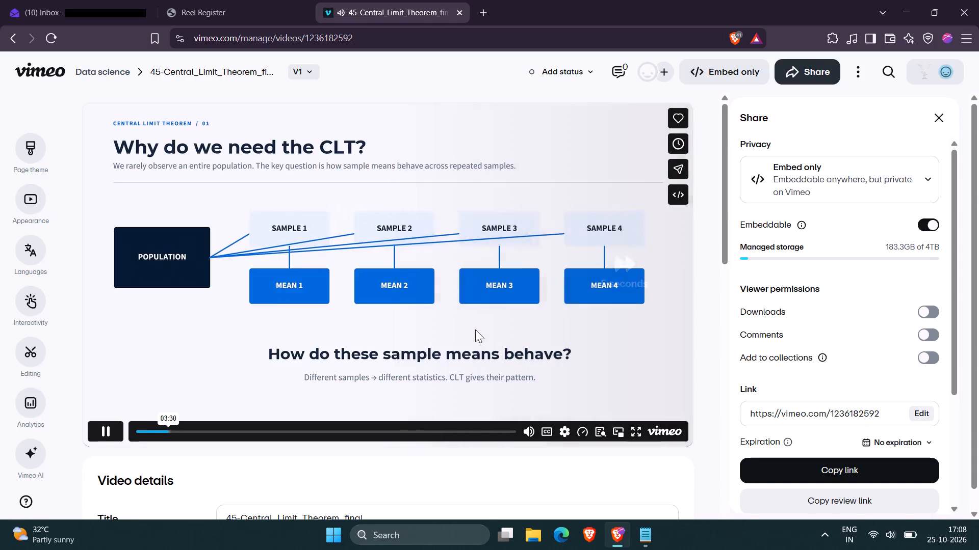
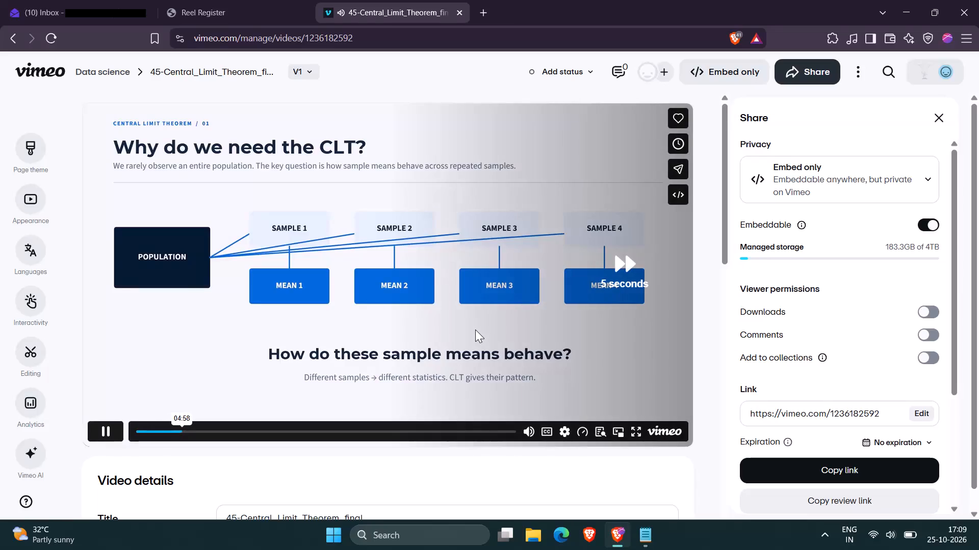
Skim the rest of the "Why do we need the CLT?" slide in 5-second jumps and pause at about 05:43.
{"action": "key", "text": "Right"}
{"action": "key", "text": "Right"}
{"action": "key", "text": "Right"}
{"action": "key", "text": "Right"}
{"action": "key", "text": "Right"}
{"action": "key", "text": "Right"}
{"action": "key", "text": "Right"}
{"action": "key", "text": "Right"}
{"action": "key", "text": "Right"}
{"action": "key", "text": "space"}
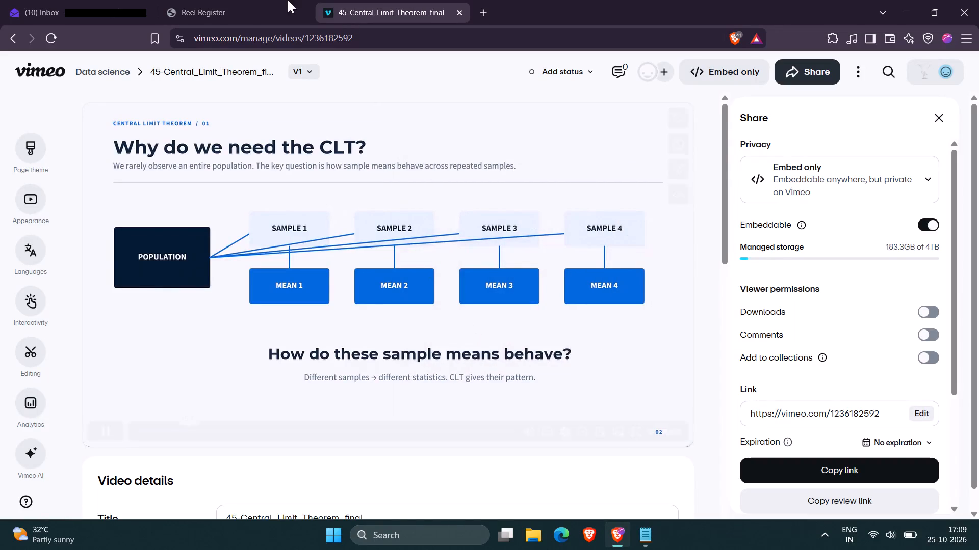
{"action": "left_click", "coordinate": [248, 195]}
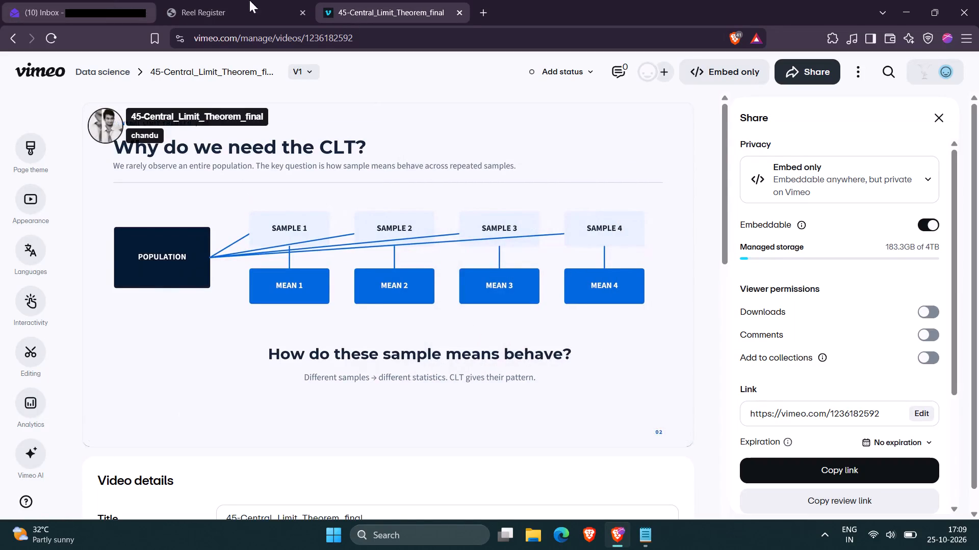
Recheck the flags in the lesson 45 Reel Register report, and resume the Vimeo video from about 05:43.
{"action": "left_click", "coordinate": [267, 0]}
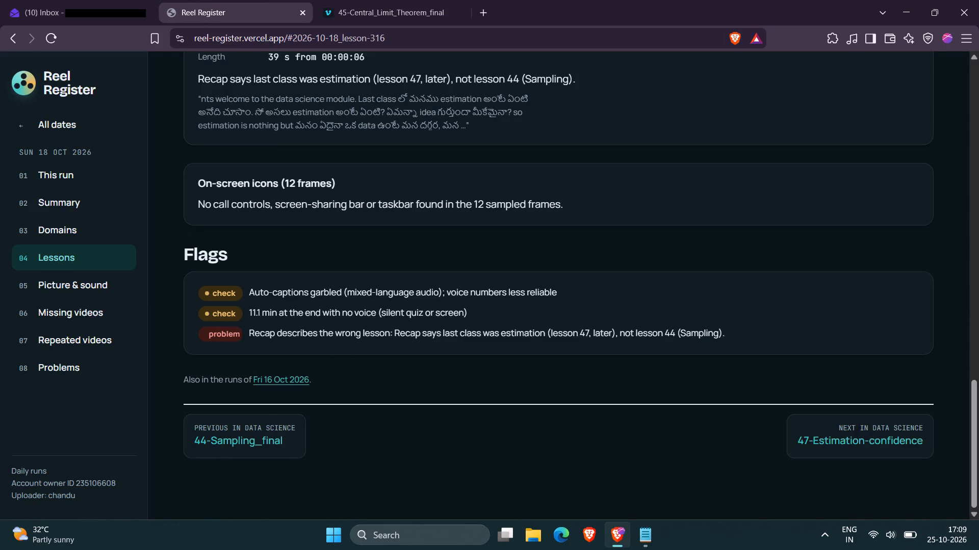
{"action": "left_click", "coordinate": [420, 1]}
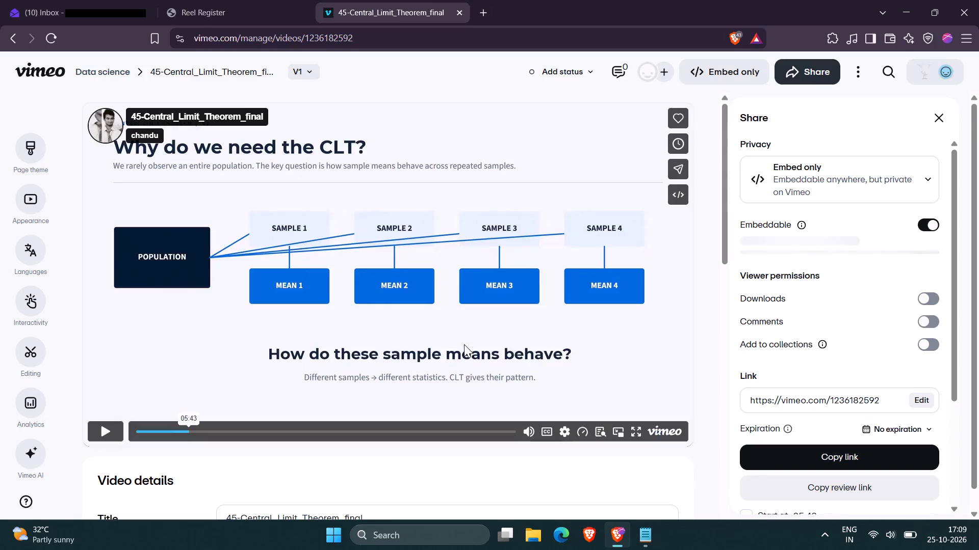
{"action": "left_click", "coordinate": [246, 320]}
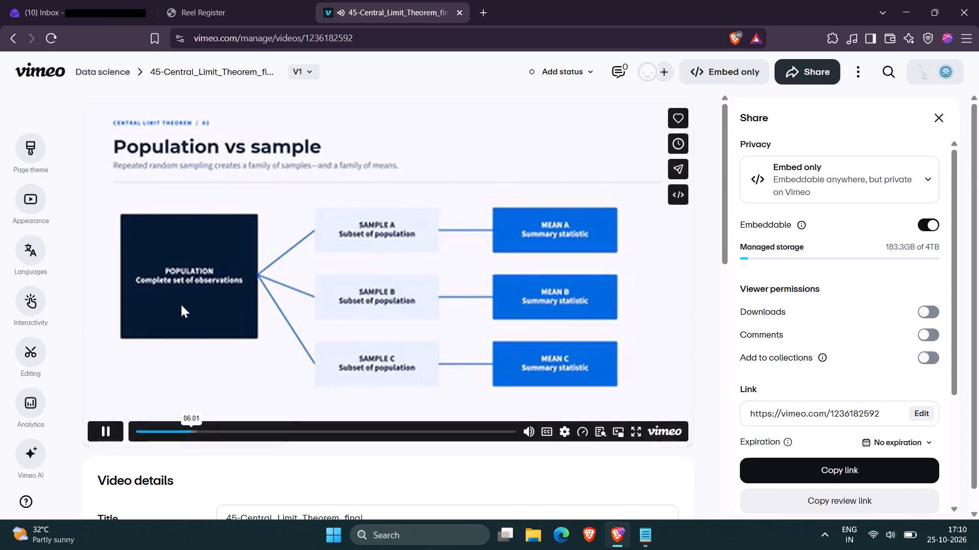
Set the playback quality of the Central Limit Theorem video to 1080p.
{"action": "left_click", "coordinate": [558, 436]}
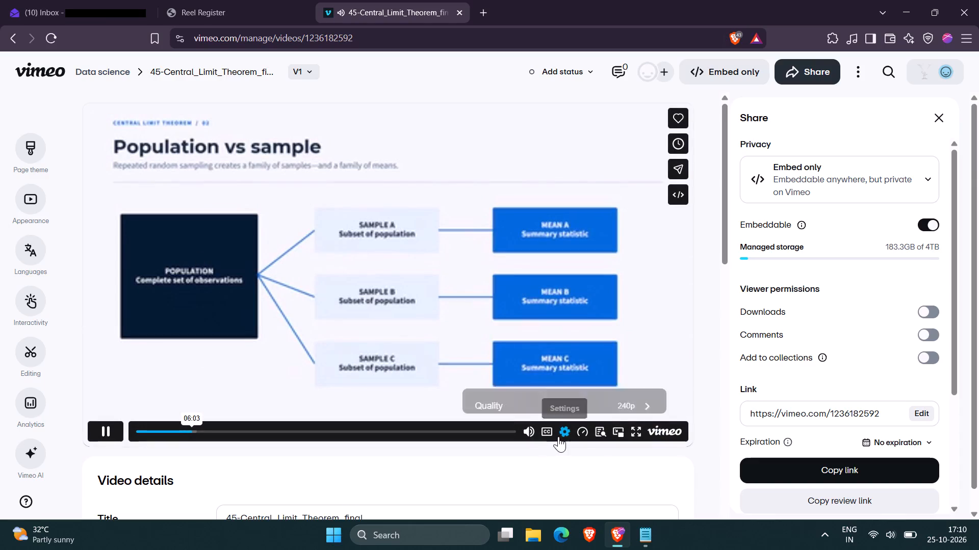
{"action": "left_click", "coordinate": [581, 365]}
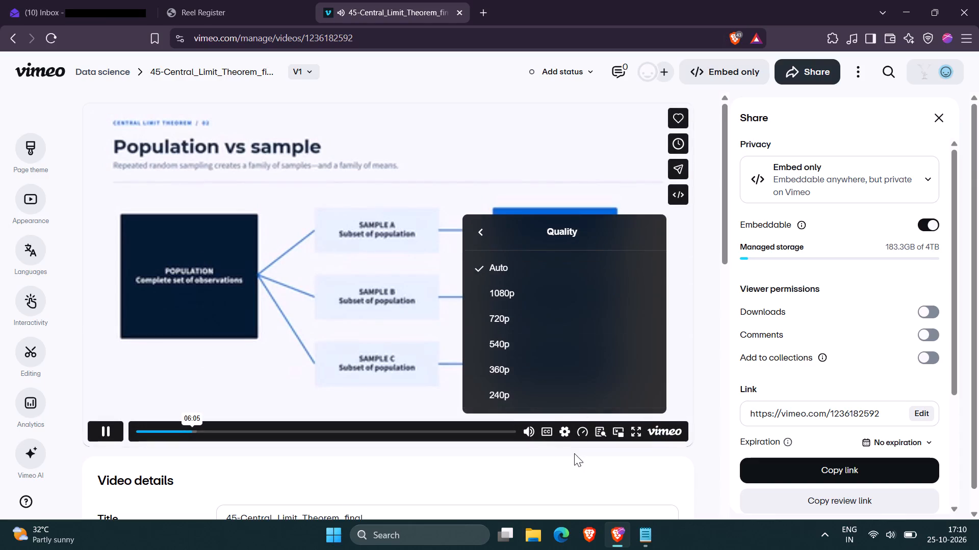
{"action": "left_click", "coordinate": [566, 301]}
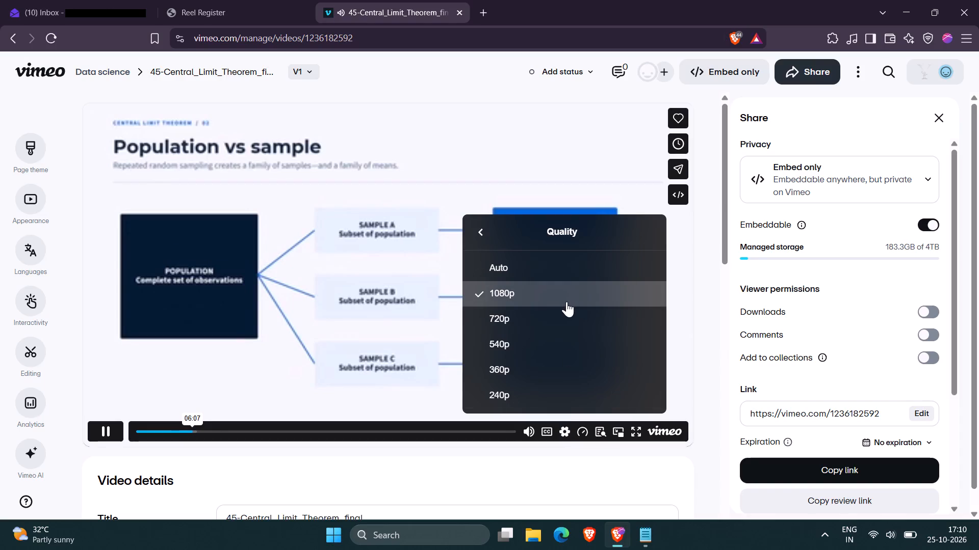
{"action": "left_click", "coordinate": [563, 434]}
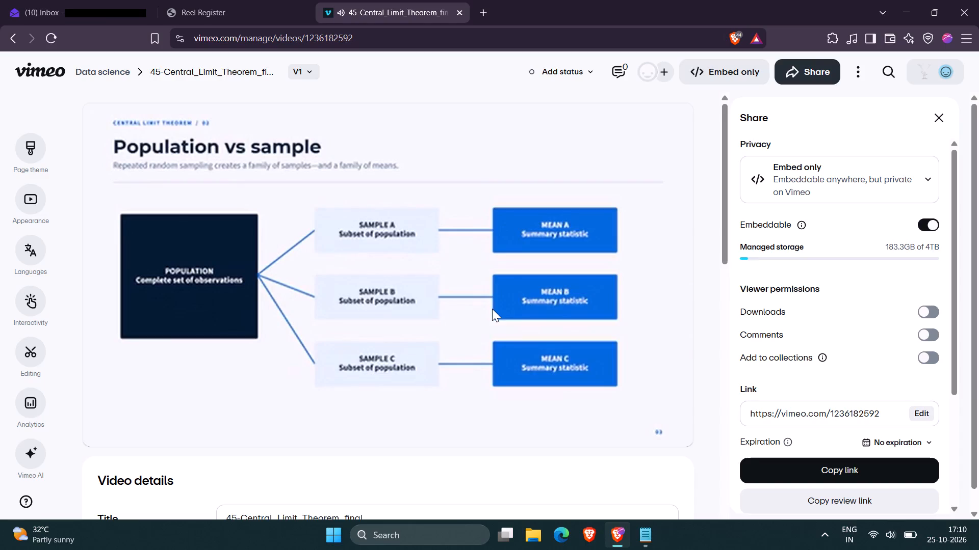
Skim the "Population vs sample" slide in 5-second jumps until the "What is a sampling distribution?" slide, and keep the video playing.
{"action": "key", "text": "space"}
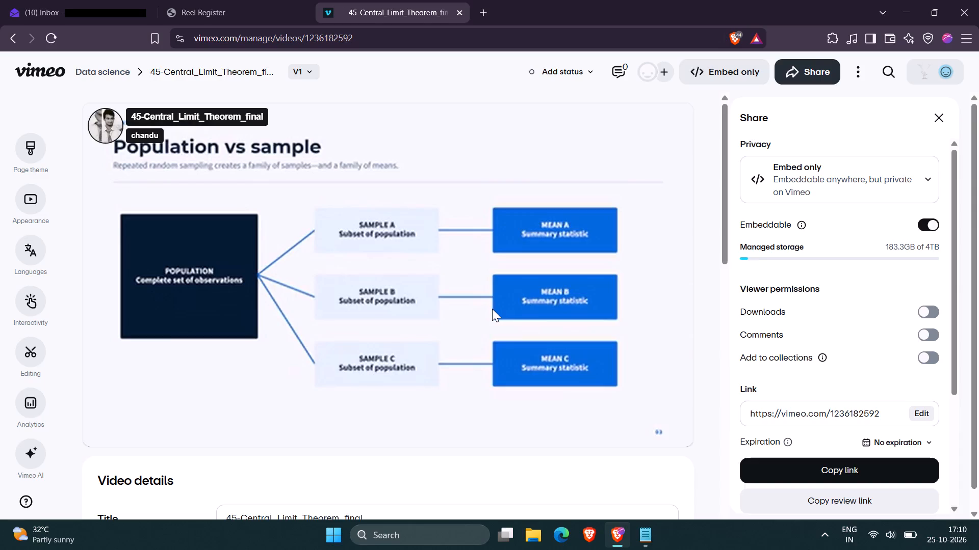
{"action": "key", "text": "space"}
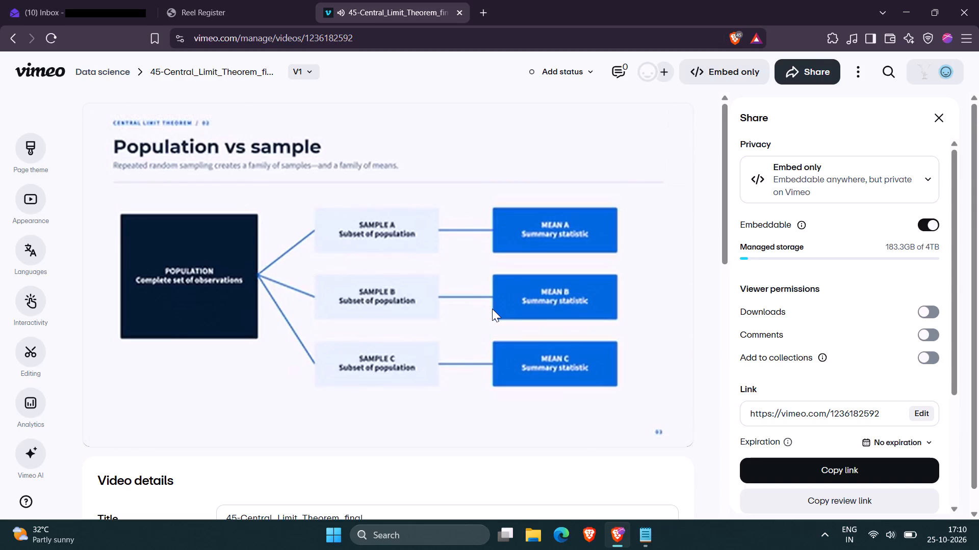
{"action": "key", "text": "Right"}
{"action": "key", "text": "Right"}
{"action": "key", "text": "Right"}
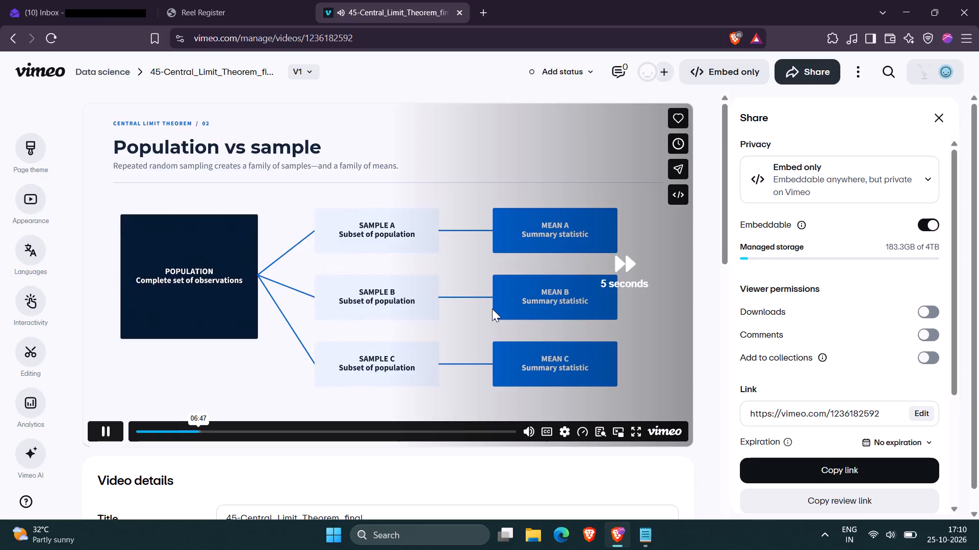
{"action": "key", "text": "Right"}
{"action": "key", "text": "Right"}
{"action": "key", "text": "Right"}
{"action": "key", "text": "Right"}
{"action": "key", "text": "Right"}
{"action": "key", "text": "Right"}
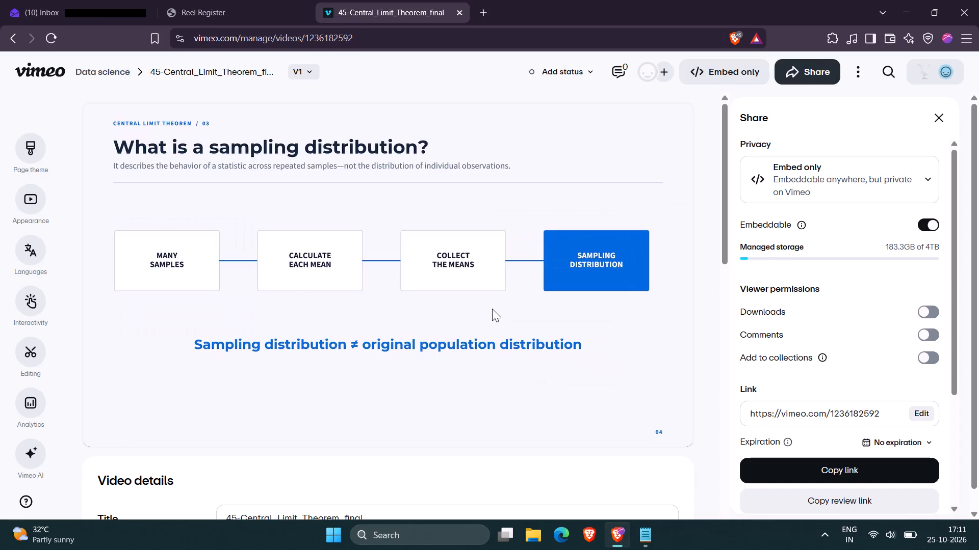
{"action": "left_click", "coordinate": [483, 355]}
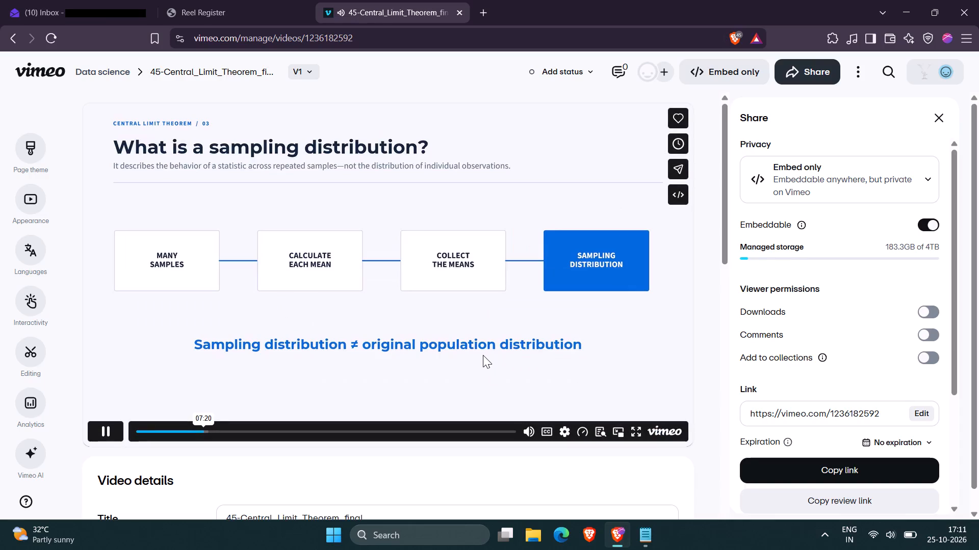
Spot-check the video from "What is a sampling distribution?" to "The Central Limit Theorem" slide, jumping along the timeline from about 07:55 to 12:27.
{"action": "left_click", "coordinate": [209, 429]}
{"action": "left_click", "coordinate": [216, 431]}
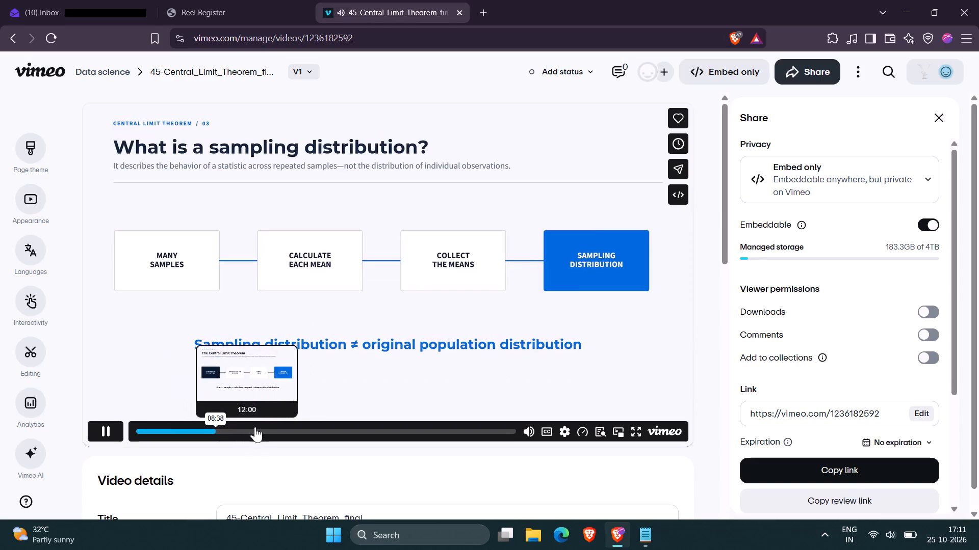
{"action": "left_click", "coordinate": [223, 432]}
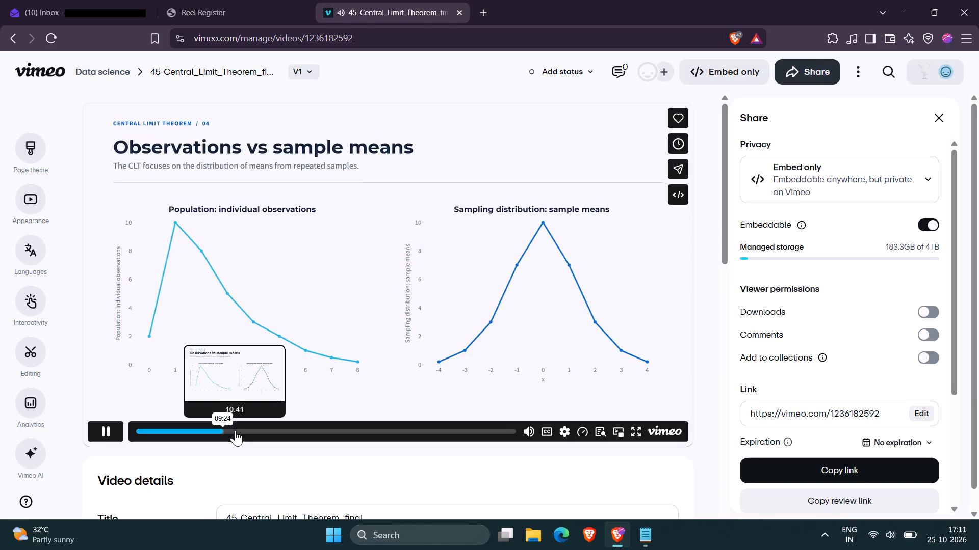
{"action": "left_click", "coordinate": [235, 430]}
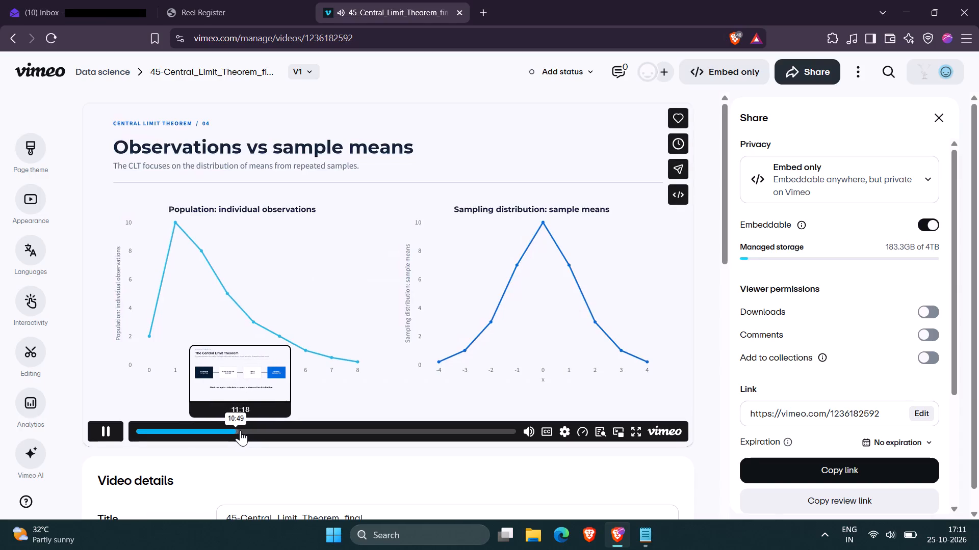
{"action": "left_click", "coordinate": [242, 431]}
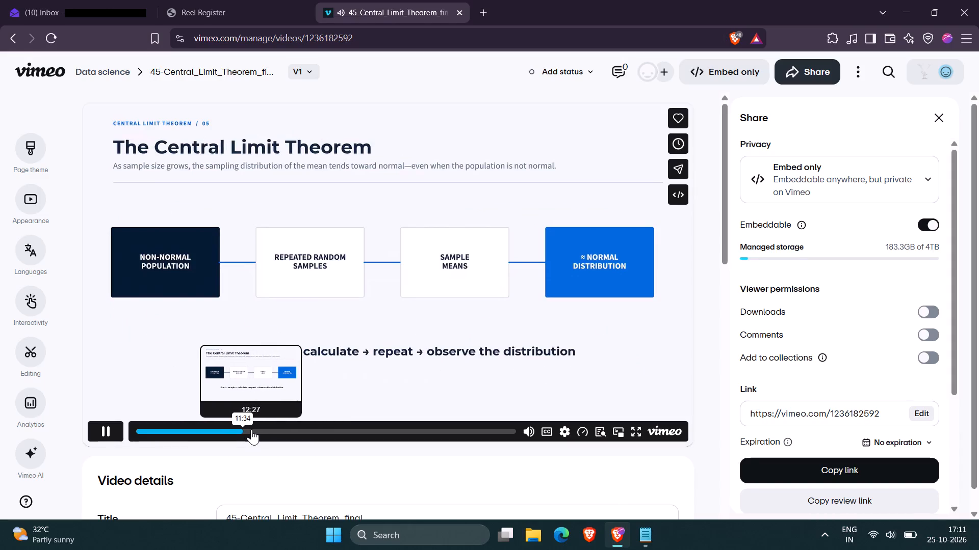
{"action": "left_click", "coordinate": [251, 429]}
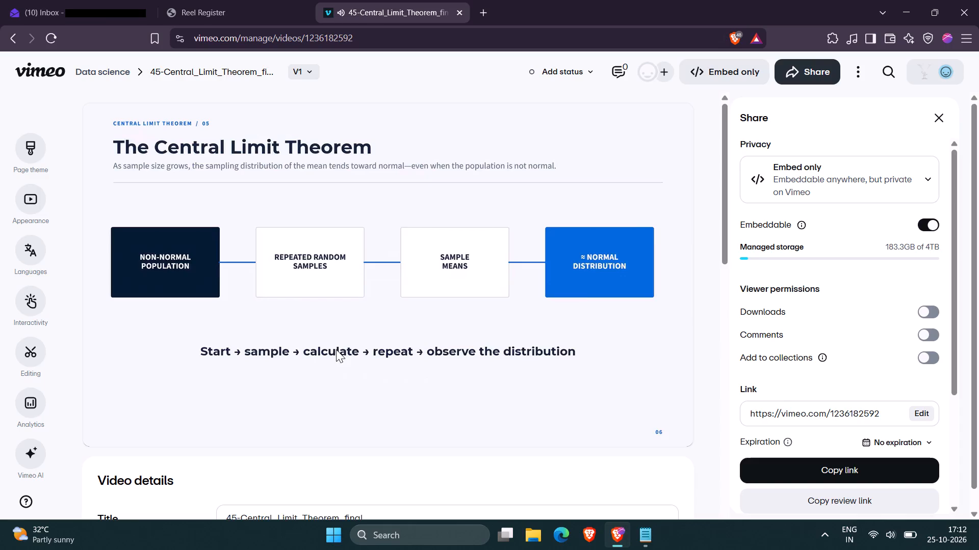
Spot-check the slides from "A visual CLT example" to "Standard error: the basic idea", jumping from about 13:27 to 16:58.
{"action": "scroll", "coordinate": [318, 364], "scroll_direction": "up", "scroll_amount": 1}
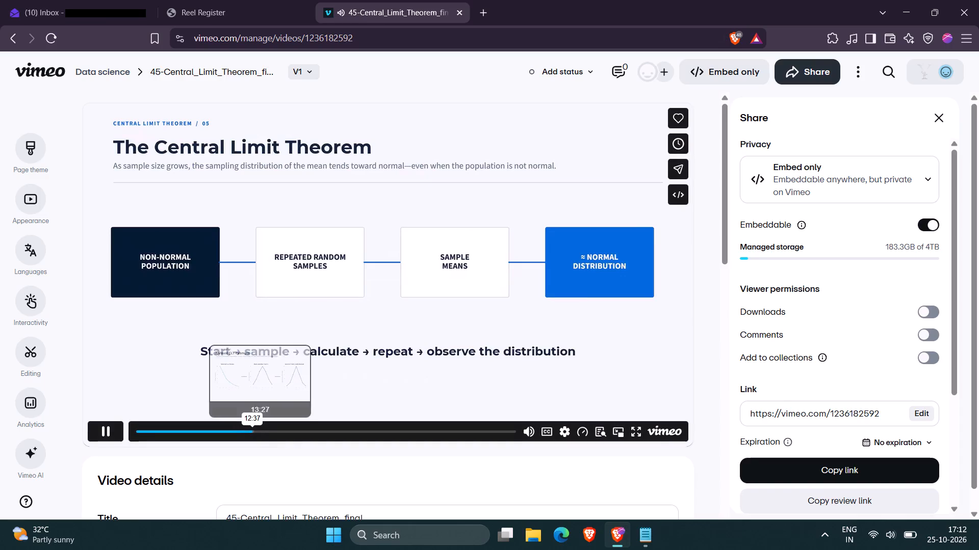
{"action": "scroll", "coordinate": [260, 419], "scroll_direction": "up", "scroll_amount": 1}
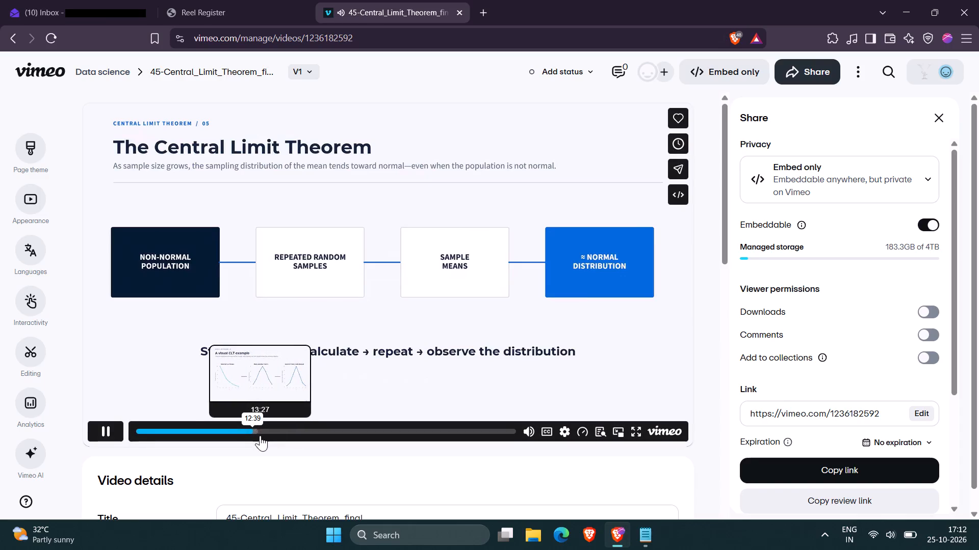
{"action": "left_click", "coordinate": [260, 435]}
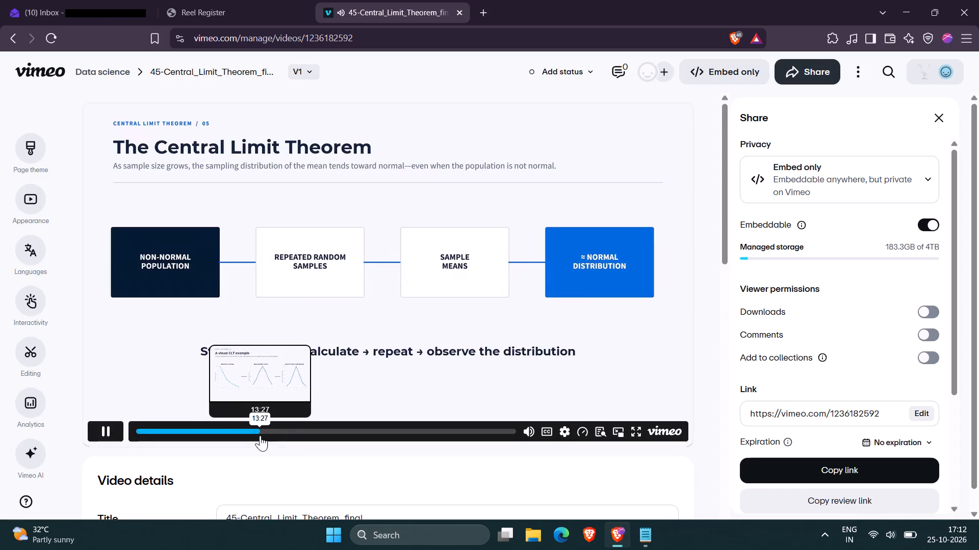
{"action": "scroll", "coordinate": [240, 417], "scroll_direction": "left", "scroll_amount": 1}
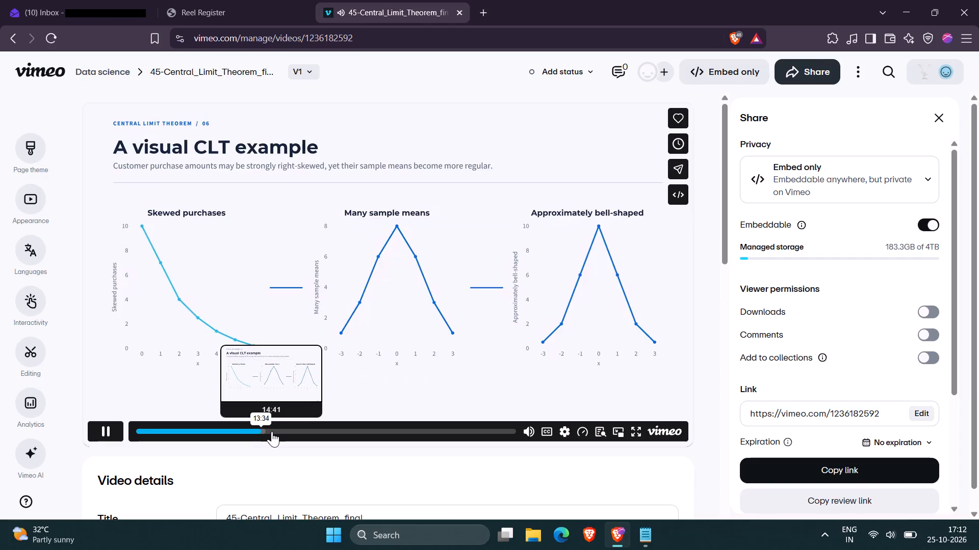
{"action": "left_click", "coordinate": [272, 431]}
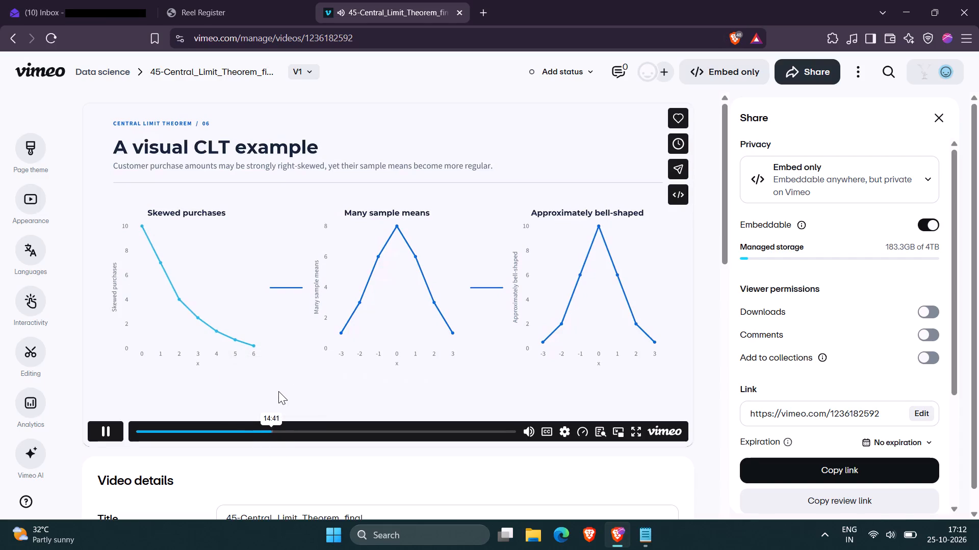
{"action": "left_click", "coordinate": [283, 433]}
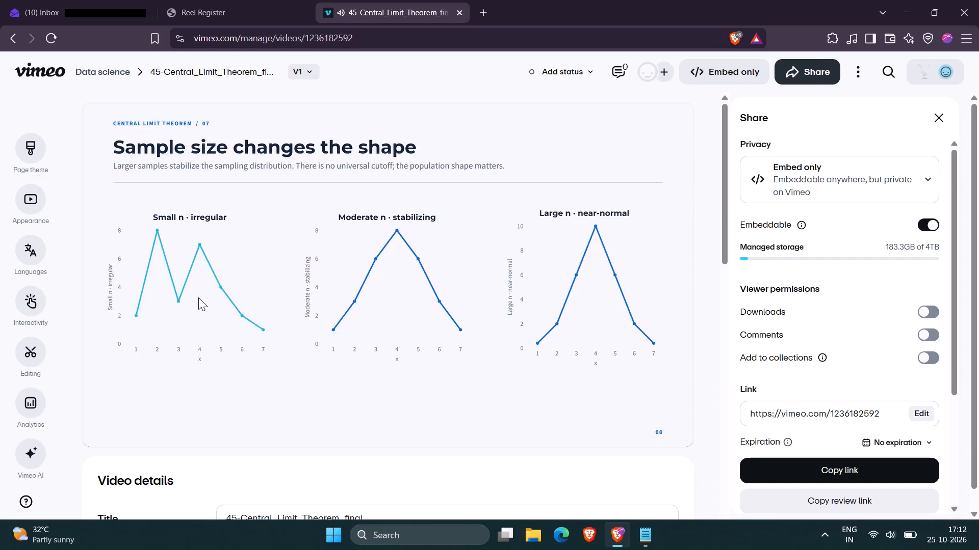
{"action": "left_click", "coordinate": [293, 430]}
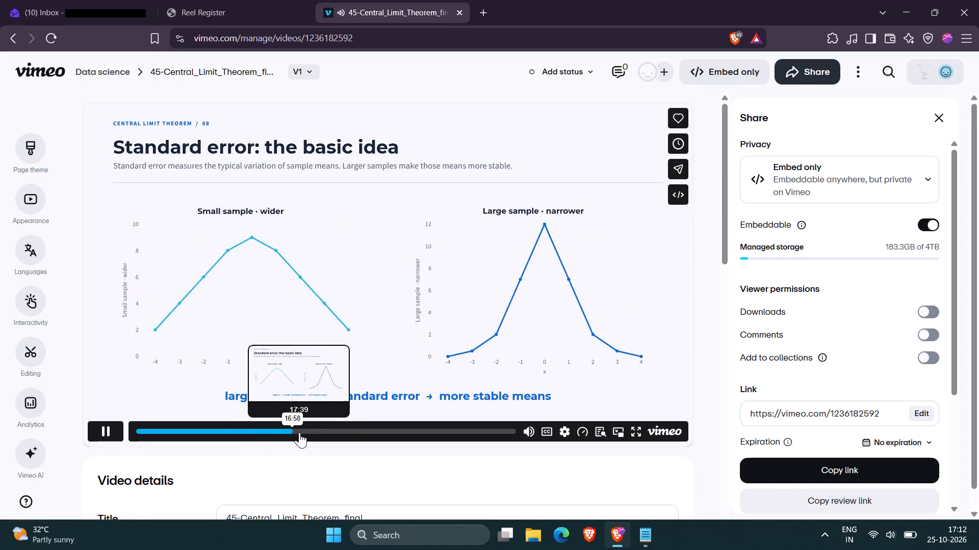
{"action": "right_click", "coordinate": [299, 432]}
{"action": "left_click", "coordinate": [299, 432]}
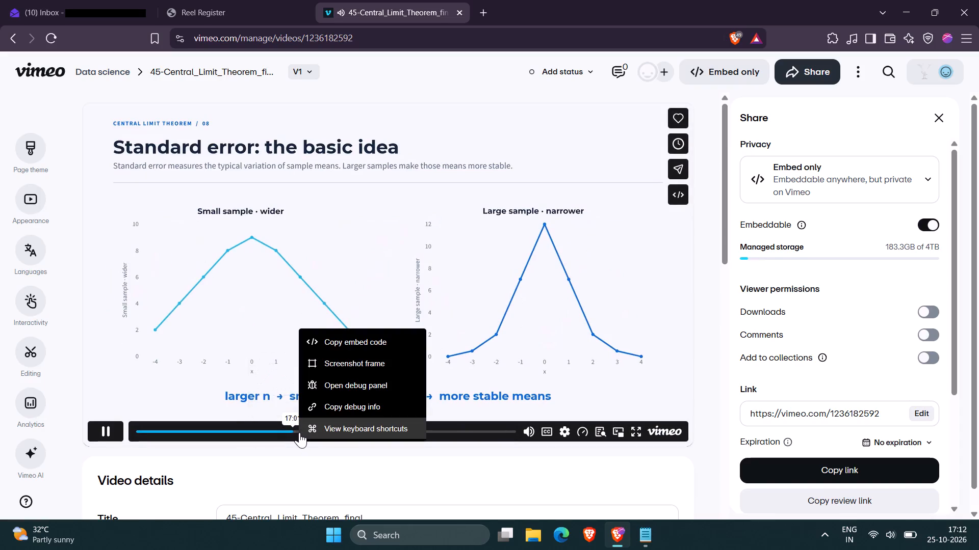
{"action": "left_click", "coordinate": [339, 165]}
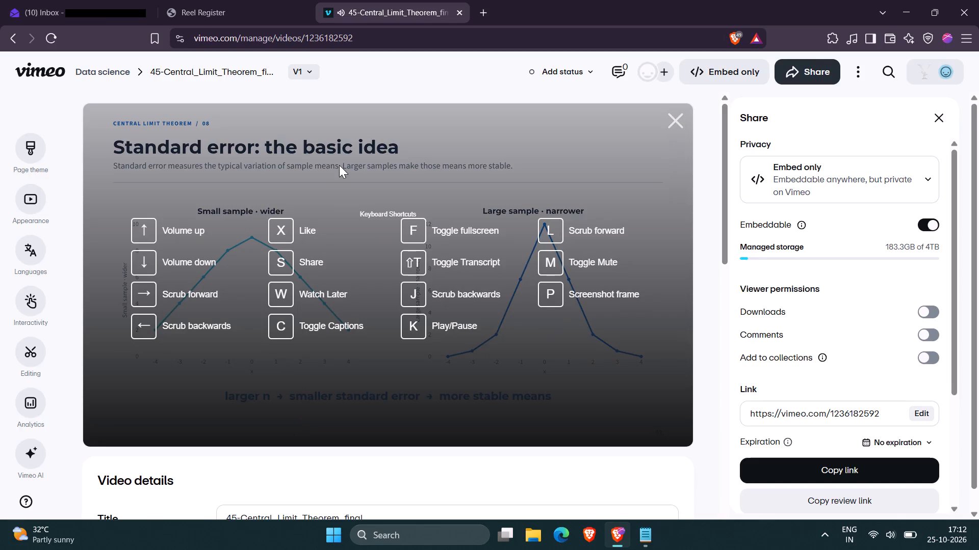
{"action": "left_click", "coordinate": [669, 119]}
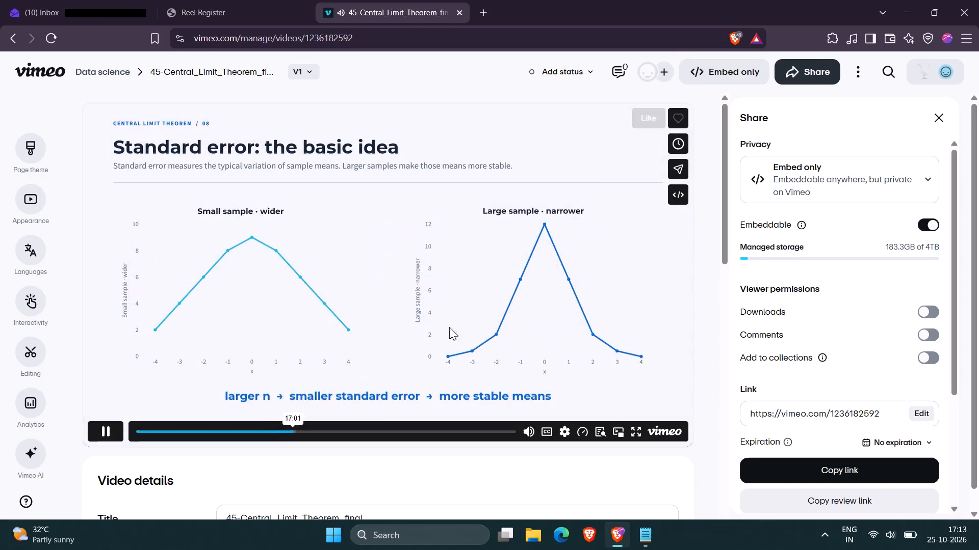
Spot-check the slides from "Standard error: the basic idea" to "What the CLT does NOT say", jumping from about 17:44 to 21:56, and pause the video.
{"action": "left_click", "coordinate": [300, 431]}
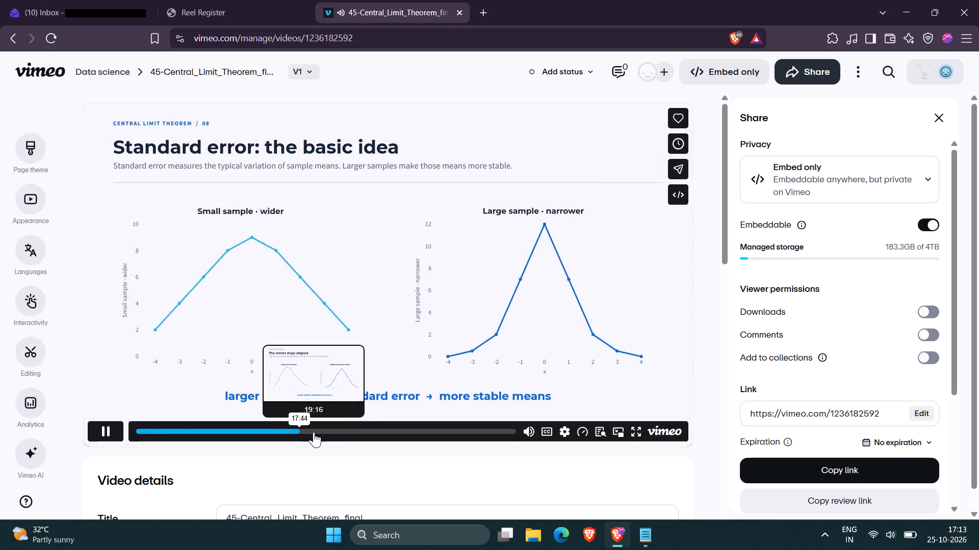
{"action": "left_click", "coordinate": [306, 432]}
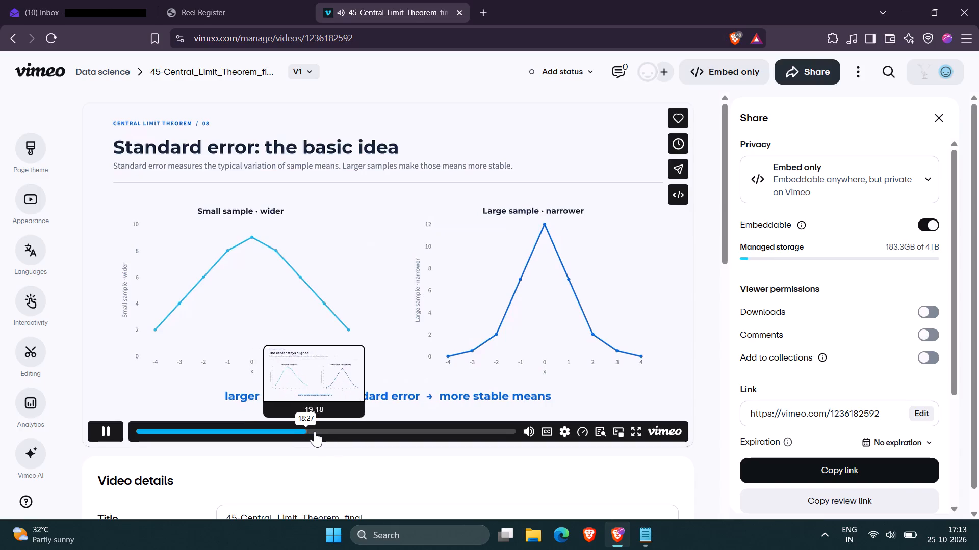
{"action": "left_click", "coordinate": [315, 431]}
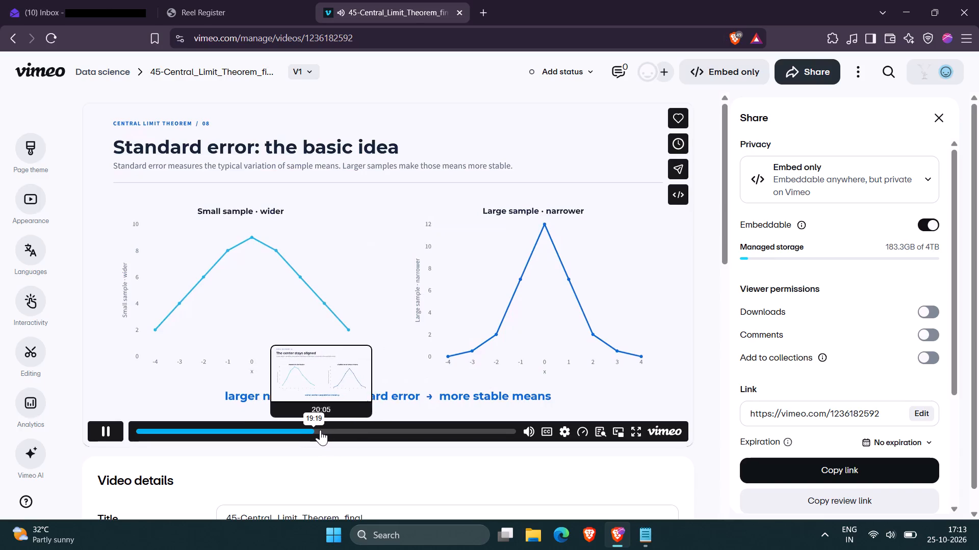
{"action": "left_click", "coordinate": [321, 430]}
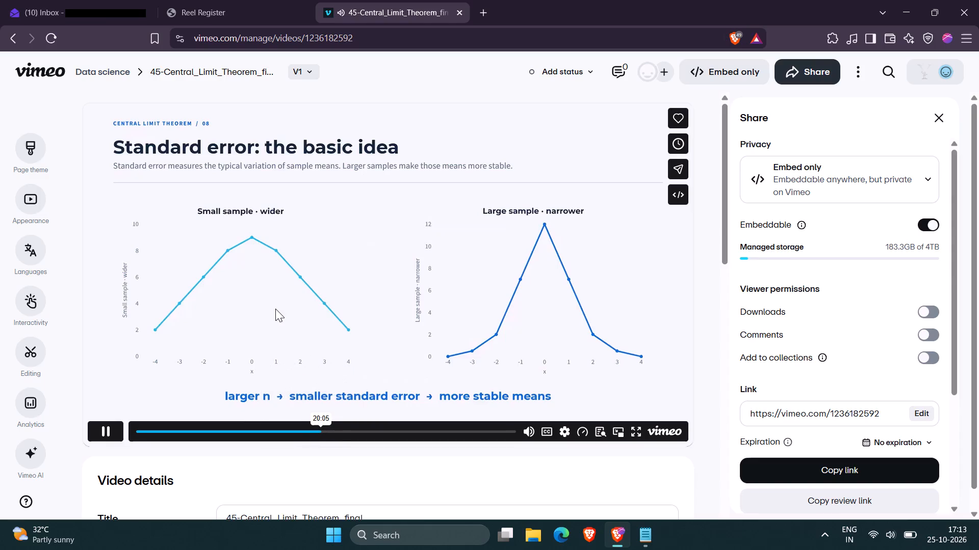
{"action": "left_click", "coordinate": [331, 428]}
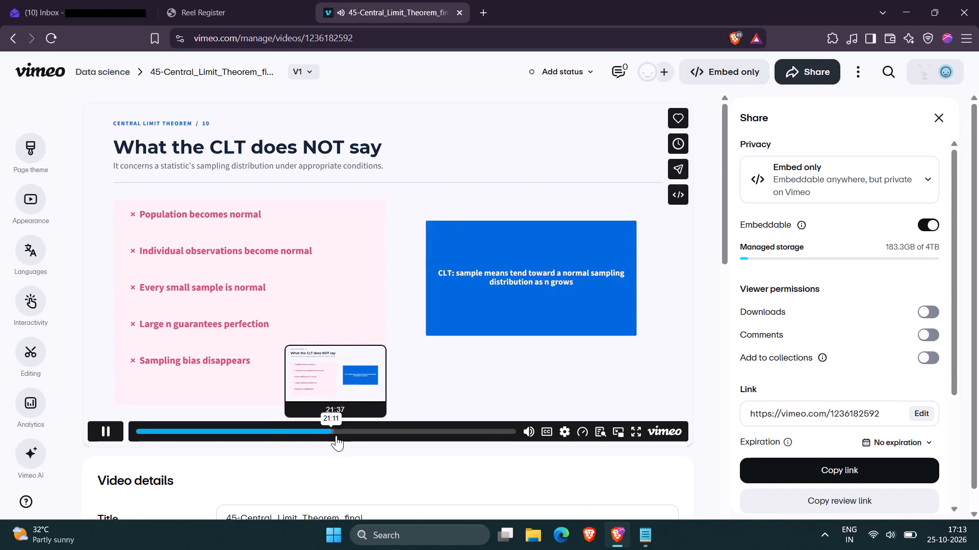
{"action": "left_click", "coordinate": [338, 427]}
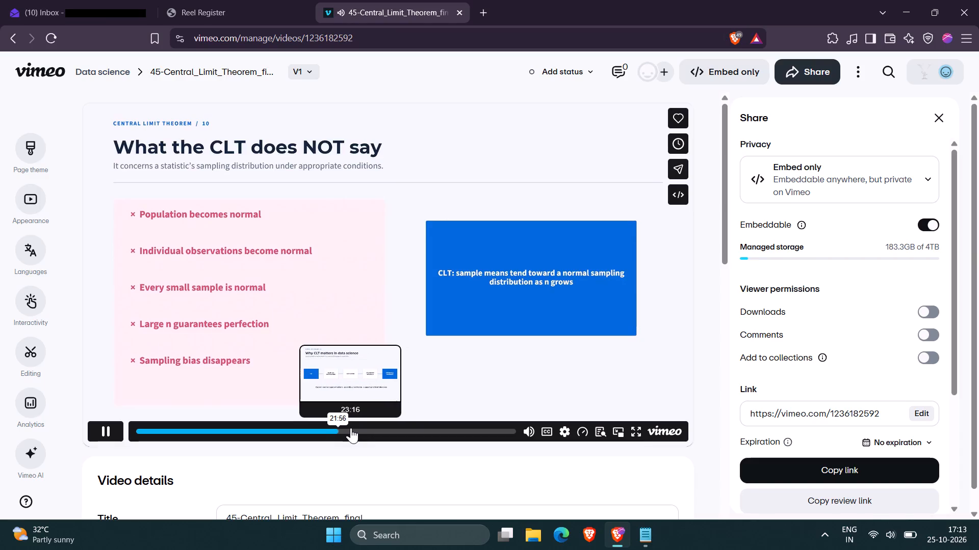
{"action": "left_click", "coordinate": [377, 343]}
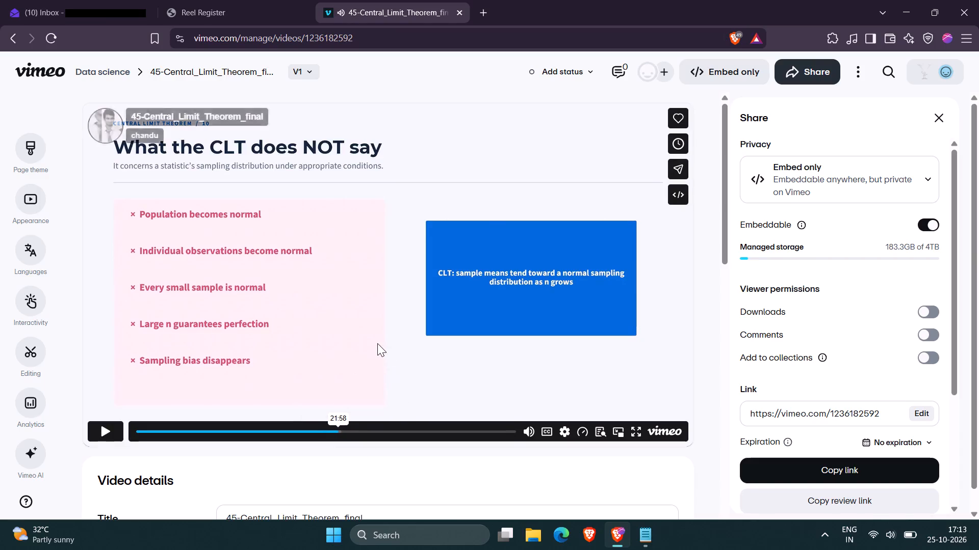
In Notepad, add the line "voice decreased after 21:30 gradually" beneath the recap issue in the lesson 45 notes.
{"action": "key", "text": "alt+Tab"}
{"action": "left_click", "coordinate": [614, 225]}
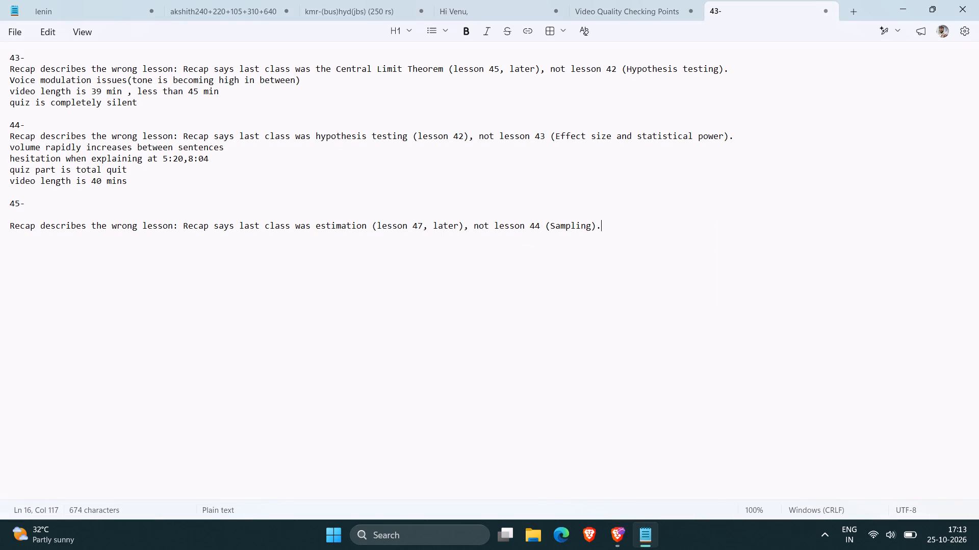
{"action": "key", "text": "shift+Return"}
{"action": "key", "text": "Return"}
{"action": "key", "text": "BackSpace"}
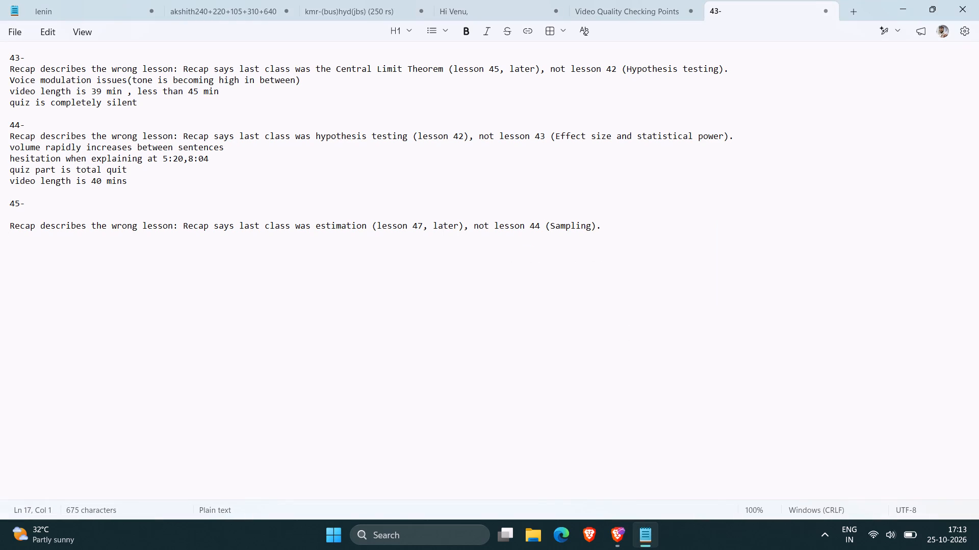
{"action": "type", "text": "voice decreased afyt"}
{"action": "key", "text": "BackSpace"}
{"action": "key", "text": "BackSpace"}
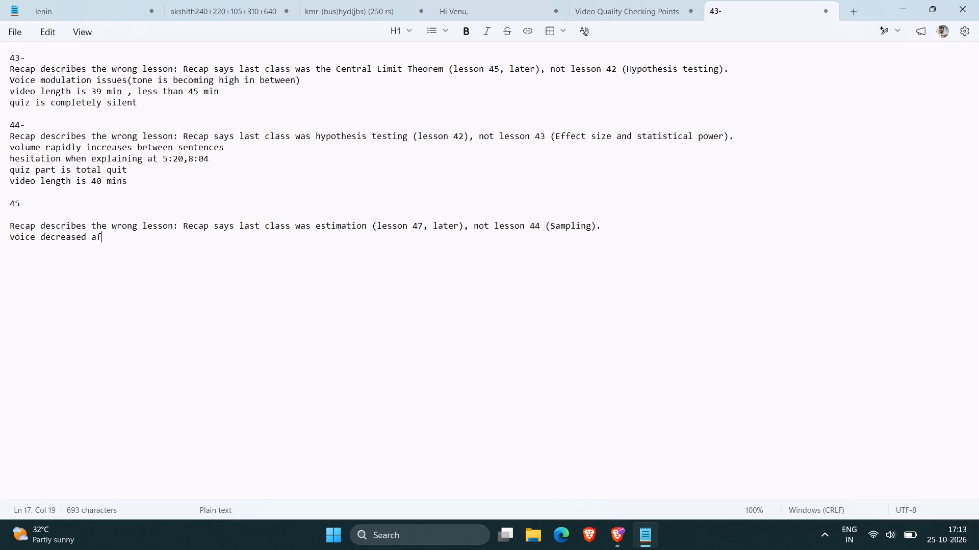
{"action": "type", "text": "ter"}
{"action": "key", "text": "space"}
{"action": "key", "text": "alt+Tab"}
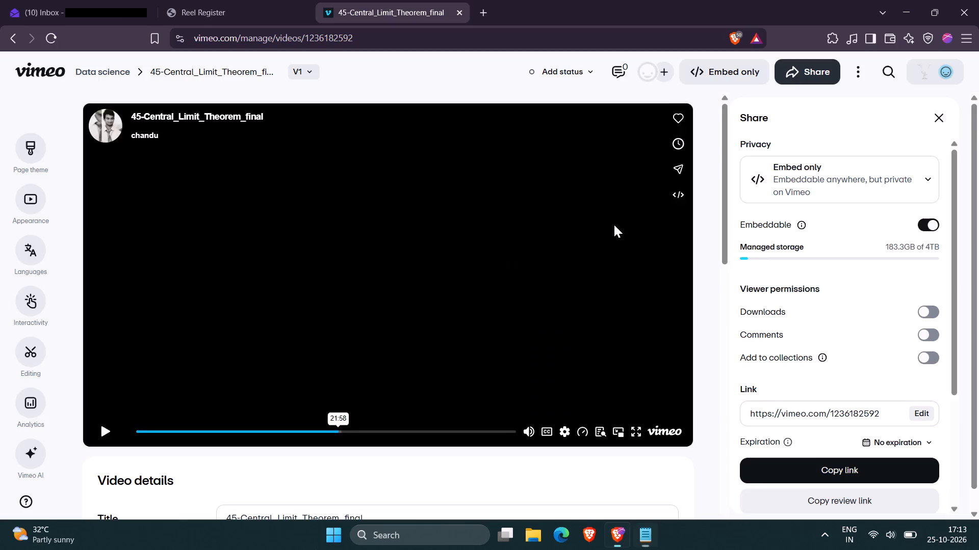
{"action": "key", "text": "alt+Tab"}
{"action": "type", "text": "21"}
{"action": "type", "text": ":50"}
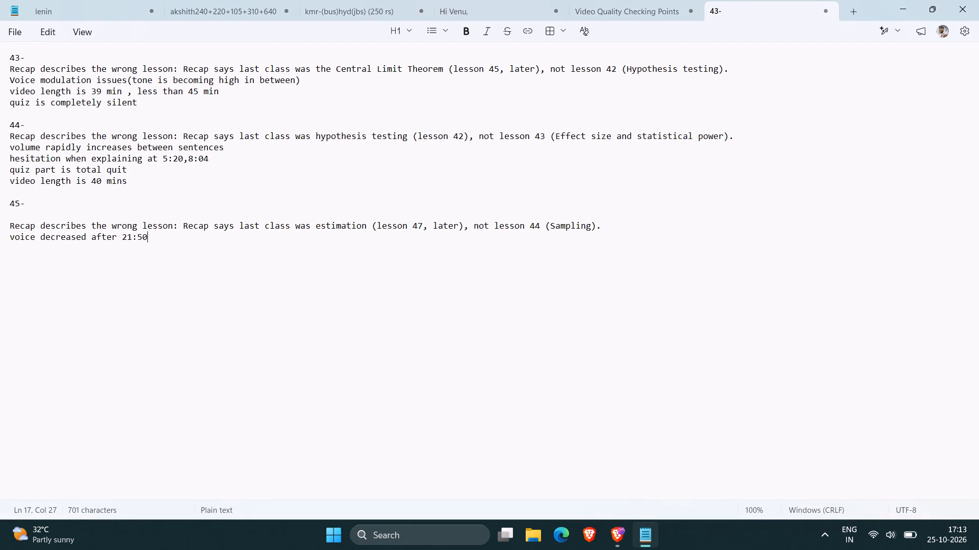
{"action": "key", "text": "BackSpace"}
{"action": "key", "text": "BackSpace"}
{"action": "type", "text": "30 f"}
{"action": "key", "text": "BackSpace"}
{"action": "type", "text": "gradually"}
{"action": "key", "text": "Return"}
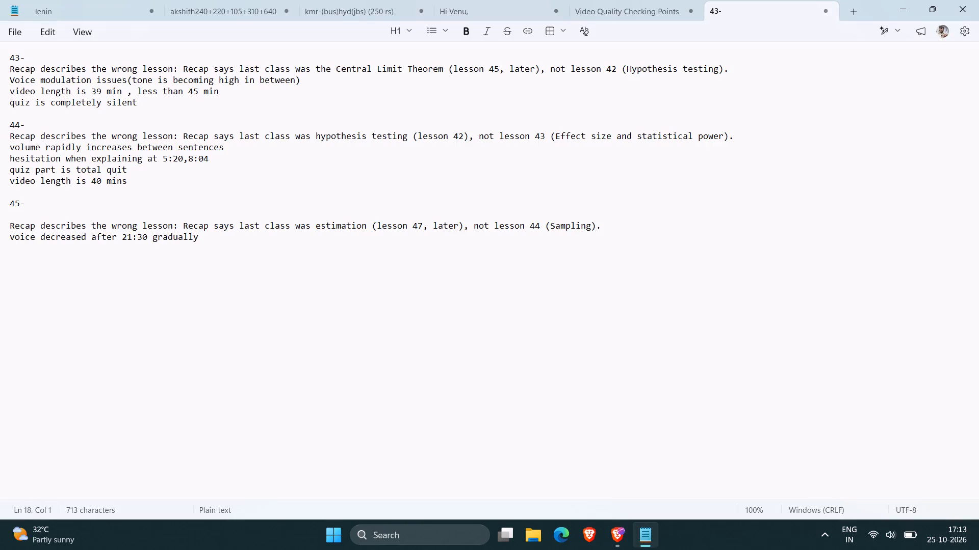
Resume the Vimeo video and spot-check from about 22:57 to the simple task at 27:16, then step back to the end of the workflow slide.
{"action": "key", "text": "alt+Tab"}
{"action": "key", "text": "space"}
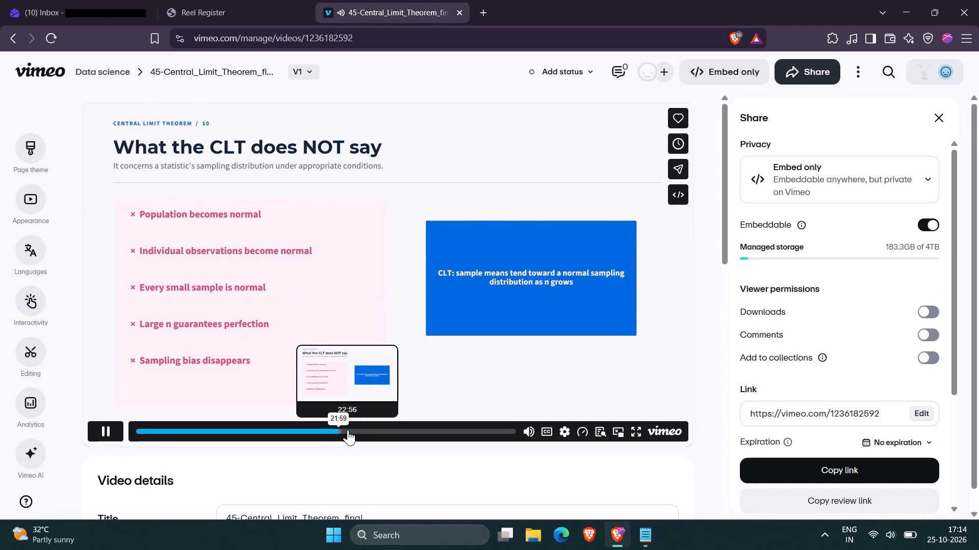
{"action": "left_click", "coordinate": [348, 431]}
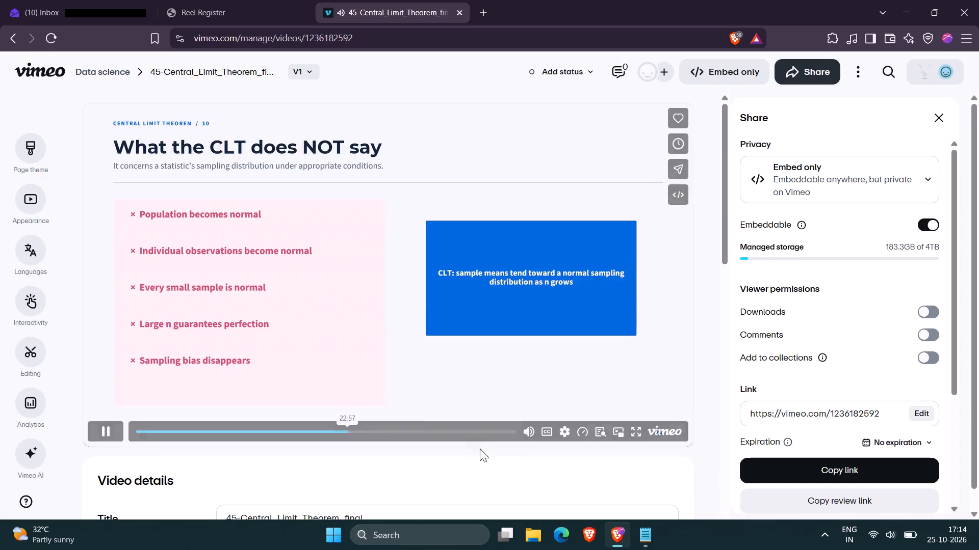
{"action": "left_click", "coordinate": [360, 432]}
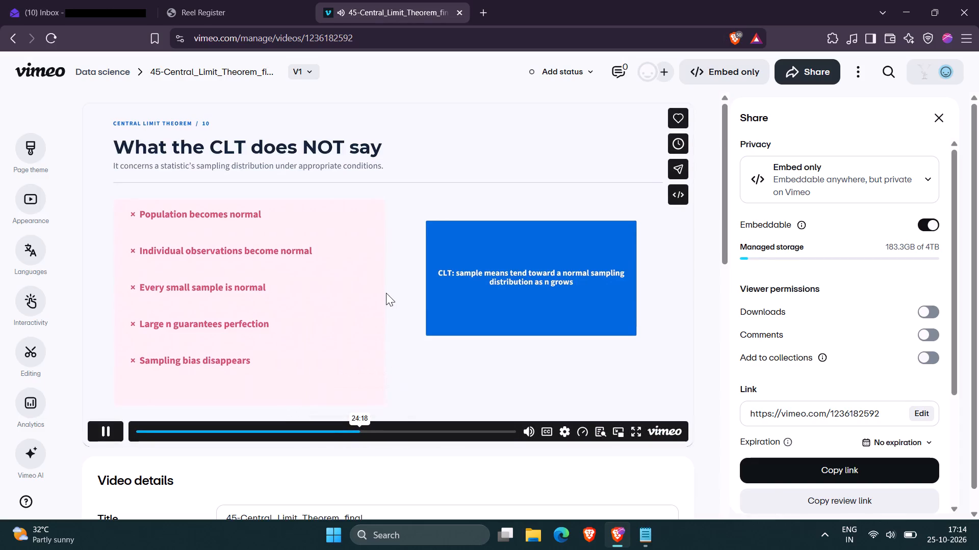
{"action": "left_click", "coordinate": [376, 428]}
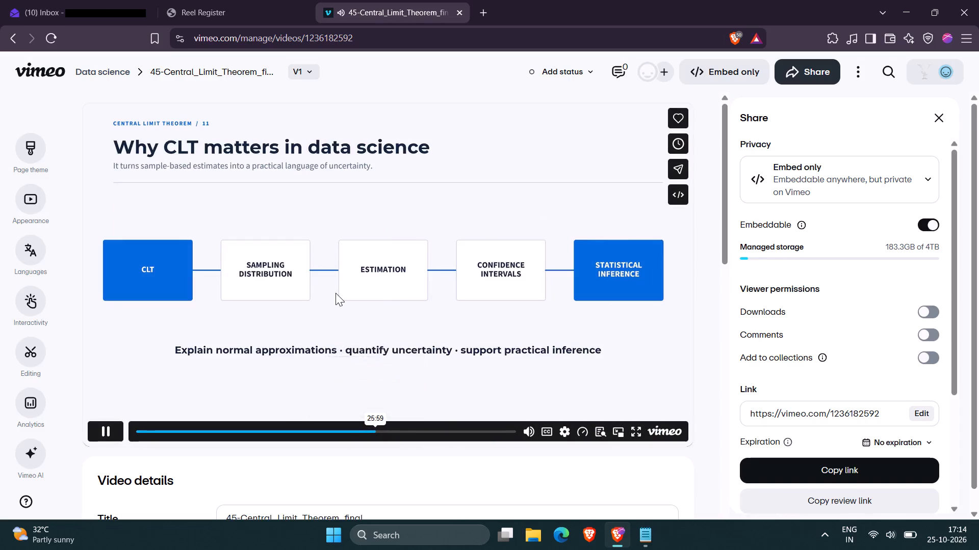
{"action": "left_click", "coordinate": [388, 432]}
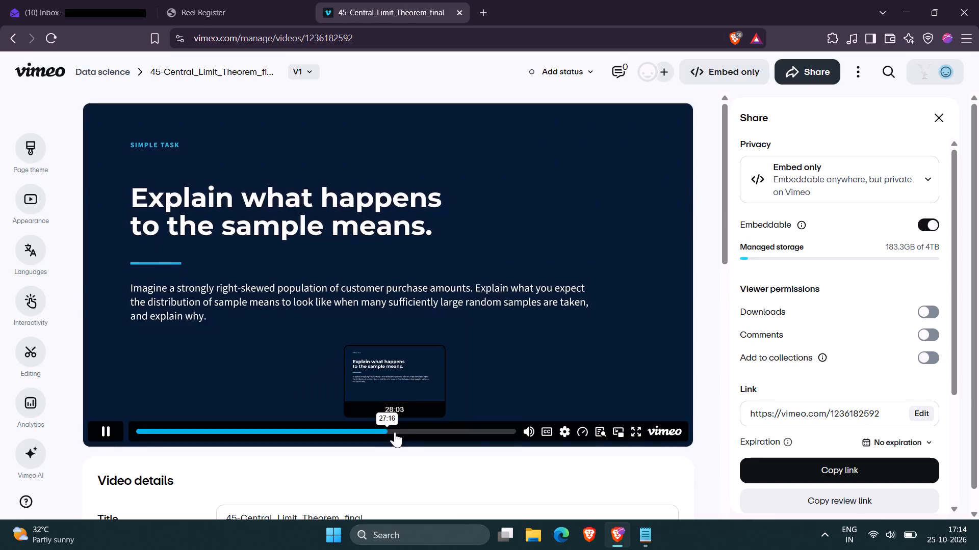
{"action": "key", "text": "Left"}
{"action": "key", "text": "Left"}
{"action": "key", "text": "Left"}
{"action": "key", "text": "Left"}
{"action": "key", "text": "Left"}
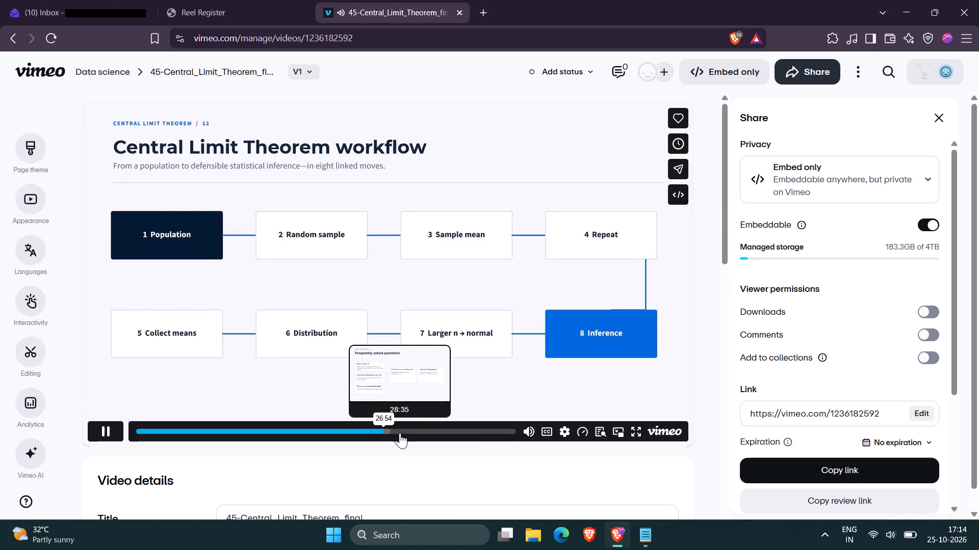
Spot-check the "Frequently asked questions" part of the video, jumping to about 28:35 and 29:30.
{"action": "left_click", "coordinate": [400, 433]}
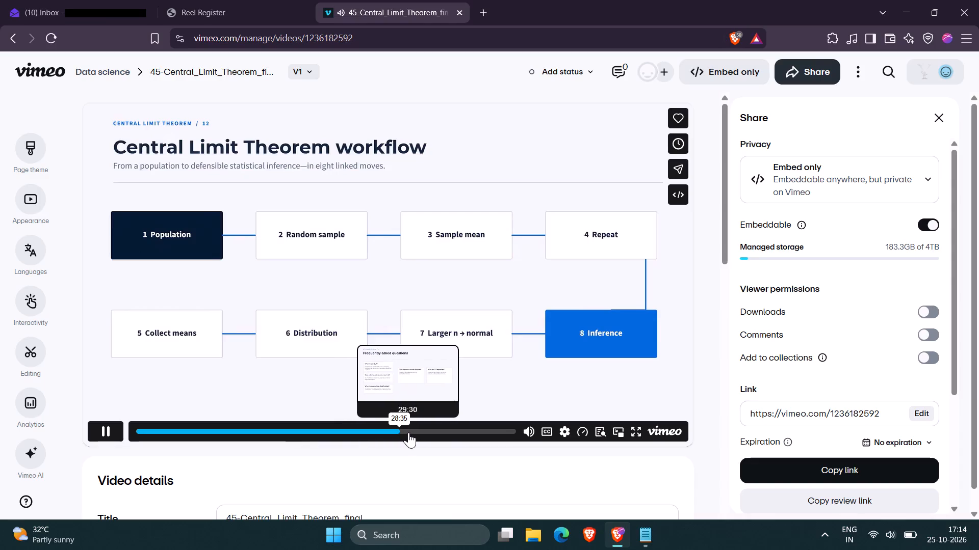
{"action": "left_click", "coordinate": [408, 432]}
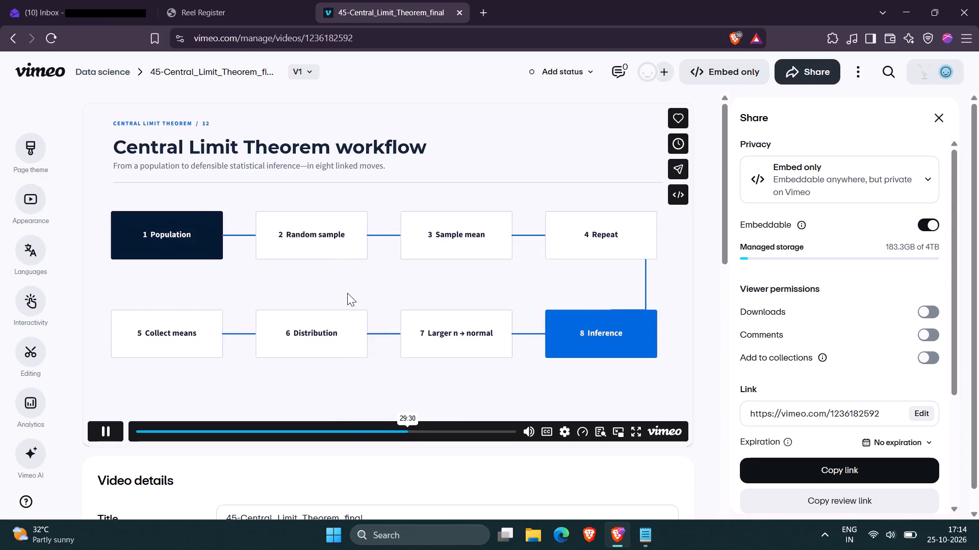
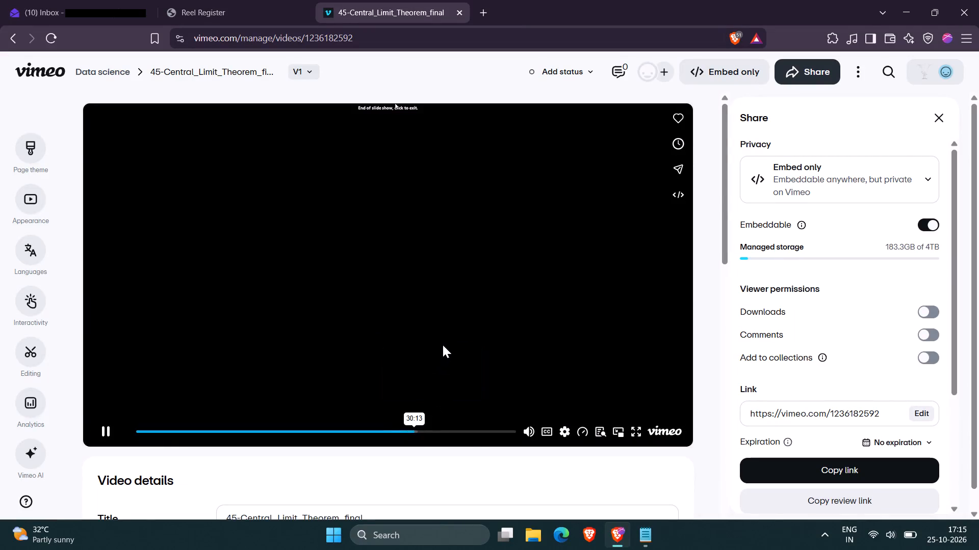
Pause the video at the quiz intro and add the line "almost 8-10 seconds of blank screen" to the lesson 45 notes in Notepad.
{"action": "left_click", "coordinate": [454, 325]}
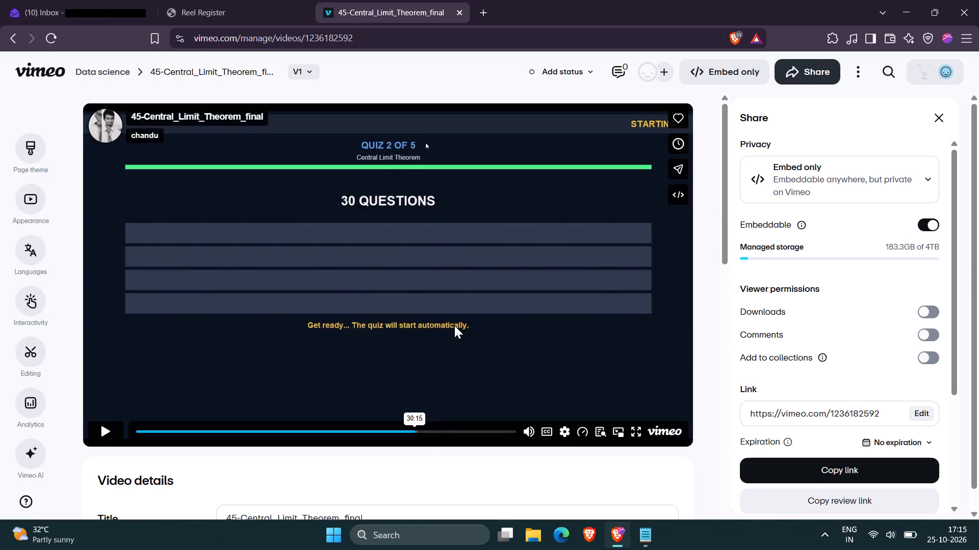
{"action": "key", "text": "alt+Tab"}
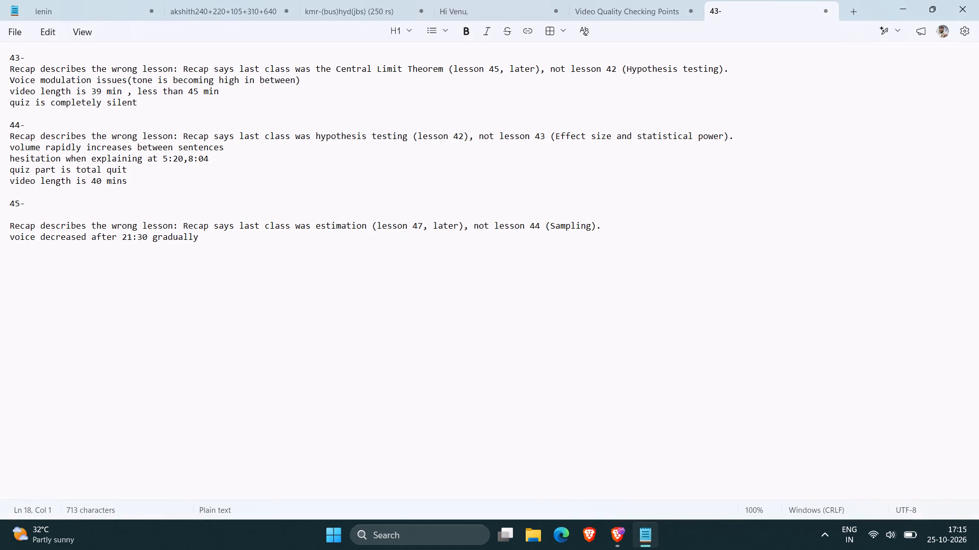
{"action": "type", "text": "almost 12"}
{"action": "key", "text": "space"}
{"action": "key", "text": "BackSpace"}
{"action": "key", "text": "BackSpace"}
{"action": "key", "text": "BackSpace"}
{"action": "type", "text": "8"}
{"action": "key", "text": "space"}
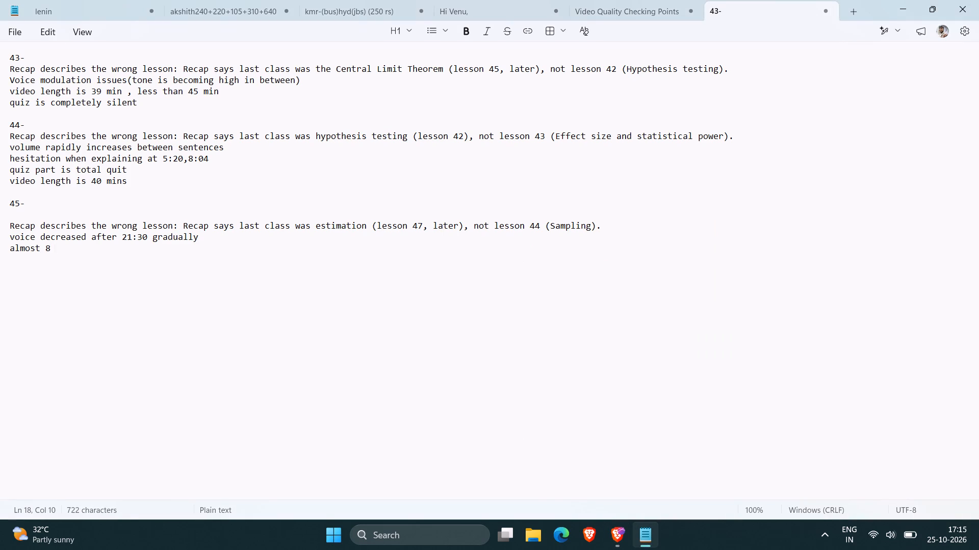
{"action": "key", "text": "minus"}
{"action": "key", "text": "BackSpace"}
{"action": "key", "text": "BackSpace"}
{"action": "type", "text": "-10 seconds of b;a"}
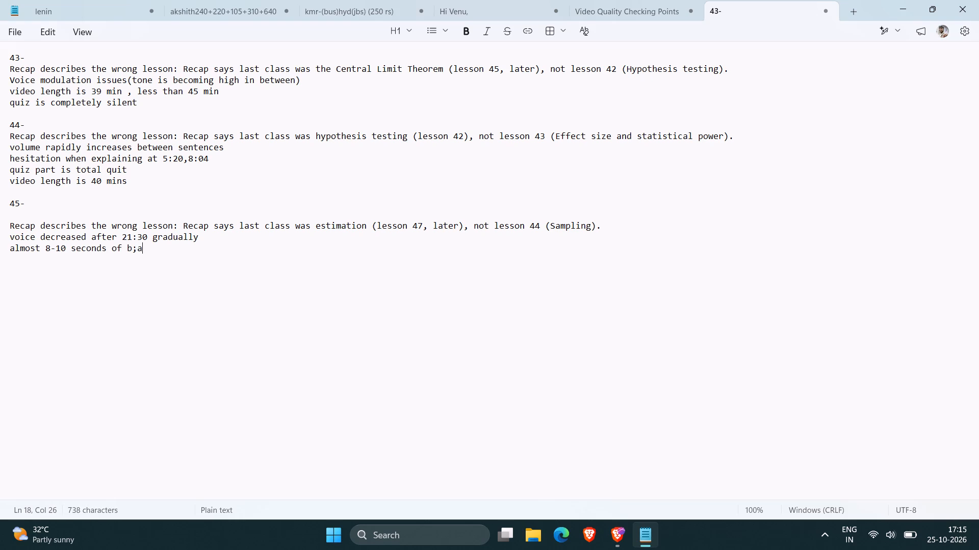
{"action": "key", "text": "BackSpace"}
{"action": "key", "text": "BackSpace"}
{"action": "type", "text": "lank screen"}
{"action": "key", "text": "space"}
{"action": "key", "text": "Return"}
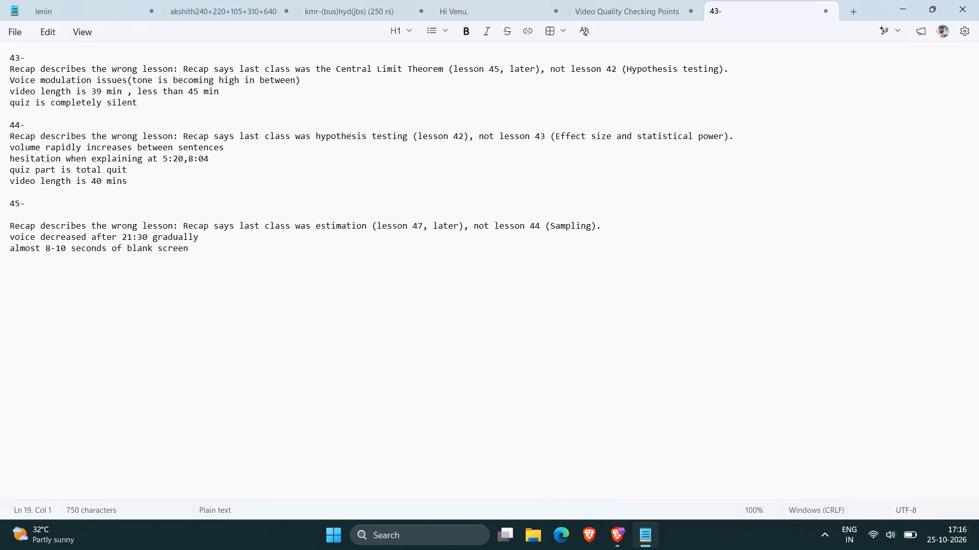
Resume the video, check lesson 45's flags in Reel Register, and add "the sound is completely quiet at quiz time" to its Notepad notes.
{"action": "key", "text": "alt+Tab"}
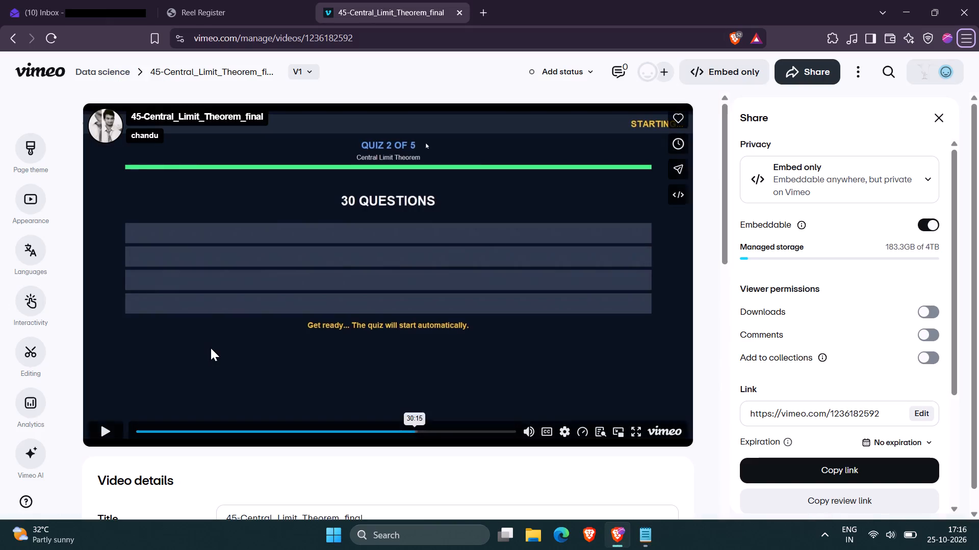
{"action": "left_click", "coordinate": [341, 312]}
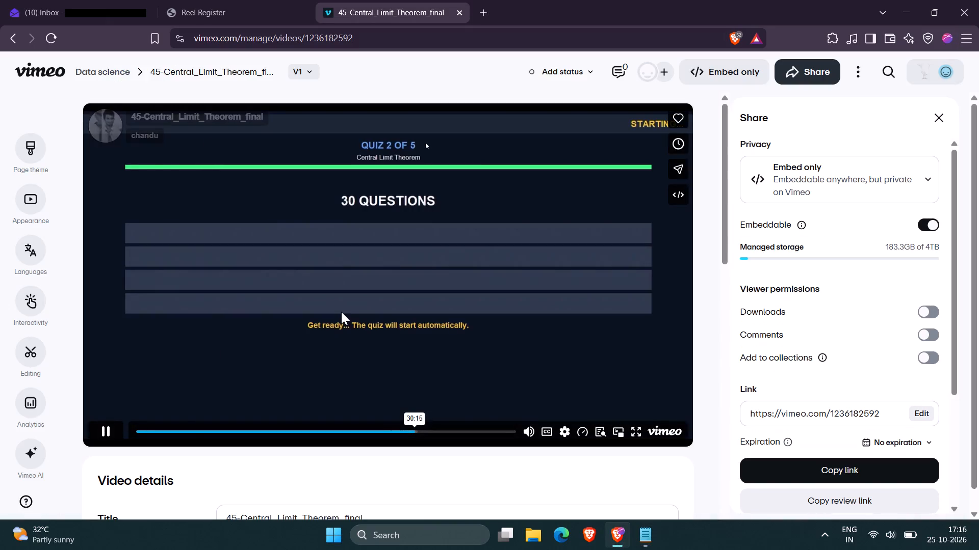
{"action": "left_click", "coordinate": [267, 0]}
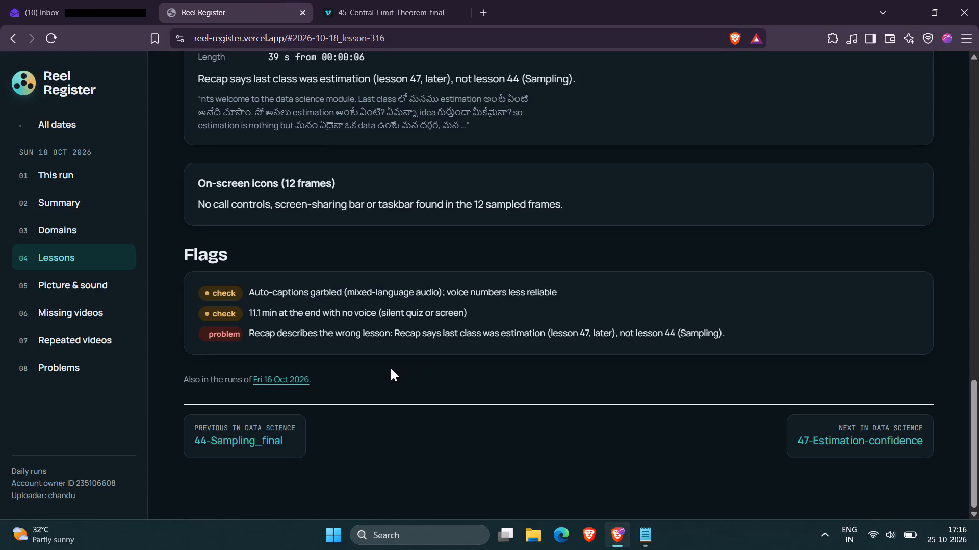
{"action": "key", "text": "alt+Tab"}
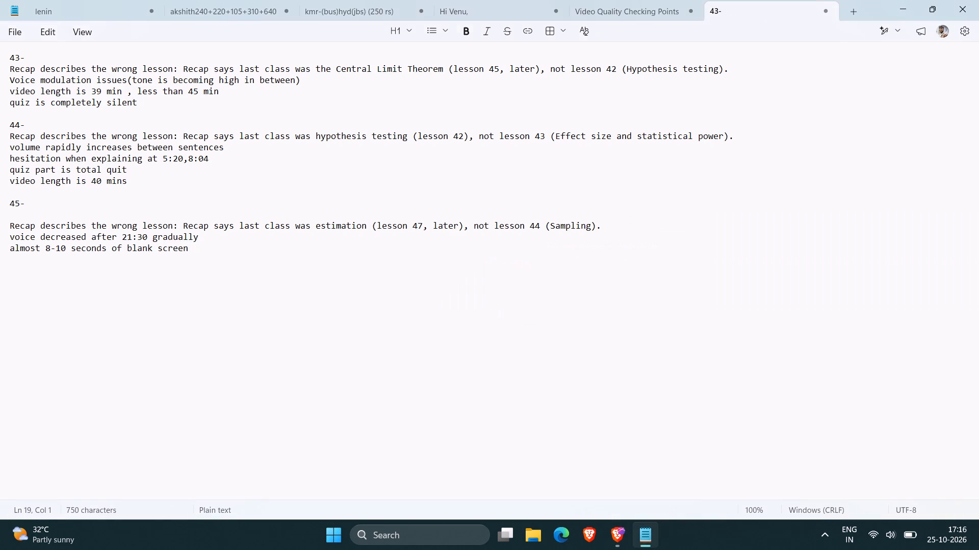
{"action": "left_click", "coordinate": [288, 258]}
{"action": "type", "text": "the sound is"}
{"action": "key", "text": "space"}
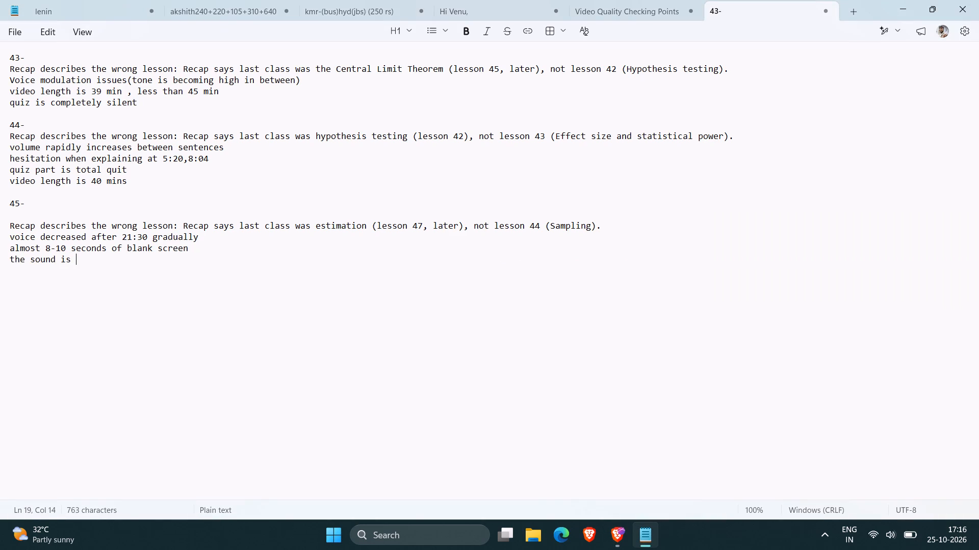
{"action": "type", "text": "completely quiet at quiz time"}
{"action": "key", "text": "Return"}
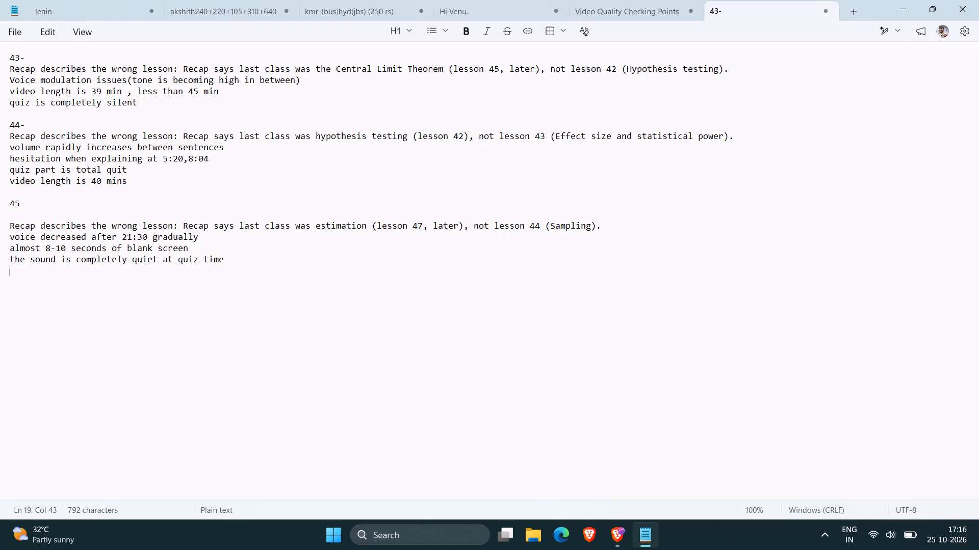
Start a new "46-" section beneath the lesson 45 notes, separated by a blank line.
{"action": "key", "text": "Return"}
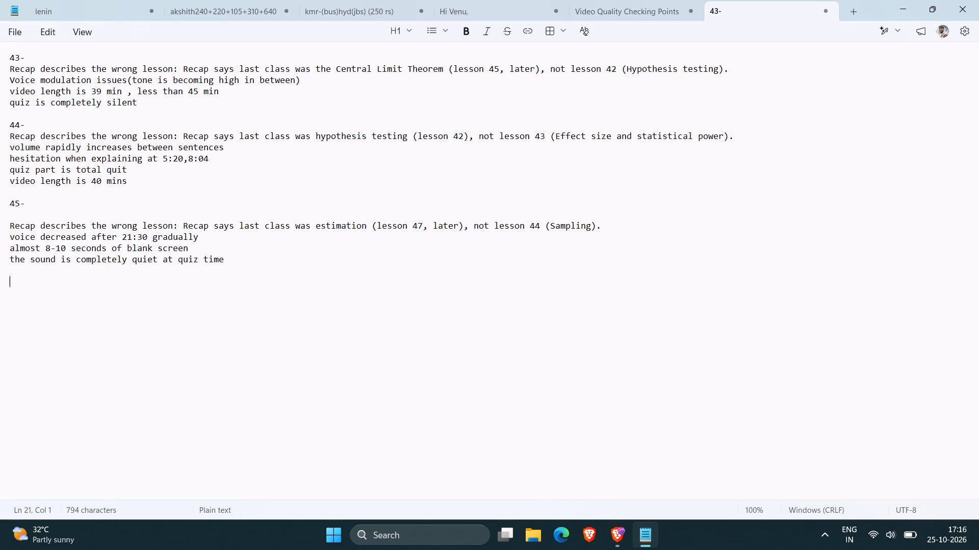
{"action": "type", "text": "46"}
{"action": "key", "text": "minus"}
{"action": "key", "text": "Return"}
Return to Vimeo's Data science folder and open the 46-Dashboard-Design video.
{"action": "key", "text": "alt+Tab"}
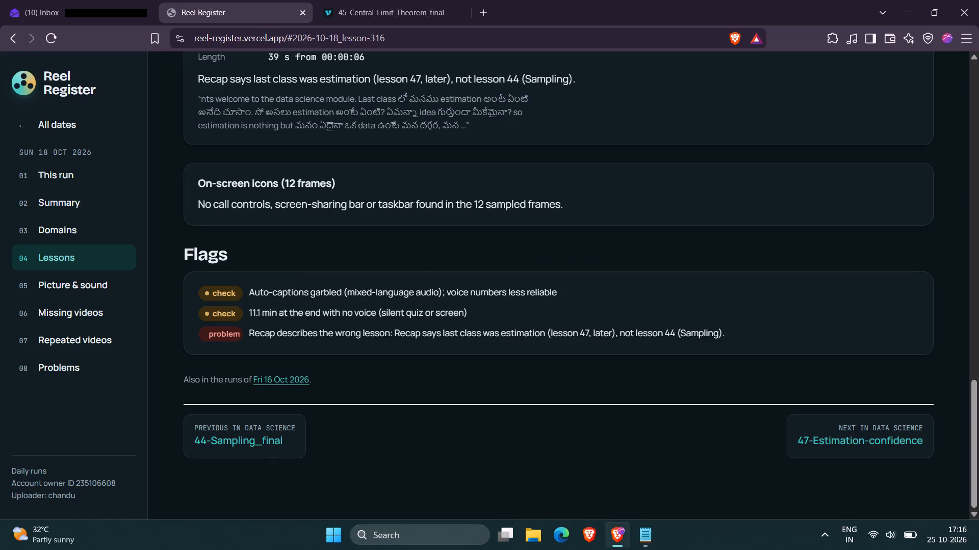
{"action": "left_click", "coordinate": [398, 0]}
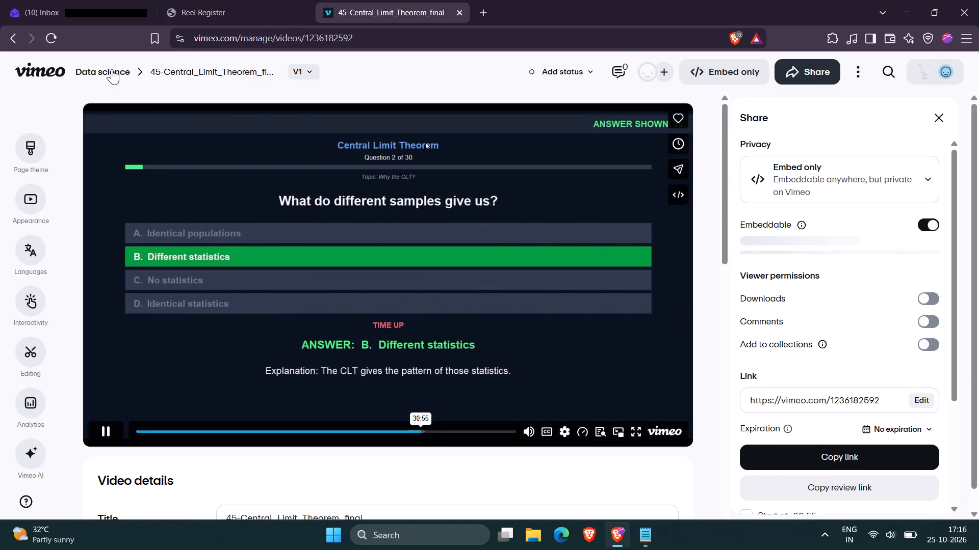
{"action": "left_click", "coordinate": [112, 69]}
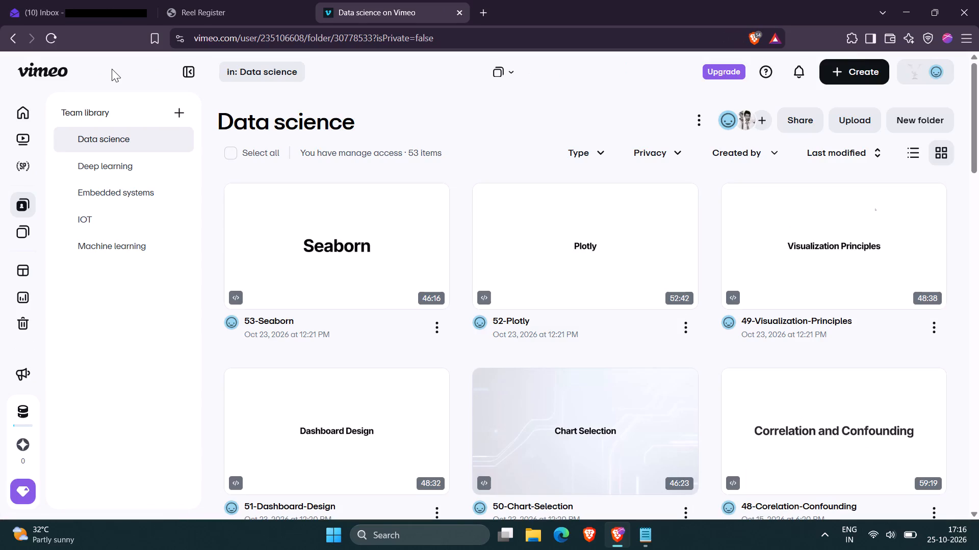
{"action": "scroll", "coordinate": [403, 375], "scroll_direction": "down", "scroll_amount": 4}
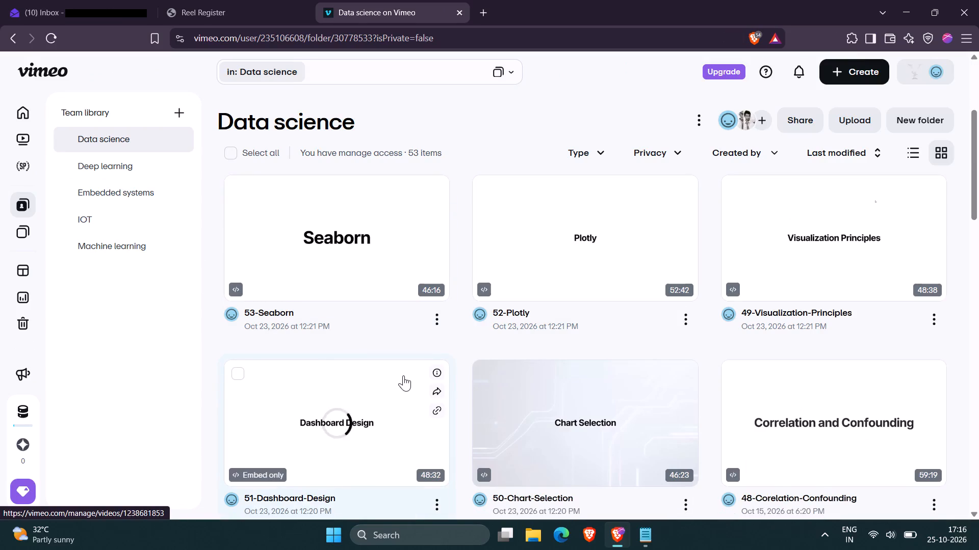
{"action": "key", "text": "alt+Tab"}
{"action": "key", "text": "alt+Tab"}
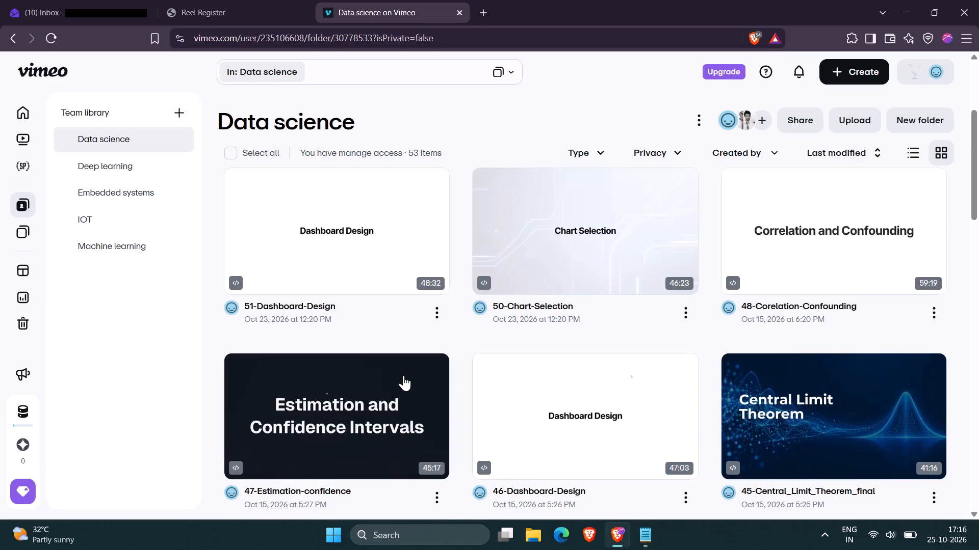
{"action": "scroll", "coordinate": [403, 375], "scroll_direction": "down", "scroll_amount": 3}
{"action": "left_click", "coordinate": [600, 246]}
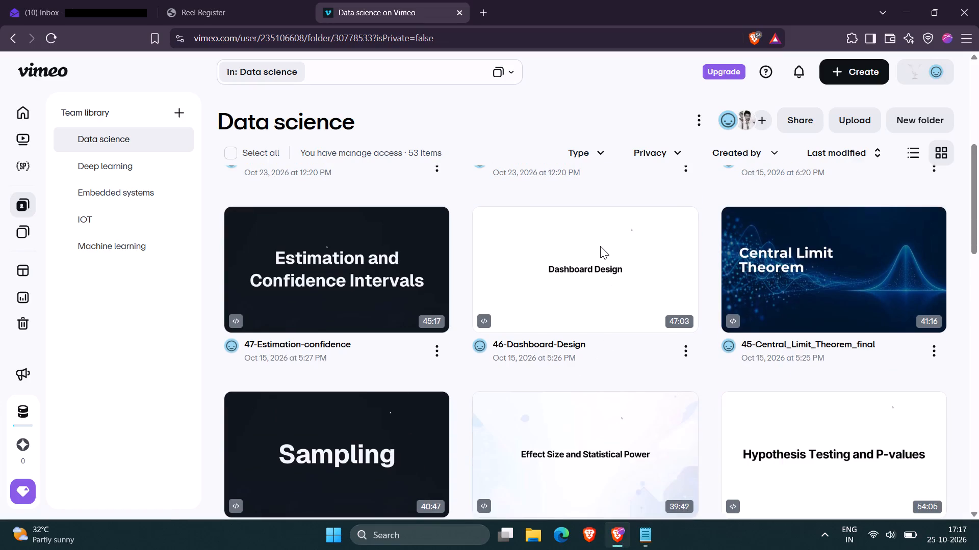
{"action": "left_click", "coordinate": [595, 267]}
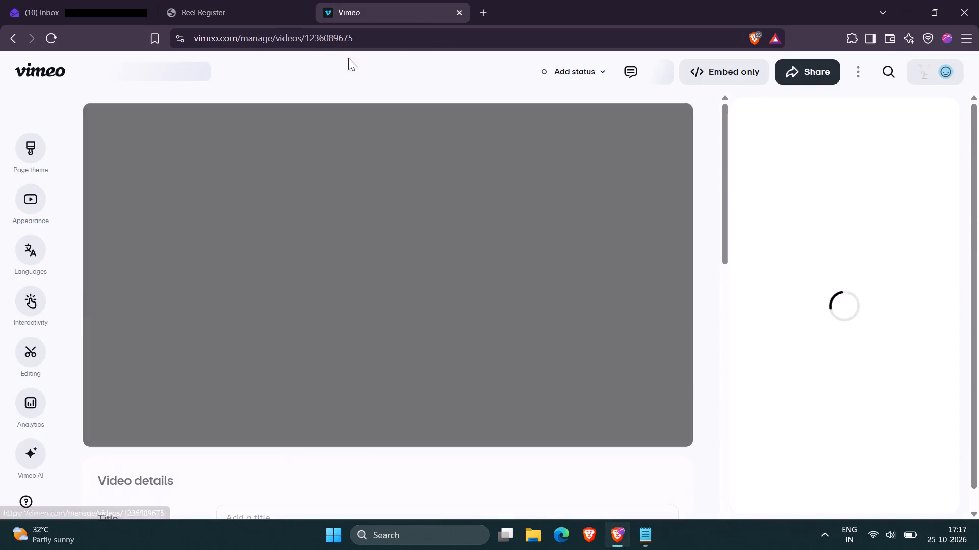
Look through the Reel Register lessons list for an entry for lesson 46, Dashboard Design.
{"action": "left_click", "coordinate": [257, 0]}
{"action": "left_click", "coordinate": [67, 258]}
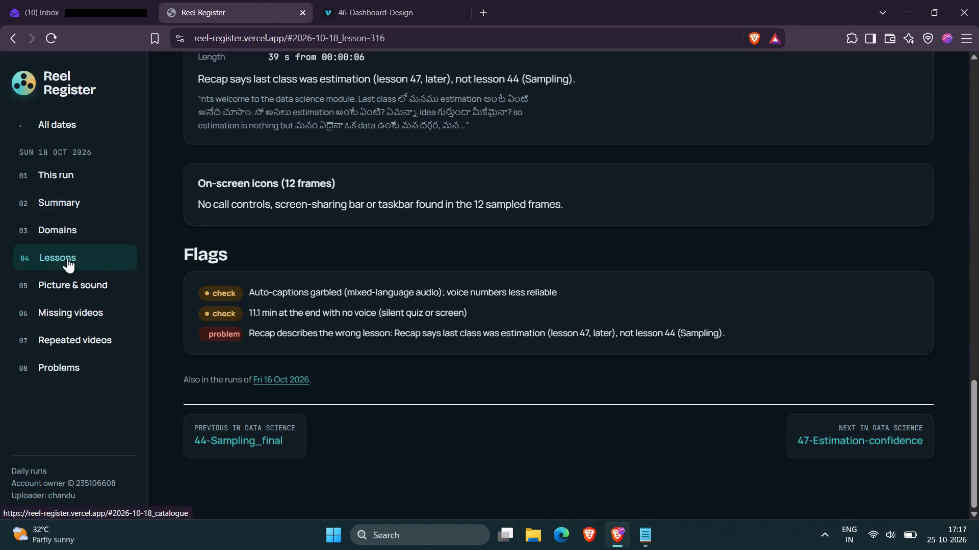
{"action": "scroll", "coordinate": [306, 343], "scroll_direction": "down", "scroll_amount": 15}
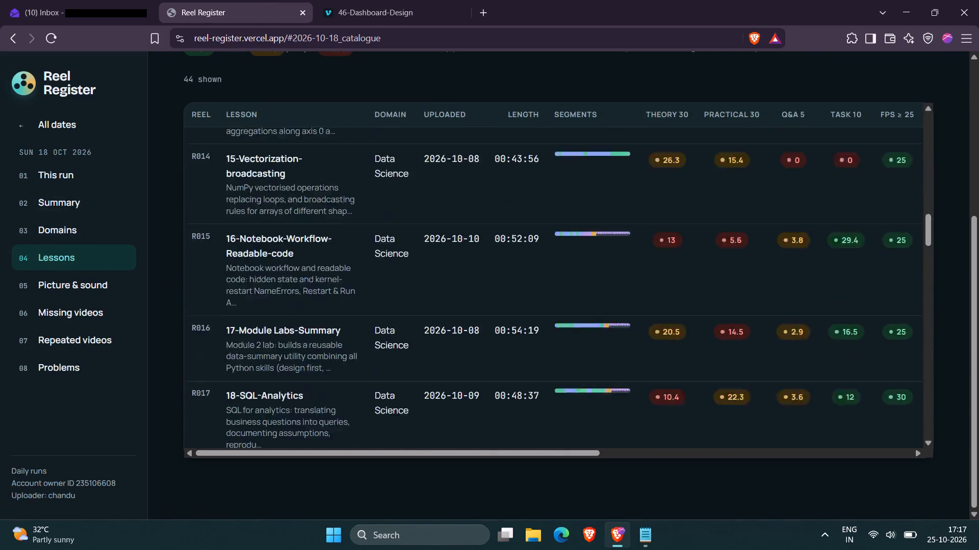
{"action": "scroll", "coordinate": [306, 343], "scroll_direction": "down", "scroll_amount": 13}
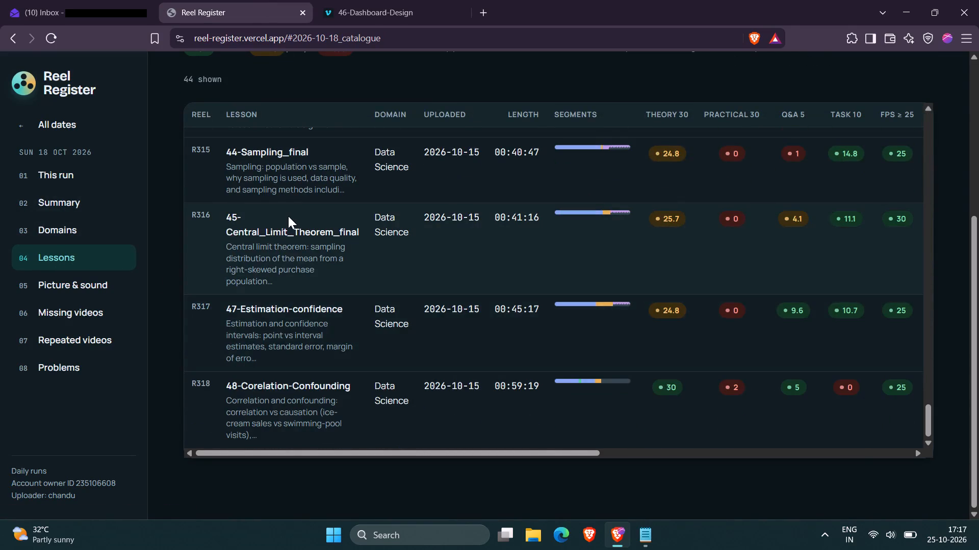
{"action": "scroll", "coordinate": [288, 216], "scroll_direction": "up", "scroll_amount": 7}
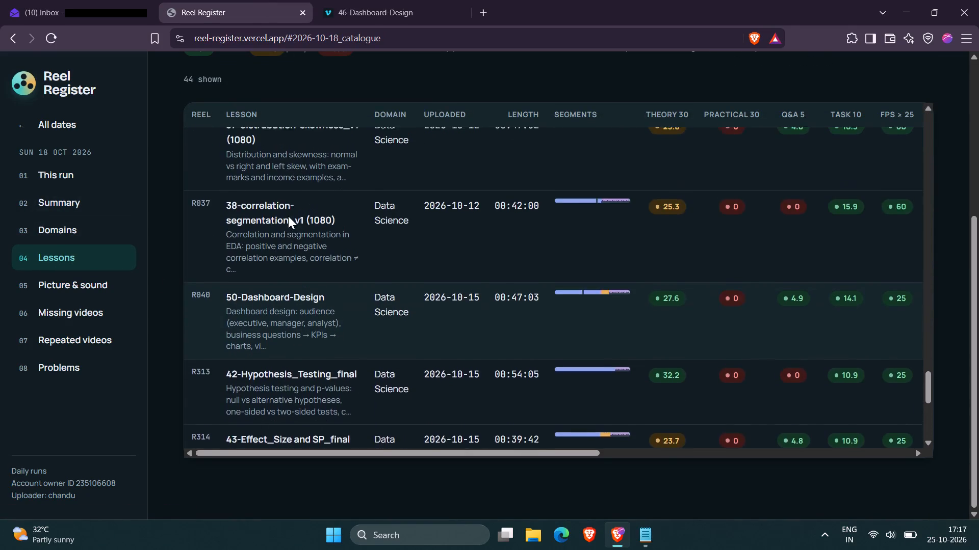
{"action": "scroll", "coordinate": [288, 216], "scroll_direction": "up", "scroll_amount": 2}
{"action": "scroll", "coordinate": [288, 216], "scroll_direction": "down", "scroll_amount": 1}
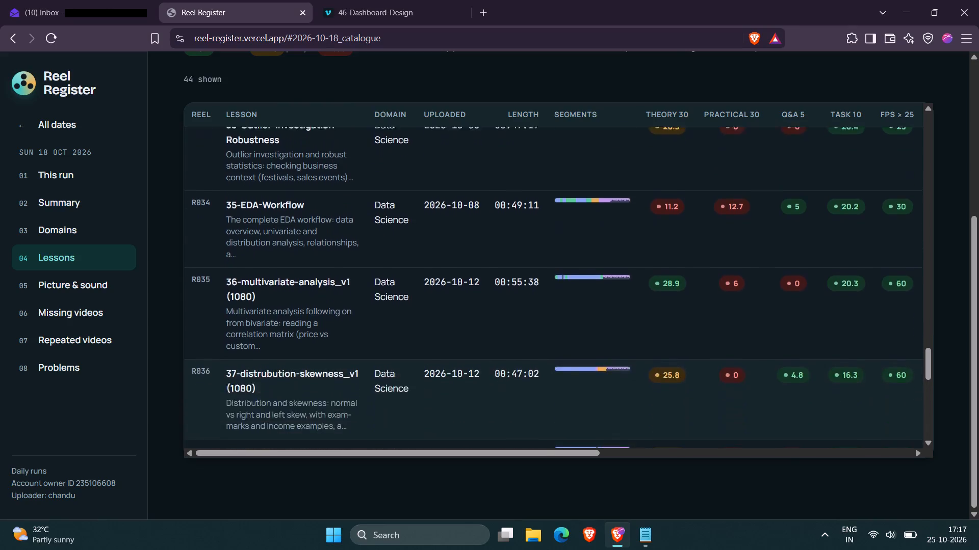
{"action": "scroll", "coordinate": [288, 216], "scroll_direction": "down", "scroll_amount": 3}
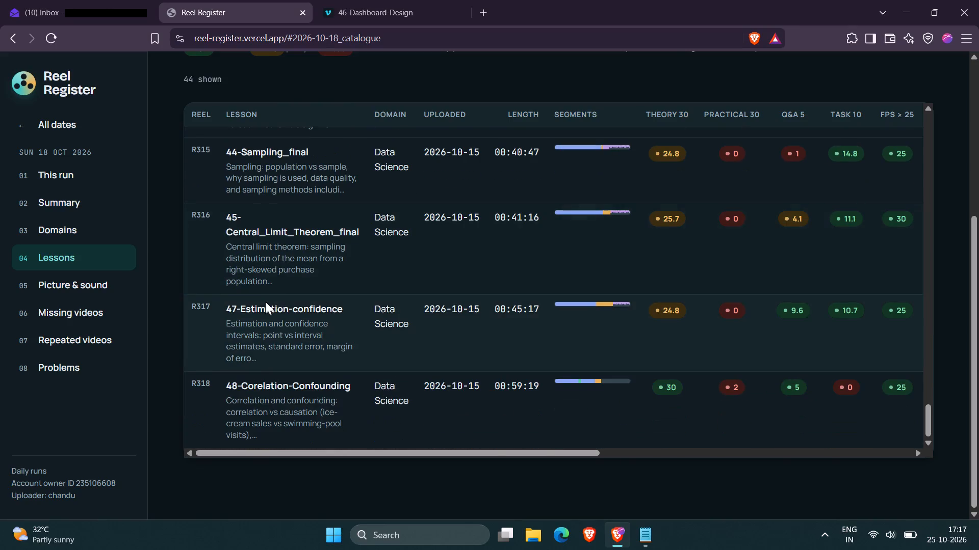
{"action": "scroll", "coordinate": [306, 242], "scroll_direction": "up", "scroll_amount": 1}
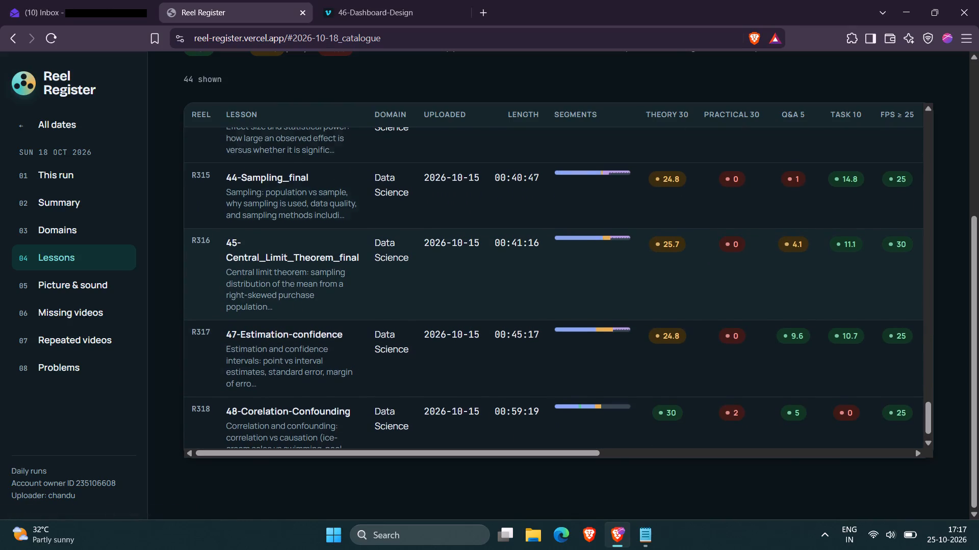
Switch back to the 46-Dashboard-Design video on Vimeo and start playing it.
{"action": "left_click", "coordinate": [409, 0]}
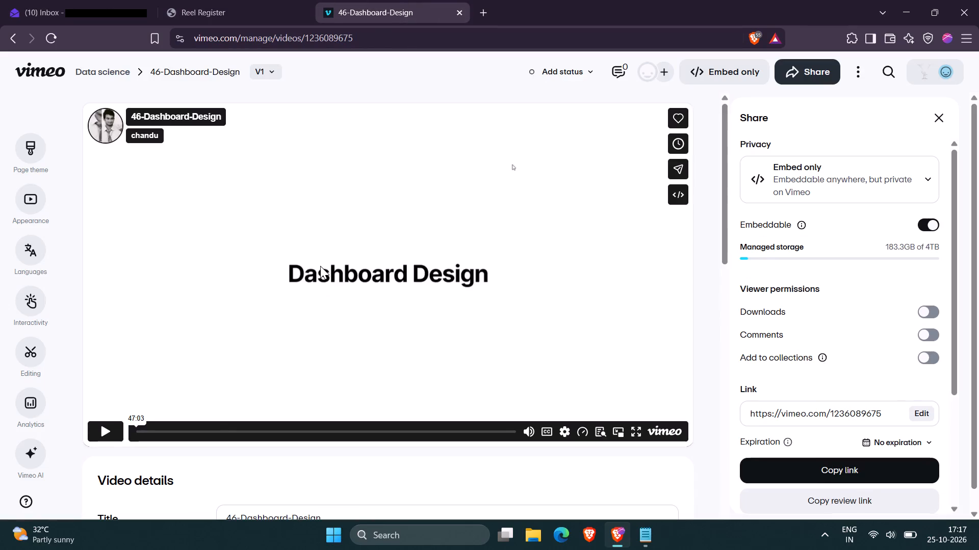
{"action": "left_click", "coordinate": [320, 266]}
Check lesson 45's length in Reel Register and add the line "the video timing is 41 mins" to its Notepad notes.
{"action": "left_click", "coordinate": [268, 0]}
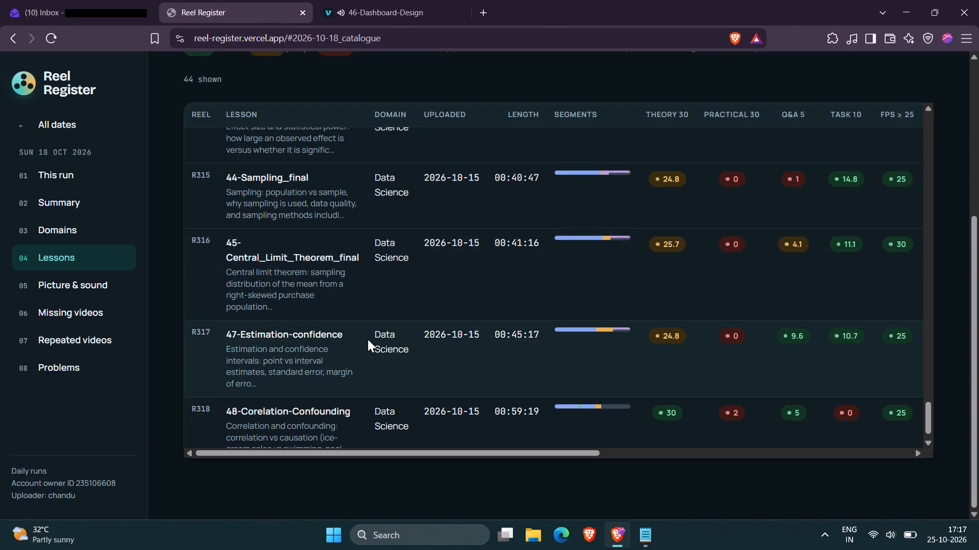
{"action": "key", "text": "alt+Tab"}
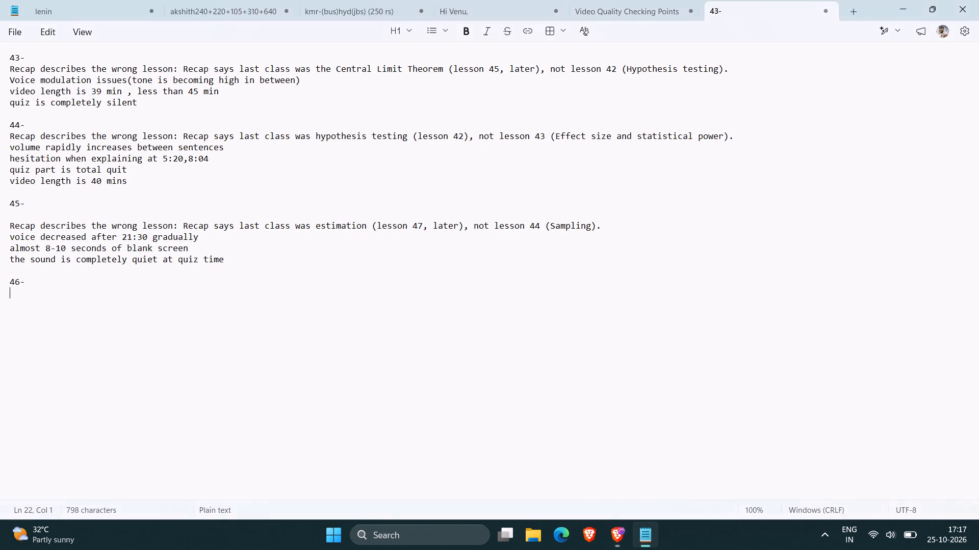
{"action": "left_click", "coordinate": [247, 256]}
{"action": "key", "text": "Return"}
{"action": "type", "text": "the video timing is 41 mins"}
{"action": "key", "text": "Down"}
{"action": "key", "text": "Down"}
{"action": "key", "text": "Down"}
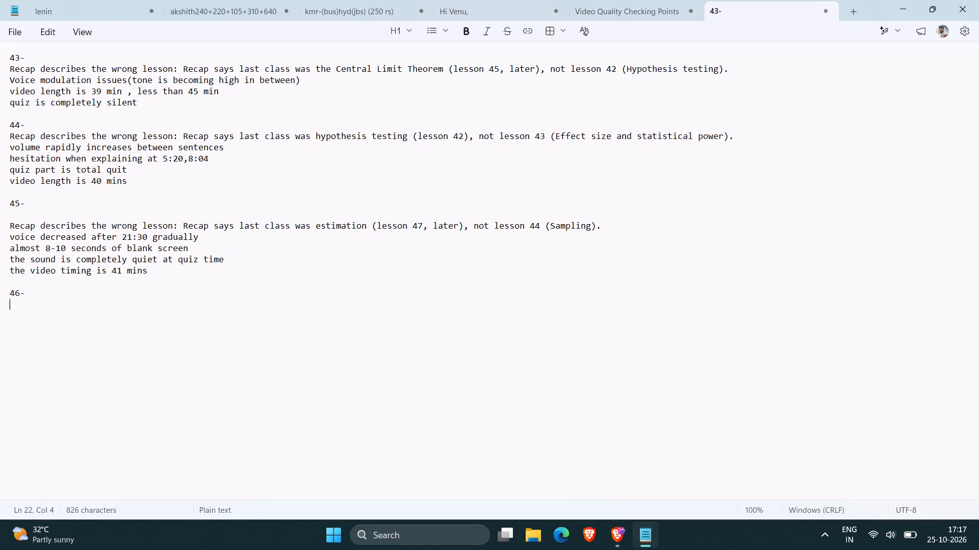
Switch to the 46-Dashboard-Design video on Vimeo and pause its playback.
{"action": "key", "text": "alt+Tab"}
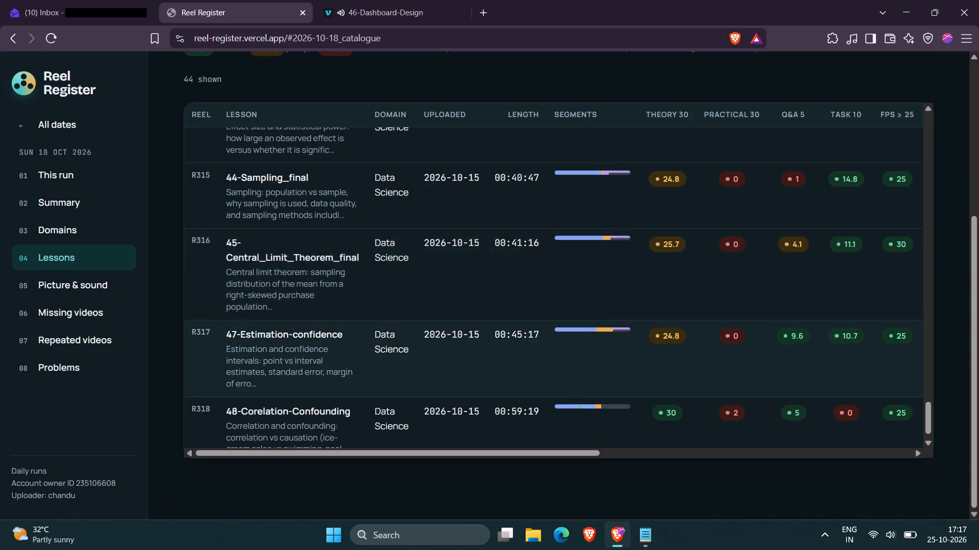
{"action": "left_click", "coordinate": [390, 0]}
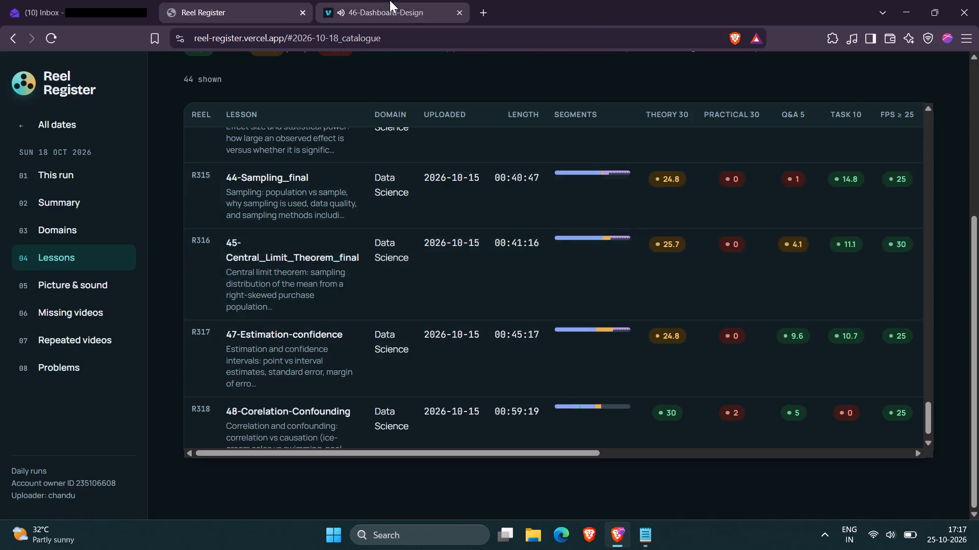
{"action": "left_click", "coordinate": [360, 234]}
Return to the Reel Register lessons list and open the 50-Dashboard-Design lesson report.
{"action": "left_click", "coordinate": [233, 4]}
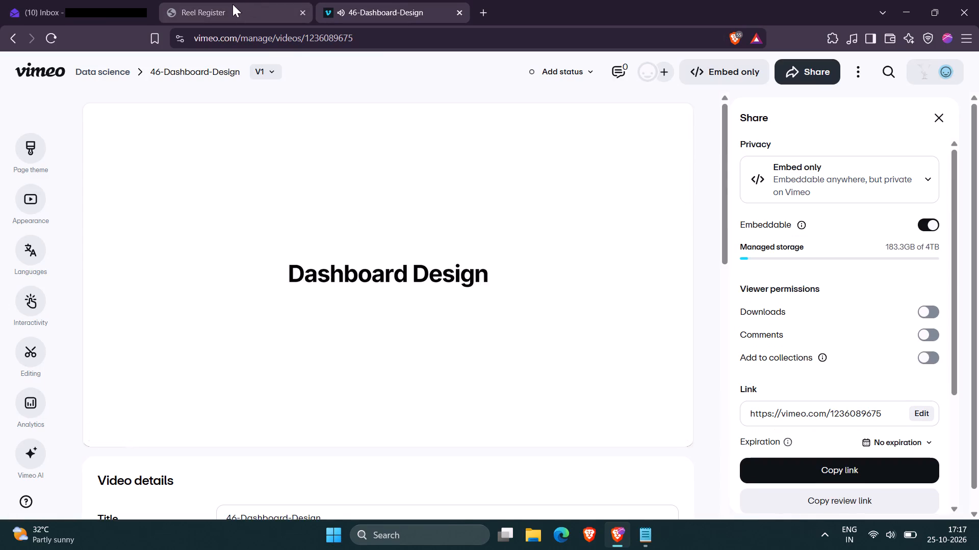
{"action": "scroll", "coordinate": [364, 302], "scroll_direction": "up", "scroll_amount": 7}
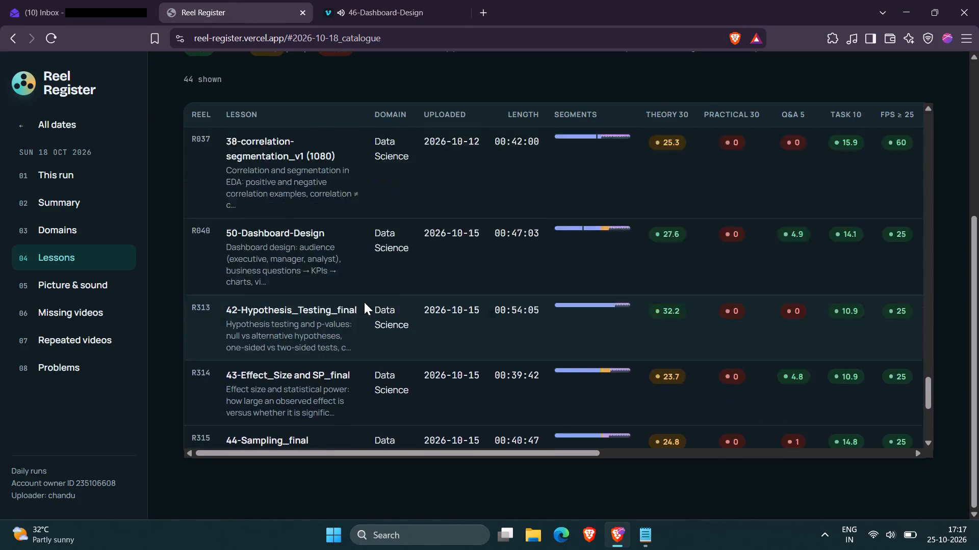
{"action": "scroll", "coordinate": [364, 302], "scroll_direction": "up", "scroll_amount": 1}
{"action": "left_click", "coordinate": [301, 328]}
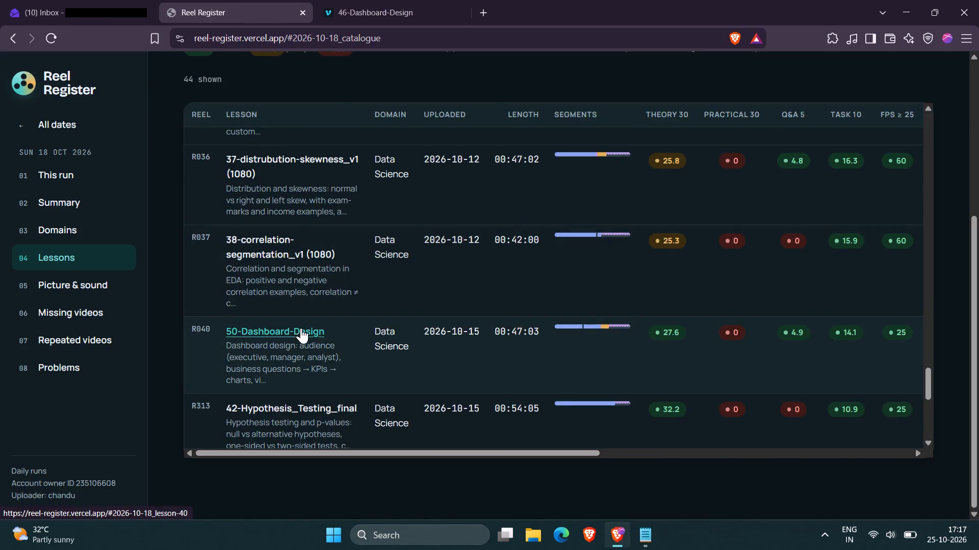
Copy the report's flag about the recap describing the wrong lesson and paste it under 46- in the Notepad notes.
{"action": "scroll", "coordinate": [327, 254], "scroll_direction": "down", "scroll_amount": 13}
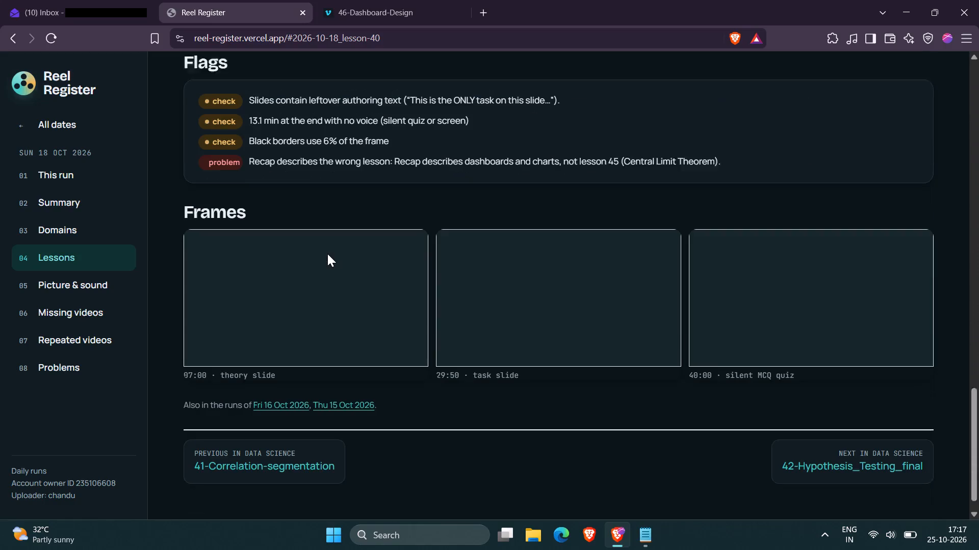
{"action": "scroll", "coordinate": [367, 151], "scroll_direction": "up", "scroll_amount": 1}
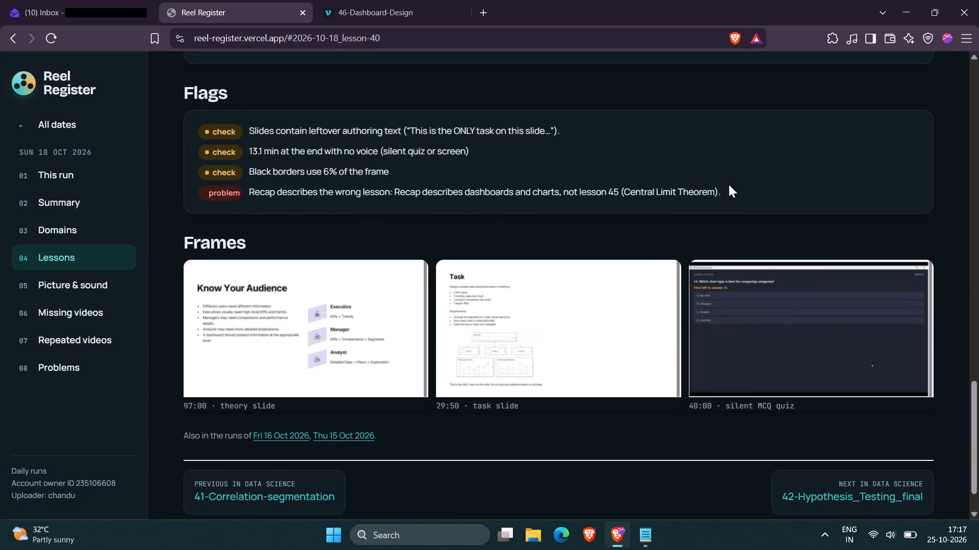
{"action": "left_click_drag", "start_coordinate": [729, 184], "coordinate": [252, 199]}
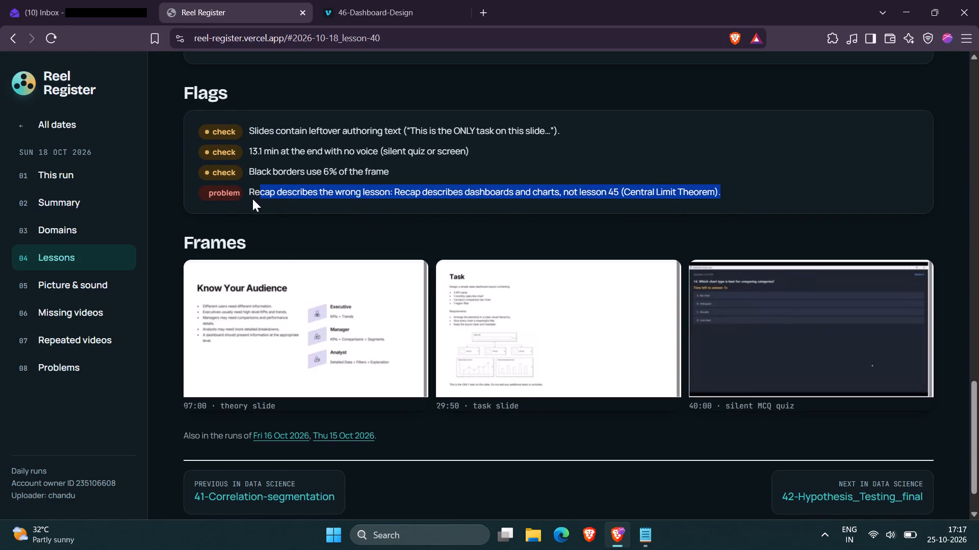
{"action": "left_click_drag", "start_coordinate": [252, 199], "coordinate": [246, 191]}
{"action": "key", "text": "ctrl+c"}
{"action": "key", "text": "alt+Tab"}
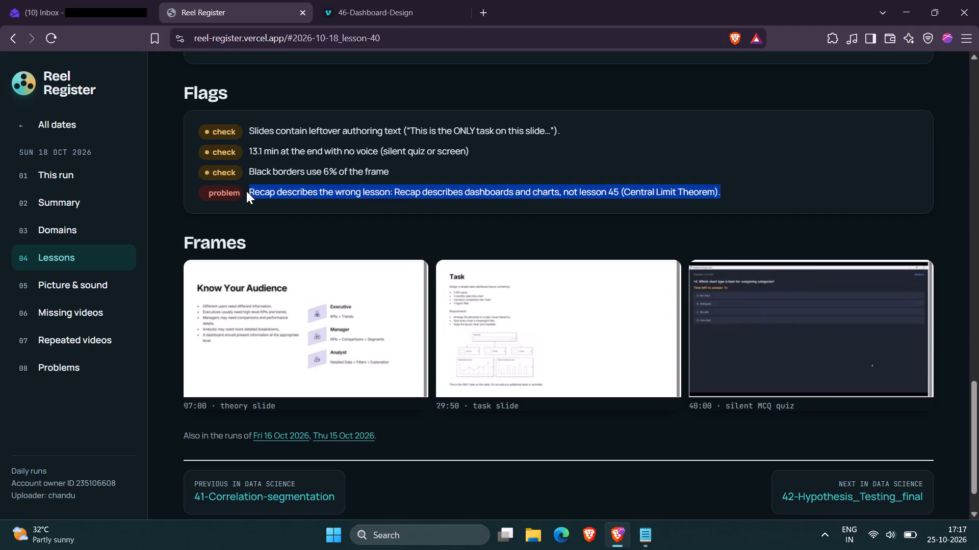
{"action": "key", "text": "ctrl+v"}
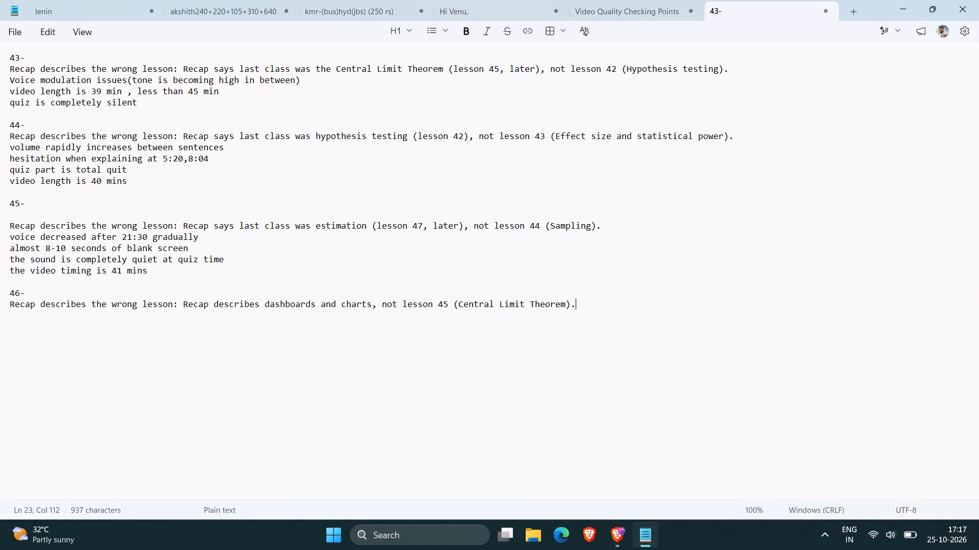
Look over the remaining flags and frames in the Dashboard-Design report and compare them with the Notepad notes.
{"action": "key", "text": "alt+Tab"}
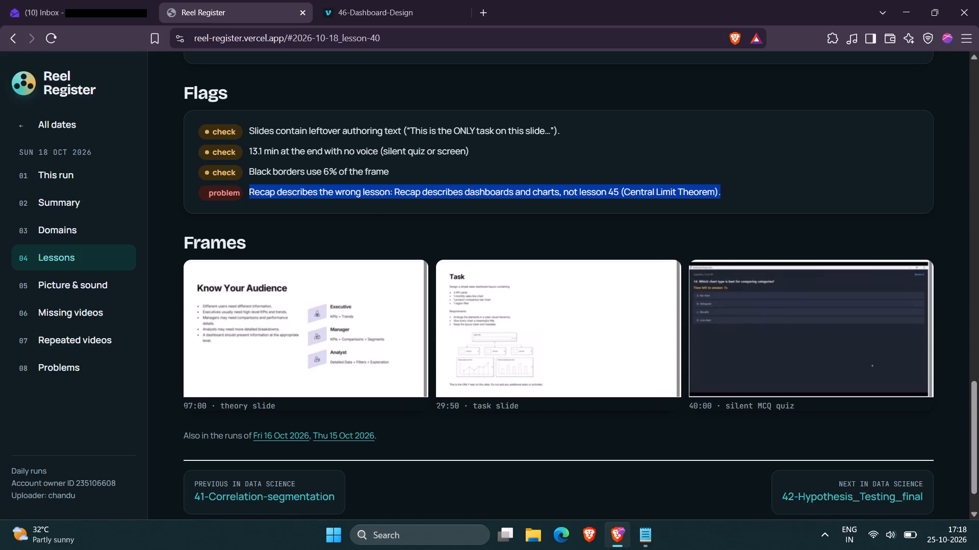
{"action": "scroll", "coordinate": [356, 228], "scroll_direction": "up", "scroll_amount": 1}
{"action": "scroll", "coordinate": [317, 362], "scroll_direction": "down", "scroll_amount": 1}
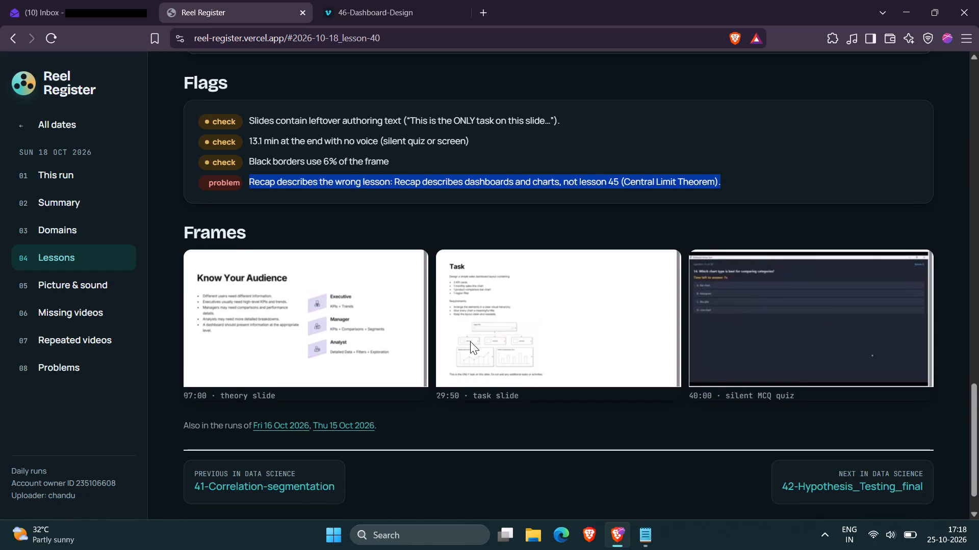
{"action": "scroll", "coordinate": [470, 341], "scroll_direction": "left", "scroll_amount": 1}
{"action": "key", "text": "alt+Tab"}
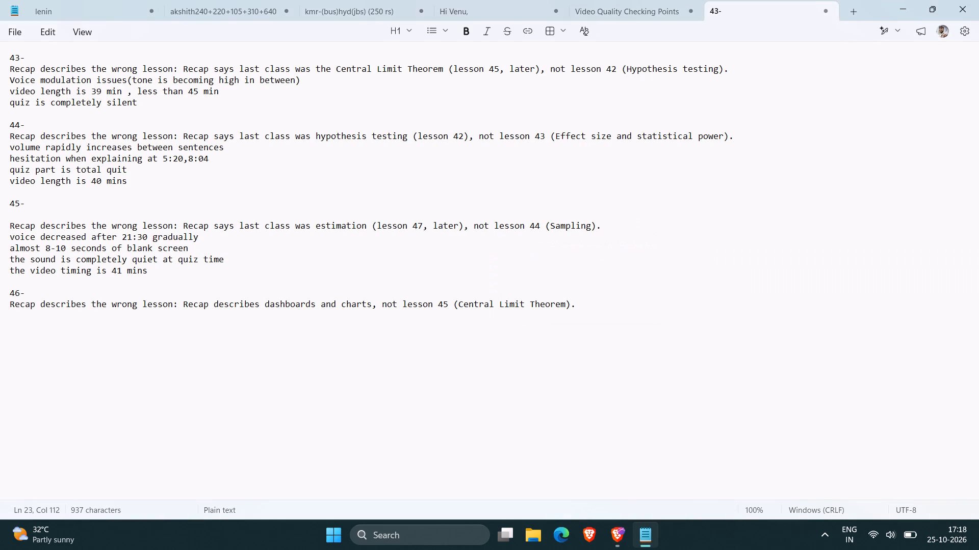
{"action": "key", "text": "alt+Tab"}
Resume the 46-Dashboard-Design video on Vimeo and skip ahead through its opening to about 2:04.
{"action": "left_click", "coordinate": [387, 2]}
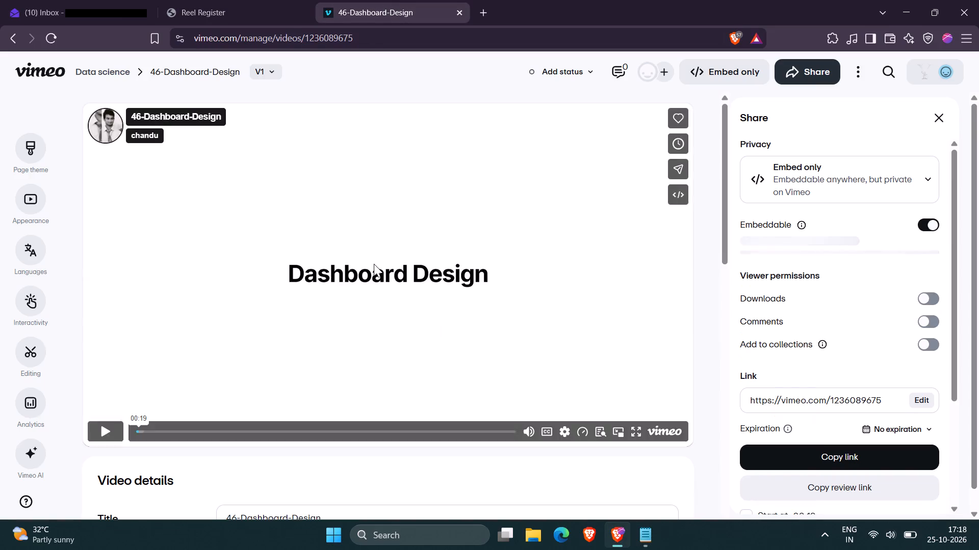
{"action": "left_click", "coordinate": [374, 264]}
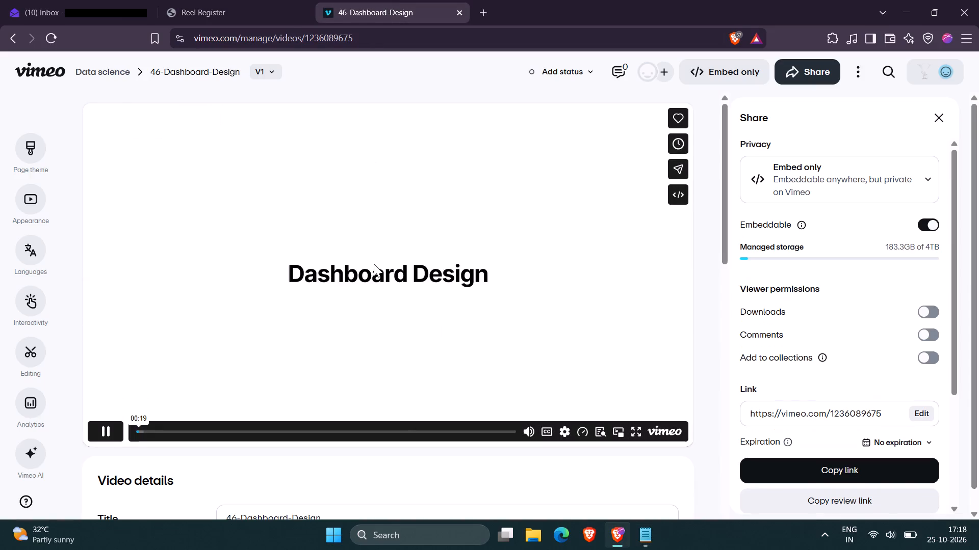
{"action": "key", "text": "Right"}
{"action": "key", "text": "Right"}
{"action": "key", "text": "Right"}
{"action": "key", "text": "Right"}
{"action": "key", "text": "Right"}
{"action": "key", "text": "Right"}
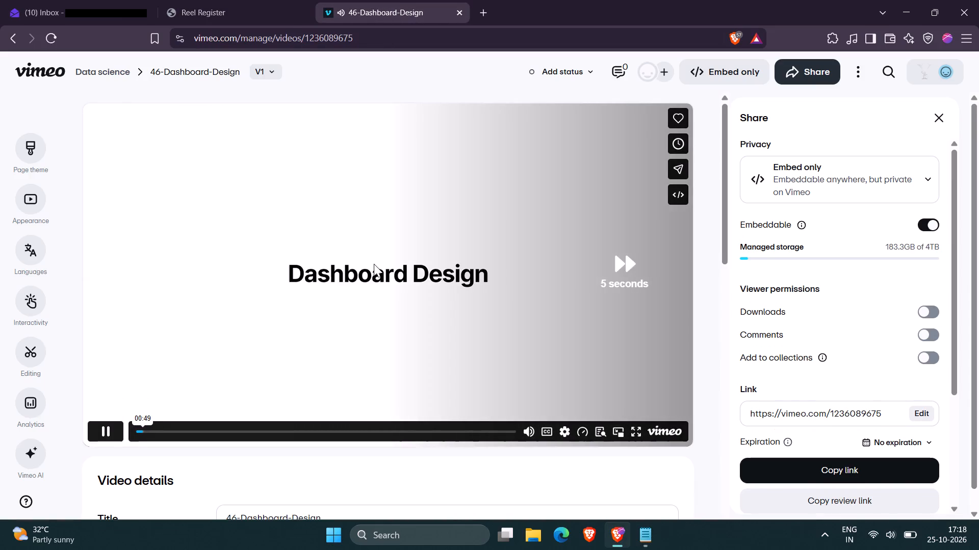
{"action": "key", "text": "Right"}
{"action": "key", "text": "Right"}
{"action": "key", "text": "Right"}
{"action": "key", "text": "Right"}
{"action": "key", "text": "Right"}
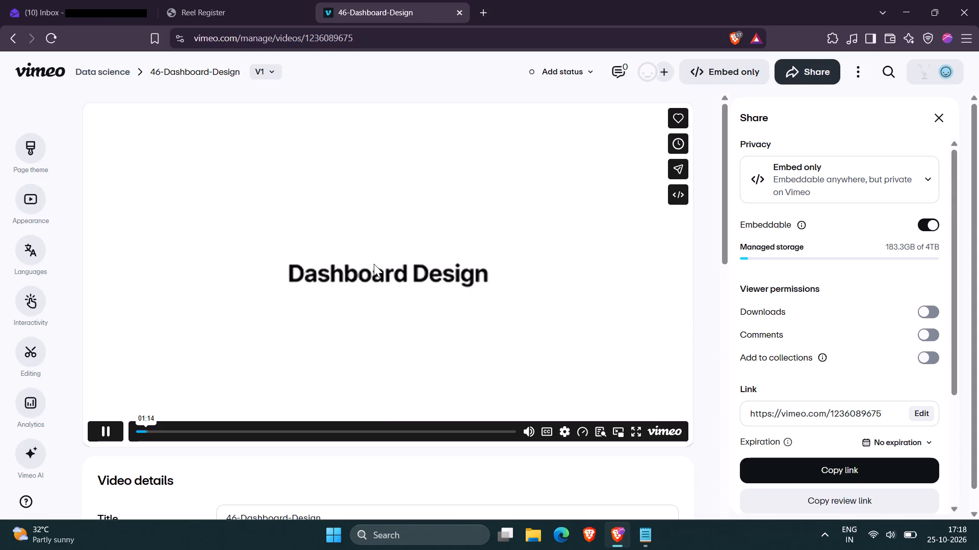
{"action": "left_click", "coordinate": [153, 428]}
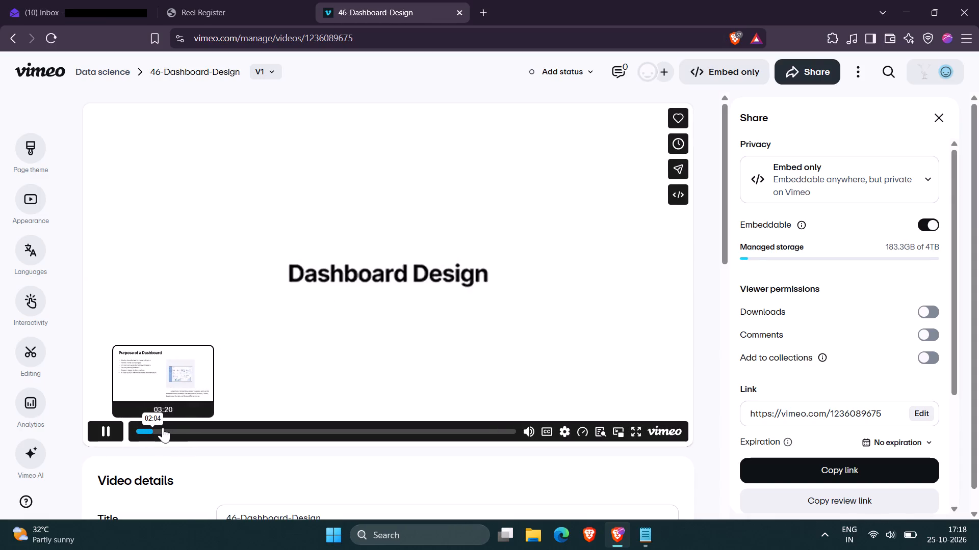
{"action": "left_click", "coordinate": [328, 269]}
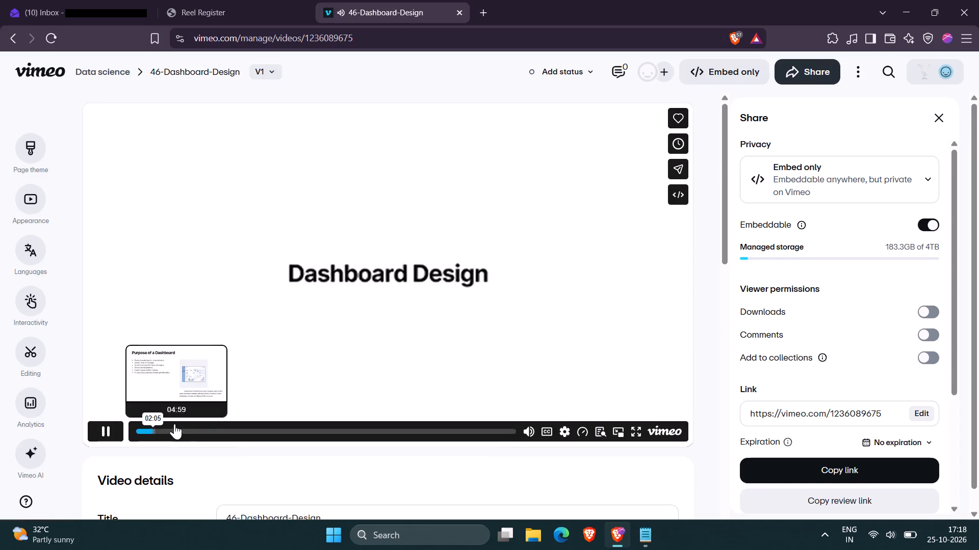
Spot-check the audio on the Purpose of a Dashboard, Know Your Audience and Define the Key Questions slides, up to about 9:00.
{"action": "left_click", "coordinate": [166, 434]}
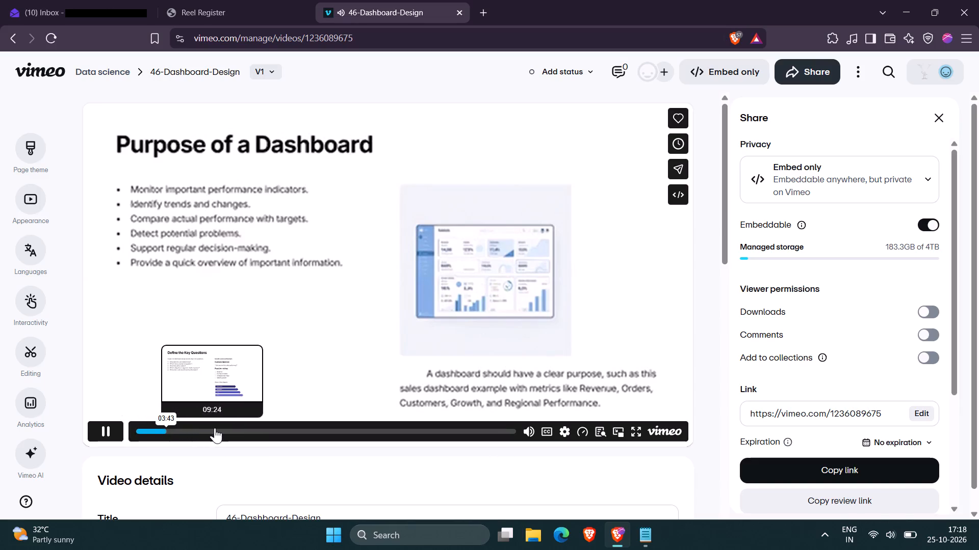
{"action": "left_click", "coordinate": [195, 426]}
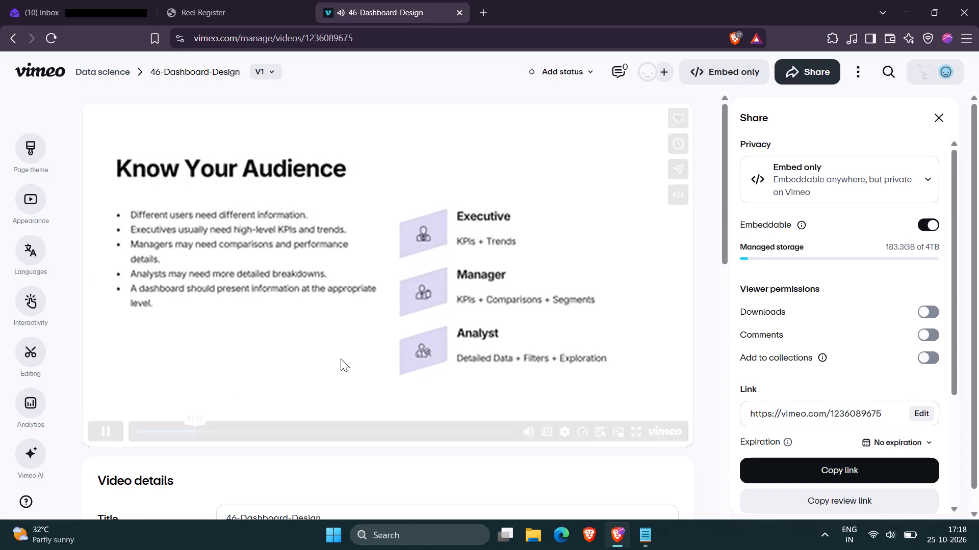
{"action": "left_click", "coordinate": [372, 353]}
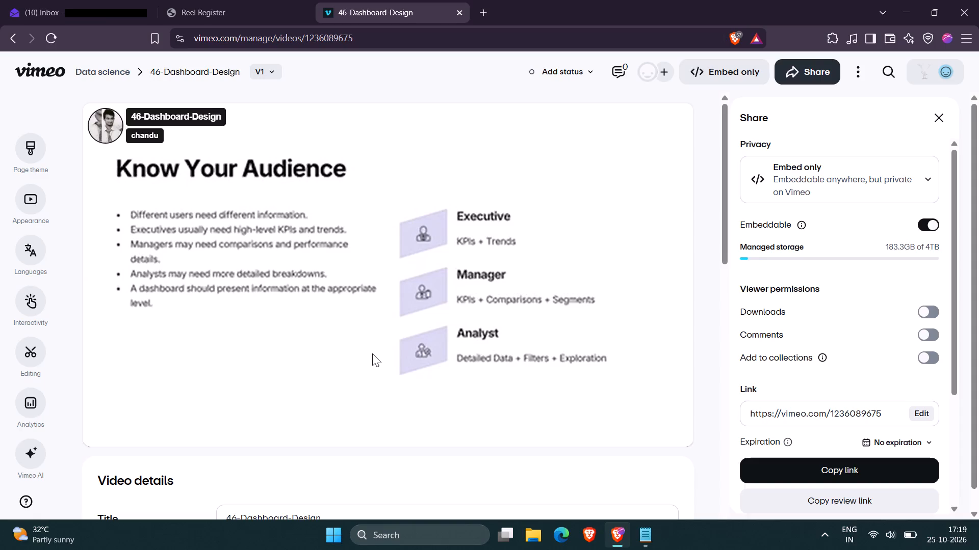
{"action": "left_click", "coordinate": [394, 219]}
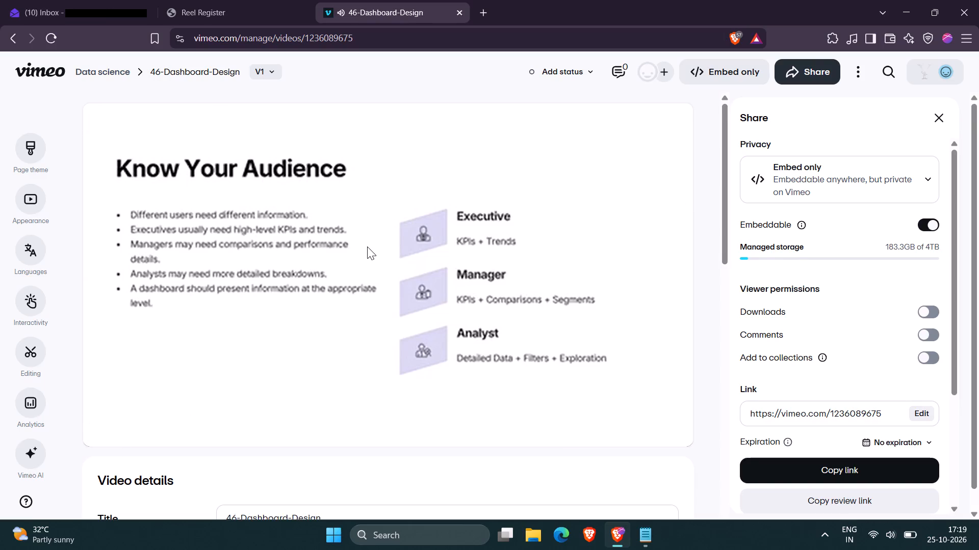
{"action": "left_click", "coordinate": [348, 264]}
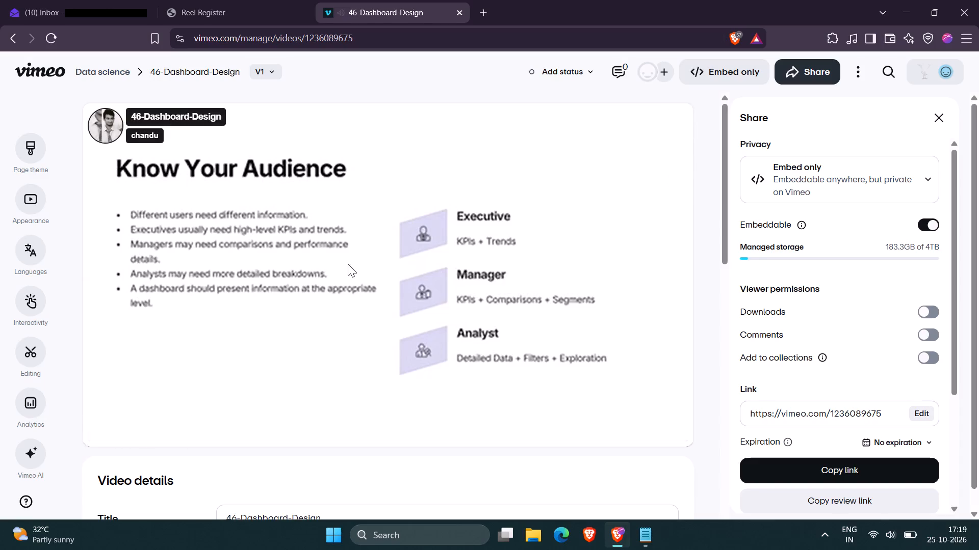
{"action": "left_click", "coordinate": [348, 264]}
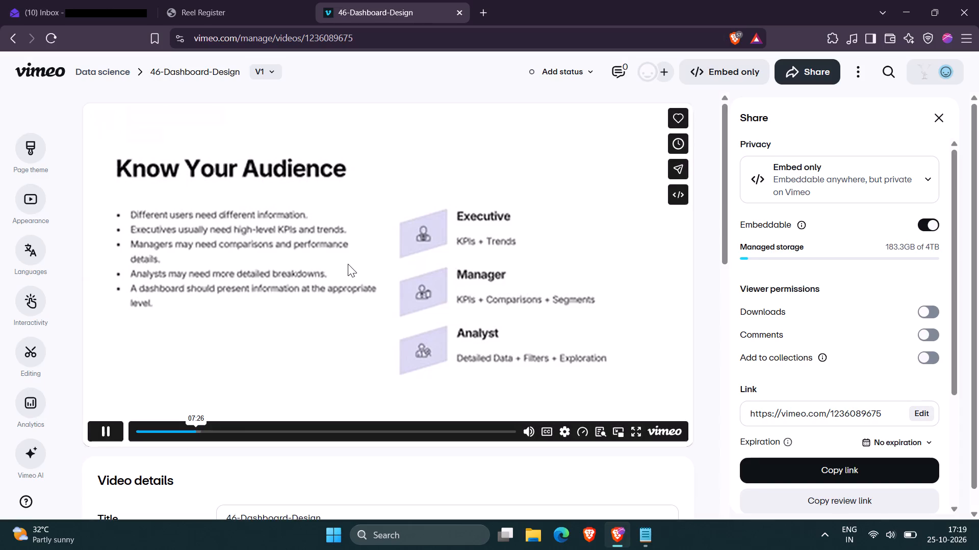
{"action": "left_click", "coordinate": [209, 427]}
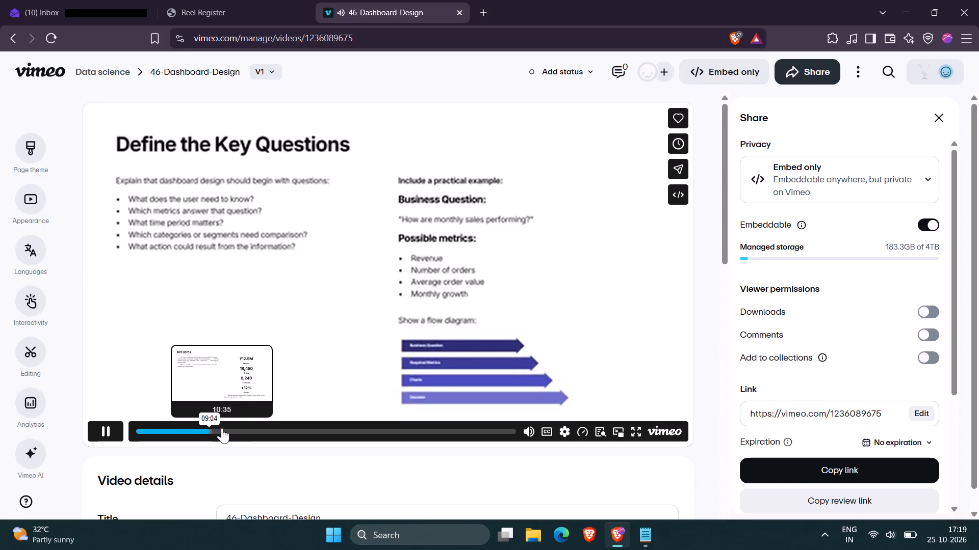
Jump to the KPI Cards slide at about 11:00 and rewind to about 10:36 to replay the explanation.
{"action": "left_click", "coordinate": [225, 428]}
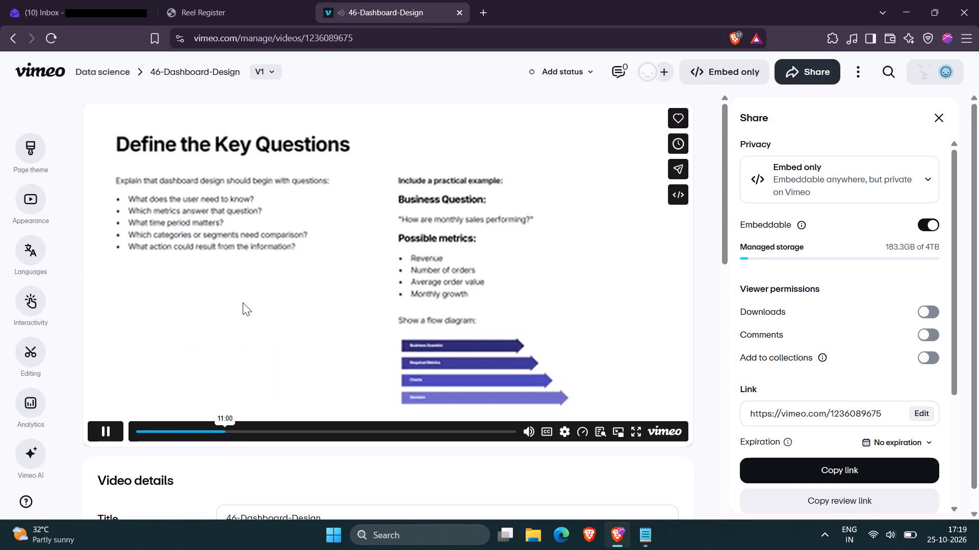
{"action": "key", "text": "Left"}
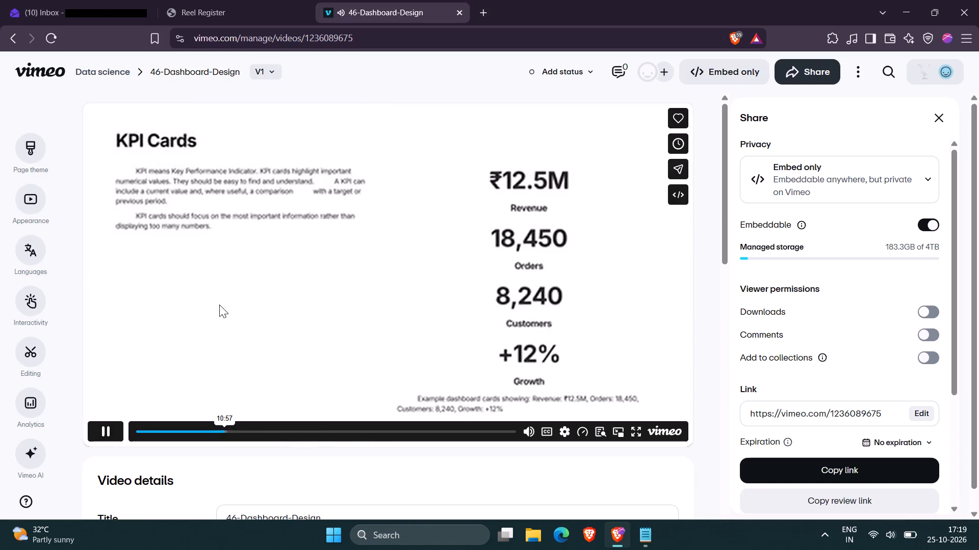
{"action": "key", "text": "Left"}
{"action": "key", "text": "Left"}
{"action": "key", "text": "Left"}
{"action": "key", "text": "Left"}
{"action": "key", "text": "Left"}
{"action": "key", "text": "Left"}
{"action": "key", "text": "Left"}
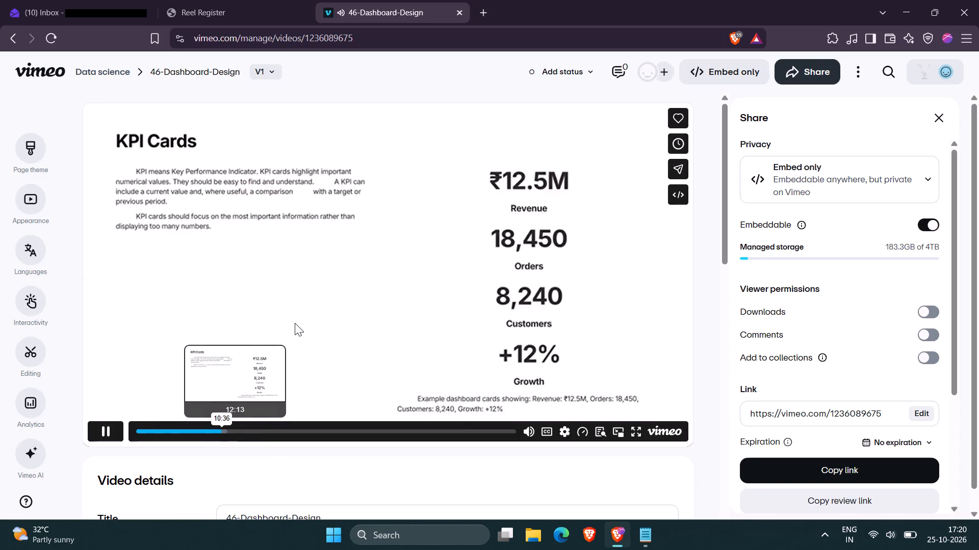
Skip forward from the KPI Cards slide, check the Task slide, and pause where the PowerPoint window shows.
{"action": "key", "text": "Right"}
{"action": "key", "text": "Right"}
{"action": "key", "text": "Right"}
{"action": "key", "text": "Right"}
{"action": "key", "text": "Right"}
{"action": "key", "text": "Right"}
{"action": "key", "text": "Right"}
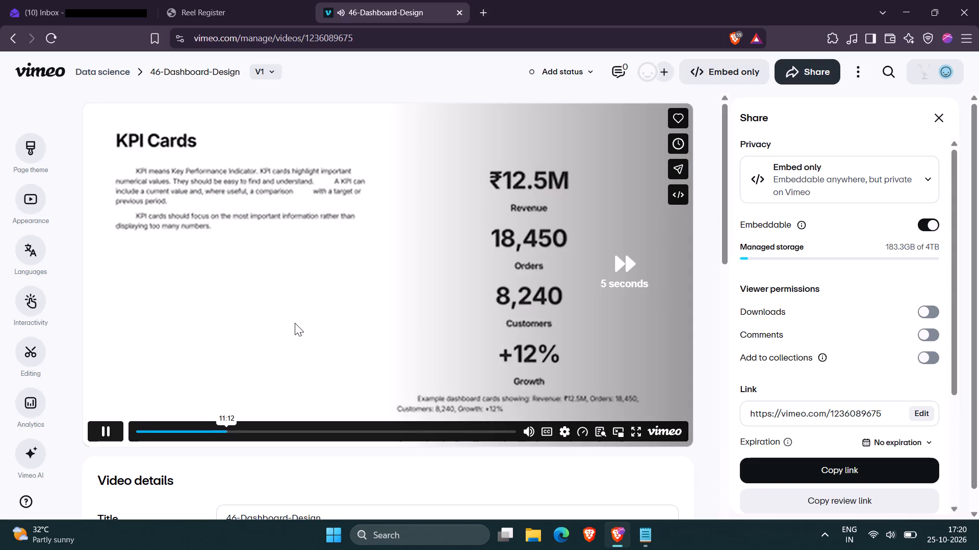
{"action": "key", "text": "Right"}
{"action": "key", "text": "Left"}
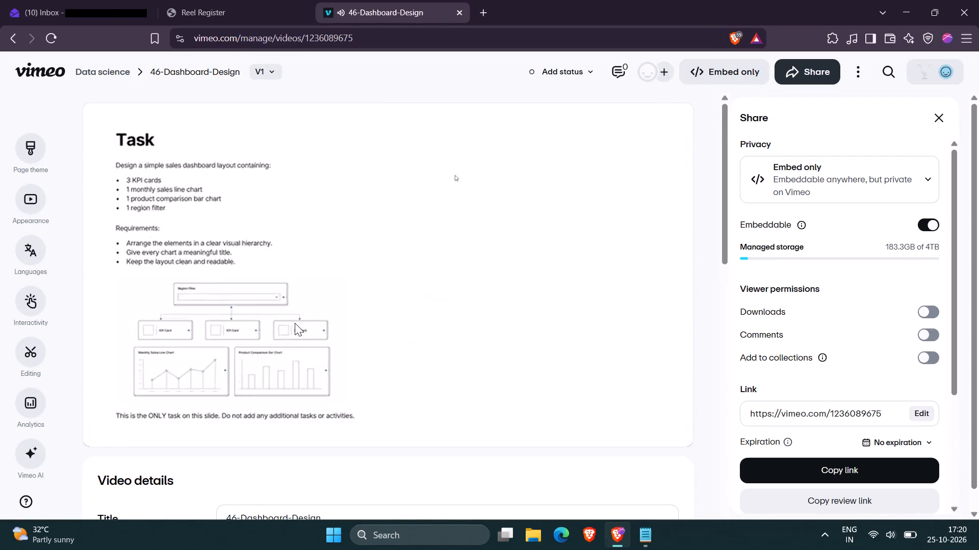
{"action": "key", "text": "space"}
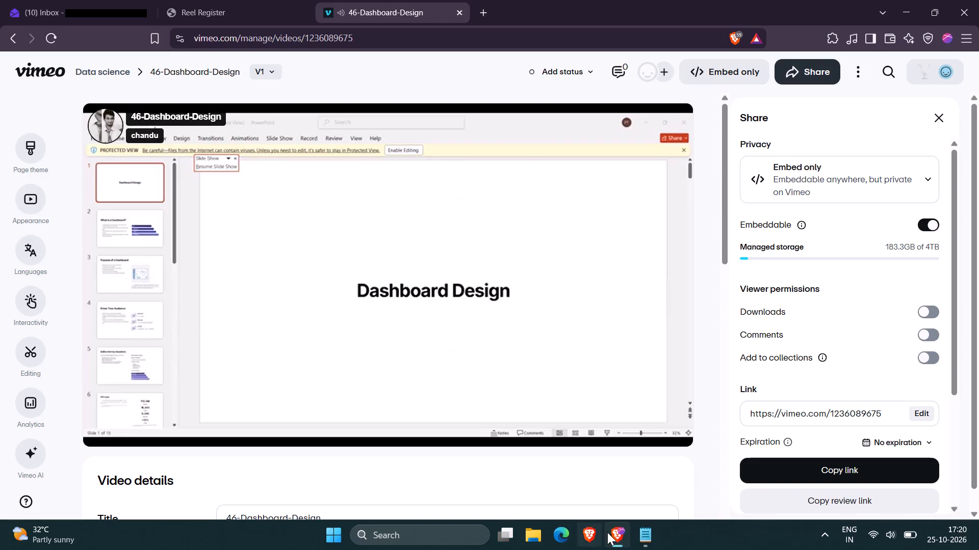
Switch to Notepad and add under lesson 46 the line "ppt minimized and background is visible at 11:19".
{"action": "left_click", "coordinate": [652, 533]}
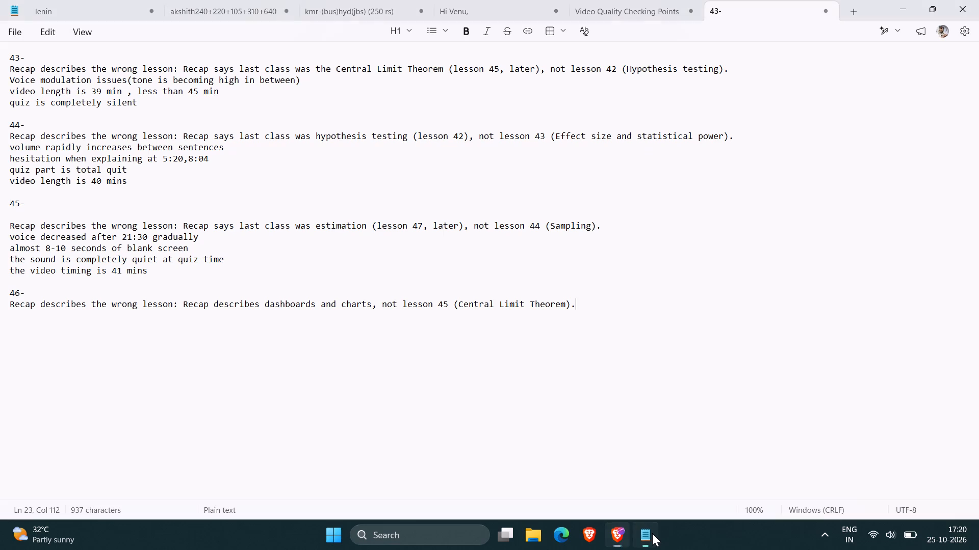
{"action": "left_click", "coordinate": [237, 328]}
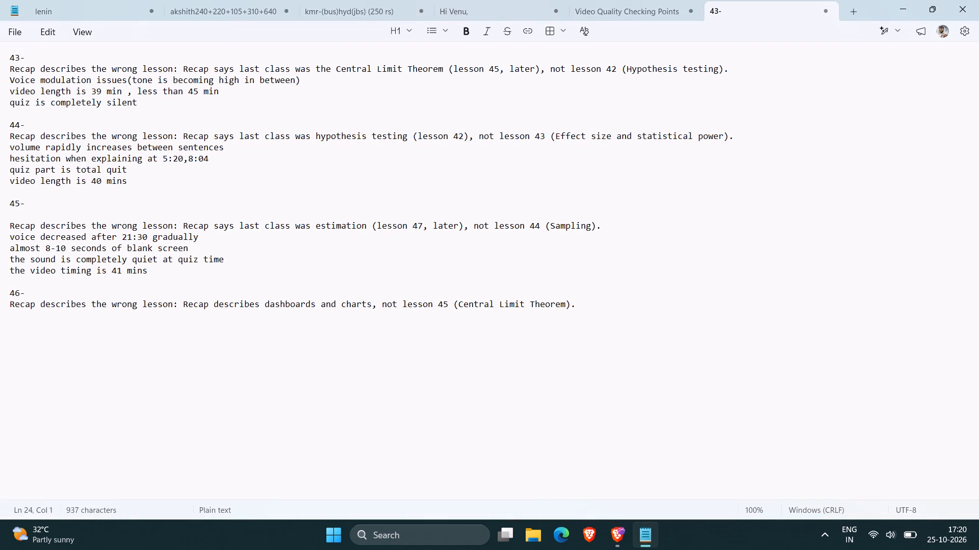
{"action": "type", "text": "ppt mini"}
{"action": "type", "text": "miz"}
{"action": "type", "text": "ed and background is visible at"}
{"action": "key", "text": "space"}
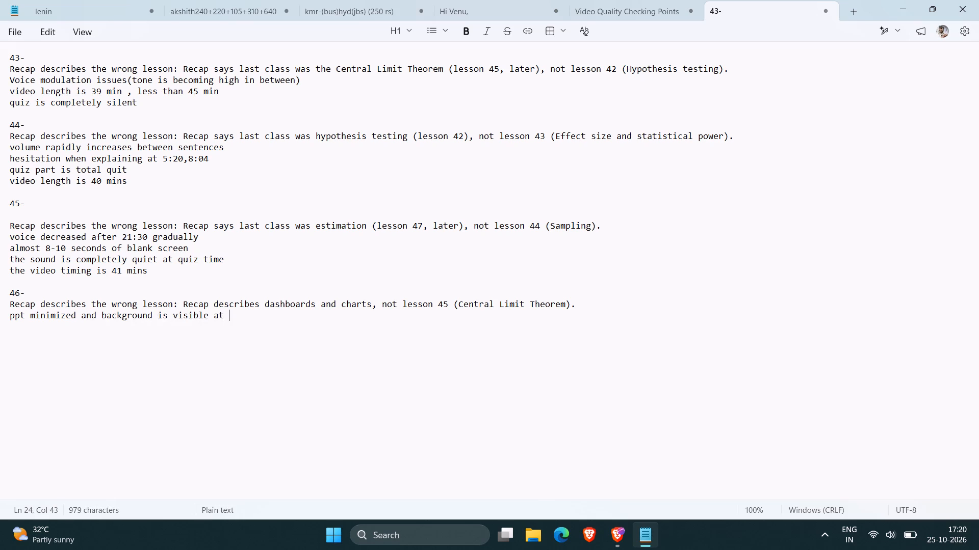
{"action": "key", "text": "alt+Tab"}
{"action": "key", "text": "alt+Tab"}
{"action": "type", "text": "11:19"}
{"action": "key", "text": "Return"}
Return to the Vimeo video, resume playback and skip forward through the KPI Cards slide to about 12:09.
{"action": "key", "text": "alt+Tab"}
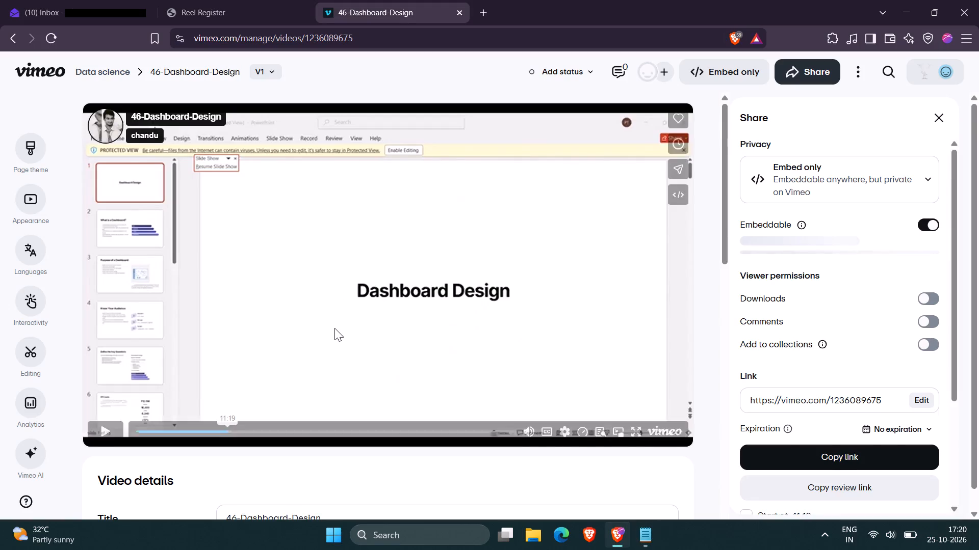
{"action": "left_click", "coordinate": [334, 328]}
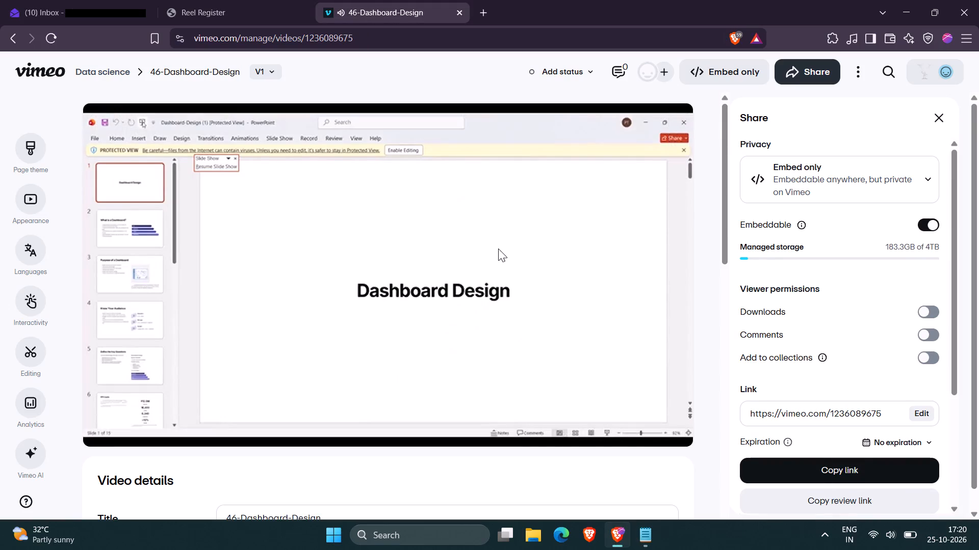
{"action": "key", "text": "Right"}
{"action": "key", "text": "Right"}
{"action": "key", "text": "Right"}
{"action": "key", "text": "Right"}
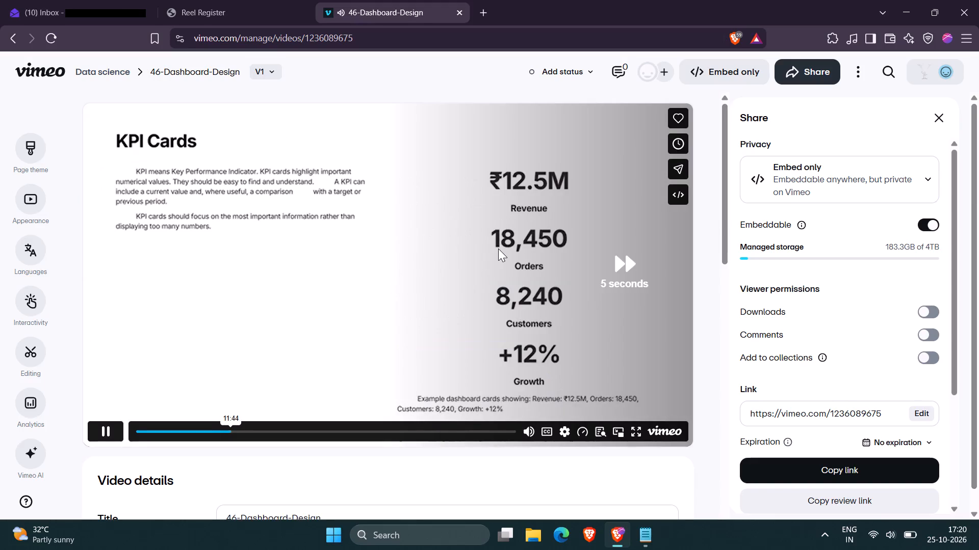
{"action": "key", "text": "Right"}
{"action": "key", "text": "Right"}
{"action": "key", "text": "Right"}
{"action": "key", "text": "Right"}
{"action": "key", "text": "Right"}
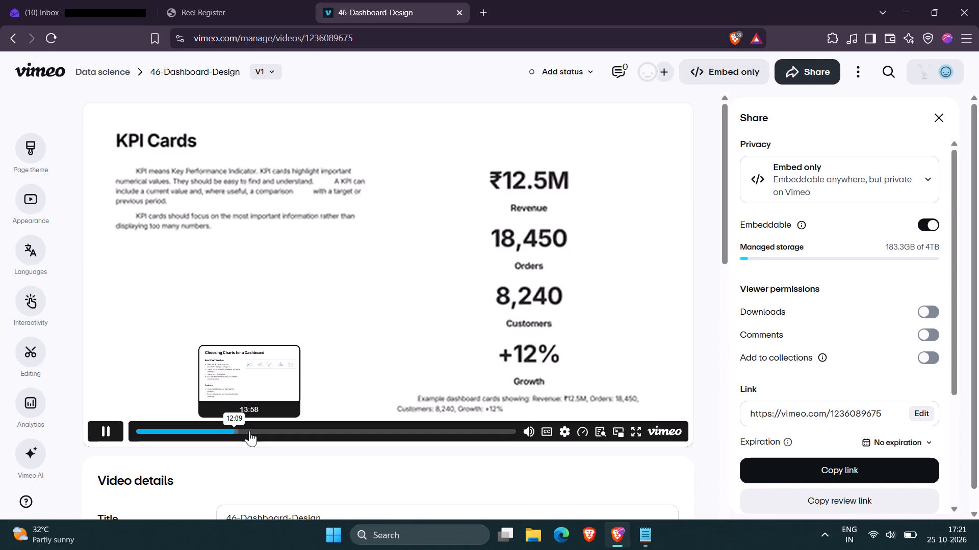
Jump to the Choosing Charts for a Dashboard slide at about 13:58, listen, and skip forward to about 14:32.
{"action": "left_click", "coordinate": [249, 431]}
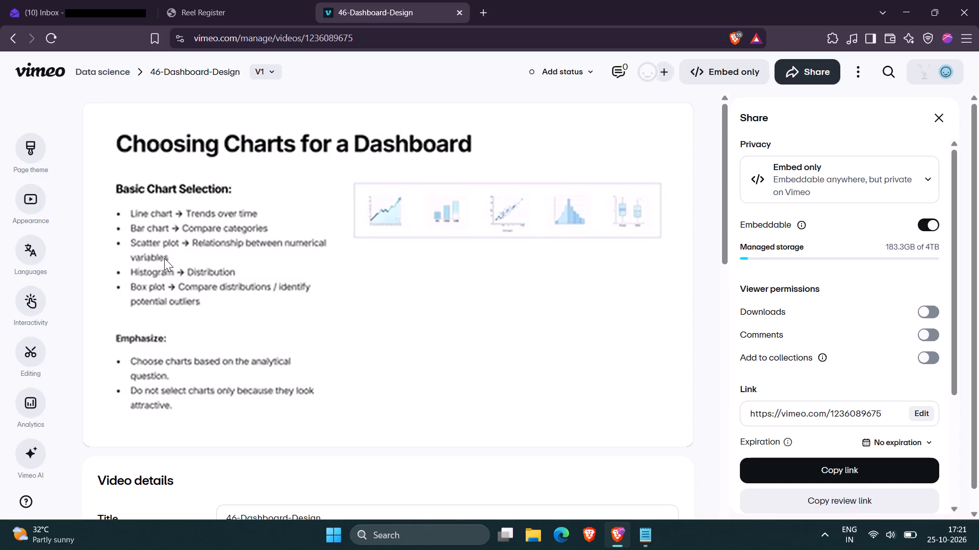
{"action": "left_click", "coordinate": [196, 278]}
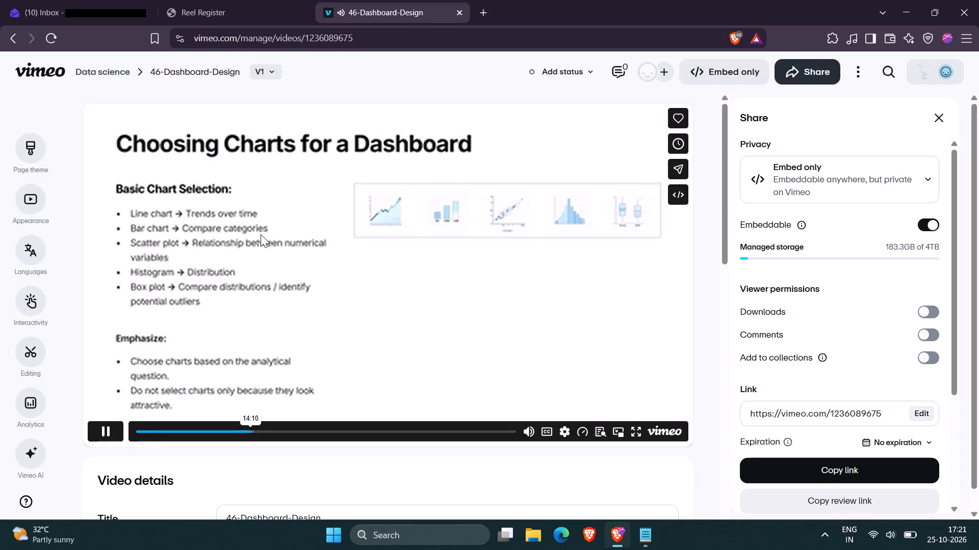
{"action": "key", "text": "Right"}
{"action": "key", "text": "Right"}
{"action": "key", "text": "Right"}
{"action": "key", "text": "Right"}
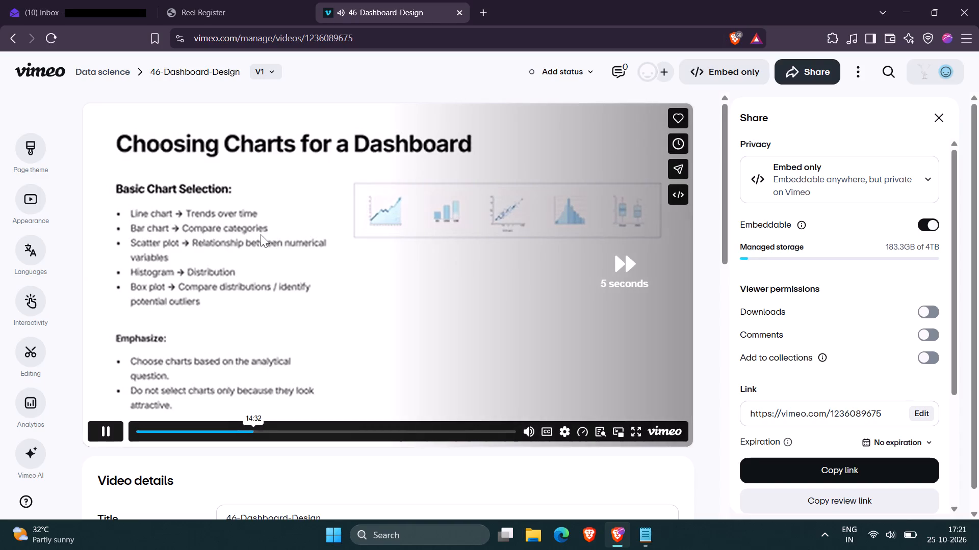
Switch to the Reel Register report for lesson 46 and examine its flags and sample frames.
{"action": "left_click", "coordinate": [214, 0]}
{"action": "scroll", "coordinate": [261, 352], "scroll_direction": "down", "scroll_amount": 1}
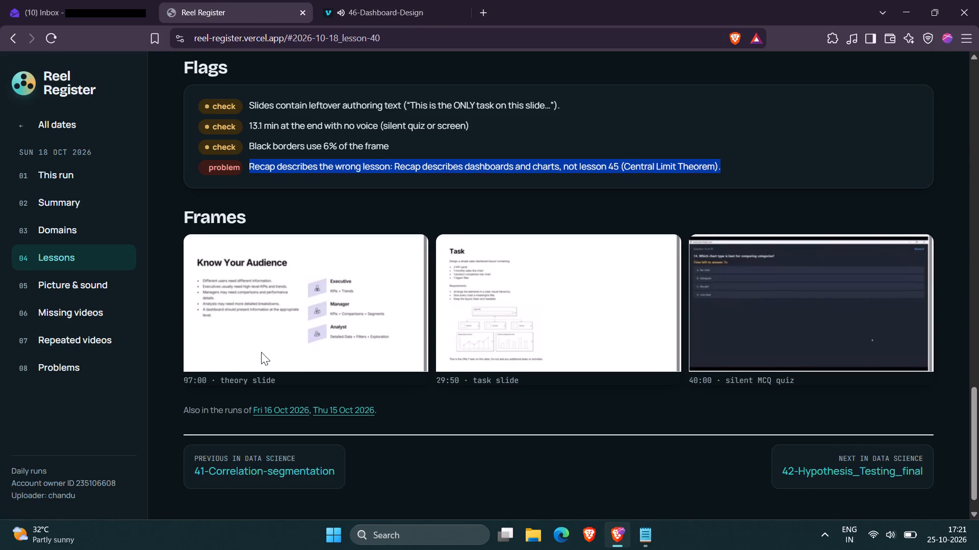
{"action": "scroll", "coordinate": [261, 352], "scroll_direction": "down", "scroll_amount": 3}
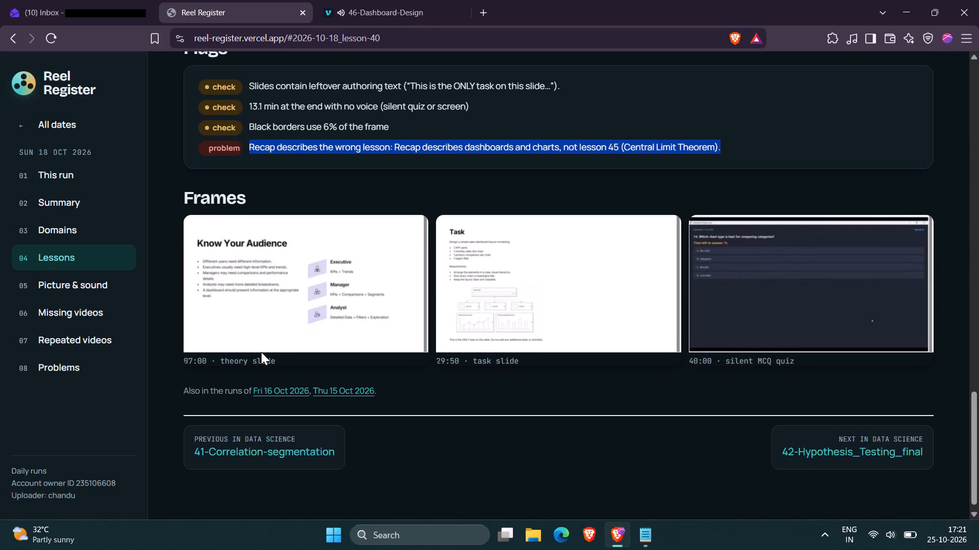
Back in the Vimeo video, spot-check Dashboard Layout and Visual Hierarchy at about 16:55, and replay Filters and Interactivity near 19:45.
{"action": "left_click", "coordinate": [403, 0]}
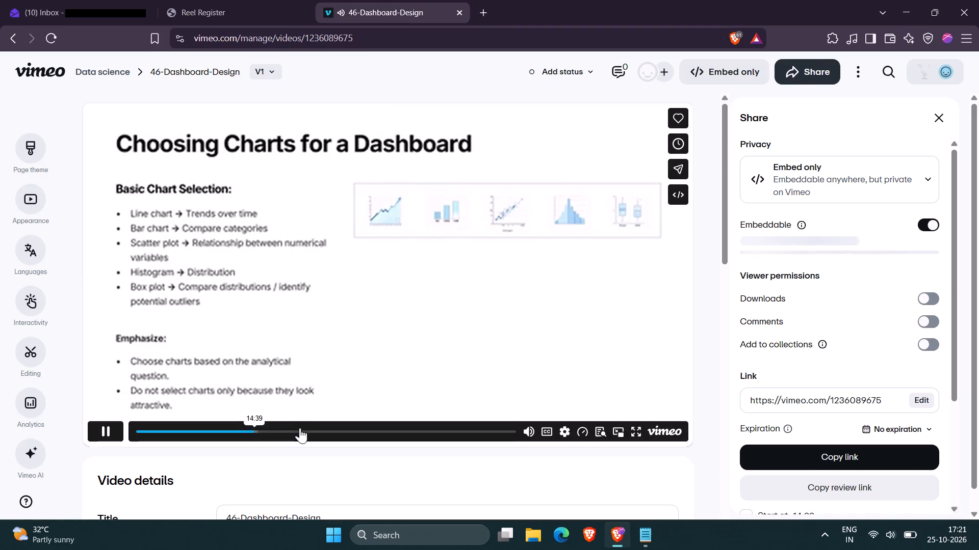
{"action": "left_click", "coordinate": [273, 432]}
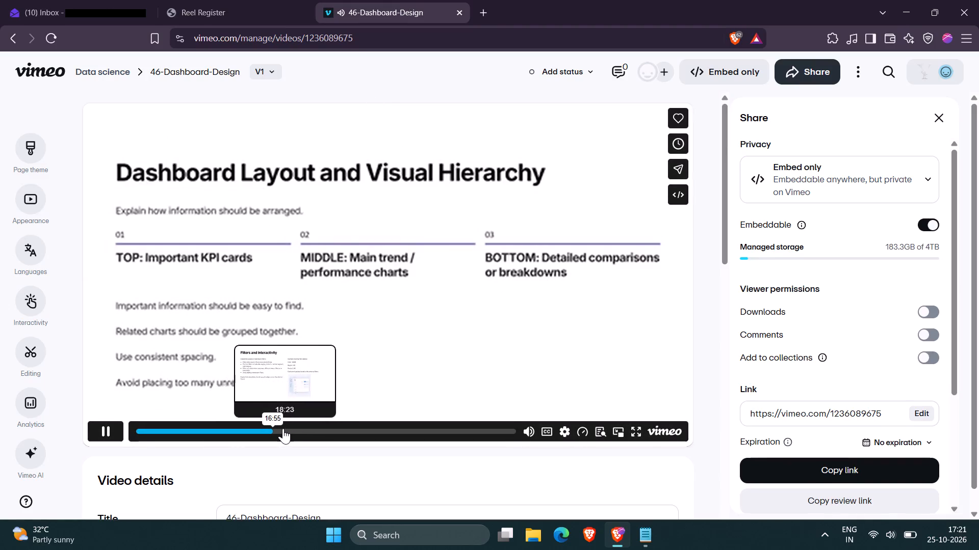
{"action": "left_click", "coordinate": [296, 428]}
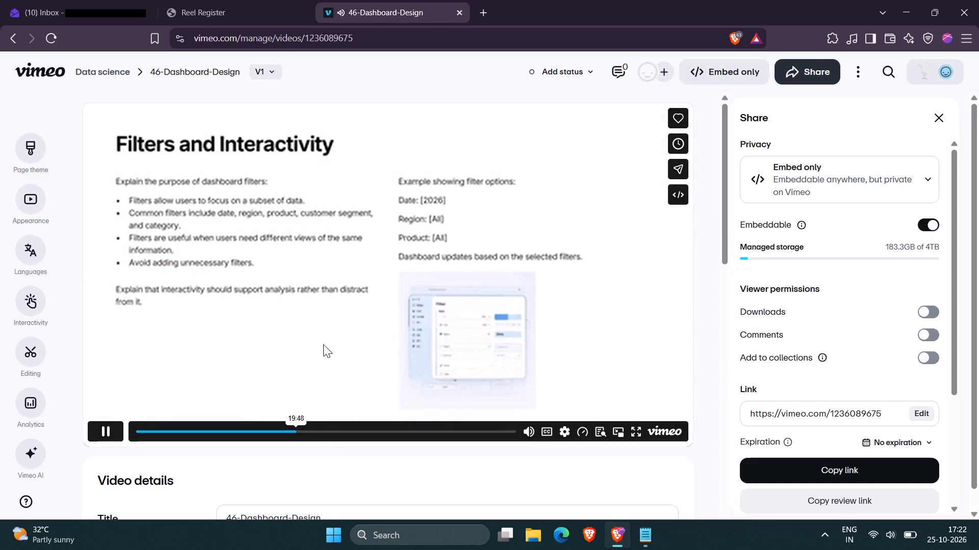
{"action": "key", "text": "Left"}
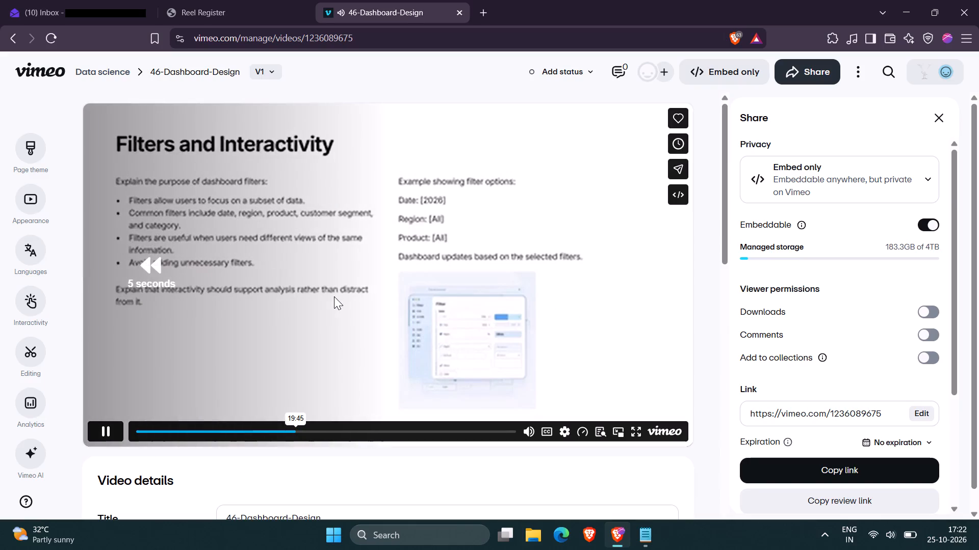
{"action": "left_click", "coordinate": [334, 296]}
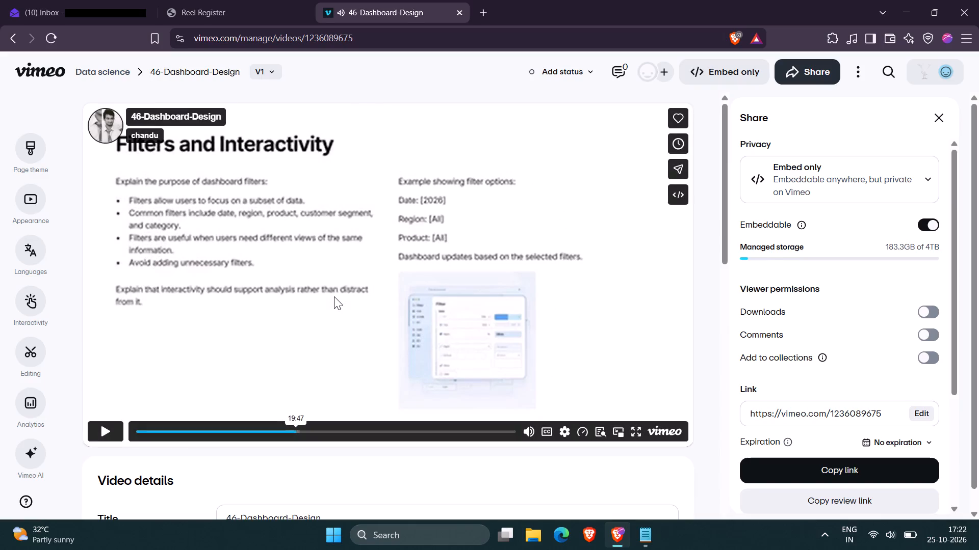
{"action": "left_click", "coordinate": [334, 296]}
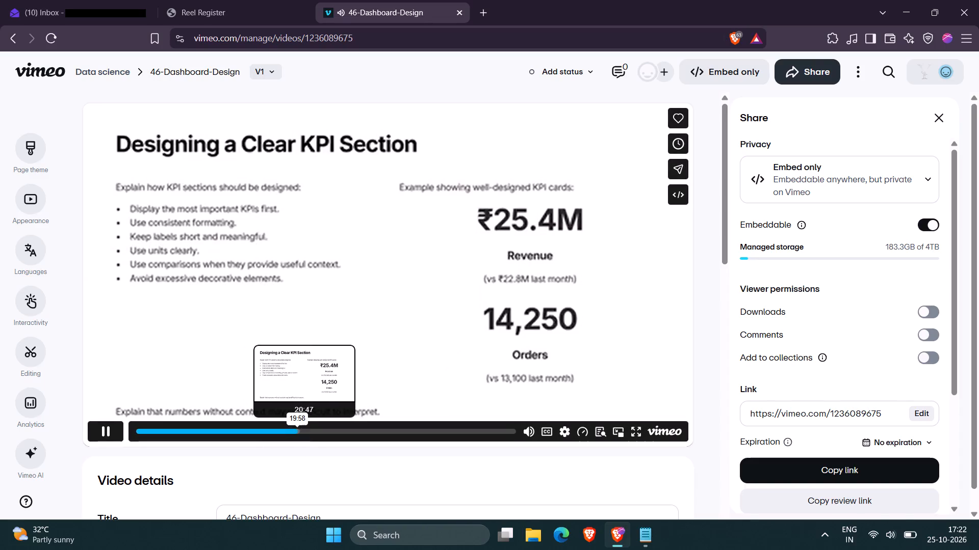
Skip through the Designing a Clear KPI Section slide to about 20:35, and pause on Colors and Visual Consistency at about 23:17.
{"action": "key", "text": "Right"}
{"action": "key", "text": "Right"}
{"action": "key", "text": "Right"}
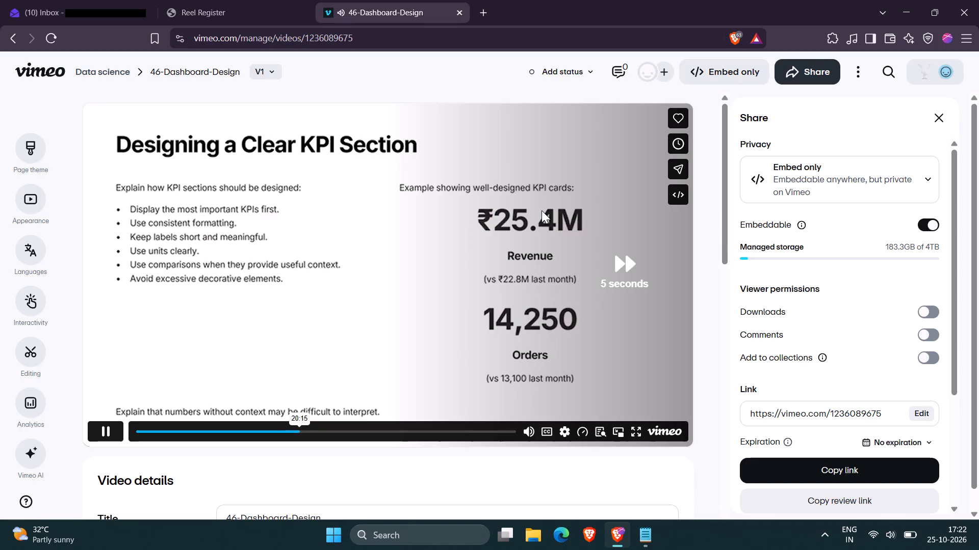
{"action": "key", "text": "Right"}
{"action": "key", "text": "Right"}
{"action": "key", "text": "Right"}
{"action": "key", "text": "Right"}
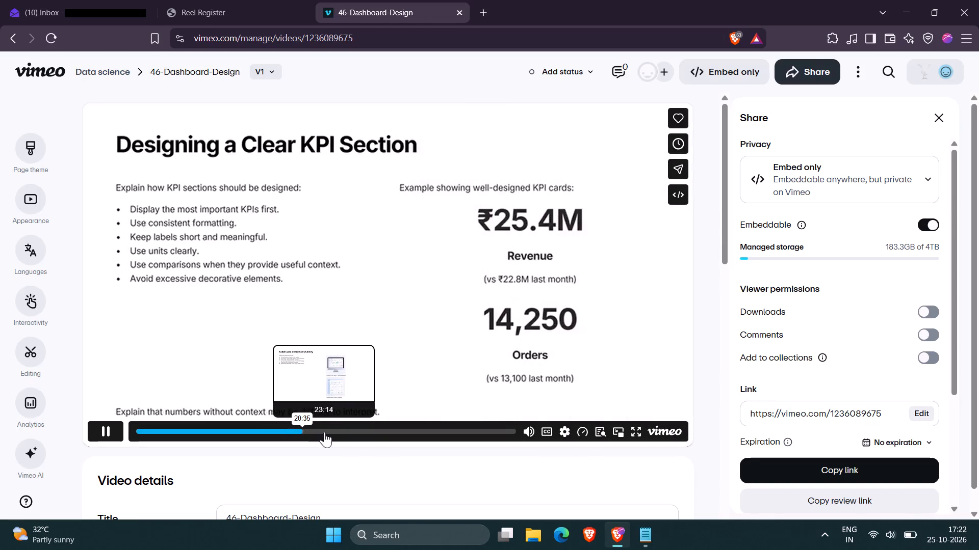
{"action": "left_click", "coordinate": [324, 432]}
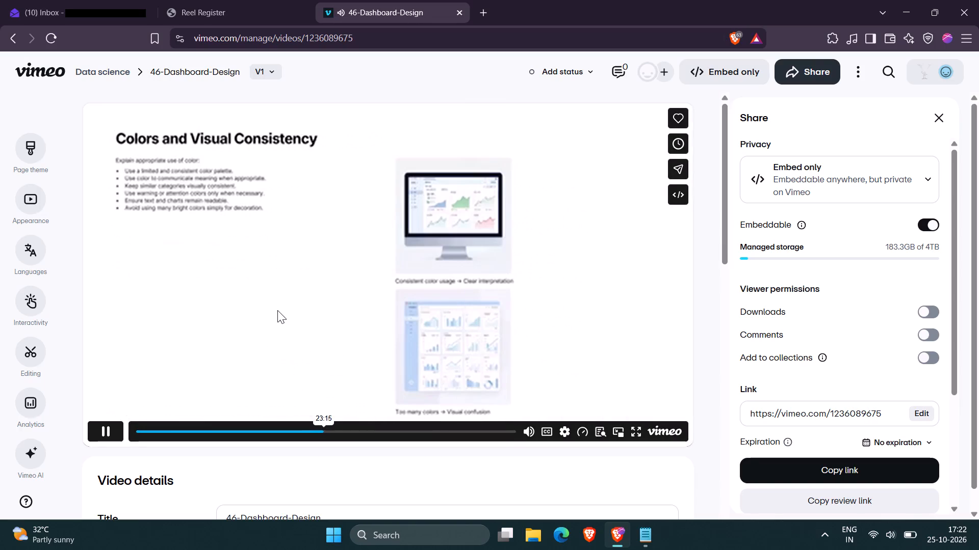
{"action": "left_click", "coordinate": [316, 307]}
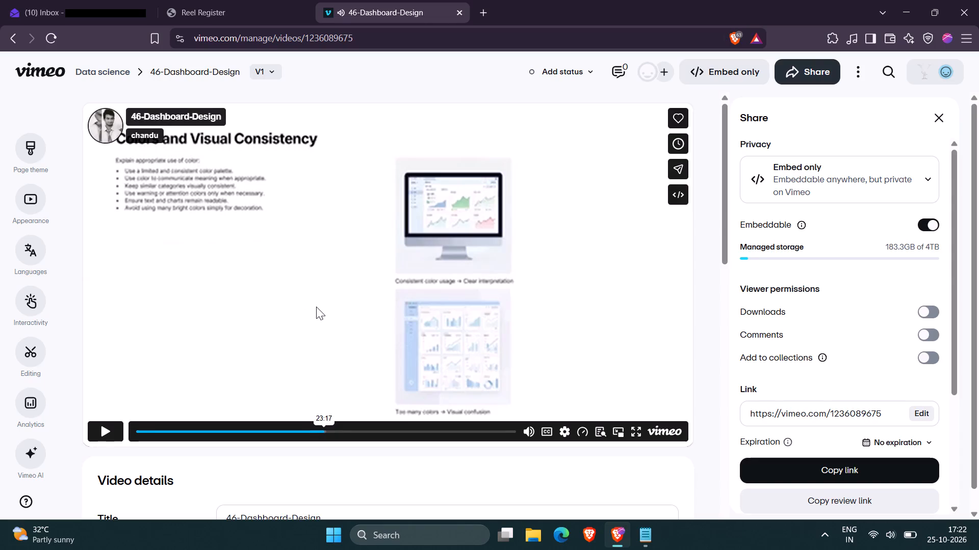
Add to the lesson 46 notes in Notepad the line "in colours and visual consistency slide text is not visible".
{"action": "key", "text": "alt+Tab"}
{"action": "type", "text": "in colours and vi"}
{"action": "key", "text": "alt+Tab"}
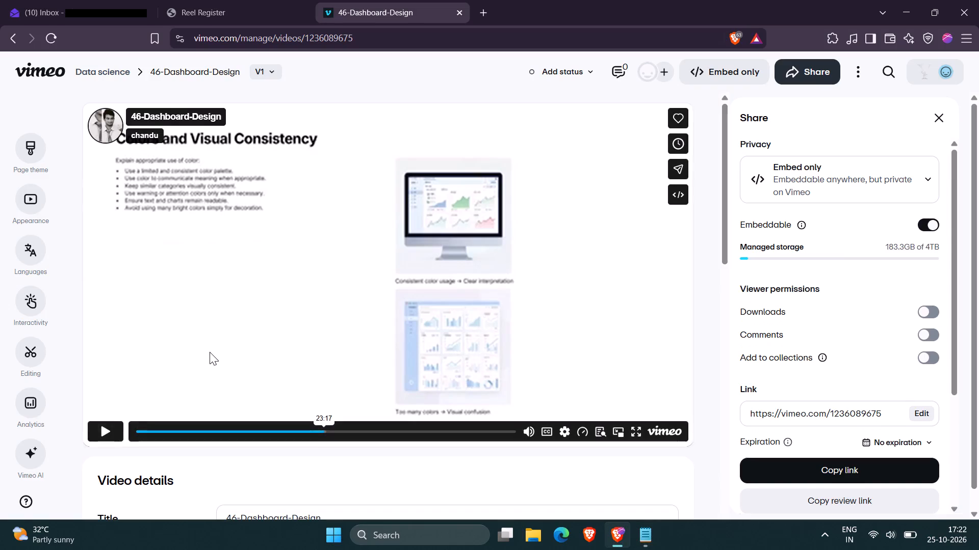
{"action": "key", "text": "alt+Tab"}
{"action": "type", "text": "sual consistencu"}
{"action": "key", "text": "BackSpace"}
{"action": "type", "text": "y text"}
{"action": "key", "text": "space"}
{"action": "key", "text": "BackSpace"}
{"action": "key", "text": "BackSpace"}
{"action": "key", "text": "BackSpace"}
{"action": "key", "text": "BackSpace"}
{"action": "key", "text": "BackSpace"}
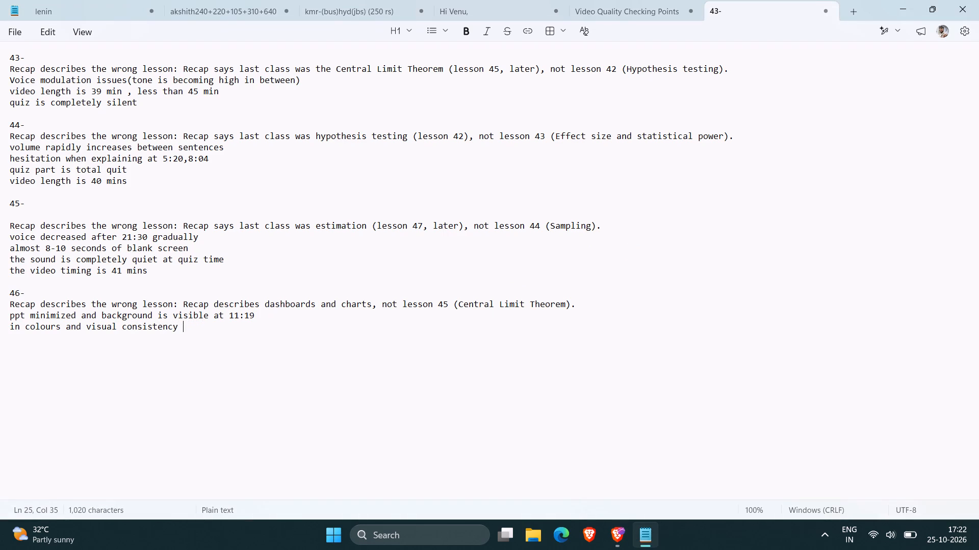
{"action": "type", "text": "slide text is not visible"}
{"action": "key", "text": "Return"}
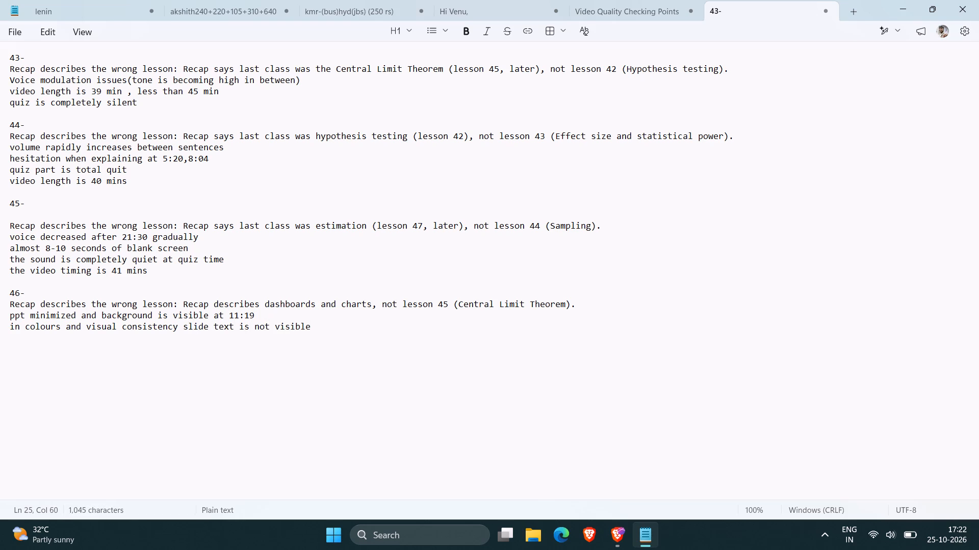
Resume the Vimeo video and spot-check the Dashboard Design Best Practices slide at about 27:40 and 28:39 and the Task slide at about 29:32.
{"action": "key", "text": "alt+Tab"}
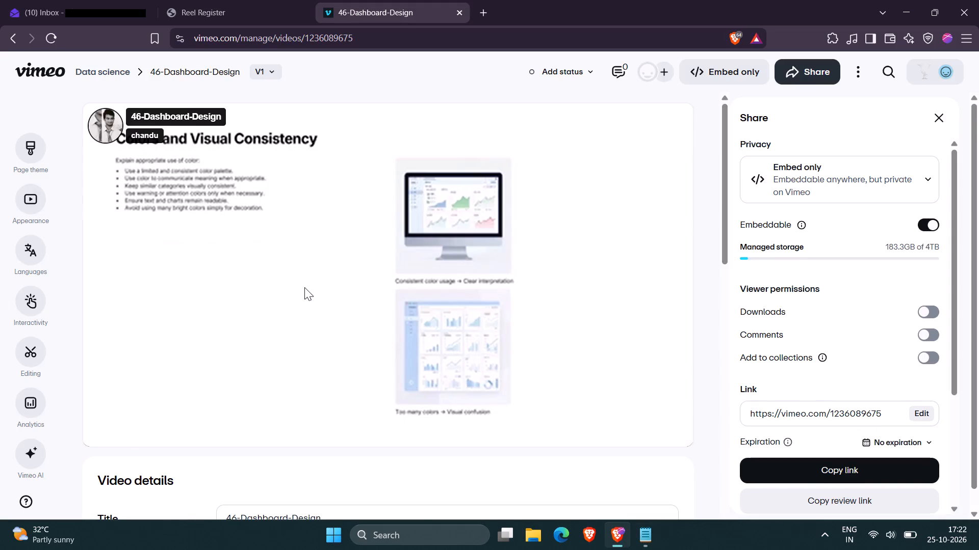
{"action": "left_click", "coordinate": [304, 287]}
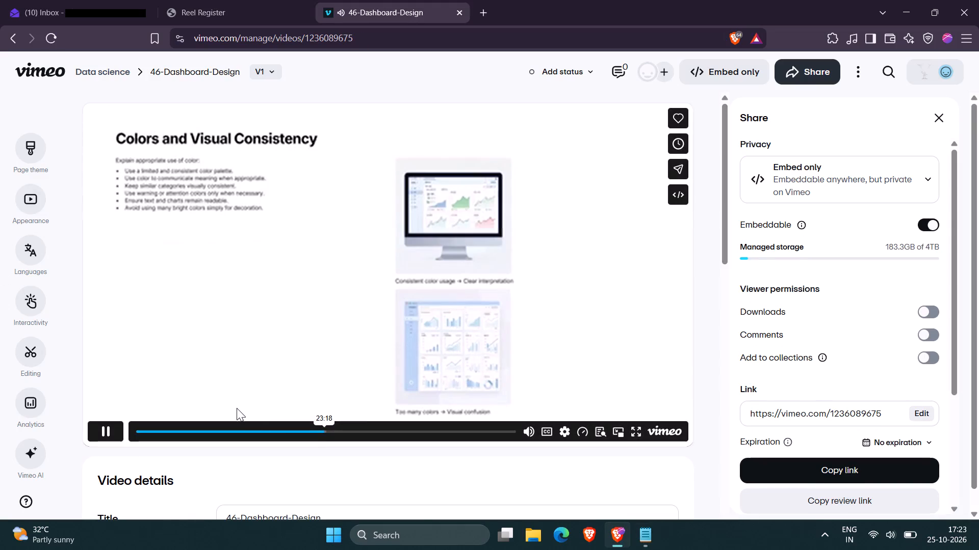
{"action": "left_click", "coordinate": [359, 434]}
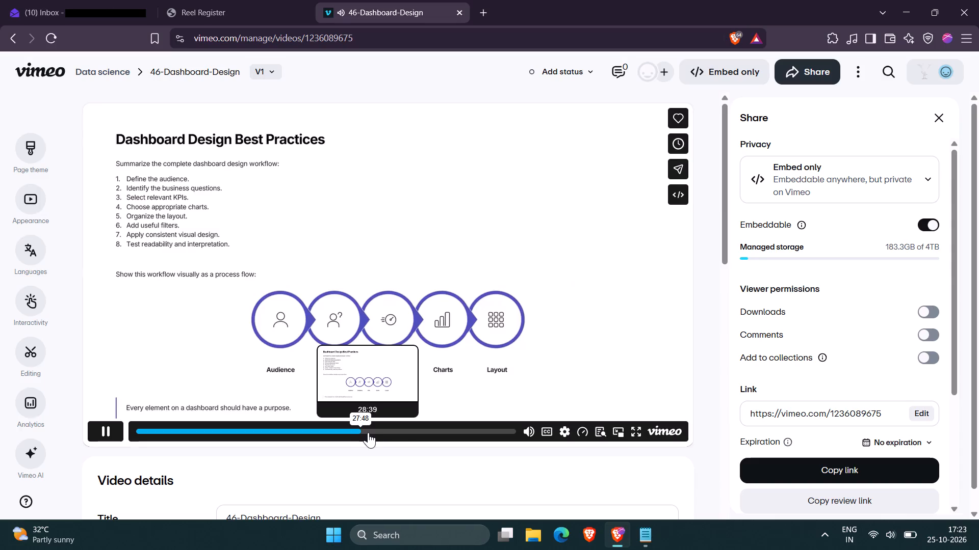
{"action": "left_click", "coordinate": [368, 432]}
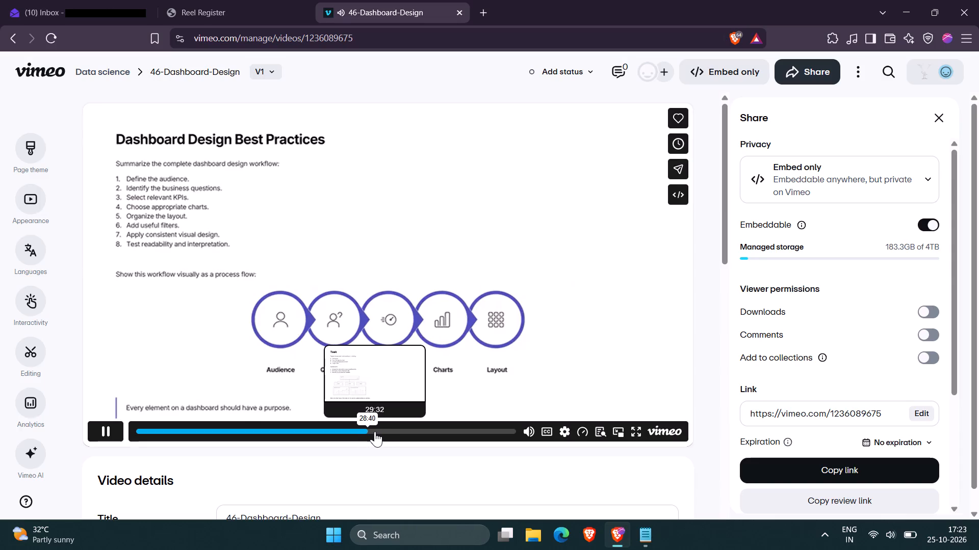
{"action": "left_click", "coordinate": [375, 431]}
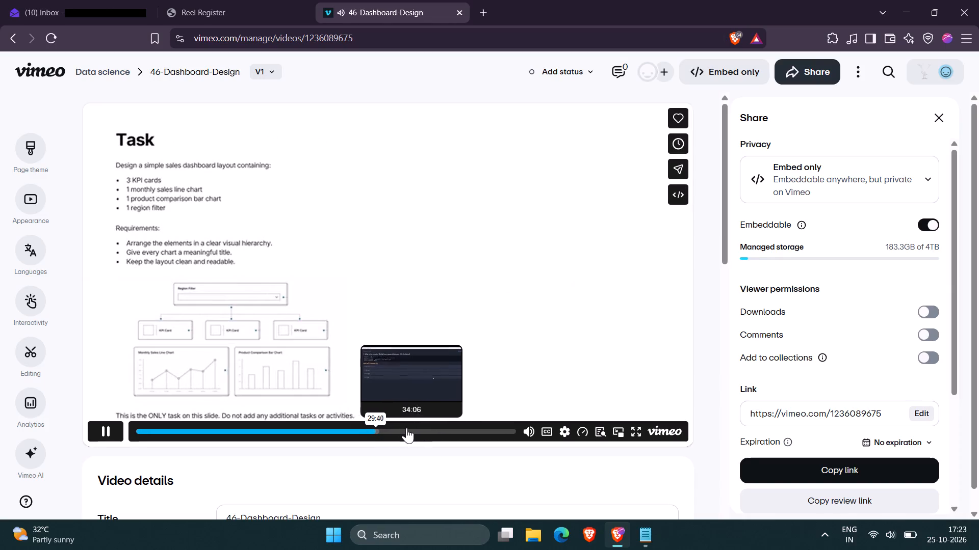
Jump to the FAQ: Dashboard Design slide at about 33:00 and skip forward through it to about 33:27.
{"action": "left_click", "coordinate": [403, 428]}
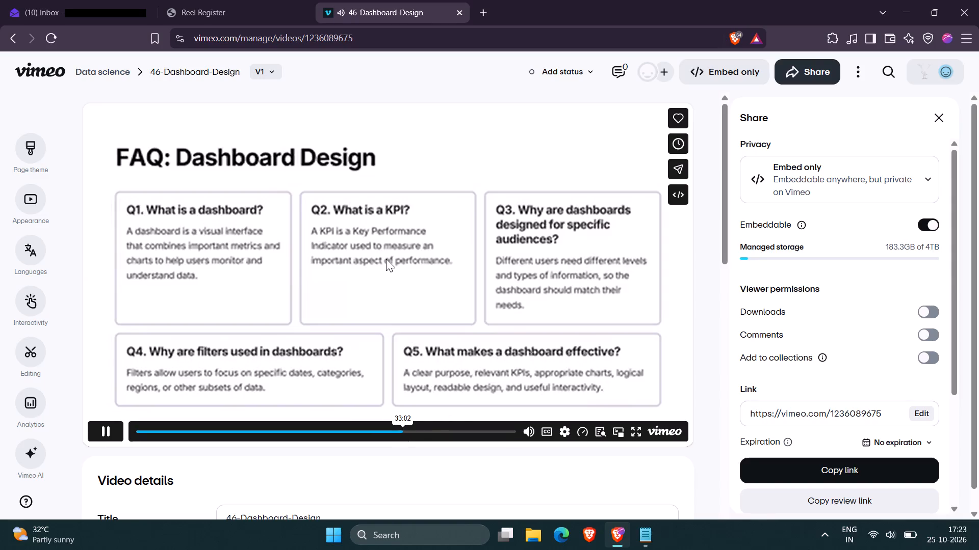
{"action": "key", "text": "Right"}
{"action": "key", "text": "Right"}
{"action": "key", "text": "Right"}
{"action": "key", "text": "Right"}
{"action": "key", "text": "Right"}
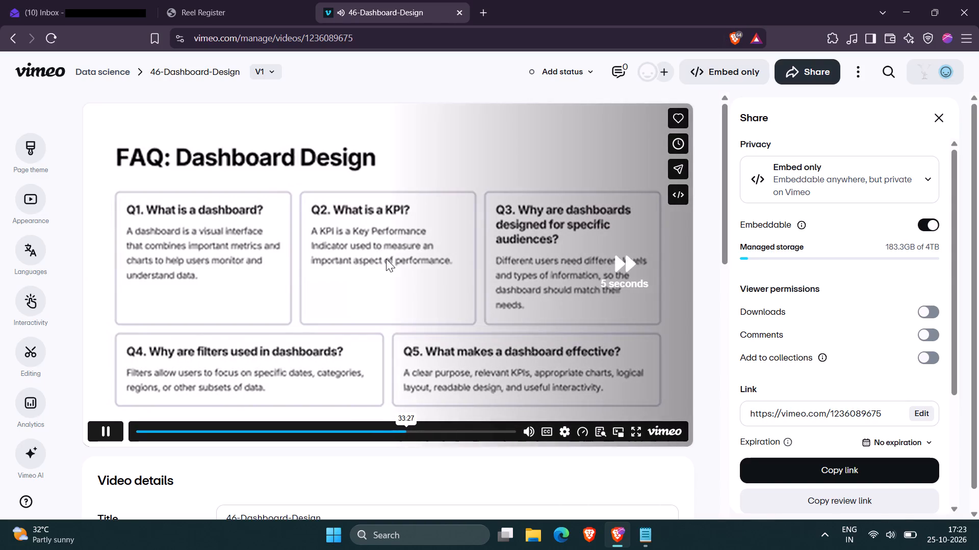
Skip further through the FAQ: Dashboard Design slide to about 34:06, pausing and resuming playback along the way.
{"action": "key", "text": "Right"}
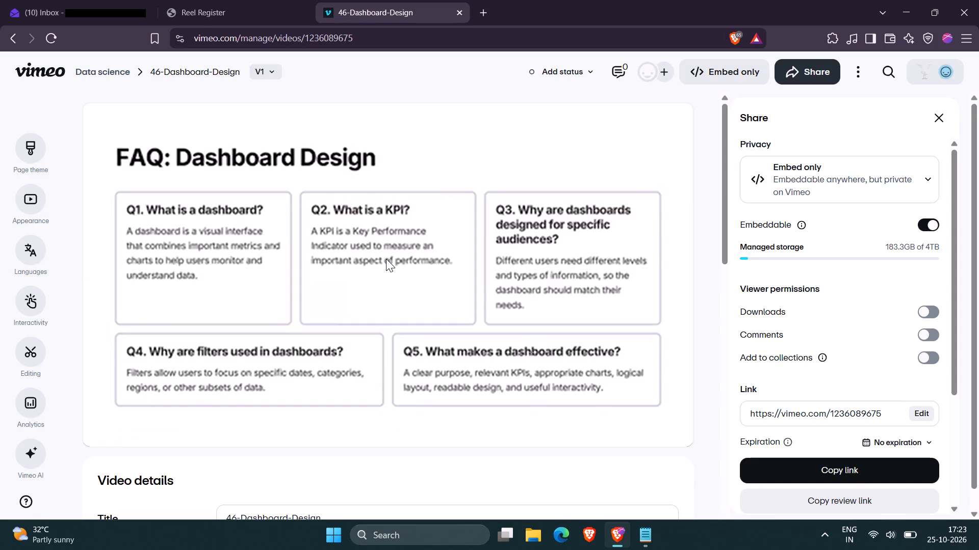
{"action": "left_click", "coordinate": [421, 278]}
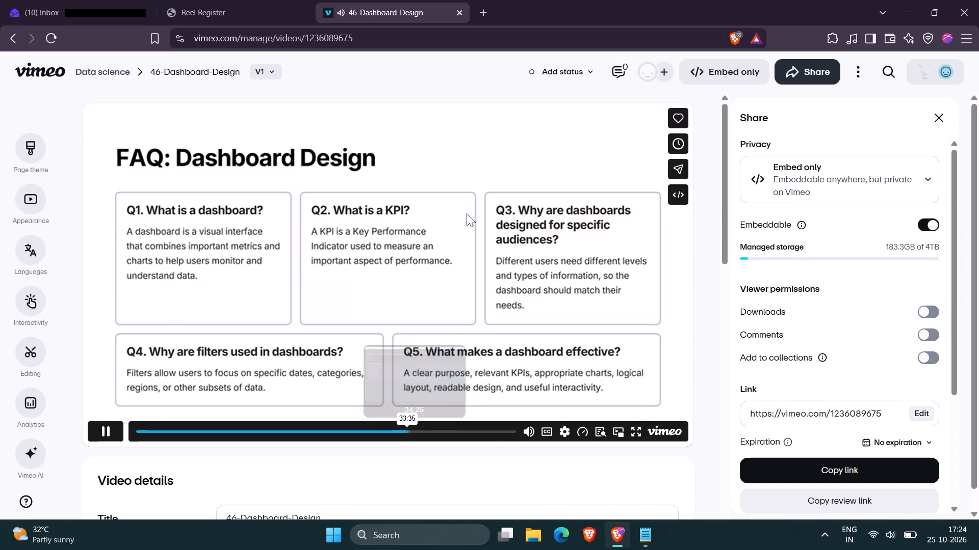
{"action": "key", "text": "Right"}
{"action": "key", "text": "Right"}
{"action": "key", "text": "Right"}
{"action": "key", "text": "Right"}
{"action": "key", "text": "Right"}
{"action": "key", "text": "Right"}
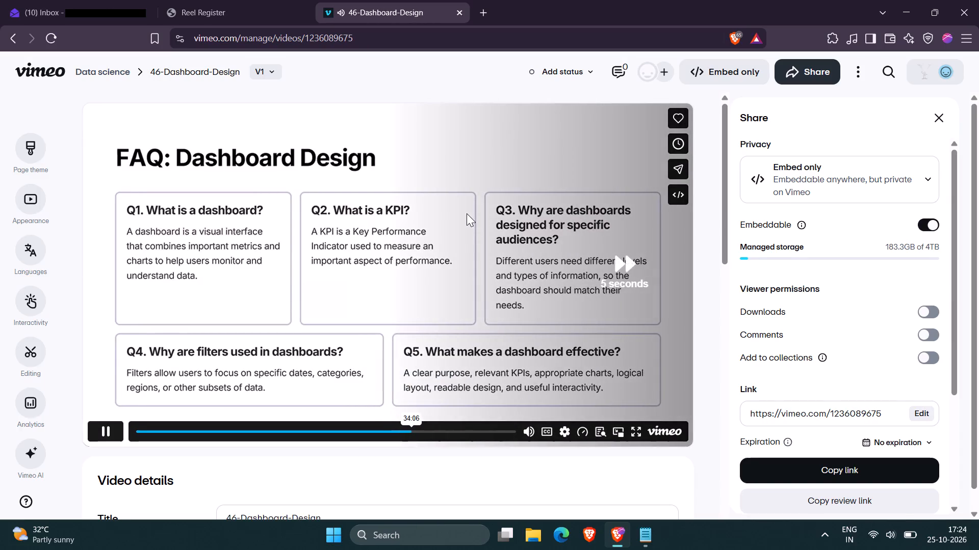
Copy the line "the sound is completely quiet at quiz time" from the lesson 45 notes in Notepad to the end of the lesson 46 notes.
{"action": "key", "text": "alt+Tab"}
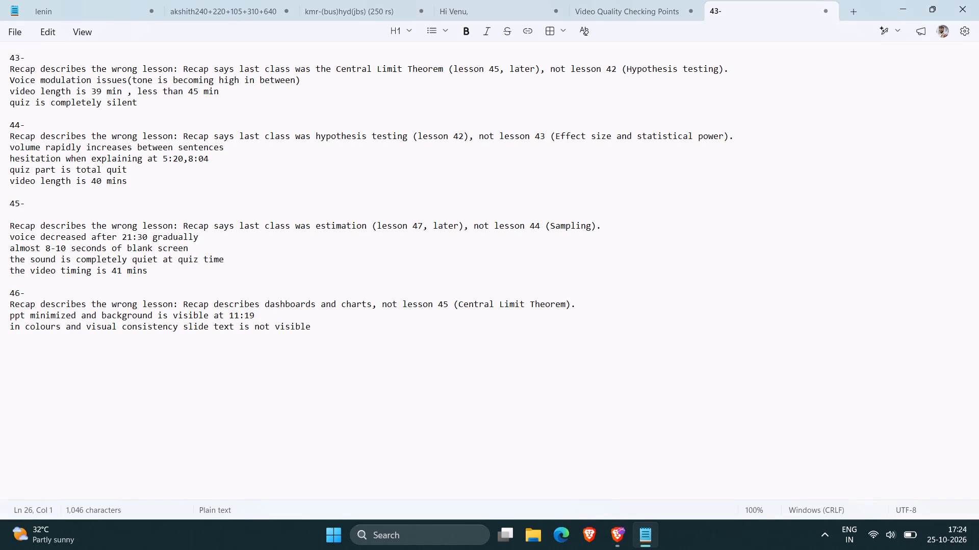
{"action": "left_click", "coordinate": [230, 258]}
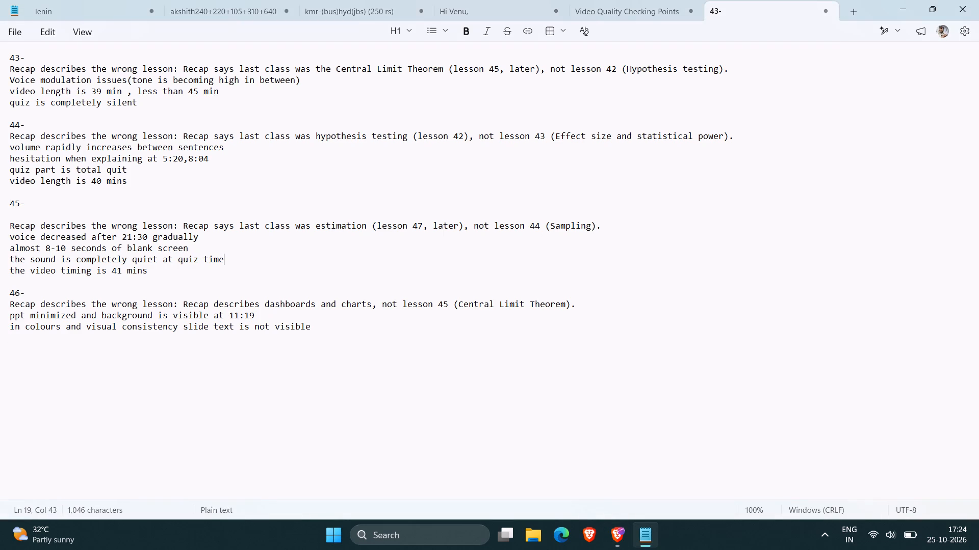
{"action": "key", "text": "shift+Left"}
{"action": "key", "text": "shift+Left"}
{"action": "key", "text": "ctrl+shift+Left"}
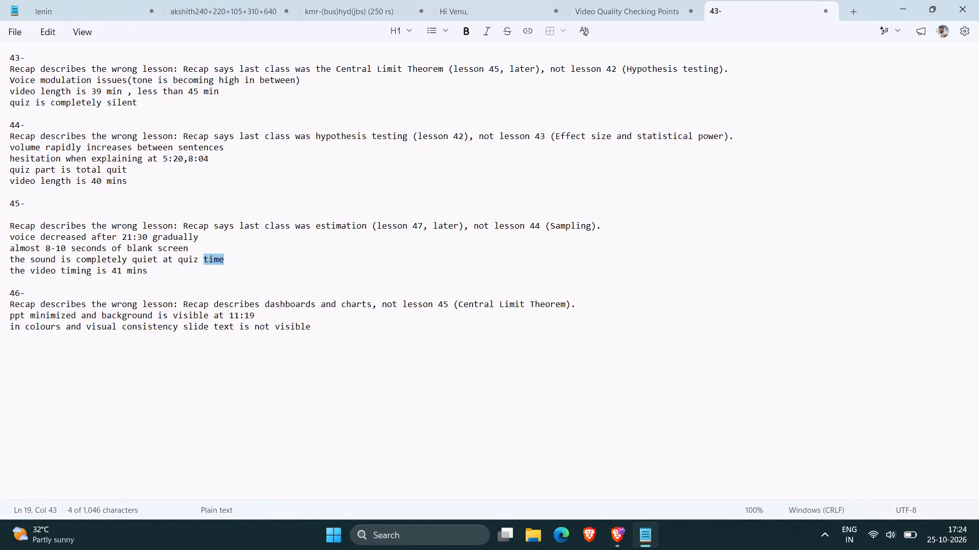
{"action": "key", "text": "ctrl+shift+Left"}
{"action": "key", "text": "ctrl+shift+Left"}
{"action": "key", "text": "ctrl+shift+Left"}
{"action": "key", "text": "ctrl+shift+Left"}
{"action": "key", "text": "ctrl+shift+Left"}
{"action": "key", "text": "ctrl+shift+Left"}
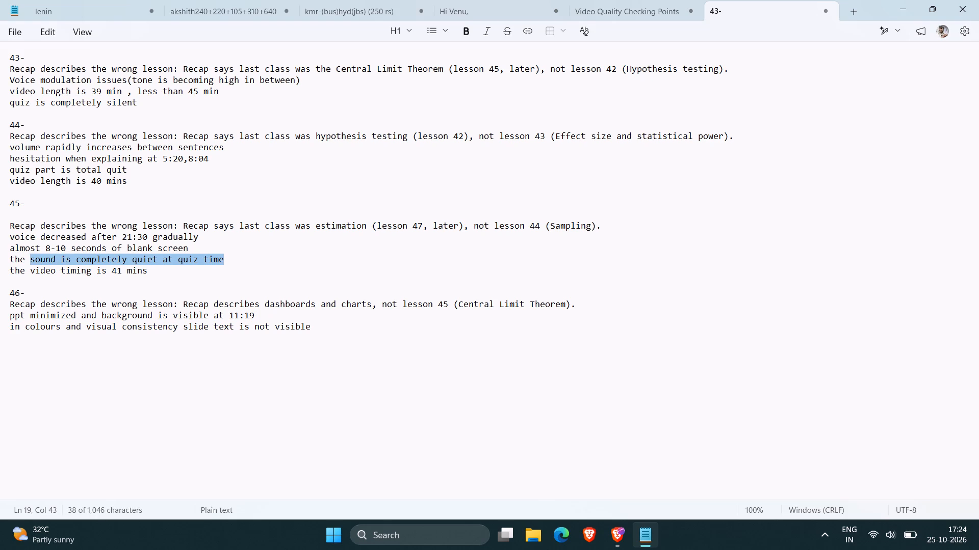
{"action": "key", "text": "ctrl+shift+Left"}
{"action": "key", "text": "ctrl+c"}
{"action": "key", "text": "Down"}
{"action": "key", "text": "Down"}
{"action": "key", "text": "Down"}
{"action": "key", "text": "Down"}
{"action": "key", "text": "Down"}
{"action": "key", "text": "Down"}
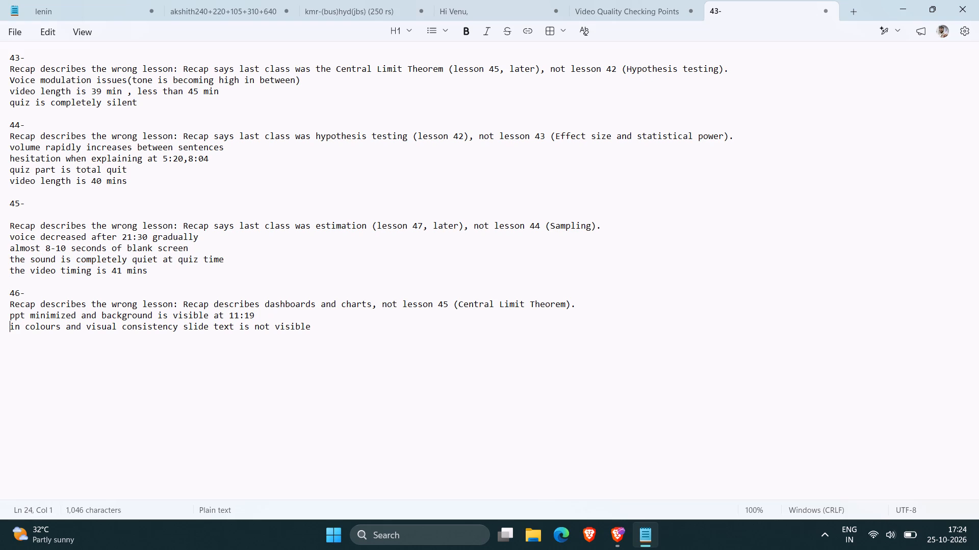
{"action": "key", "text": "Down"}
{"action": "key", "text": "ctrl+v"}
{"action": "key", "text": "Return"}
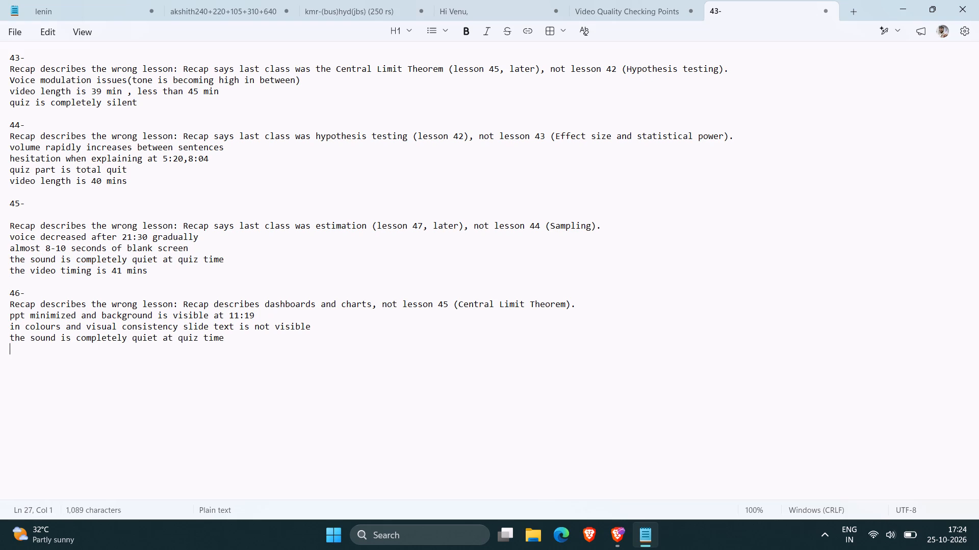
Add the heading "47-" below the lesson 46 notes, separated by a blank line.
{"action": "key", "text": "alt+Tab"}
{"action": "key", "text": "alt+Tab"}
{"action": "key", "text": "Return"}
{"action": "type", "text": "47-"}
{"action": "key", "text": "Return"}
Return to the Data science folder on Vimeo and open the 47-Estimation-confidence video.
{"action": "key", "text": "alt+Tab"}
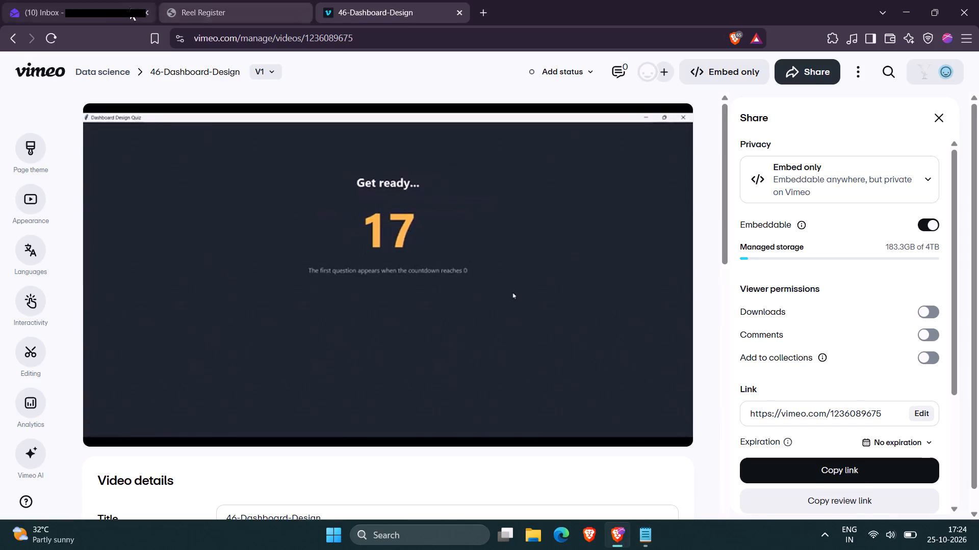
{"action": "left_click", "coordinate": [273, 0]}
{"action": "scroll", "coordinate": [229, 144], "scroll_direction": "up", "scroll_amount": 9}
{"action": "scroll", "coordinate": [207, 104], "scroll_direction": "up", "scroll_amount": 5}
{"action": "left_click", "coordinate": [365, 0]}
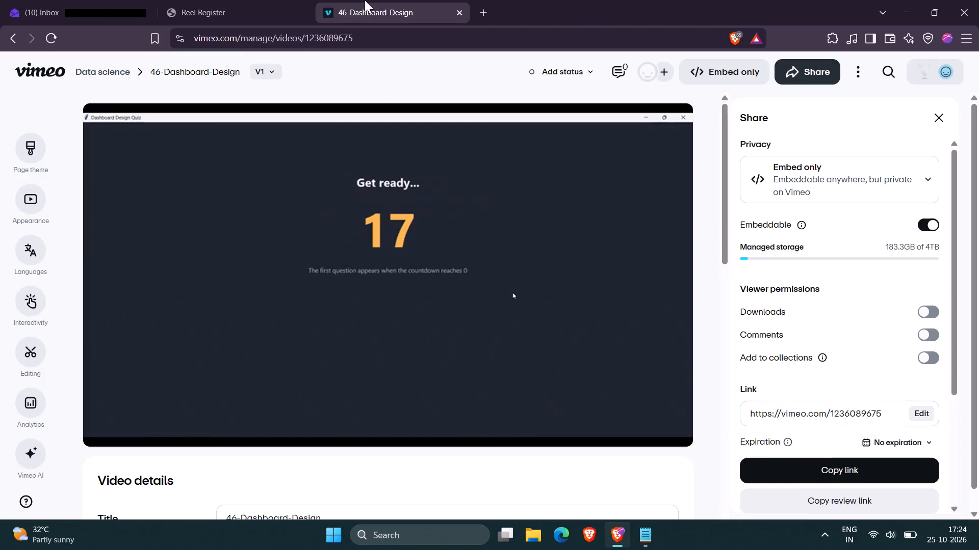
{"action": "left_click", "coordinate": [102, 73]}
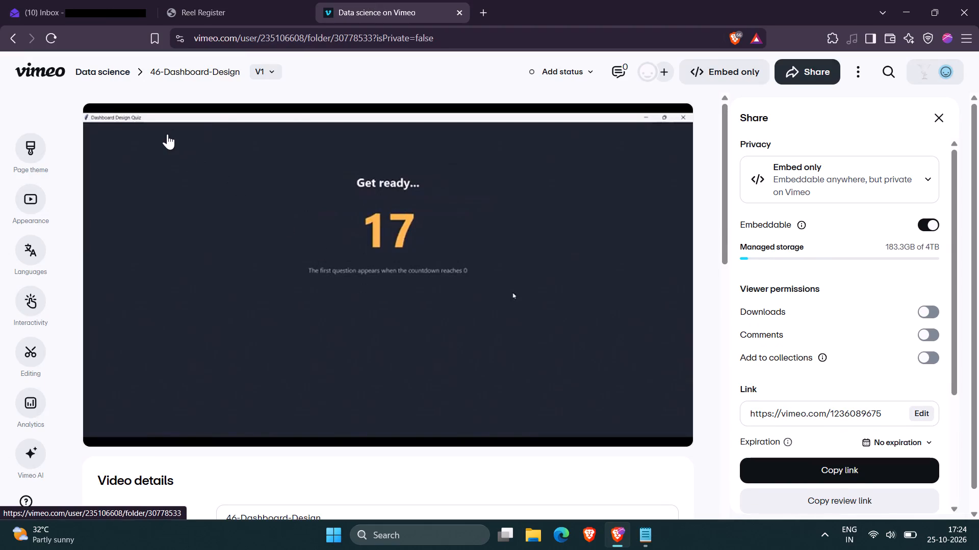
{"action": "scroll", "coordinate": [333, 288], "scroll_direction": "down", "scroll_amount": 1}
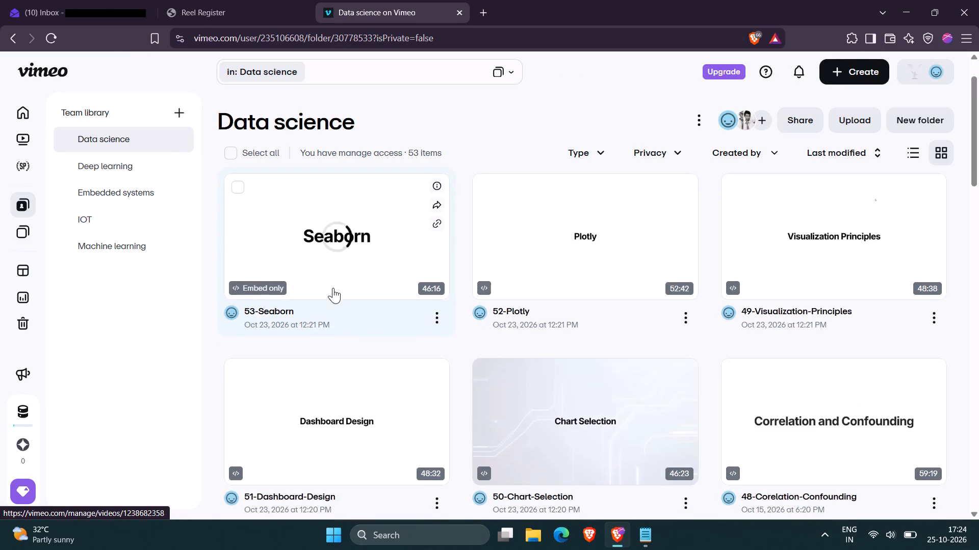
{"action": "scroll", "coordinate": [333, 288], "scroll_direction": "down", "scroll_amount": 3}
{"action": "key", "text": "alt+Tab"}
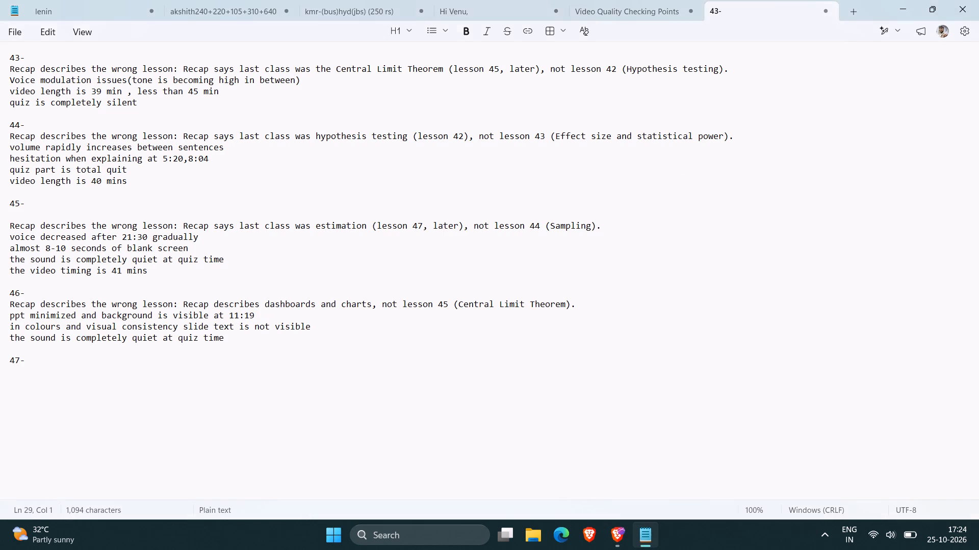
{"action": "key", "text": "alt+Tab"}
{"action": "scroll", "coordinate": [600, 385], "scroll_direction": "down", "scroll_amount": 4}
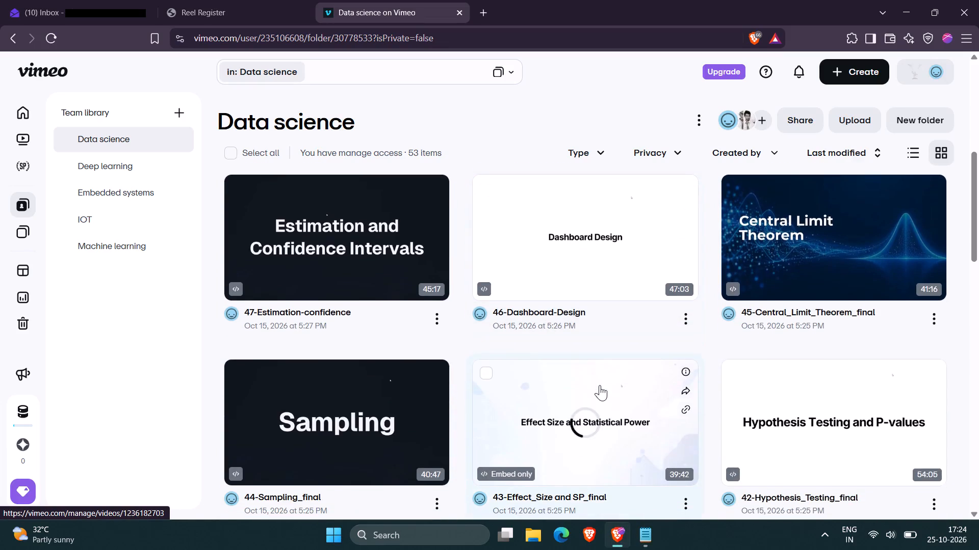
{"action": "left_click", "coordinate": [372, 224]}
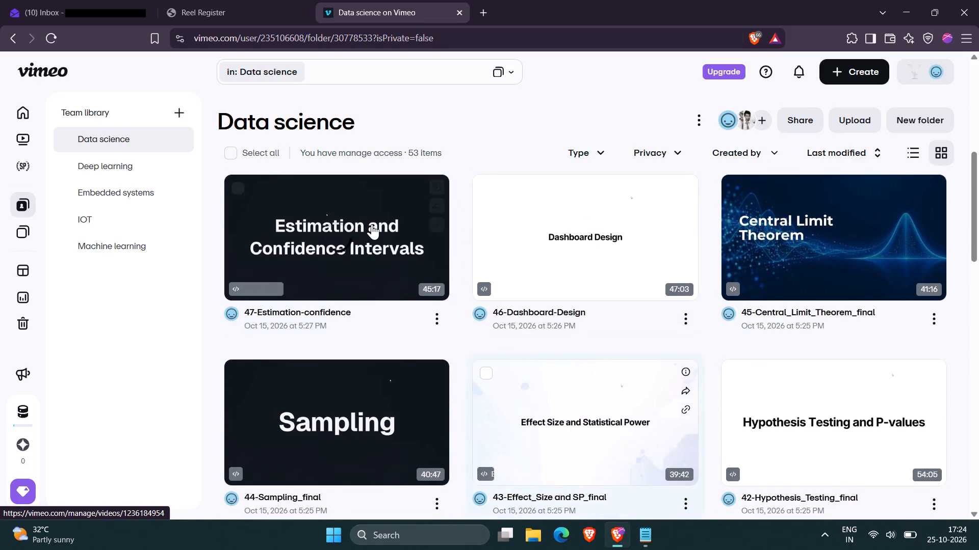
Open the 47-Estimation-confidence report from the lessons list in Reel Register.
{"action": "left_click", "coordinate": [216, 0]}
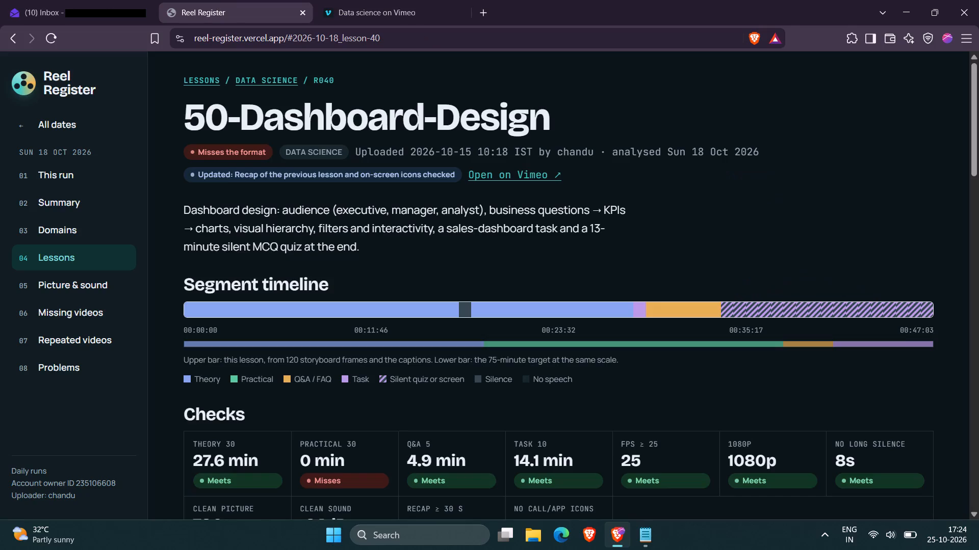
{"action": "left_click", "coordinate": [73, 255]}
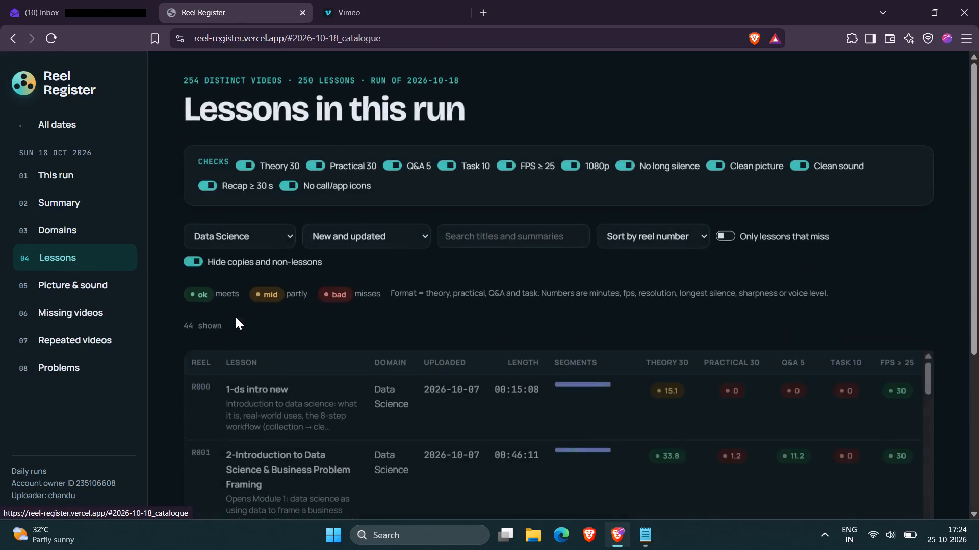
{"action": "scroll", "coordinate": [287, 346], "scroll_direction": "down", "scroll_amount": 16}
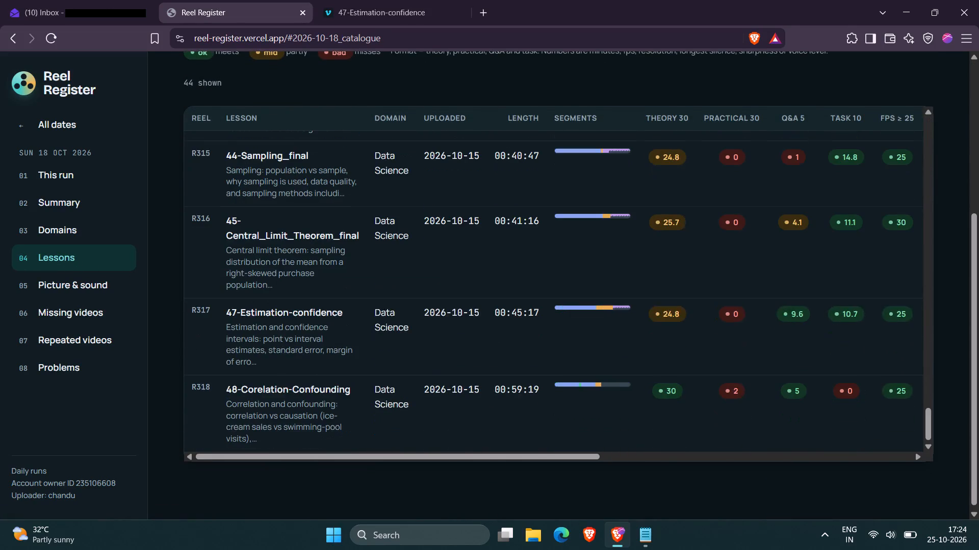
{"action": "scroll", "coordinate": [287, 346], "scroll_direction": "down", "scroll_amount": 5}
{"action": "left_click", "coordinate": [280, 302]}
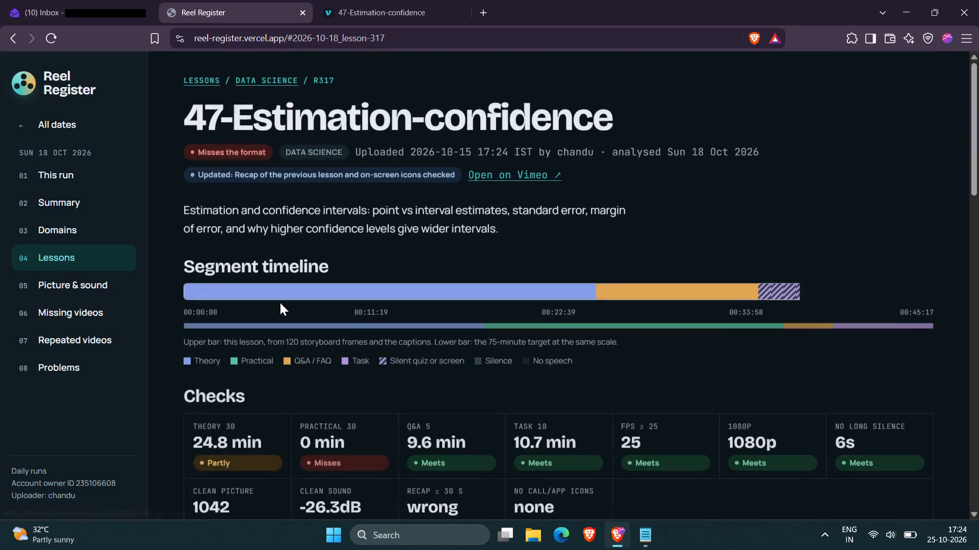
Copy the report's flagged problem about the recap describing sampling (lesson 44) instead of lesson 46 into the lesson 47 notes in Notepad.
{"action": "left_click", "coordinate": [364, 0]}
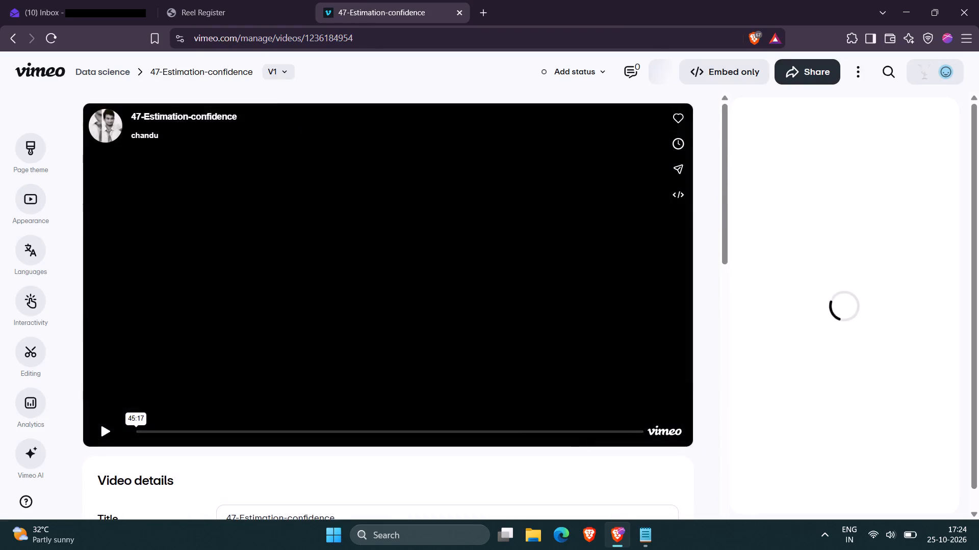
{"action": "left_click", "coordinate": [256, 17]}
{"action": "scroll", "coordinate": [358, 441], "scroll_direction": "down", "scroll_amount": 15}
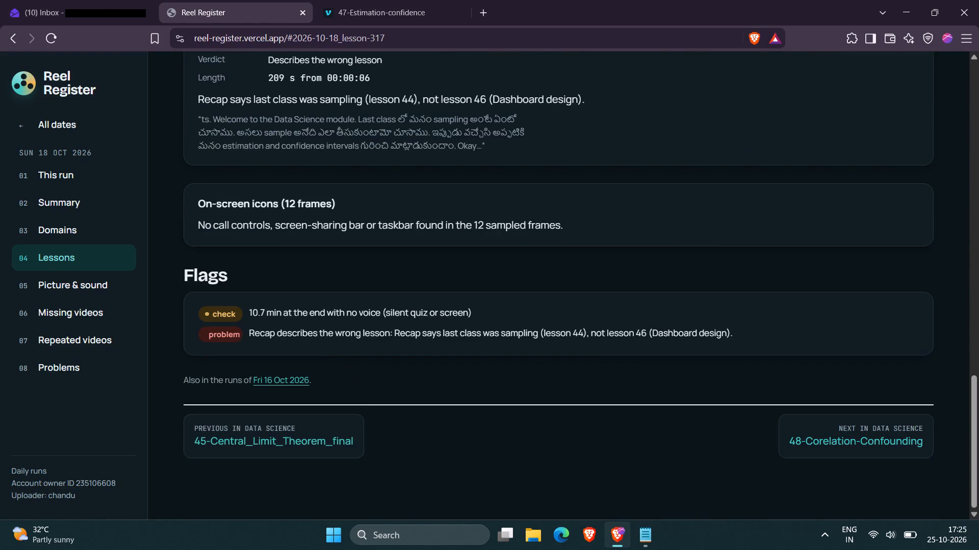
{"action": "left_click_drag", "start_coordinate": [249, 332], "coordinate": [793, 347]}
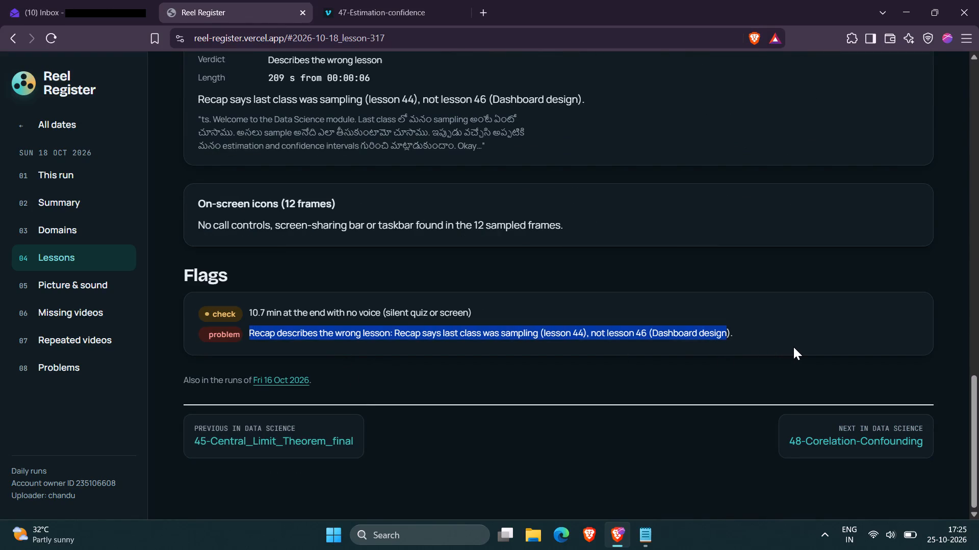
{"action": "key", "text": "ctrl+c"}
{"action": "key", "text": "alt+Tab"}
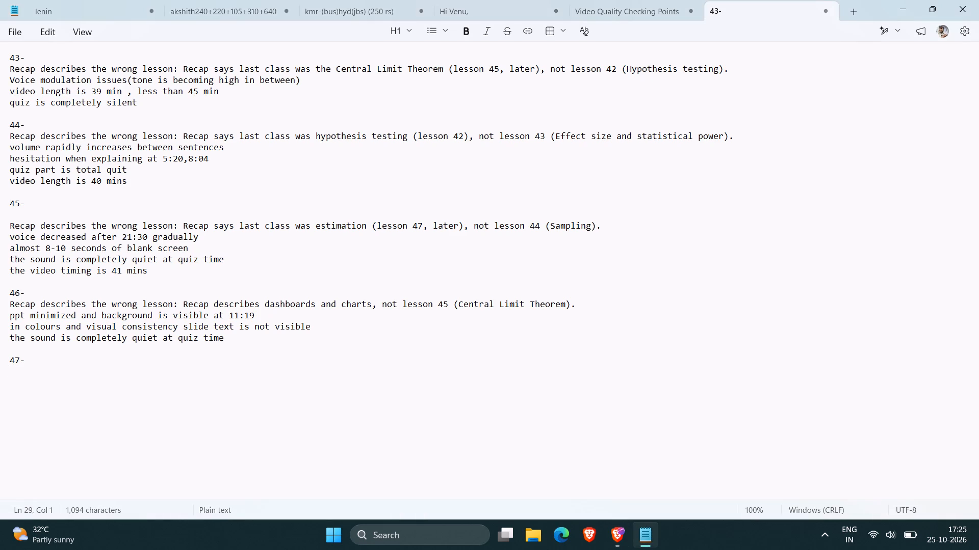
{"action": "key", "text": "ctrl+v"}
{"action": "key", "text": "alt+Tab"}
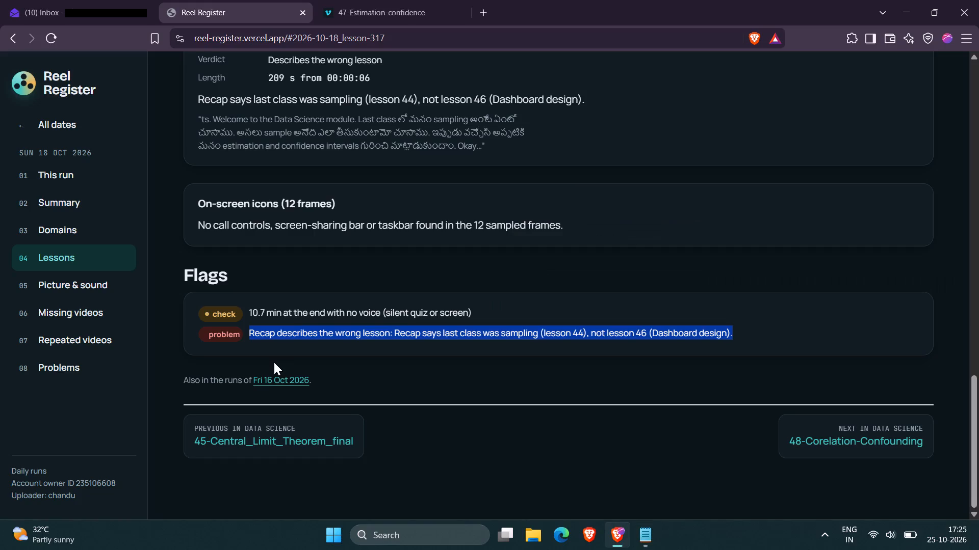
{"action": "key", "text": "alt+Tab"}
{"action": "key", "text": "alt+Tab"}
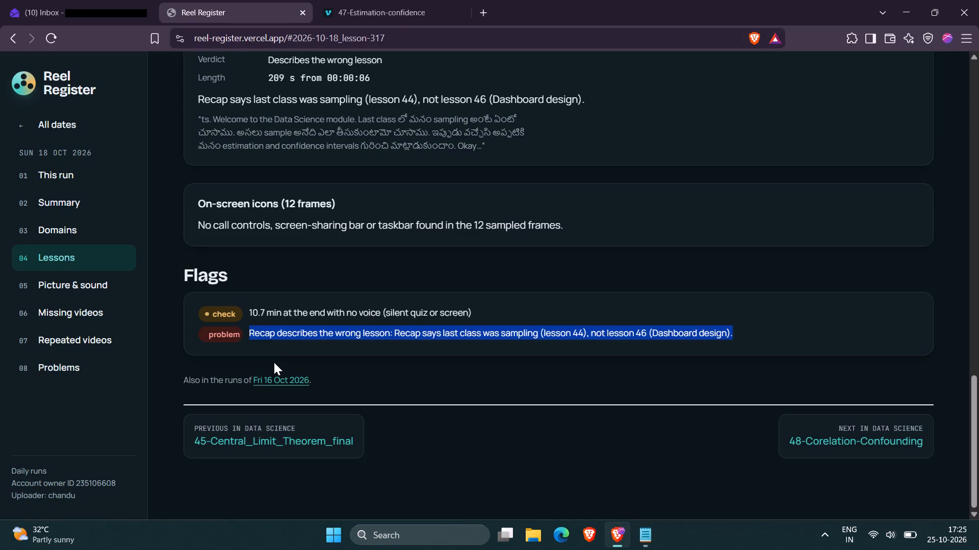
{"action": "key", "text": "alt+Tab"}
{"action": "key", "text": "alt+Tab"}
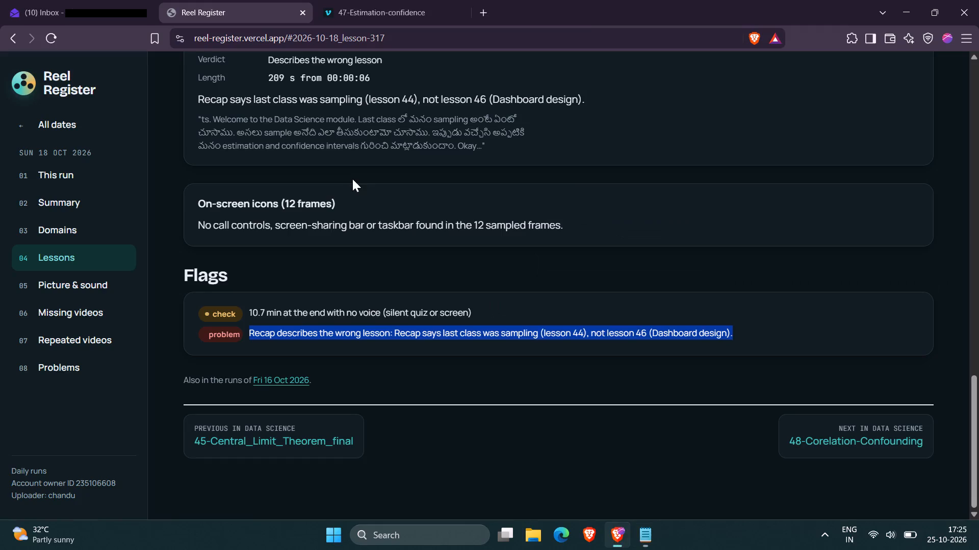
Play the 47-Estimation-confidence video on Vimeo and skip forward through its title slide to about 0:50.
{"action": "left_click", "coordinate": [400, 0]}
{"action": "left_click", "coordinate": [387, 230]}
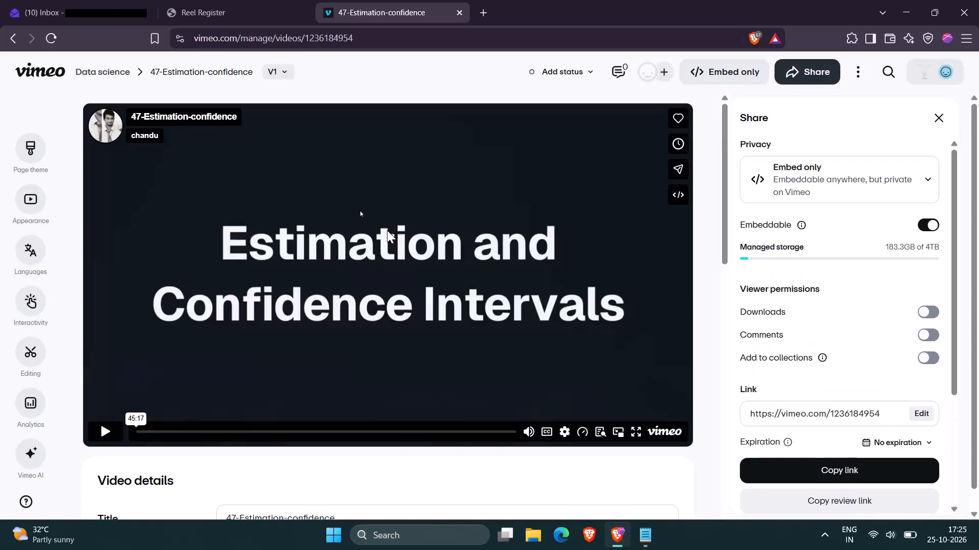
{"action": "left_click", "coordinate": [269, 0]}
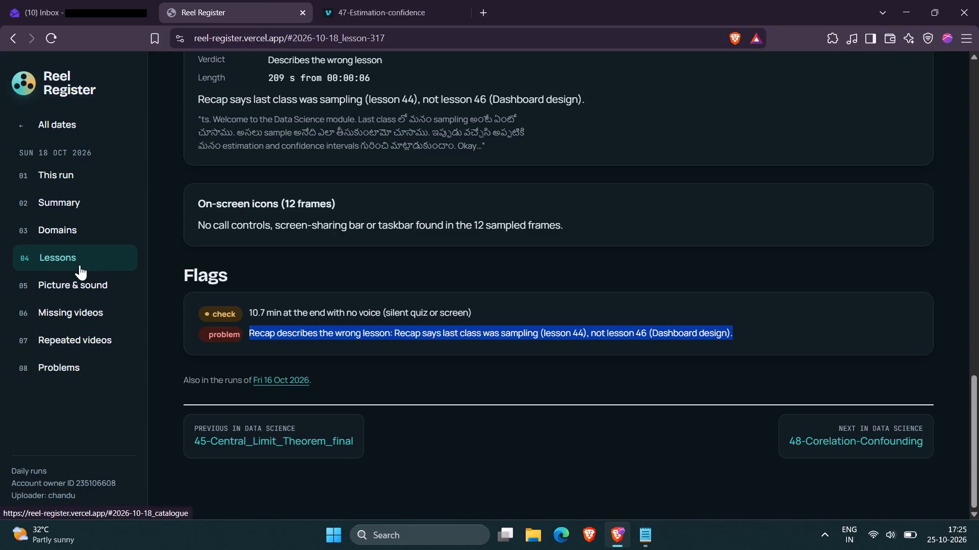
{"action": "left_click", "coordinate": [377, 0]}
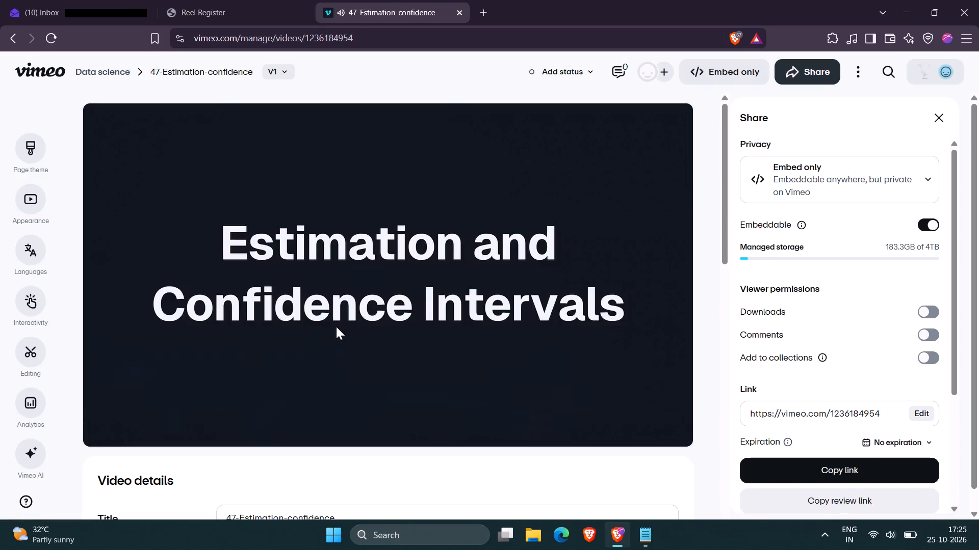
{"action": "key", "text": "Right"}
{"action": "key", "text": "Right"}
{"action": "key", "text": "Right"}
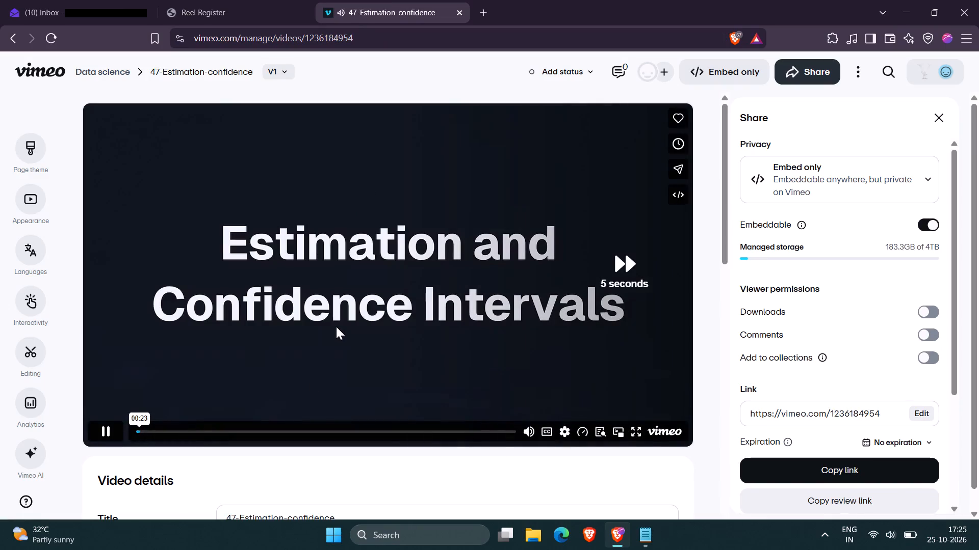
{"action": "key", "text": "Right"}
{"action": "key", "text": "Right"}
{"action": "key", "text": "Right"}
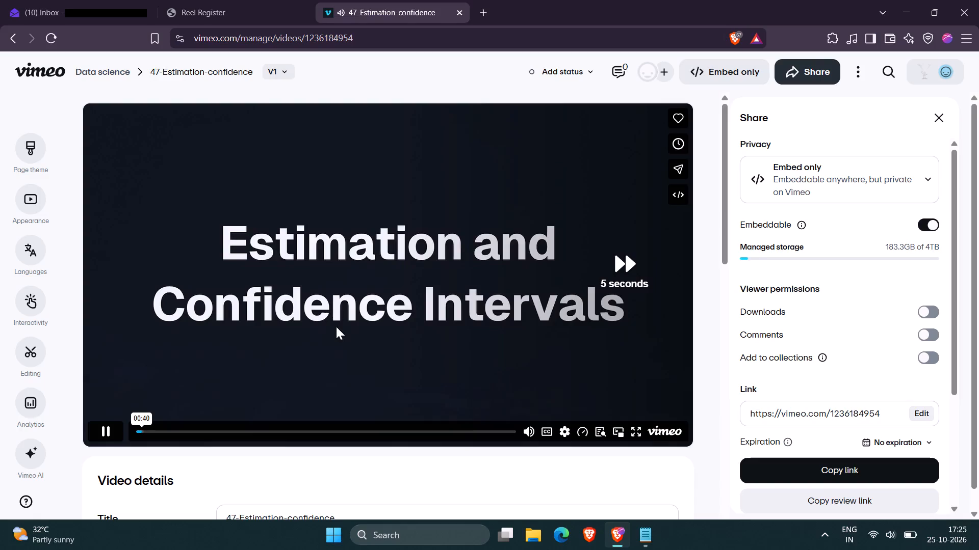
{"action": "key", "text": "Right"}
{"action": "key", "text": "Right"}
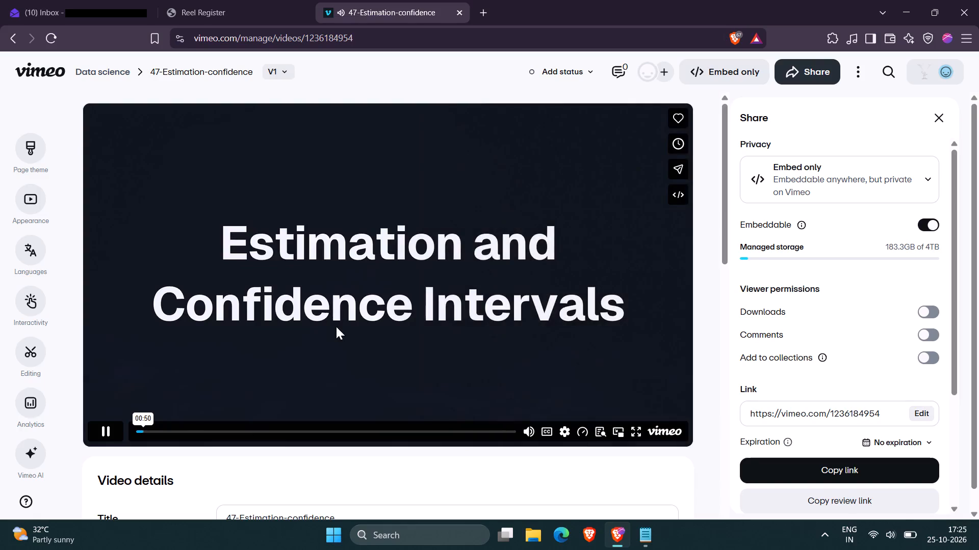
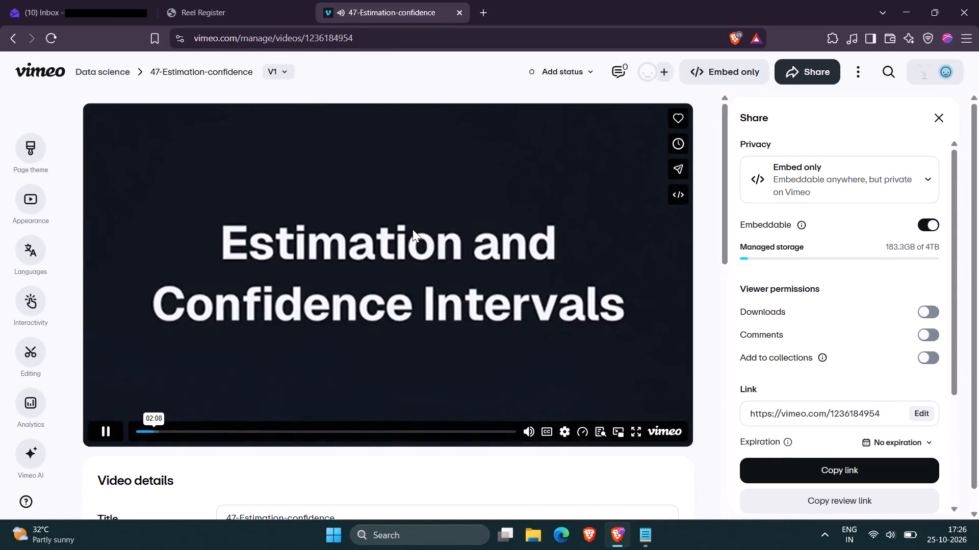
Skip the 47-Estimation-confidence video forward through its Estimation and Confidence Intervals title slide to just past 2:45.
{"action": "key", "text": "Right"}
{"action": "key", "text": "Right"}
{"action": "key", "text": "Right"}
{"action": "key", "text": "Right"}
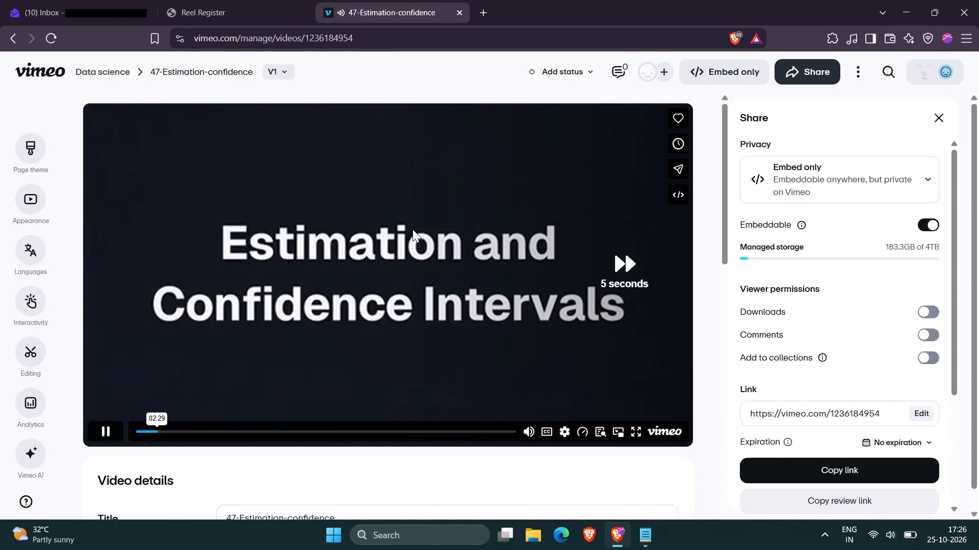
{"action": "key", "text": "Right"}
{"action": "key", "text": "Right"}
{"action": "key", "text": "Right"}
{"action": "key", "text": "Right"}
Go back to the lesson 47 report in Reel Register and examine its recap, picture, video, voice and sound details and the Checks section.
{"action": "left_click", "coordinate": [215, 0]}
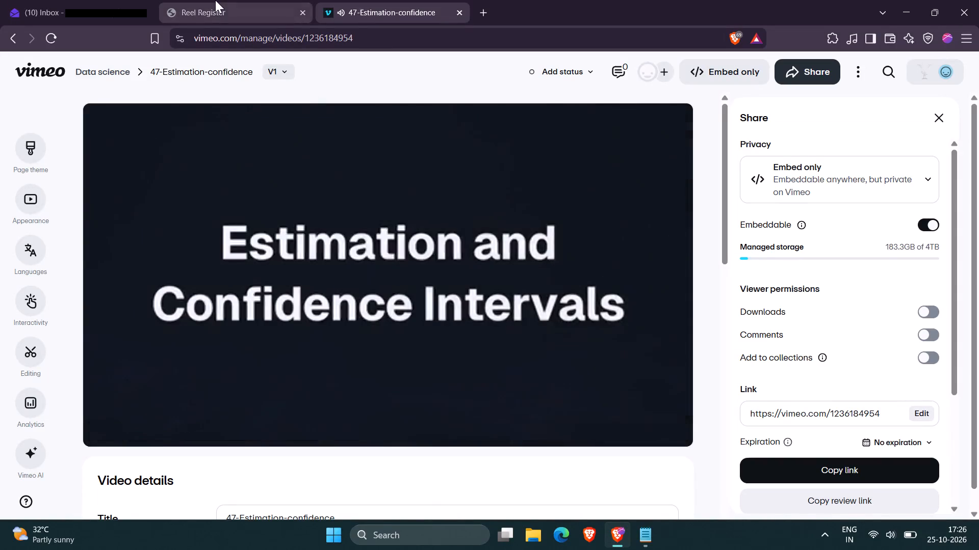
{"action": "scroll", "coordinate": [306, 250], "scroll_direction": "up", "scroll_amount": 1}
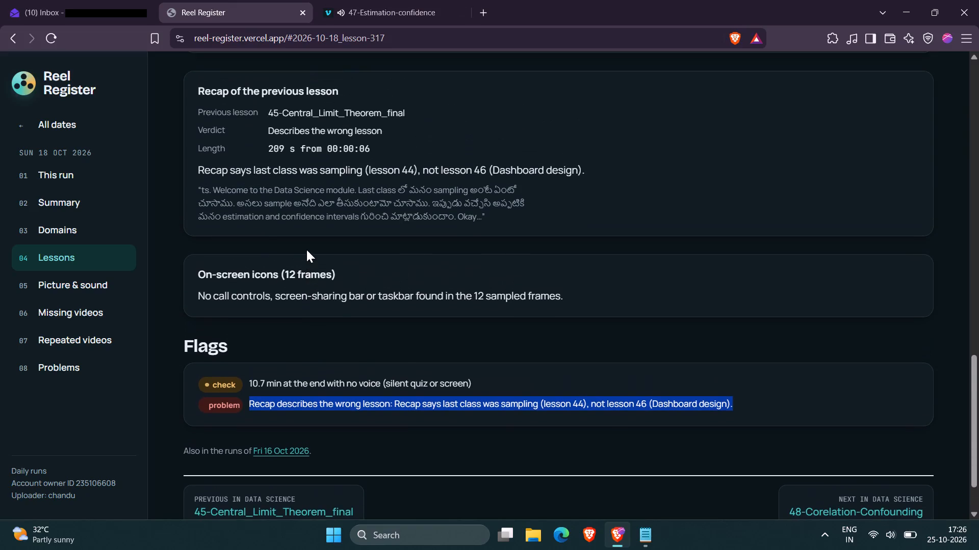
{"action": "scroll", "coordinate": [399, 212], "scroll_direction": "up", "scroll_amount": 4}
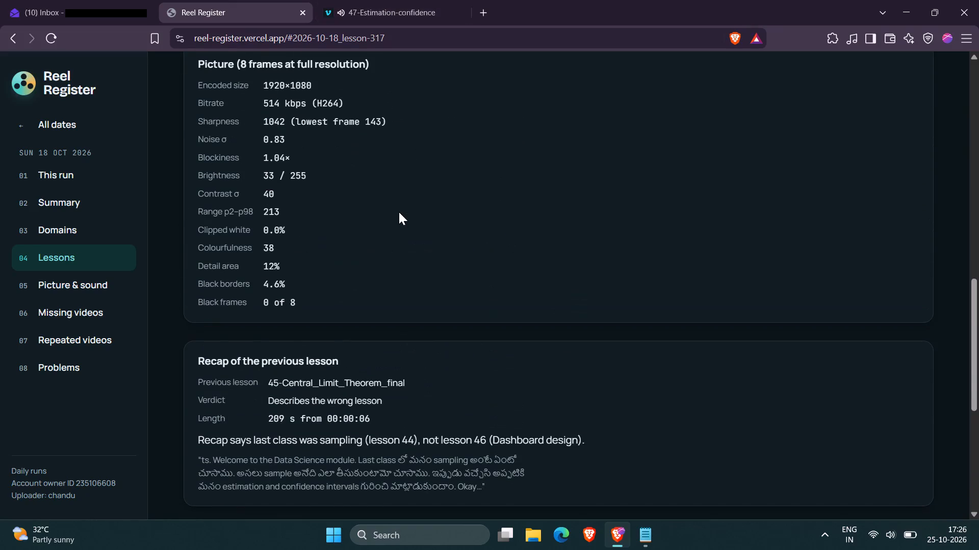
{"action": "scroll", "coordinate": [399, 212], "scroll_direction": "up", "scroll_amount": 6}
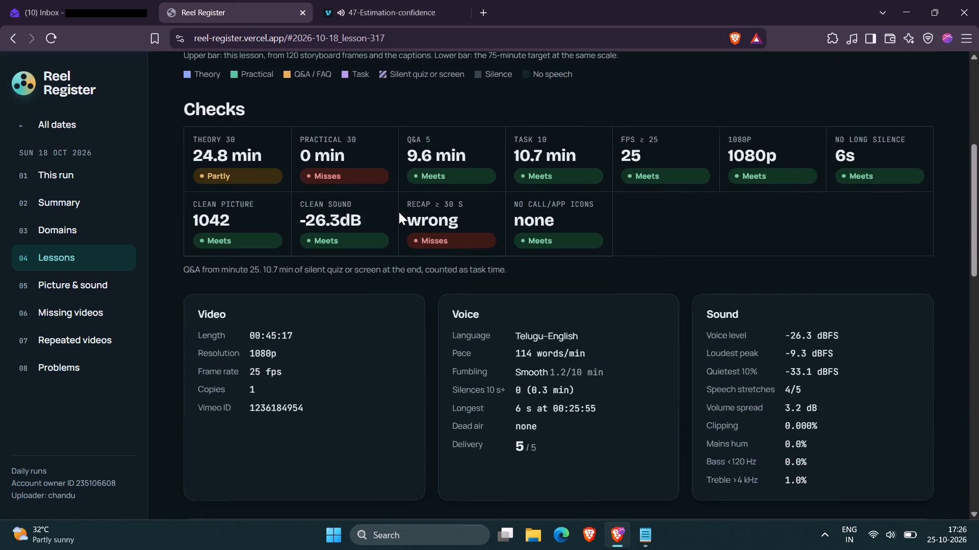
{"action": "scroll", "coordinate": [399, 212], "scroll_direction": "up", "scroll_amount": 2}
{"action": "scroll", "coordinate": [399, 212], "scroll_direction": "down", "scroll_amount": 1}
Return to the 47-Estimation-confidence video on Vimeo, pause it on the What is Estimation? slide and resume playback.
{"action": "left_click", "coordinate": [367, 0]}
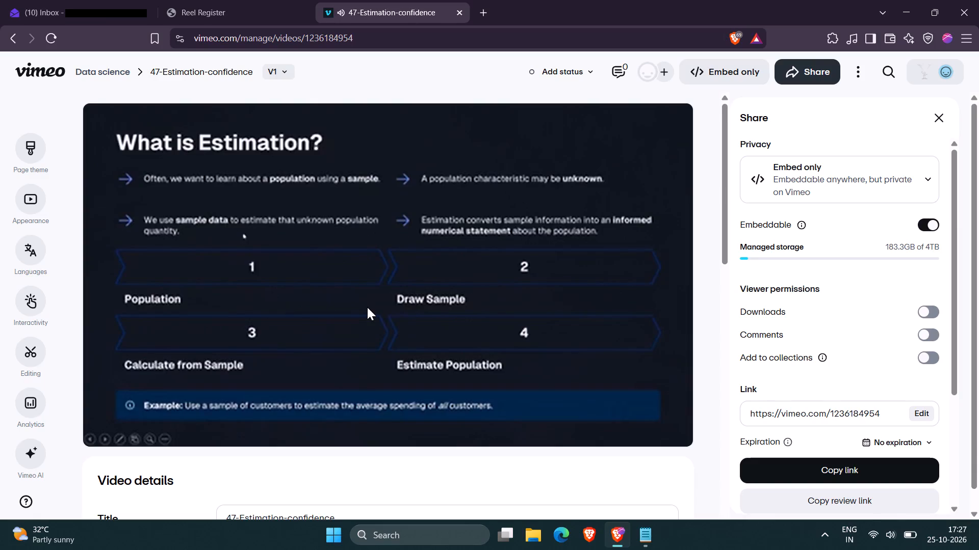
{"action": "key", "text": "space"}
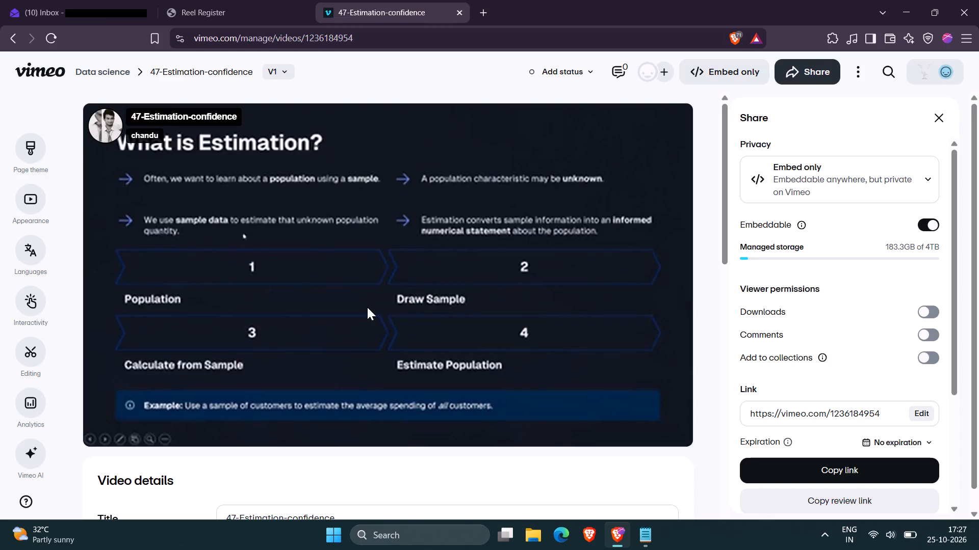
{"action": "key", "text": "space"}
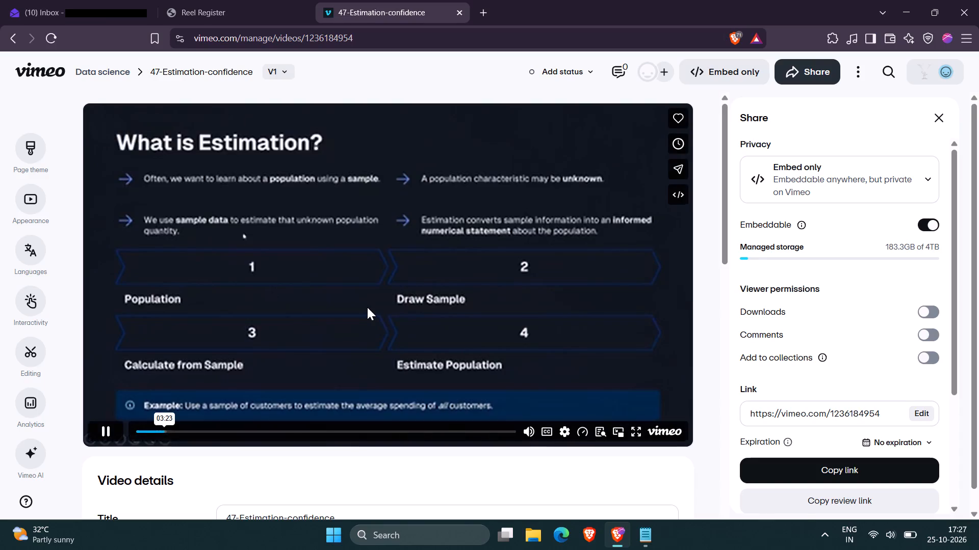
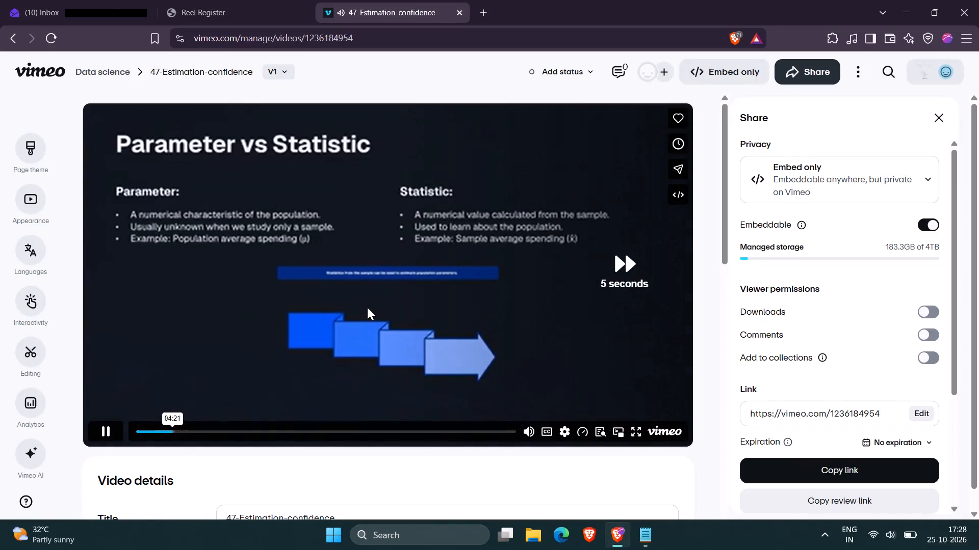
Check the playback quality options offered for the 47-Estimation-confidence video.
{"action": "left_click", "coordinate": [558, 430]}
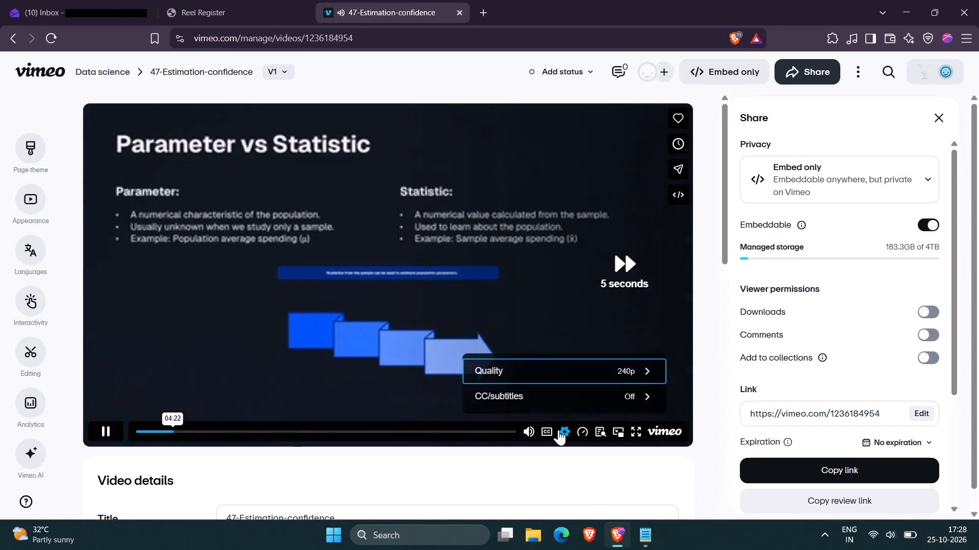
{"action": "left_click", "coordinate": [556, 365]}
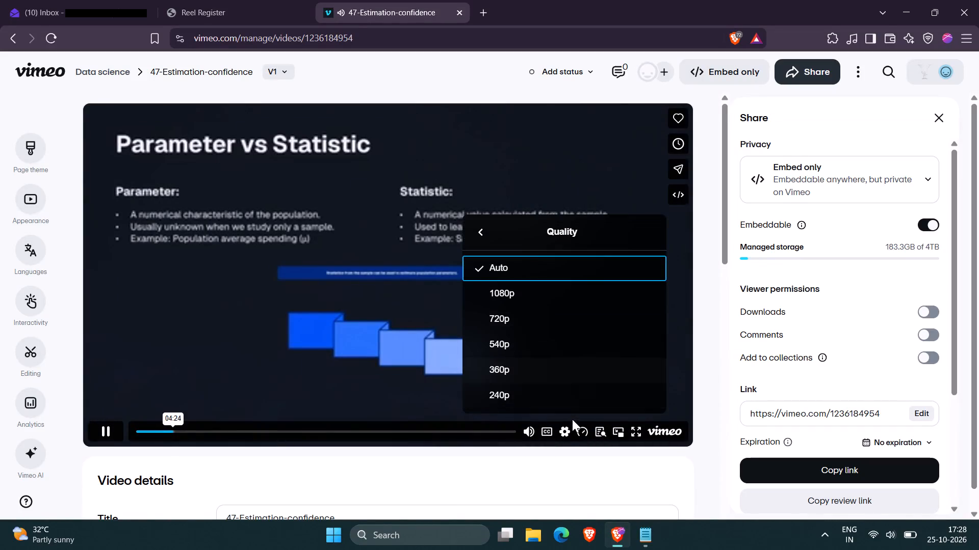
{"action": "left_click", "coordinate": [564, 437]}
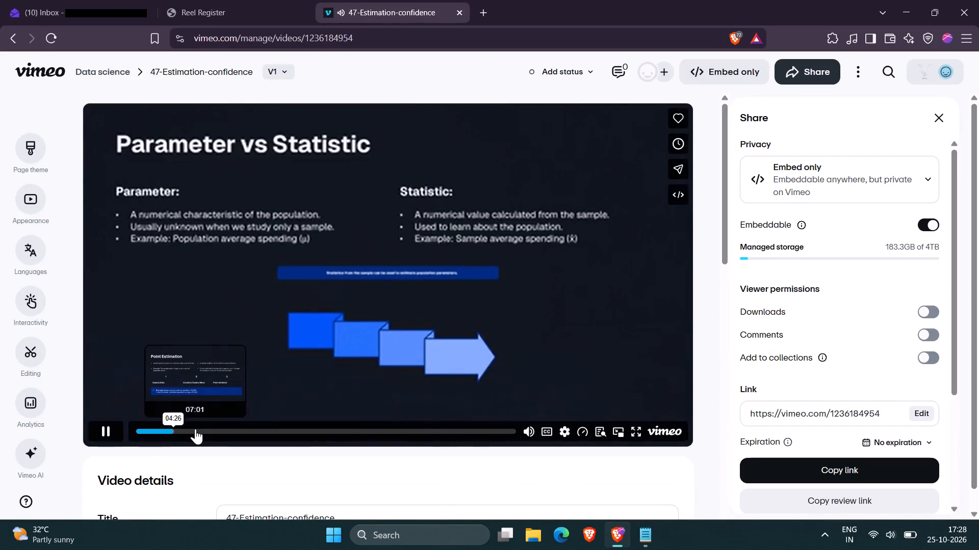
Jump ahead in the 47-Estimation-confidence video to 5:22 and on to the Point Estimation slide at 7:09.
{"action": "left_click", "coordinate": [182, 430]}
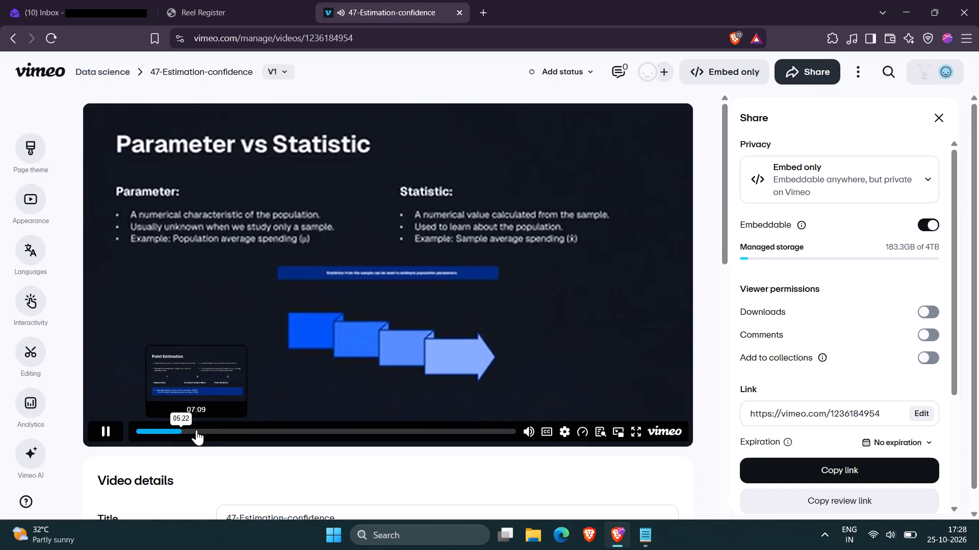
{"action": "left_click", "coordinate": [196, 430]}
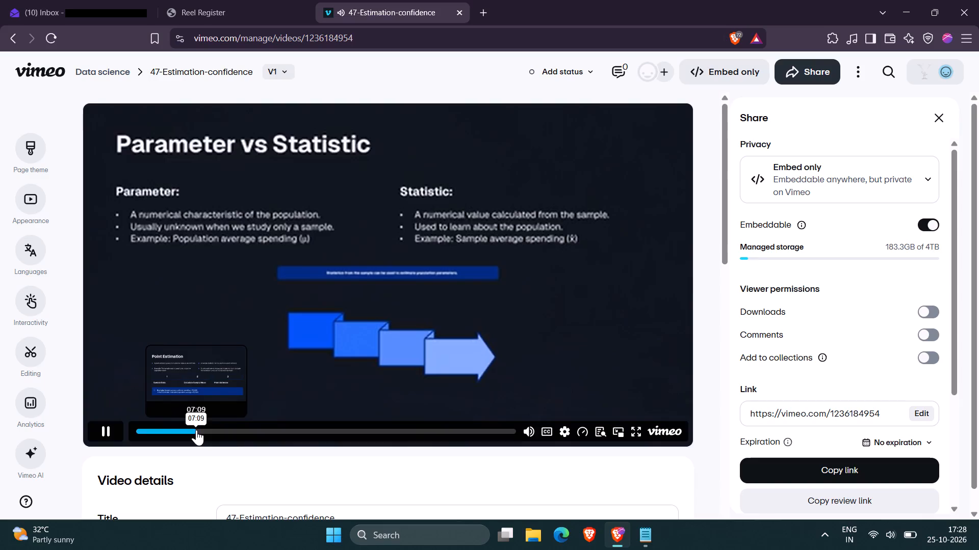
Switch to the lesson 47 report in Reel Register and examine its segment timeline and Checks section.
{"action": "left_click", "coordinate": [251, 0]}
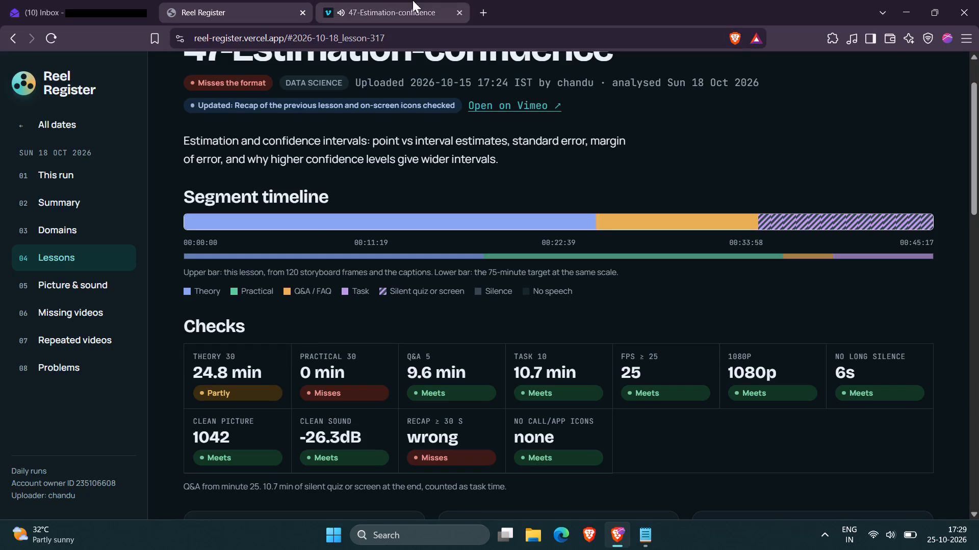
Return to the 47-Estimation-confidence video on Vimeo and skip forward through the Point Estimation slide to about 8:01.
{"action": "left_click", "coordinate": [396, 0]}
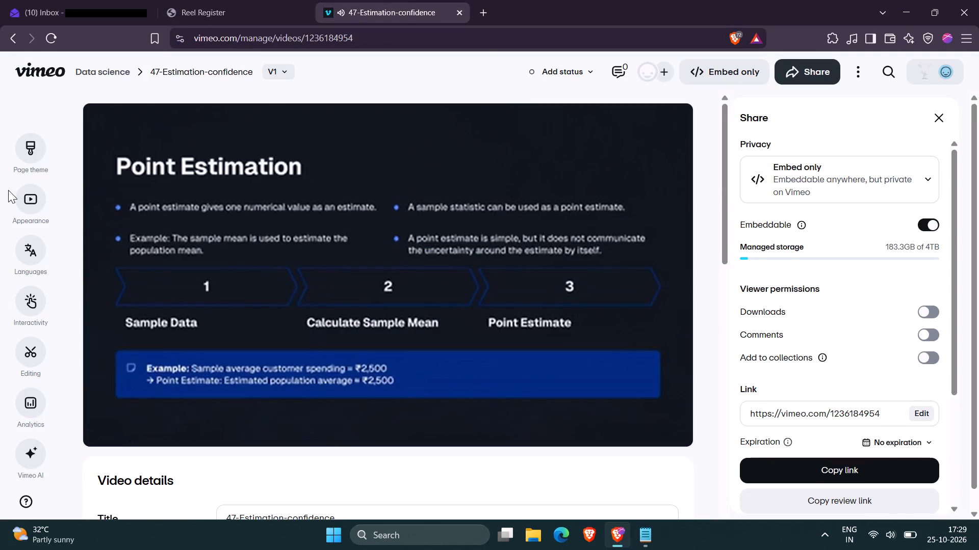
{"action": "key", "text": "Right"}
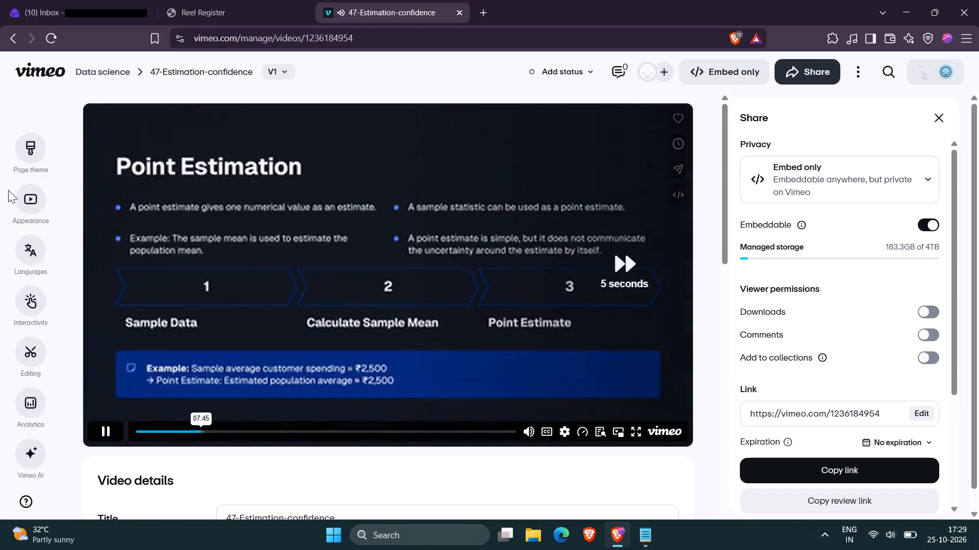
{"action": "key", "text": "Right"}
{"action": "key", "text": "Right"}
{"action": "key", "text": "Right"}
{"action": "key", "text": "Right"}
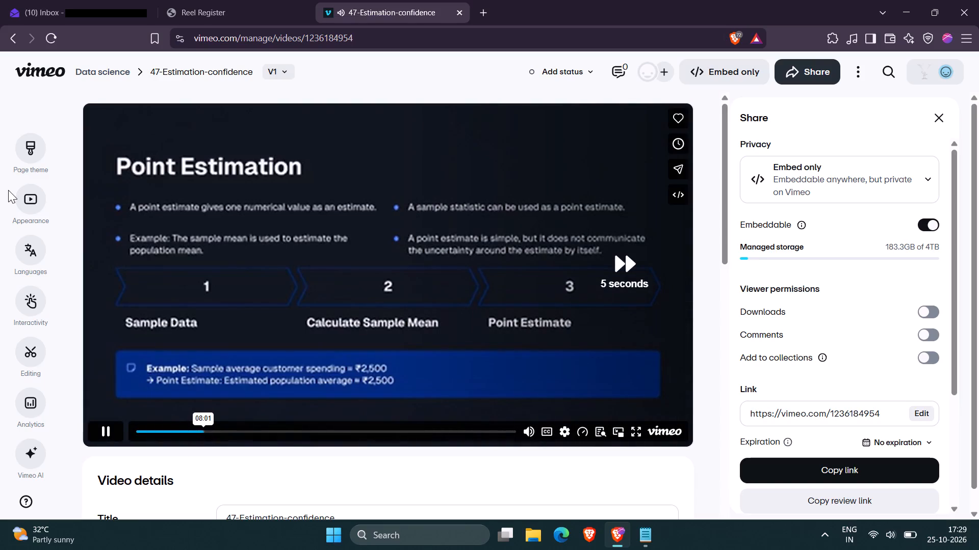
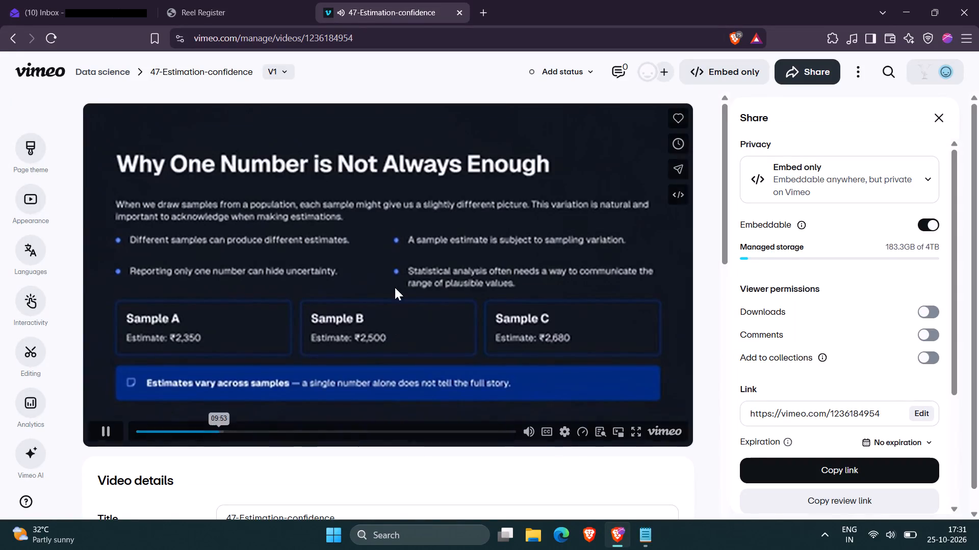
Skip forward in the 47-Estimation-confidence video through the Why One Number is Not Always Enough slide to about 10:12.
{"action": "key", "text": "Right"}
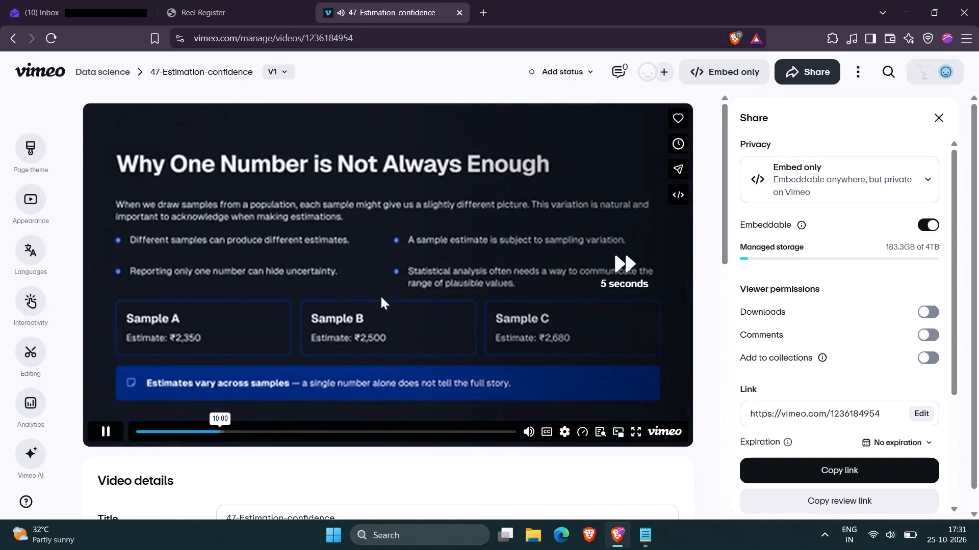
{"action": "key", "text": "Right"}
{"action": "key", "text": "Right"}
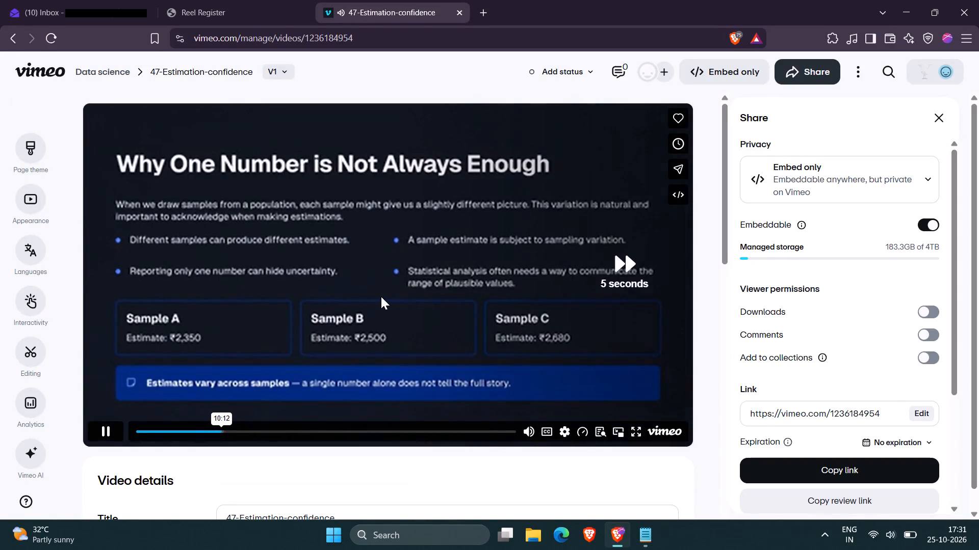
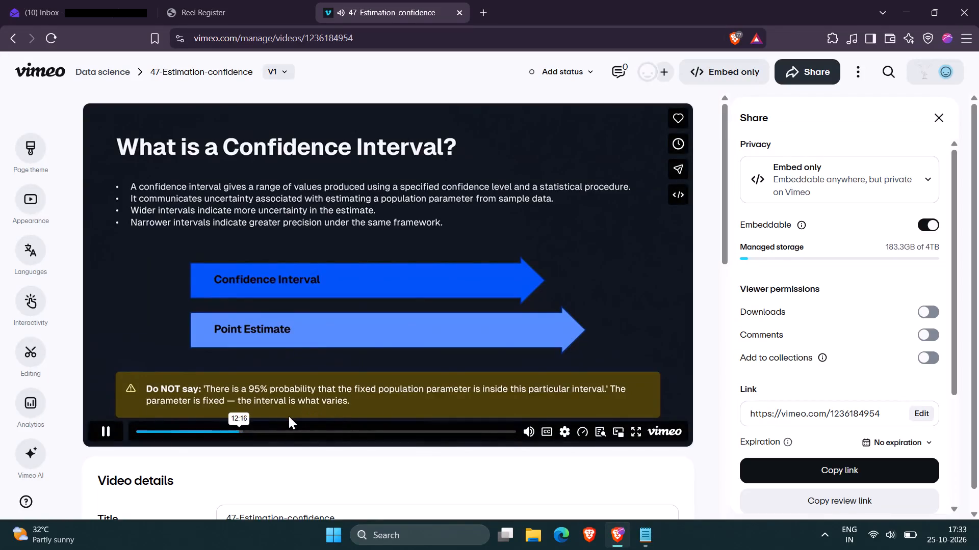
Skip forward in the 47-Estimation-confidence video past the What is a Confidence Interval? slide to the Confidence Level slide at about 15:39.
{"action": "left_click", "coordinate": [256, 428]}
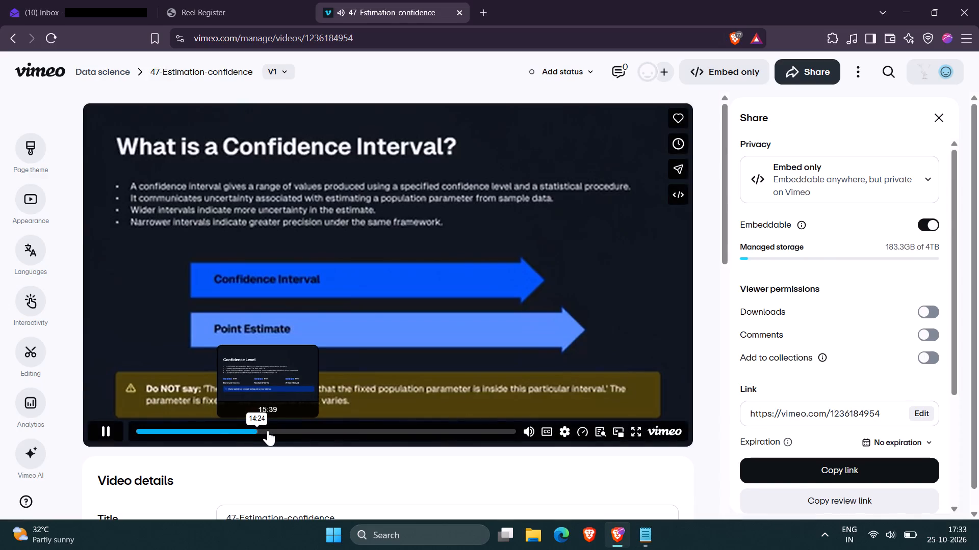
{"action": "left_click", "coordinate": [268, 430]}
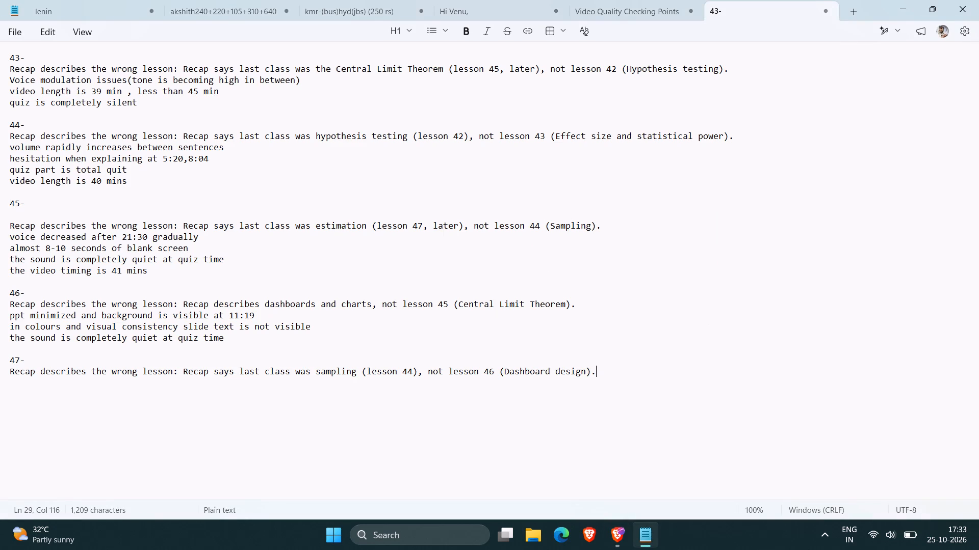
In Notepad, add the line "in some slides text is not readable" under the lesson 47 notes.
{"action": "left_click", "coordinate": [299, 390]}
{"action": "key", "text": "Down"}
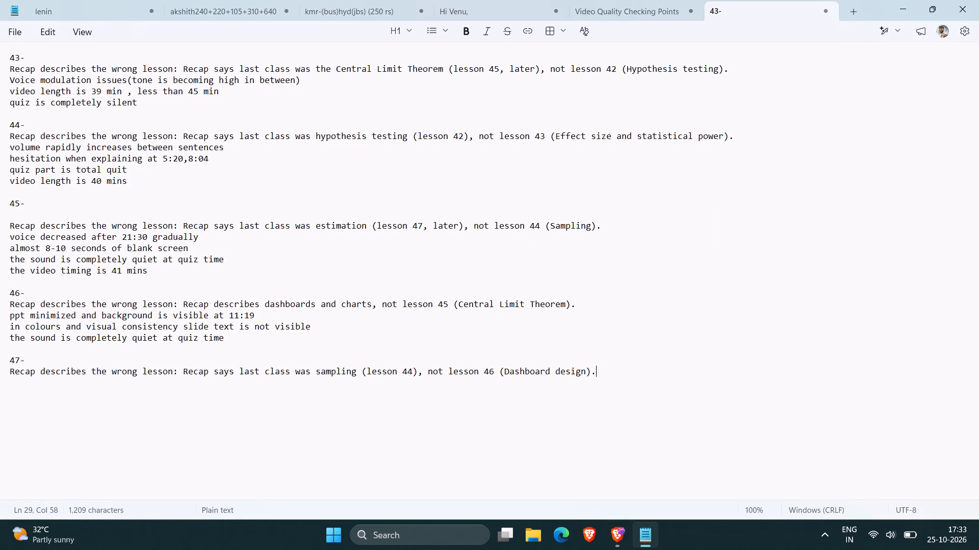
{"action": "key", "text": "Return"}
{"action": "type", "text": "in some slides et"}
{"action": "key", "text": "BackSpace"}
{"action": "key", "text": "BackSpace"}
{"action": "type", "text": "text is not readable"}
{"action": "key", "text": "Return"}
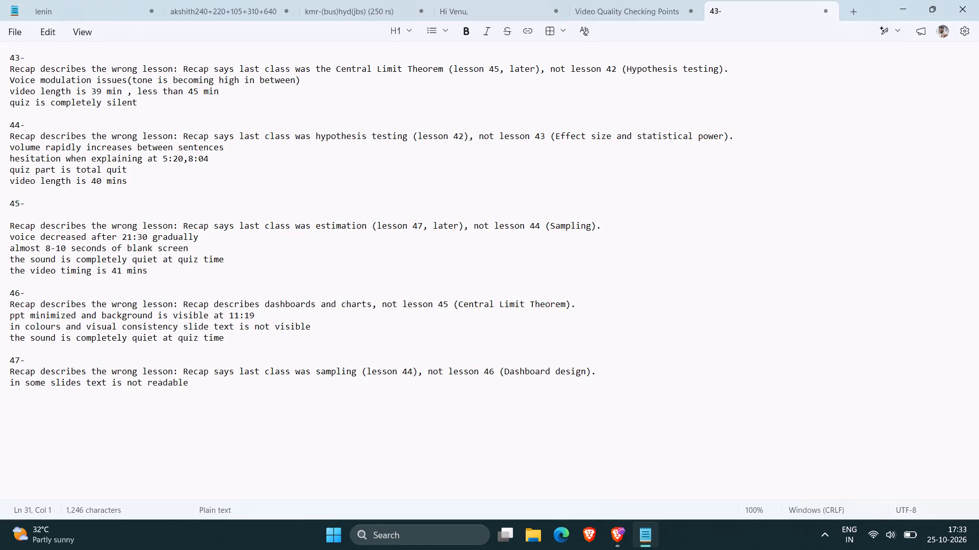
Return to the Vimeo video and skip forward through the Margin of Error and interval width slides to Interpreting a Confidence Interval at about 21:16.
{"action": "key", "text": "alt+Tab"}
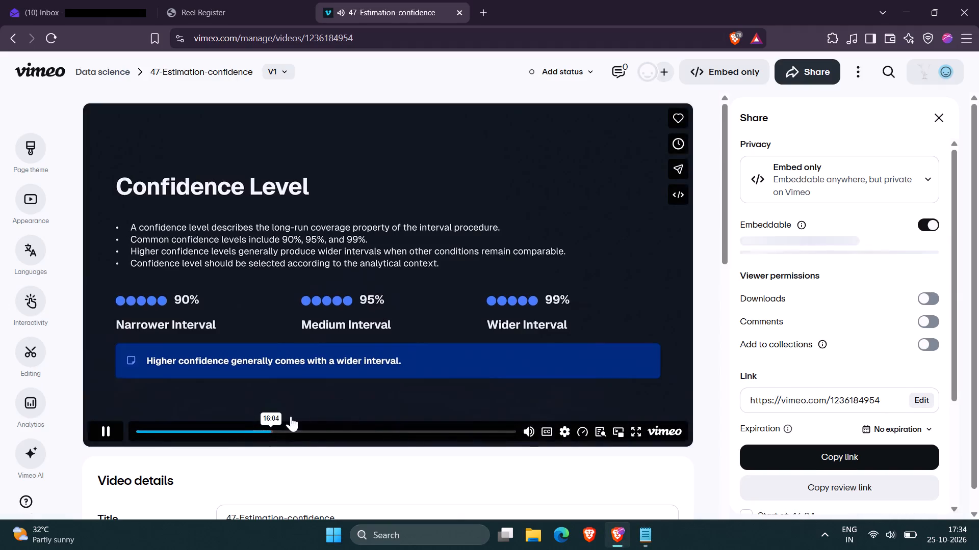
{"action": "left_click", "coordinate": [282, 428]}
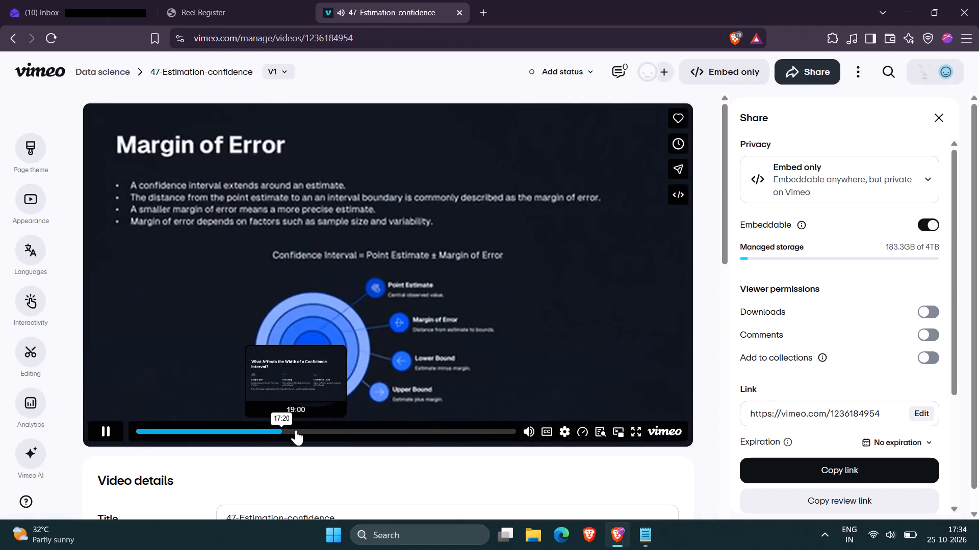
{"action": "left_click", "coordinate": [296, 430]}
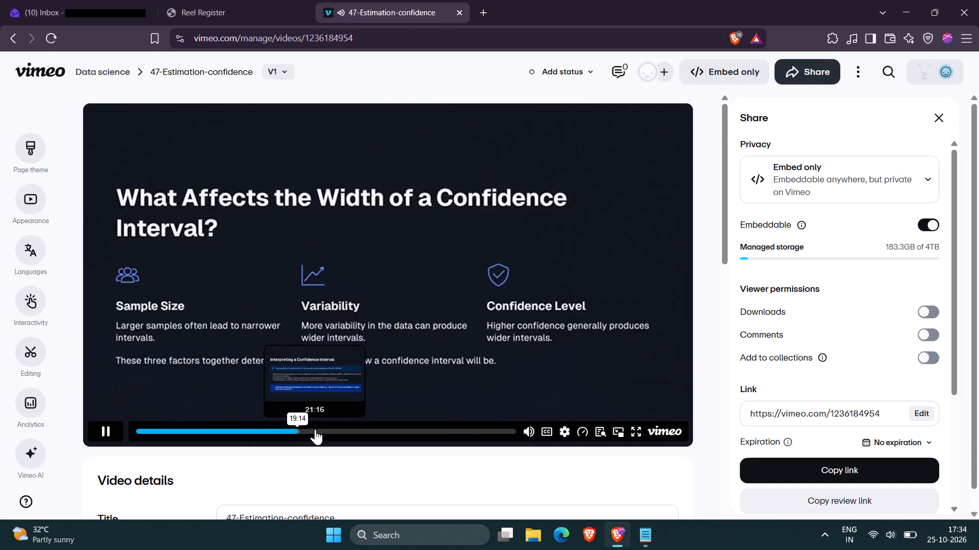
{"action": "left_click", "coordinate": [315, 429]}
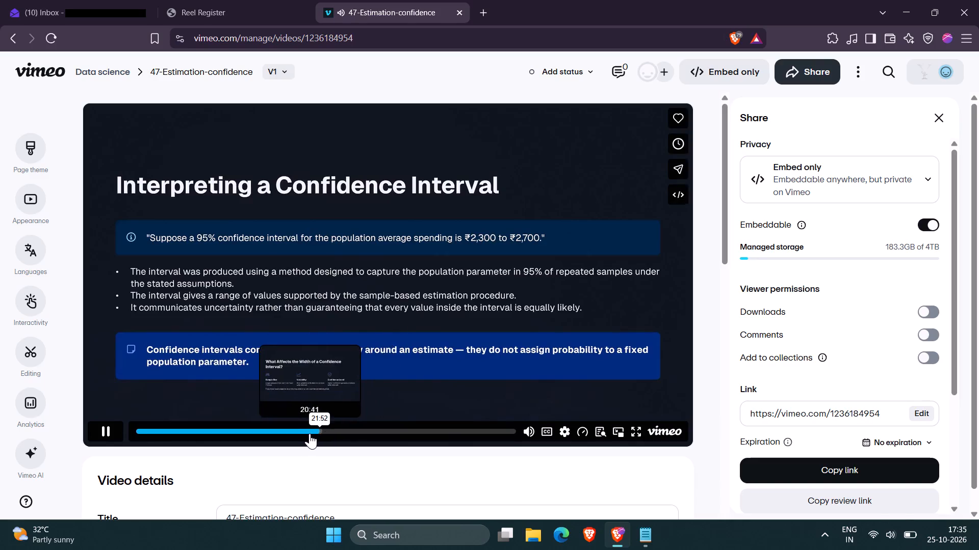
Pause the video and add the line "hesitation at 21:48" to the lesson 47 notes in Notepad.
{"action": "left_click", "coordinate": [385, 322]}
{"action": "key", "text": "alt+Tab"}
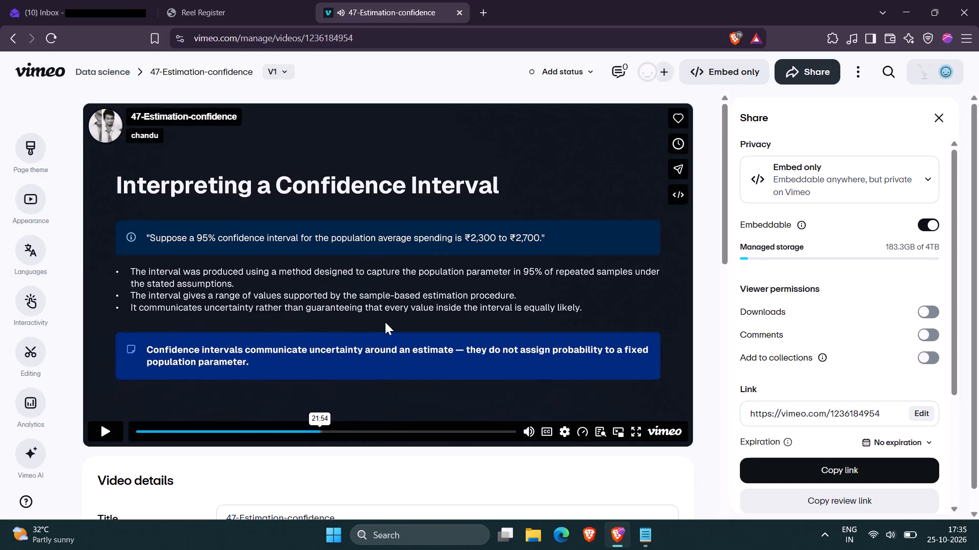
{"action": "type", "text": "hesistati"}
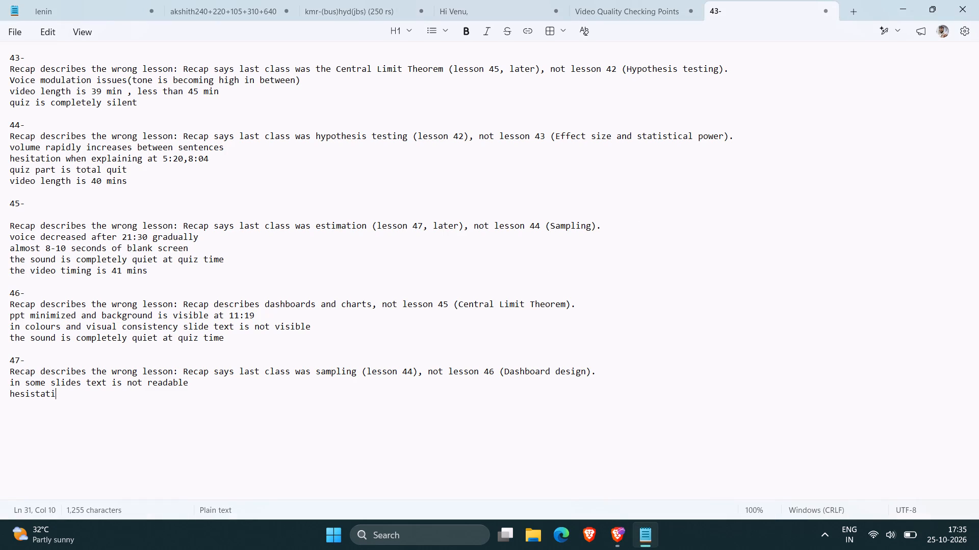
{"action": "key", "text": "Left"}
{"action": "key", "text": "Left"}
{"action": "key", "text": "Left"}
{"action": "key", "text": "Left"}
{"action": "key", "text": "BackSpace"}
{"action": "key", "text": "Right"}
{"action": "key", "text": "Right"}
{"action": "key", "text": "Right"}
{"action": "key", "text": "Right"}
{"action": "key", "text": "Right"}
{"action": "key", "text": "Right"}
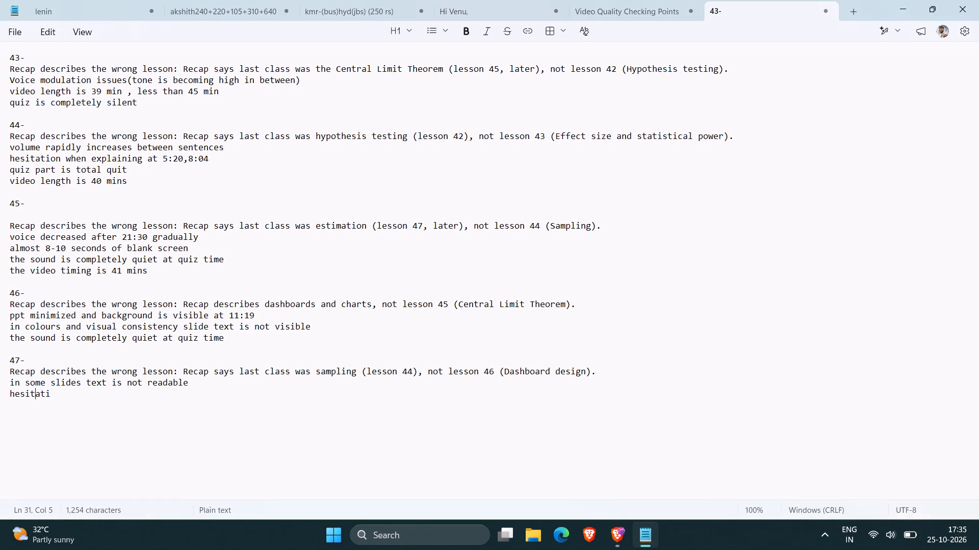
{"action": "type", "text": "on at"}
{"action": "key", "text": "space"}
{"action": "key", "text": "alt+Tab"}
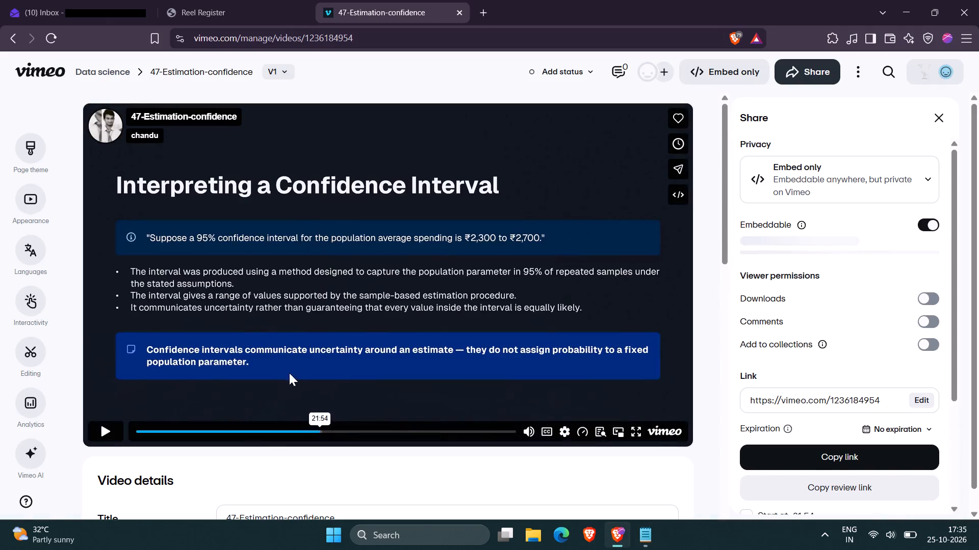
{"action": "key", "text": "alt+Tab"}
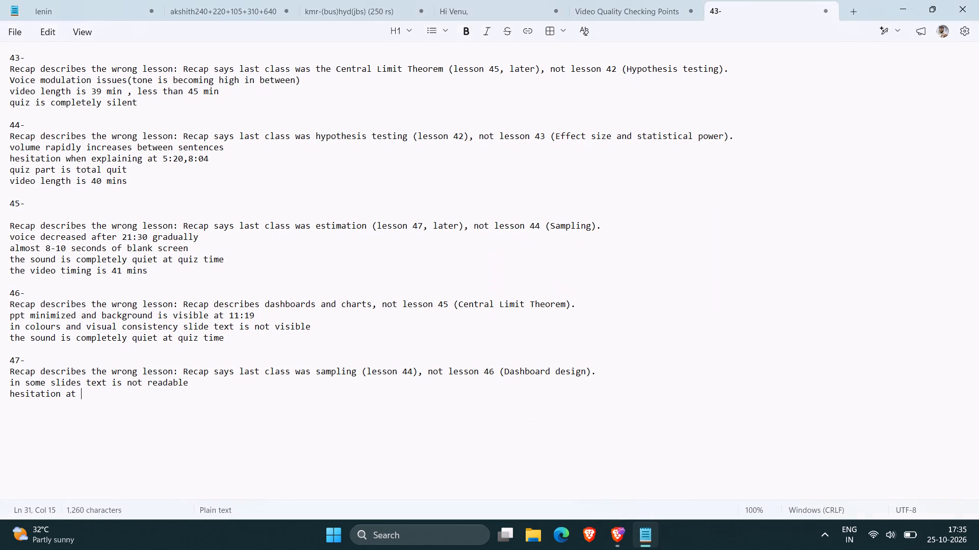
{"action": "type", "text": "21"}
{"action": "type", "text": ":48"}
{"action": "key", "text": "Return"}
Resume the Vimeo video and skip forward through Comparing Confidence Intervals and Simple Task to the Frequently Asked Questions slide at about 29:21.
{"action": "key", "text": "alt+Tab"}
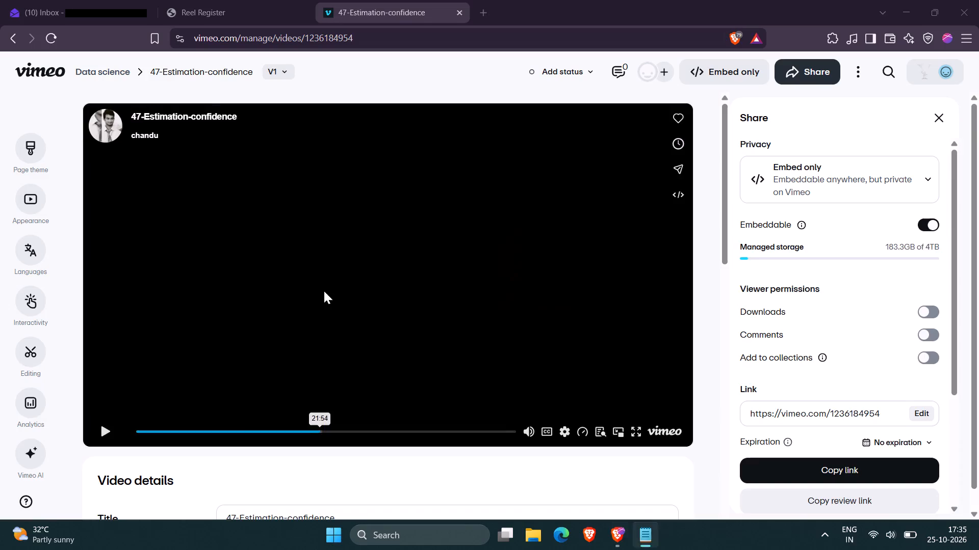
{"action": "left_click", "coordinate": [370, 308]}
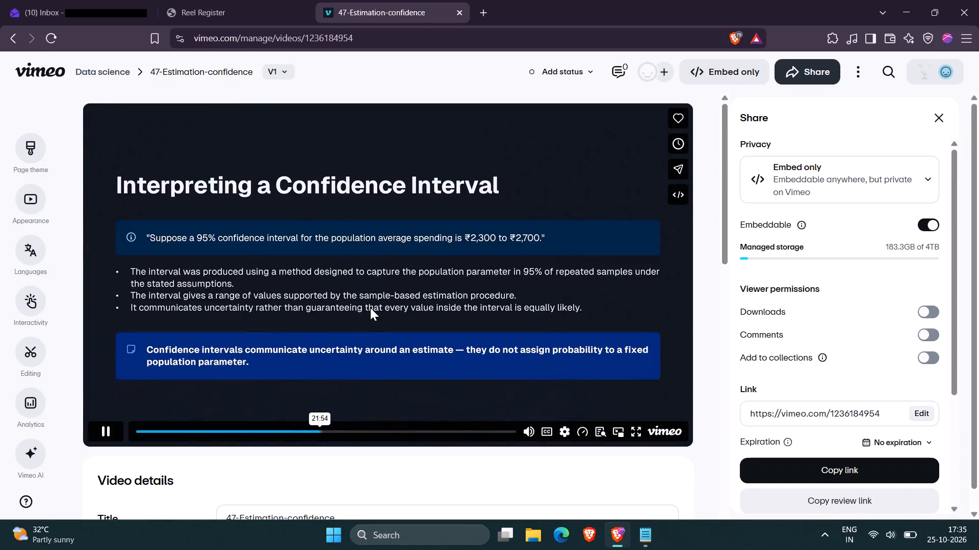
{"action": "left_click_drag", "start_coordinate": [370, 308], "coordinate": [329, 425]}
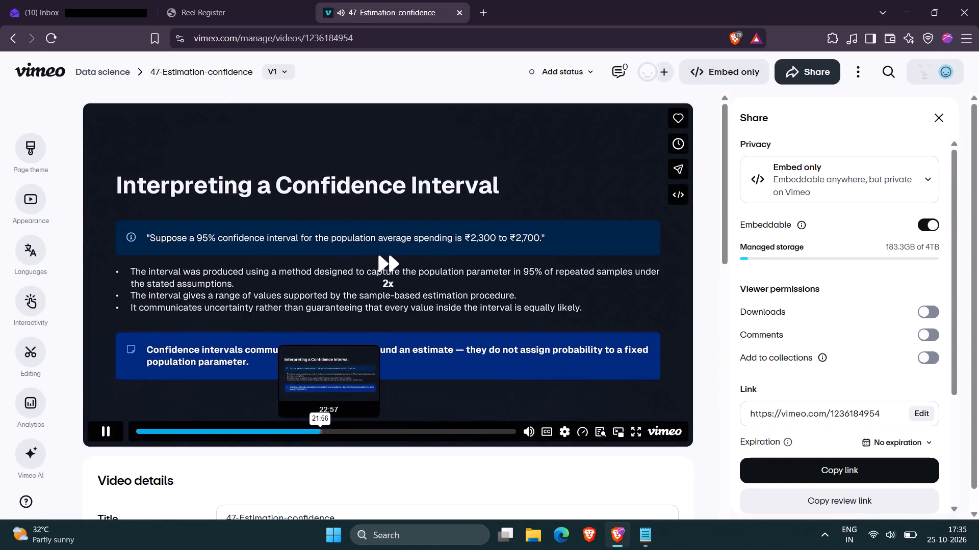
{"action": "left_click_drag", "start_coordinate": [329, 425], "coordinate": [331, 425]}
{"action": "left_click", "coordinate": [331, 425]}
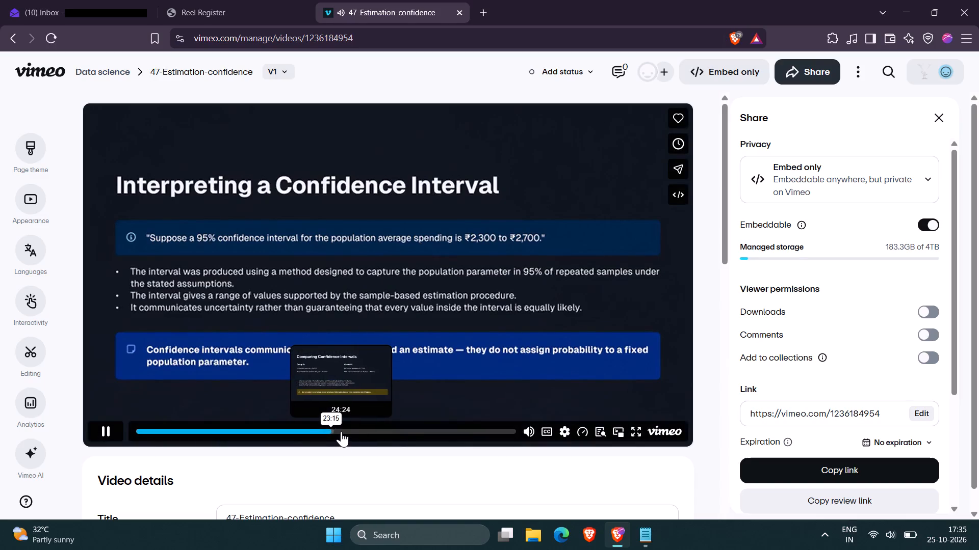
{"action": "left_click", "coordinate": [341, 431]}
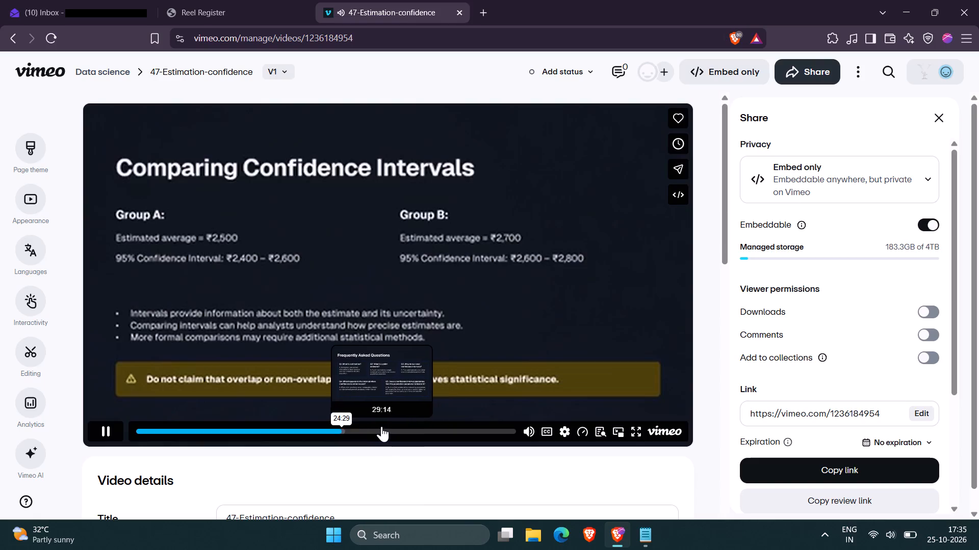
{"action": "left_click", "coordinate": [375, 425]}
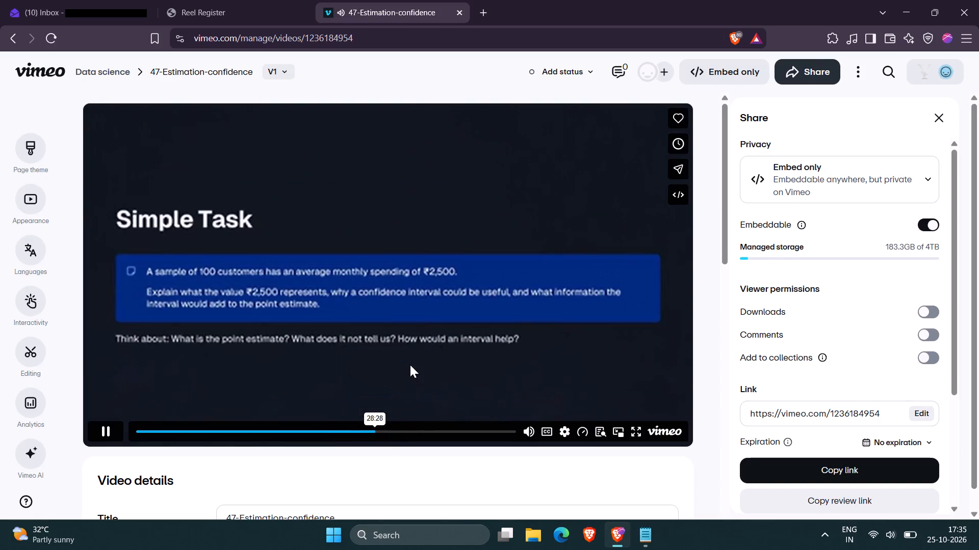
{"action": "left_click", "coordinate": [383, 430]}
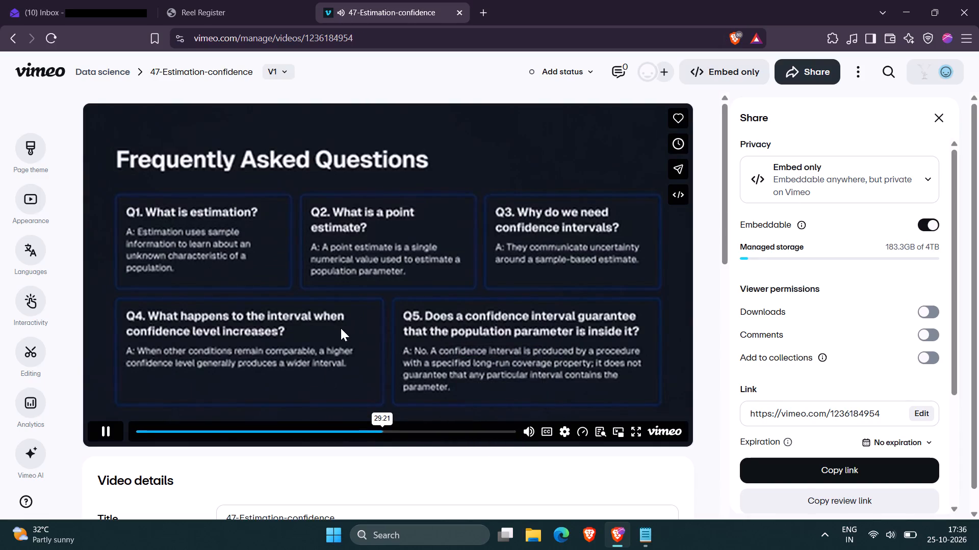
Move through the Frequently Asked Questions part in short skips, then jump ahead to 32:54 to check the quiz portion.
{"action": "key", "text": "Right"}
{"action": "key", "text": "Right"}
{"action": "key", "text": "Right"}
{"action": "key", "text": "Right"}
{"action": "key", "text": "Right"}
{"action": "key", "text": "Right"}
{"action": "key", "text": "Right"}
{"action": "key", "text": "Right"}
{"action": "key", "text": "Right"}
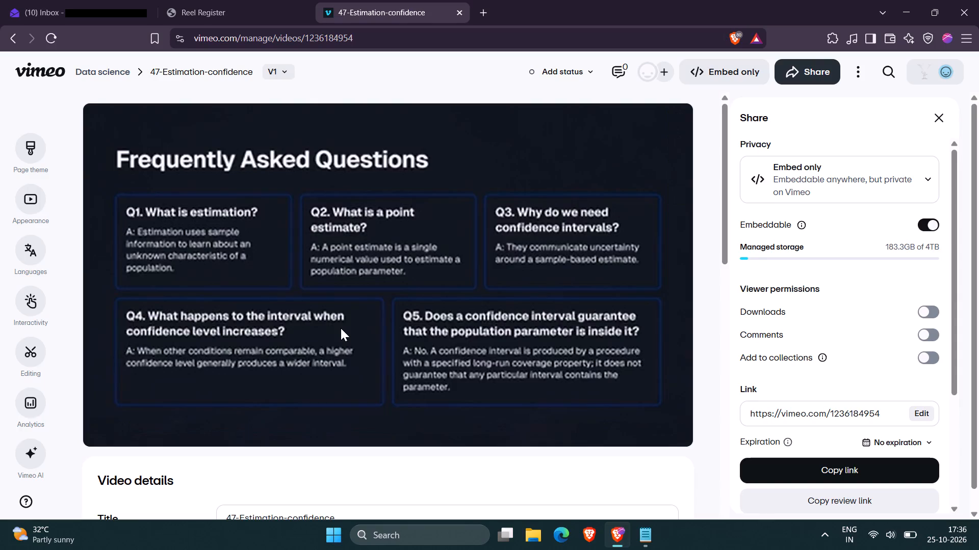
{"action": "left_click", "coordinate": [441, 288]}
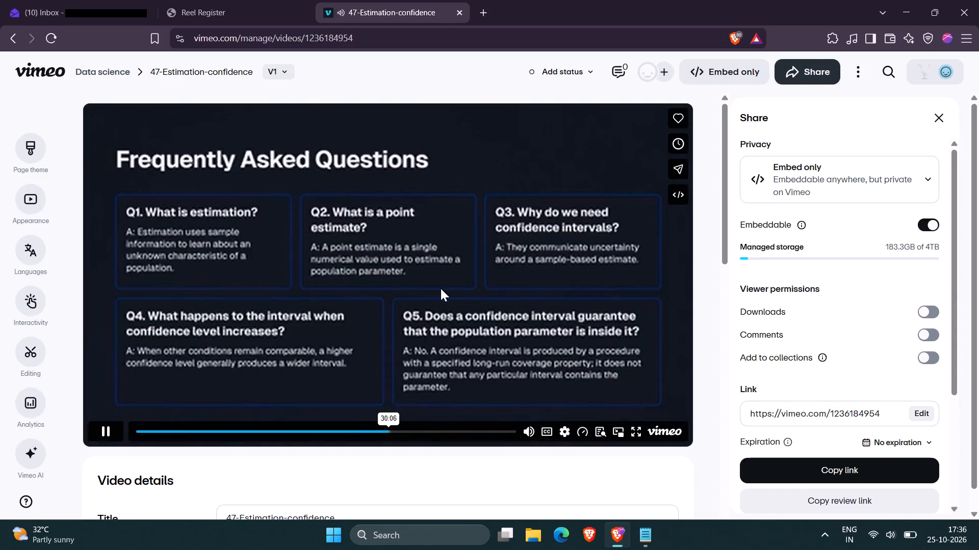
{"action": "left_click", "coordinate": [413, 431]}
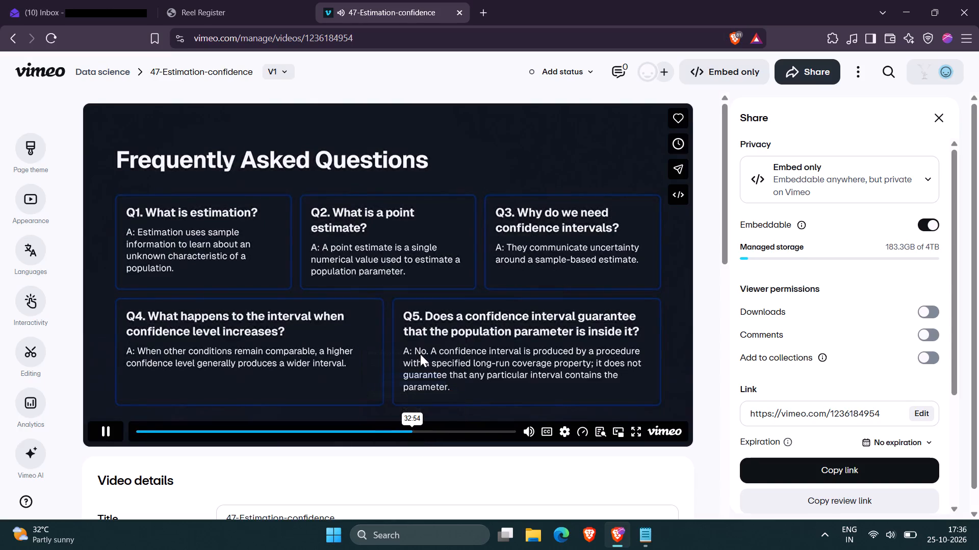
In Notepad, copy lesson 46's line "the sound is completely quiet at quiz time" to the end of the lesson 47 notes.
{"action": "key", "text": "alt+Tab"}
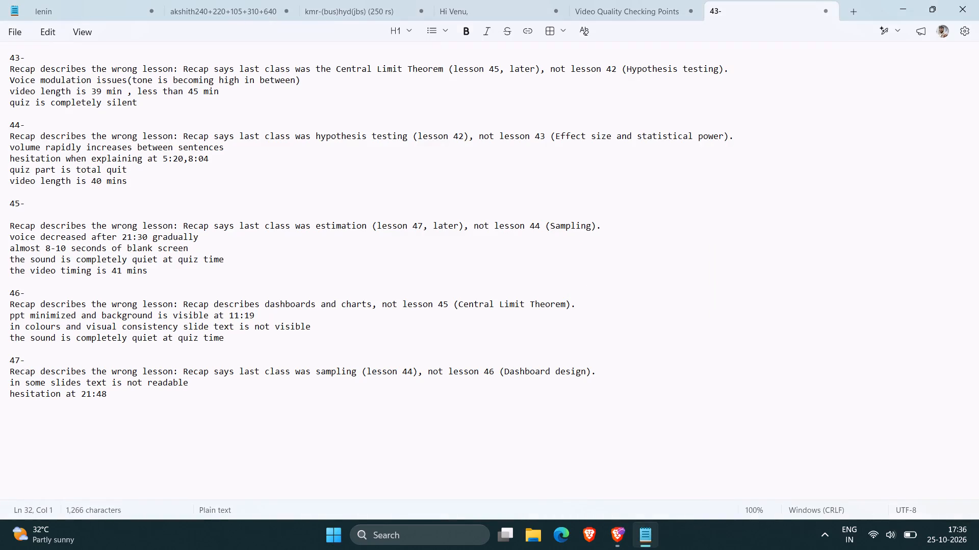
{"action": "left_click_drag", "start_coordinate": [234, 339], "coordinate": [216, 338]}
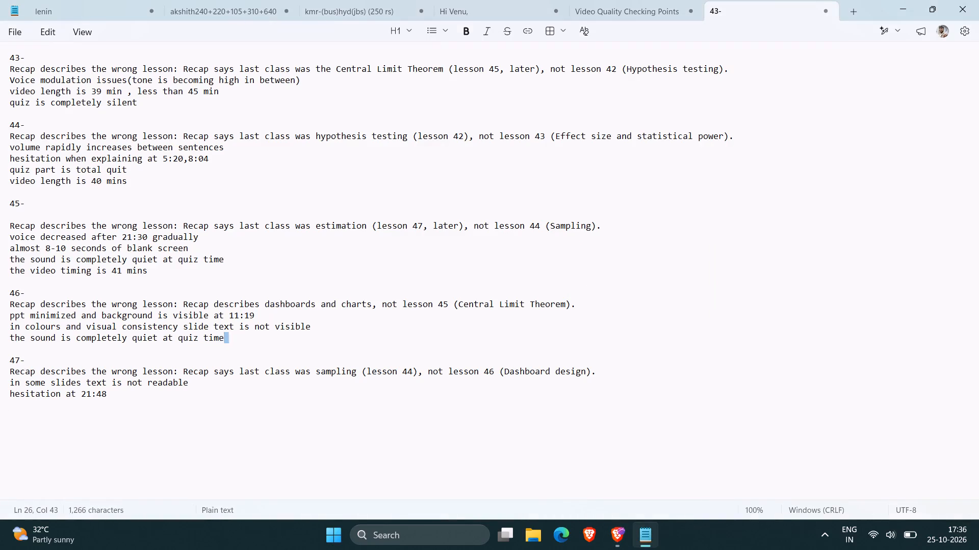
{"action": "left_click_drag", "start_coordinate": [216, 338], "coordinate": [7, 336]}
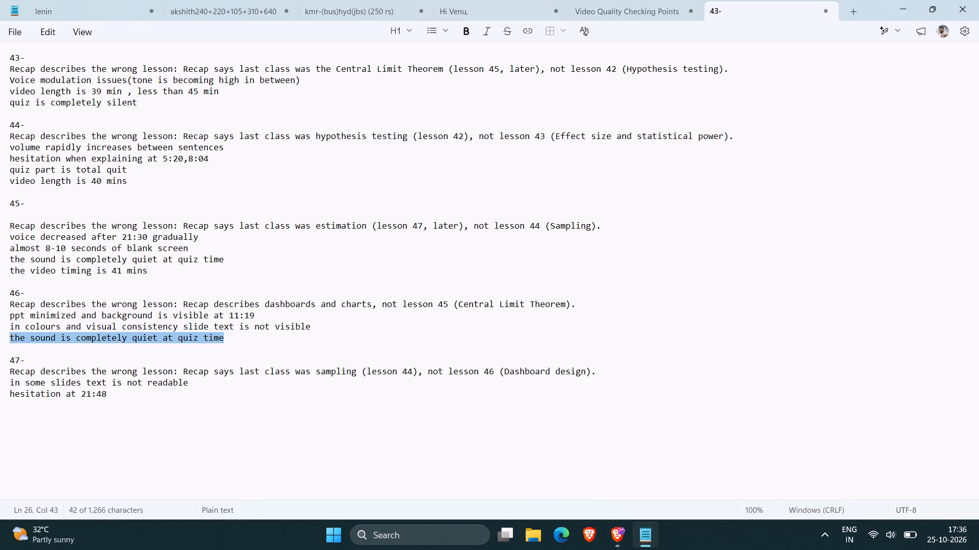
{"action": "left_click_drag", "start_coordinate": [7, 336], "coordinate": [6, 336]}
{"action": "key", "text": "ctrl+c"}
{"action": "key", "text": "Down"}
{"action": "key", "text": "Down"}
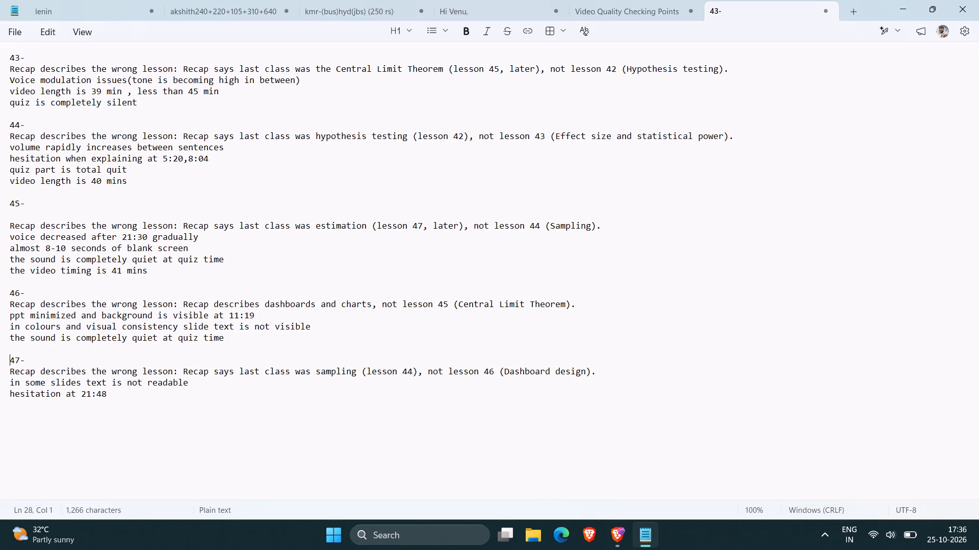
{"action": "key", "text": "Down"}
{"action": "key", "text": "Down"}
{"action": "key", "text": "Down"}
{"action": "key", "text": "Down"}
{"action": "key", "text": "ctrl+v"}
Return to the lesson 47 video on Vimeo and skip through the Parameter vs Statistic part in short jumps to about 34:25.
{"action": "key", "text": "alt+Tab"}
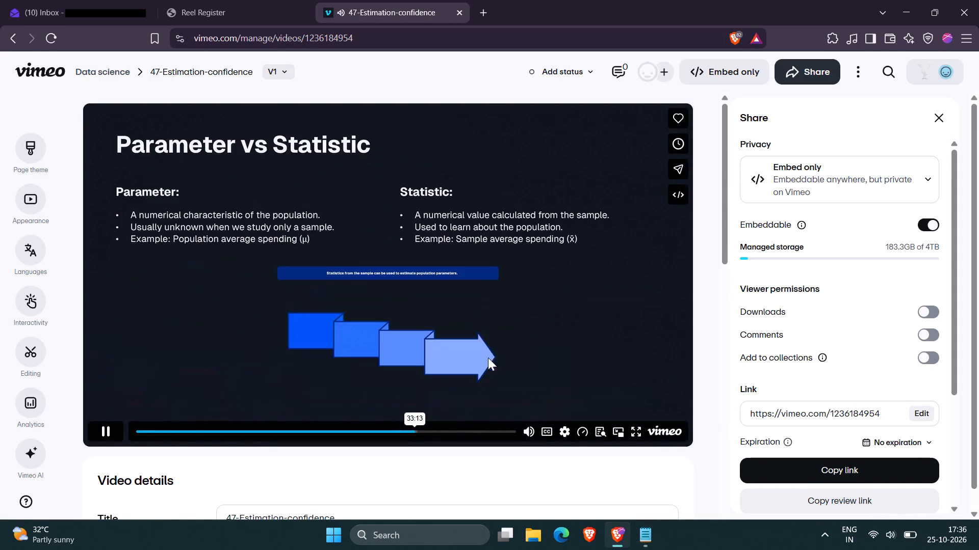
{"action": "key", "text": "Right"}
{"action": "key", "text": "Right"}
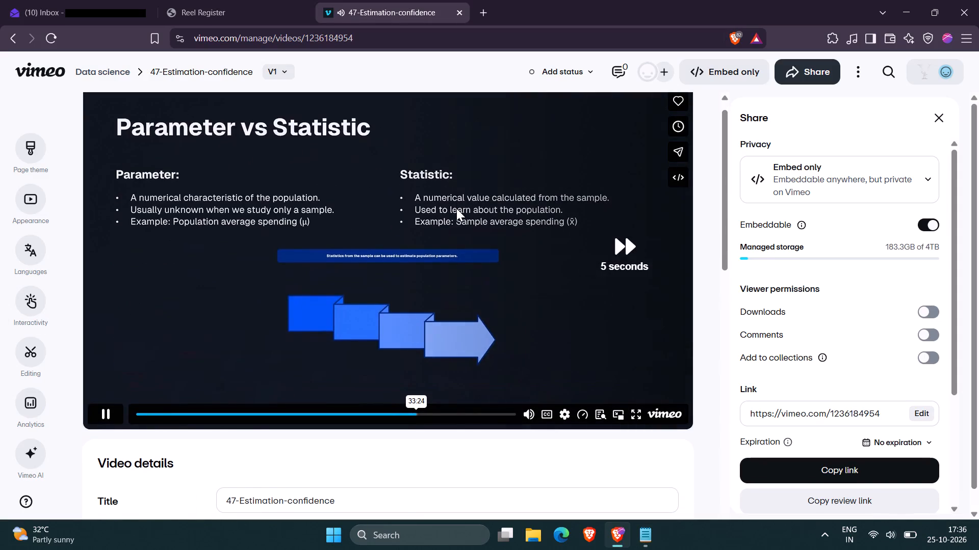
{"action": "key", "text": "Right"}
{"action": "key", "text": "Right"}
{"action": "key", "text": "Right"}
{"action": "key", "text": "Right"}
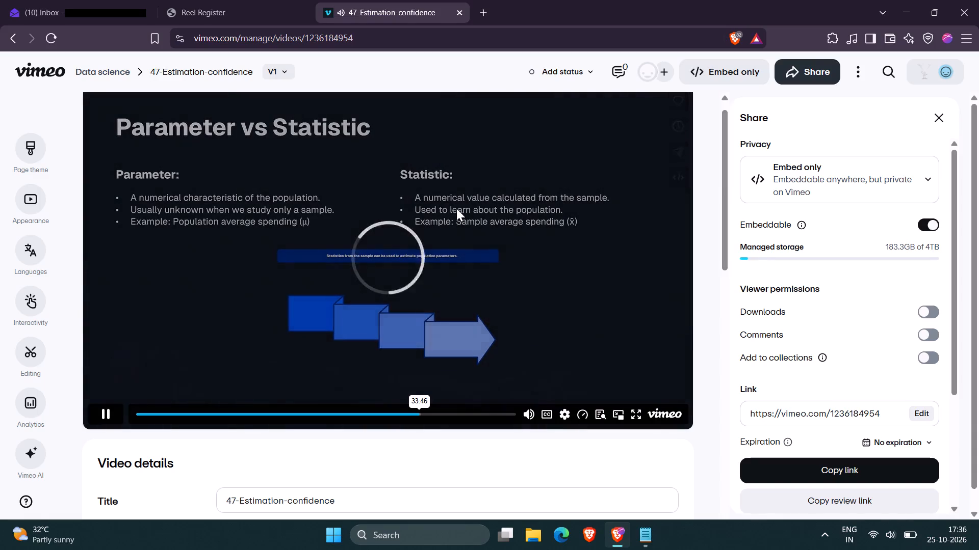
{"action": "key", "text": "Right"}
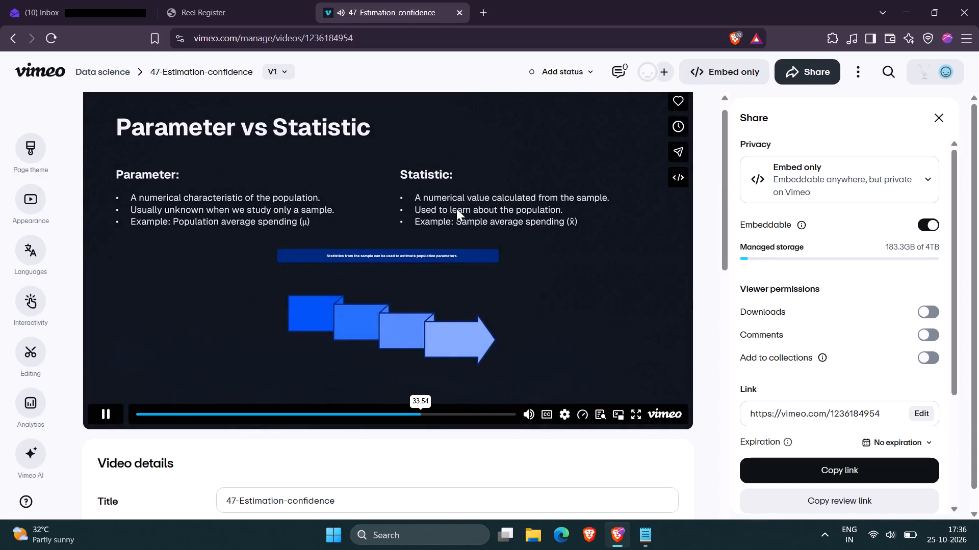
{"action": "key", "text": "Right"}
{"action": "key", "text": "Right"}
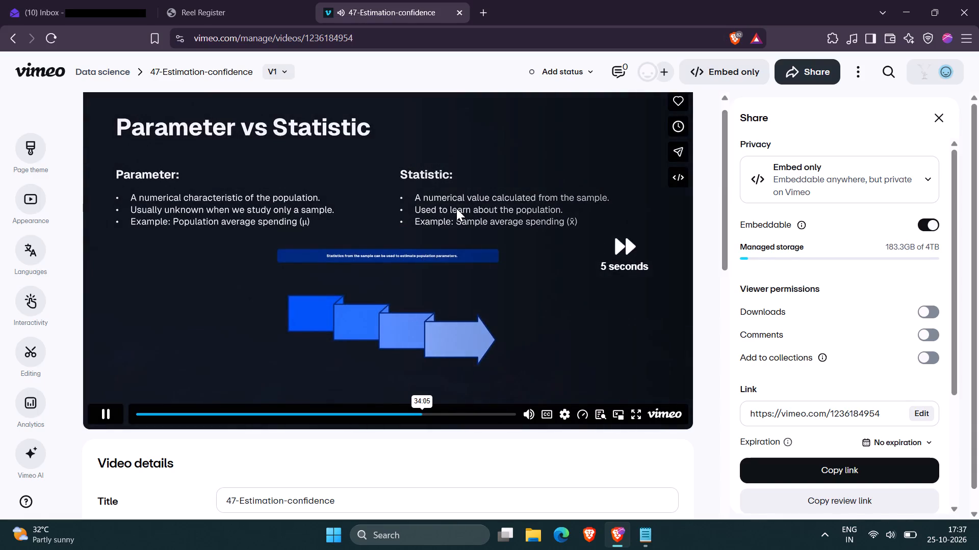
{"action": "key", "text": "Right"}
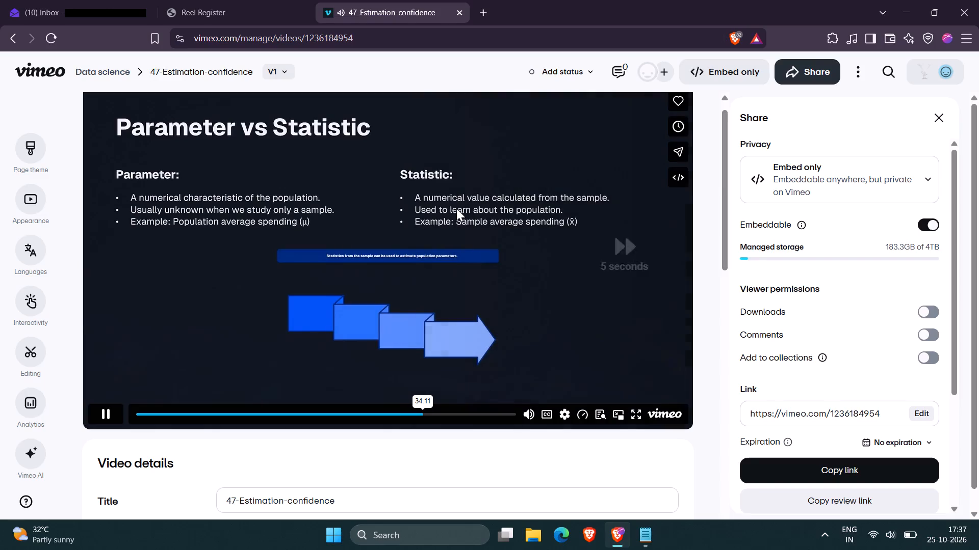
{"action": "key", "text": "Right"}
{"action": "key", "text": "Right"}
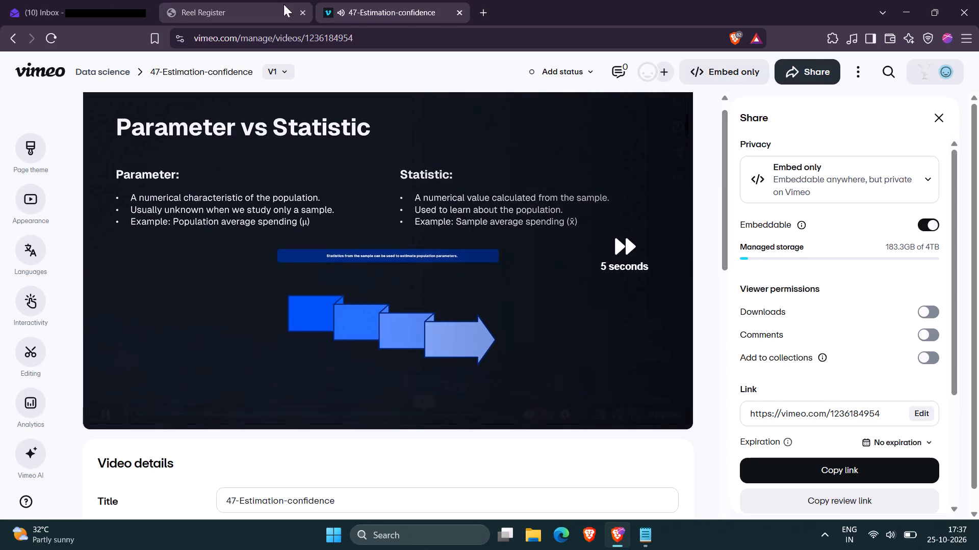
Check the Flags section of lesson 47's Reel Register report.
{"action": "left_click", "coordinate": [248, 7]}
{"action": "scroll", "coordinate": [303, 351], "scroll_direction": "down", "scroll_amount": 9}
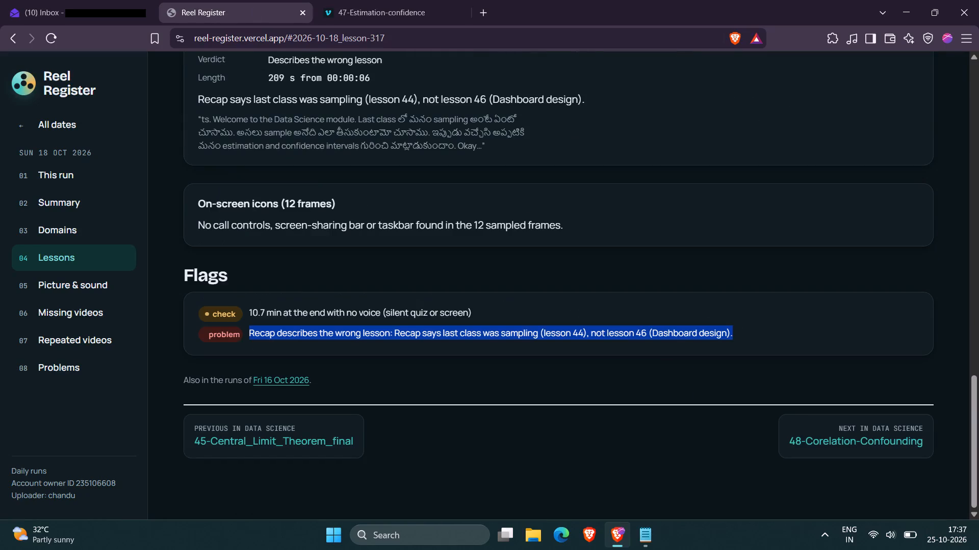
{"action": "left_click", "coordinate": [396, 277]}
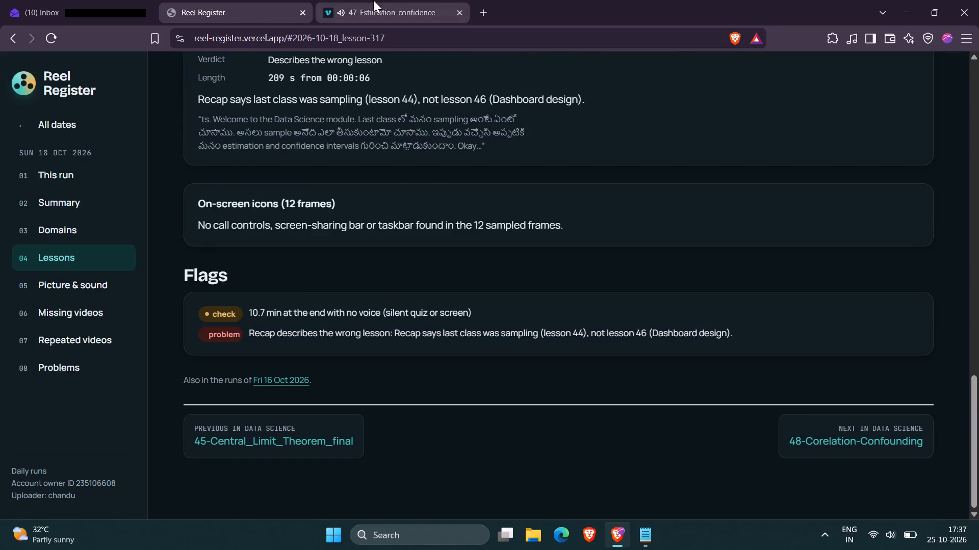
Return to the lesson 47 video and skip ahead to the first quiz question on estimation.
{"action": "left_click", "coordinate": [373, 0]}
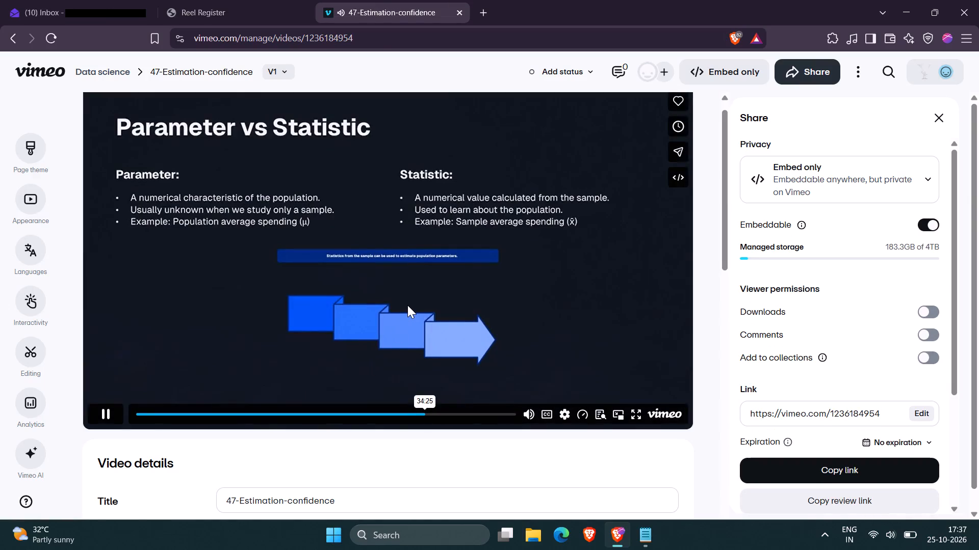
{"action": "key", "text": "Right"}
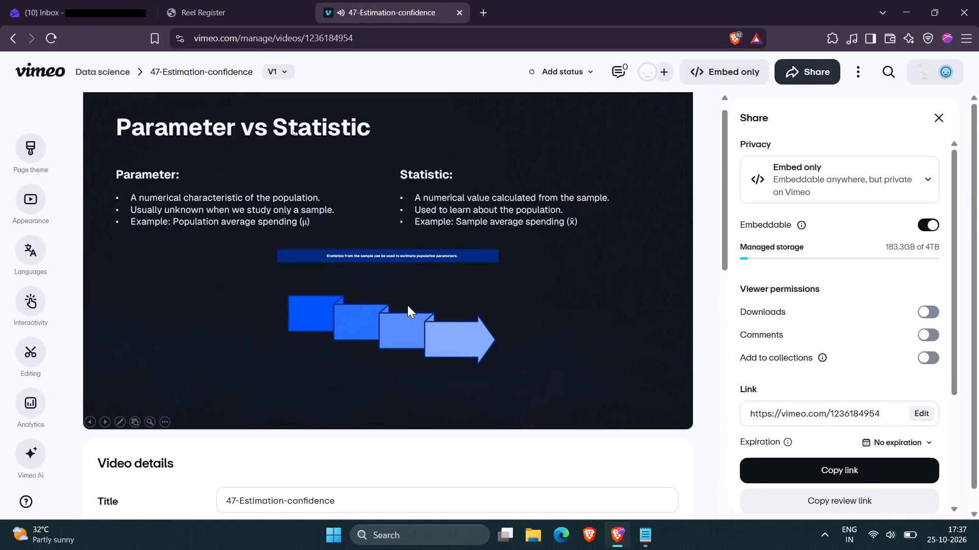
{"action": "key", "text": "Right"}
{"action": "key", "text": "Left"}
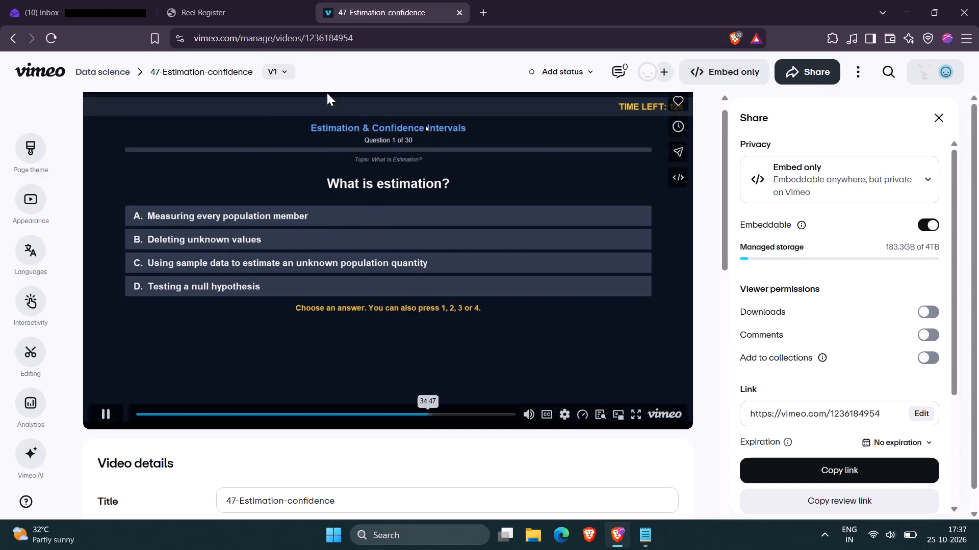
Glance at lesson 47's Reel Register flags again, and go back from the Vimeo video to the Data science folder.
{"action": "left_click", "coordinate": [246, 3]}
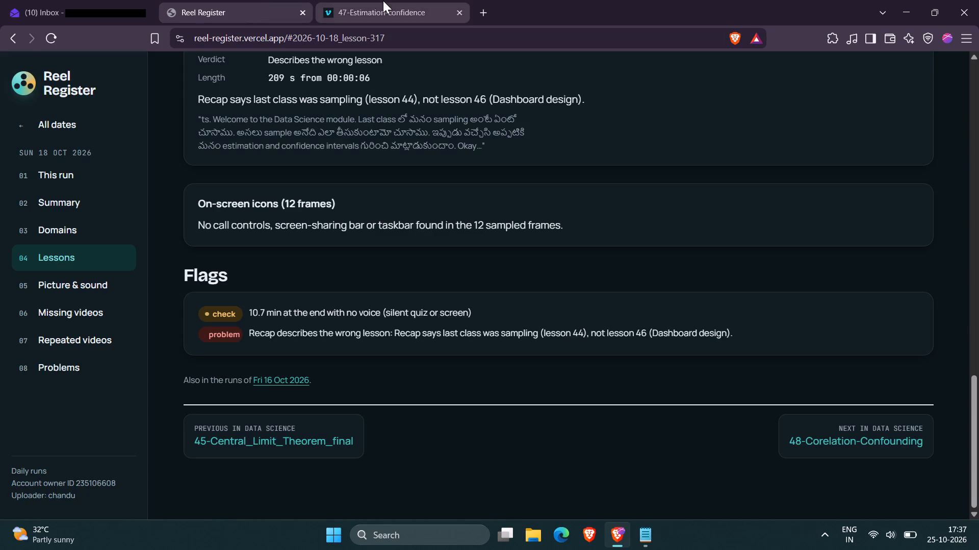
{"action": "left_click", "coordinate": [333, 8]}
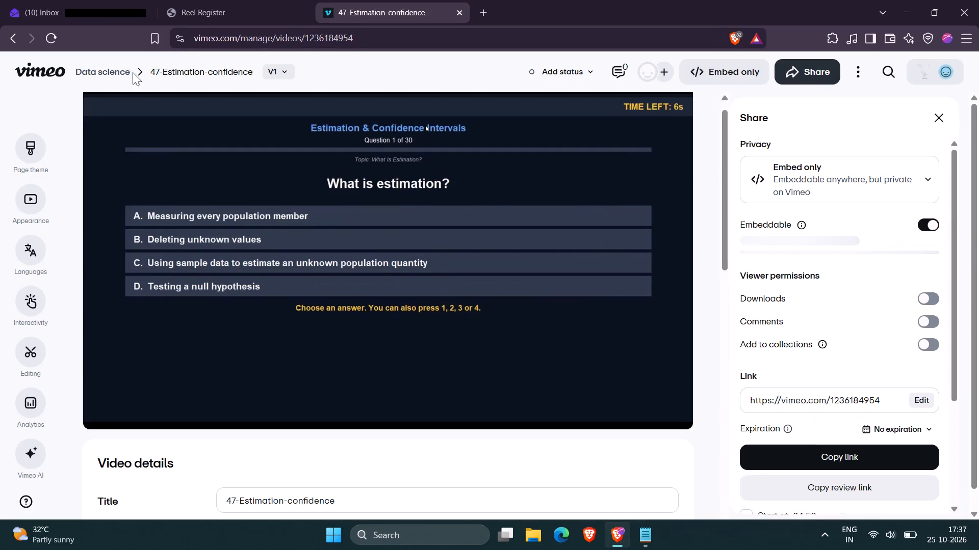
{"action": "left_click", "coordinate": [109, 68]}
In Reel Register's lesson list, open the 48-Corelation-Confounding report and check its recap, on-screen icons and Flags sections.
{"action": "left_click", "coordinate": [256, 1]}
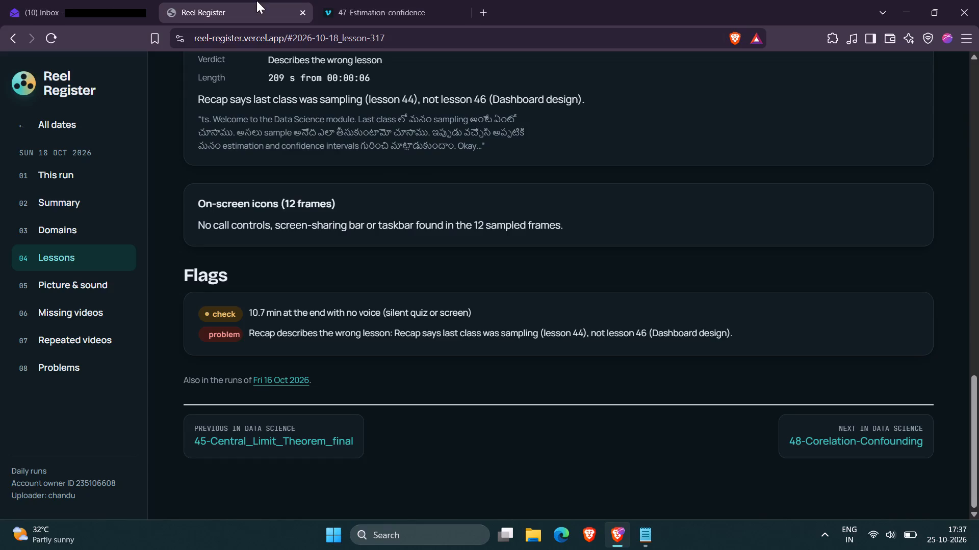
{"action": "left_click", "coordinate": [52, 263]}
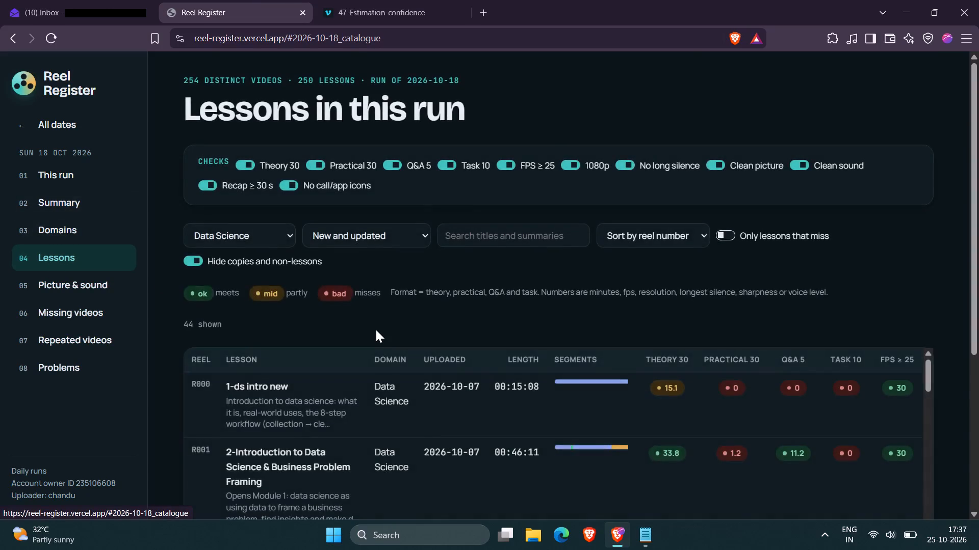
{"action": "scroll", "coordinate": [376, 329], "scroll_direction": "down", "scroll_amount": 17}
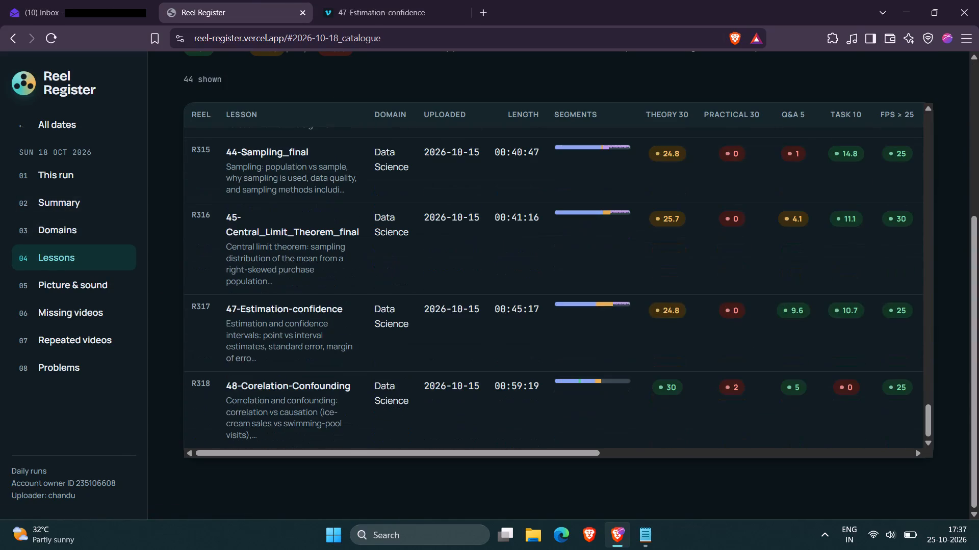
{"action": "scroll", "coordinate": [376, 329], "scroll_direction": "down", "scroll_amount": 1}
{"action": "left_click", "coordinate": [317, 384]}
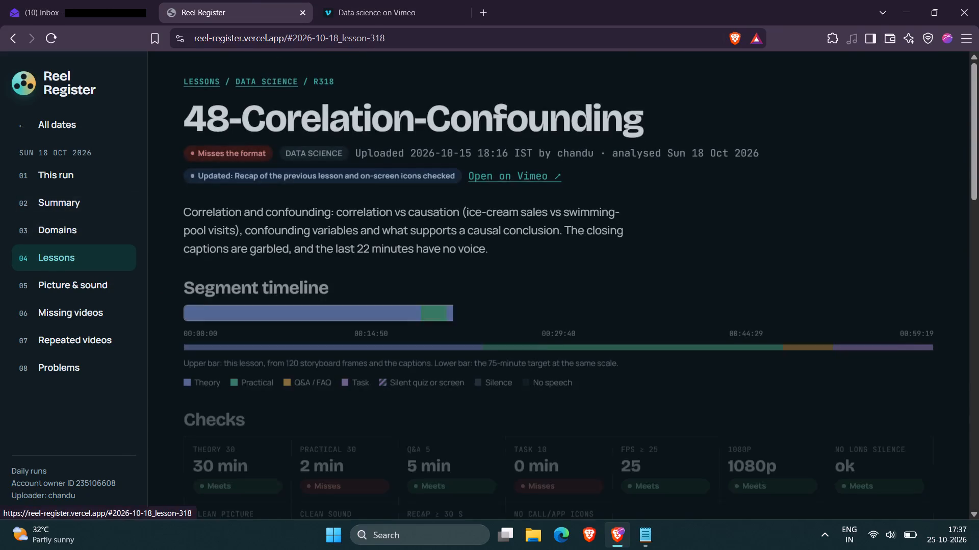
{"action": "scroll", "coordinate": [369, 183], "scroll_direction": "down", "scroll_amount": 13}
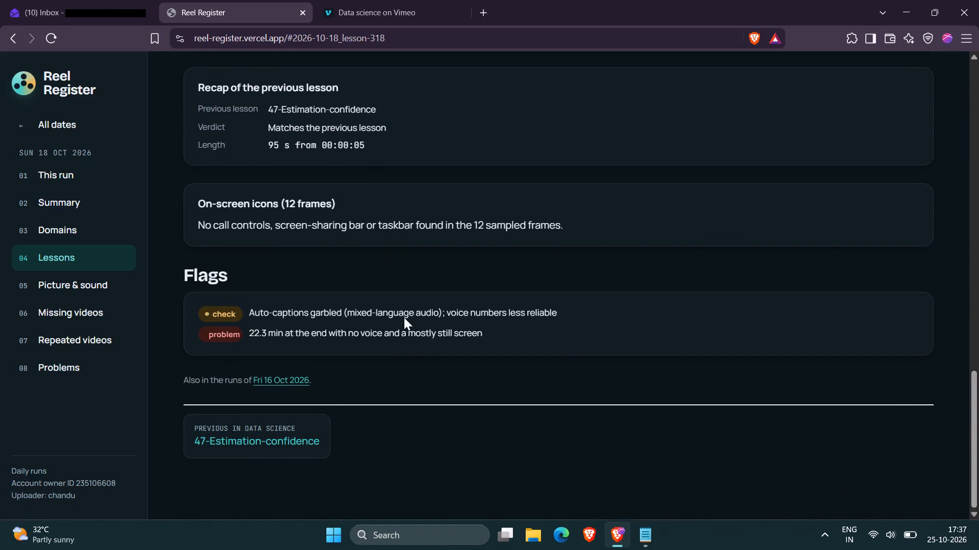
Open the 48-Corelation-Confounding video from Vimeo's Data science folder, start it, and pause it at about 0:09.
{"action": "left_click", "coordinate": [355, 0]}
{"action": "scroll", "coordinate": [433, 287], "scroll_direction": "down", "scroll_amount": 1}
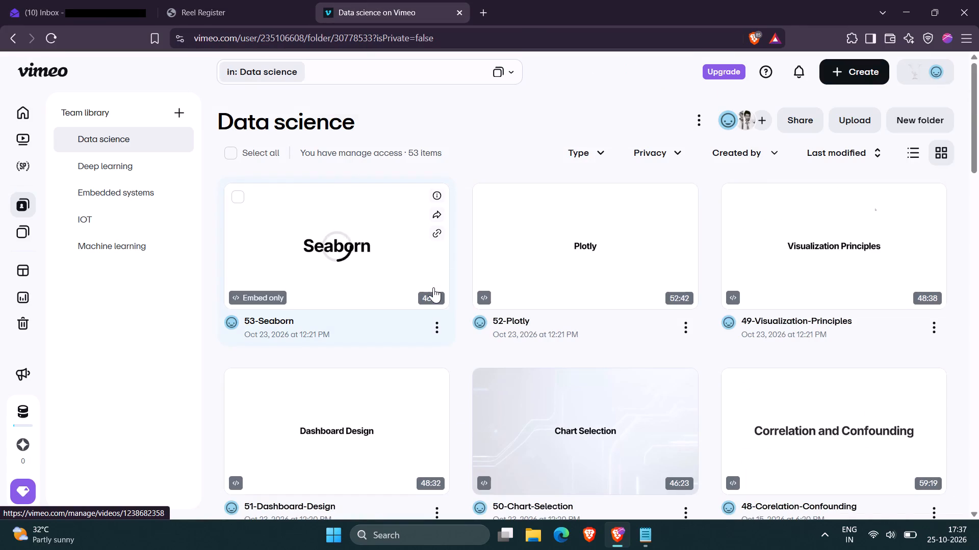
{"action": "scroll", "coordinate": [433, 287], "scroll_direction": "down", "scroll_amount": 1}
{"action": "scroll", "coordinate": [548, 388], "scroll_direction": "down", "scroll_amount": 2}
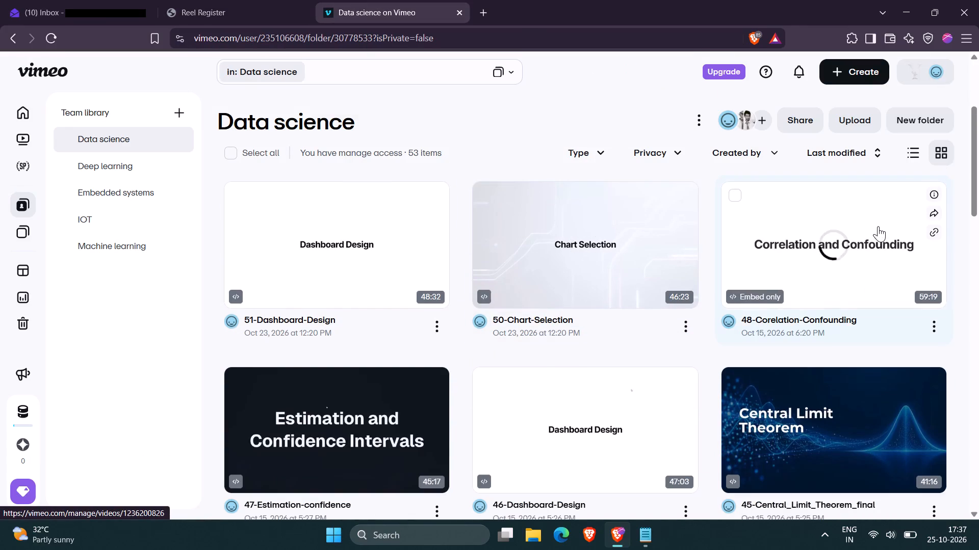
{"action": "left_click", "coordinate": [878, 226]}
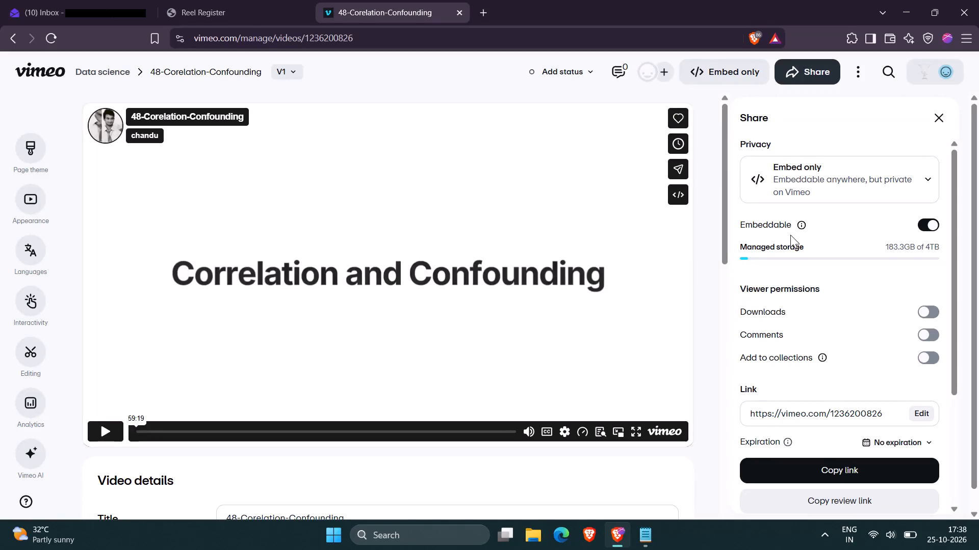
{"action": "key", "text": "space"}
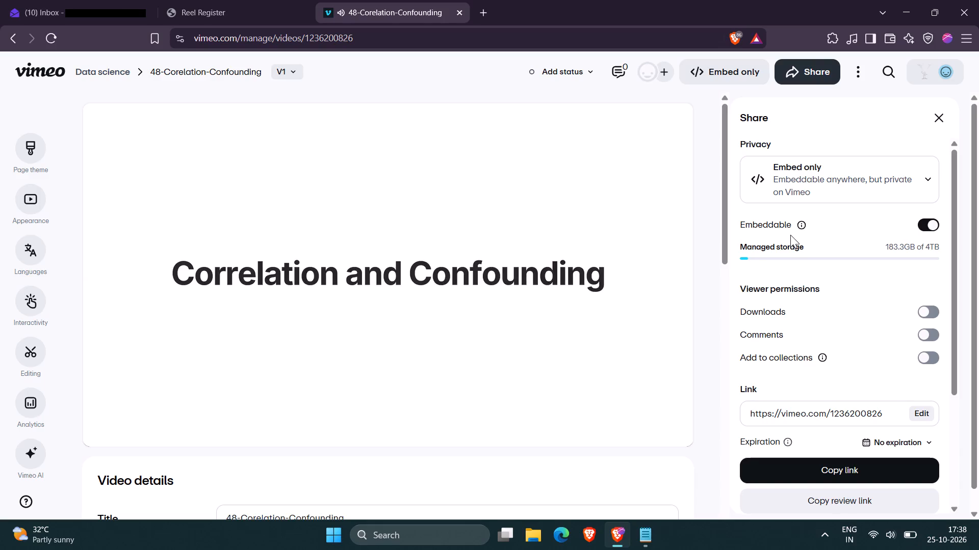
{"action": "left_click", "coordinate": [339, 309]}
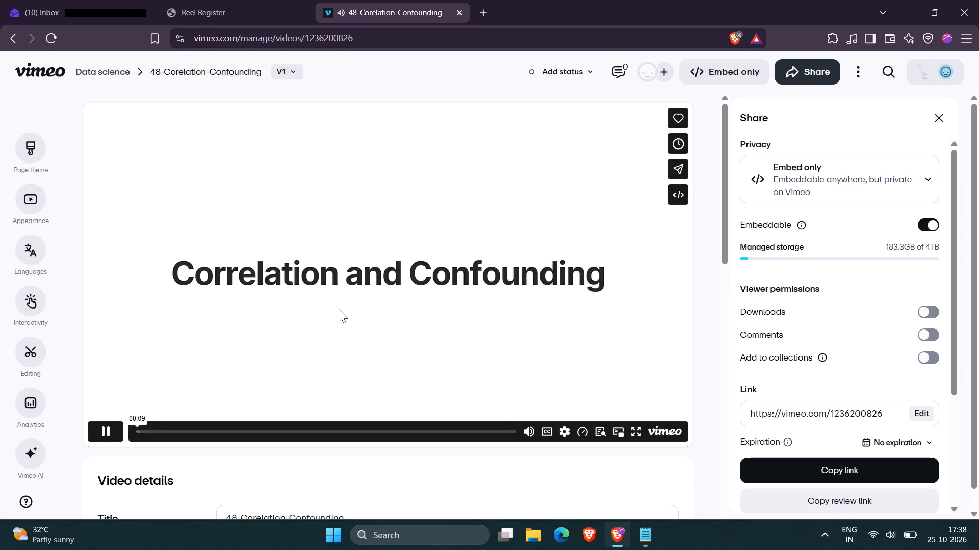
Examine lesson 48's Reel Register report from the Flags up through the Checks and Segment timeline to the lesson summary.
{"action": "left_click", "coordinate": [263, 0]}
{"action": "scroll", "coordinate": [409, 345], "scroll_direction": "up", "scroll_amount": 2}
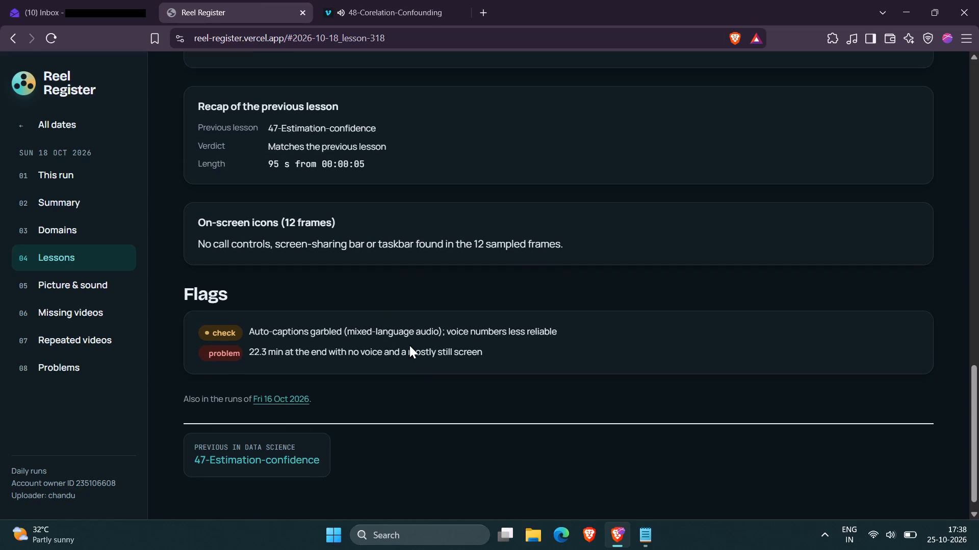
{"action": "scroll", "coordinate": [409, 345], "scroll_direction": "up", "scroll_amount": 9}
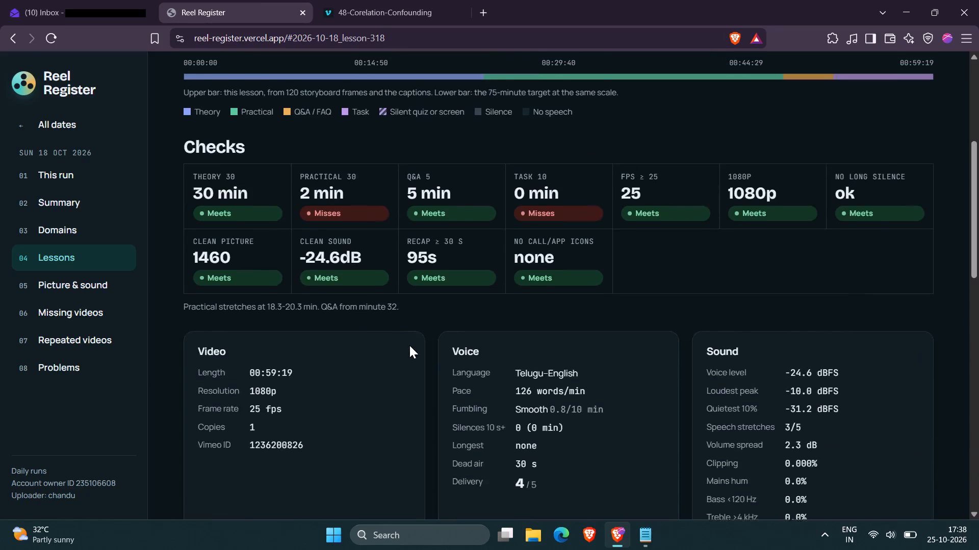
{"action": "scroll", "coordinate": [409, 345], "scroll_direction": "up", "scroll_amount": 2}
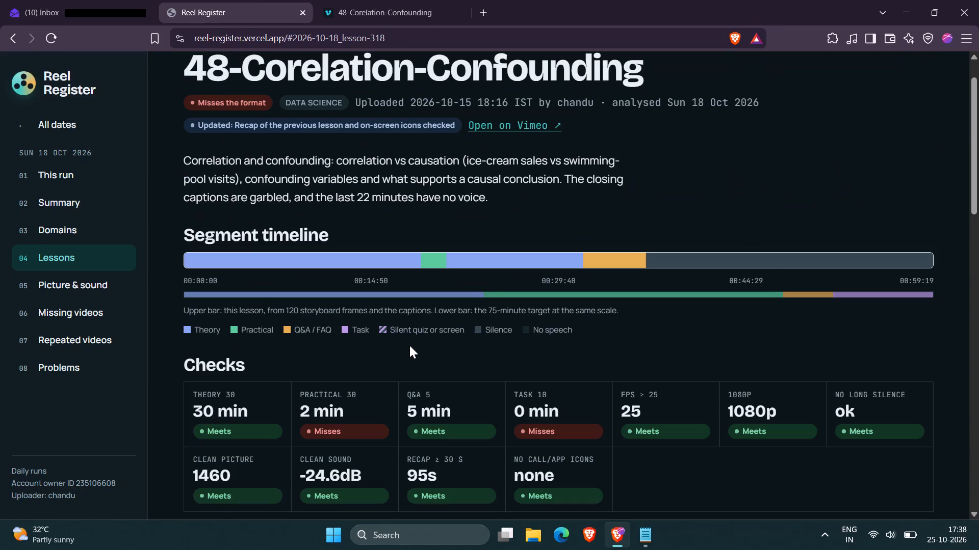
{"action": "scroll", "coordinate": [409, 345], "scroll_direction": "up", "scroll_amount": 1}
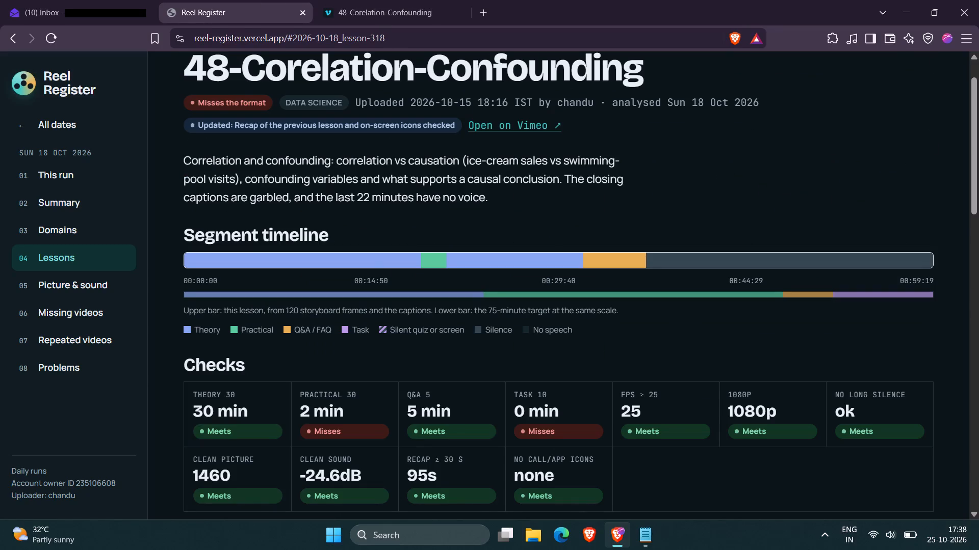
{"action": "triple_click", "coordinate": [305, 173]}
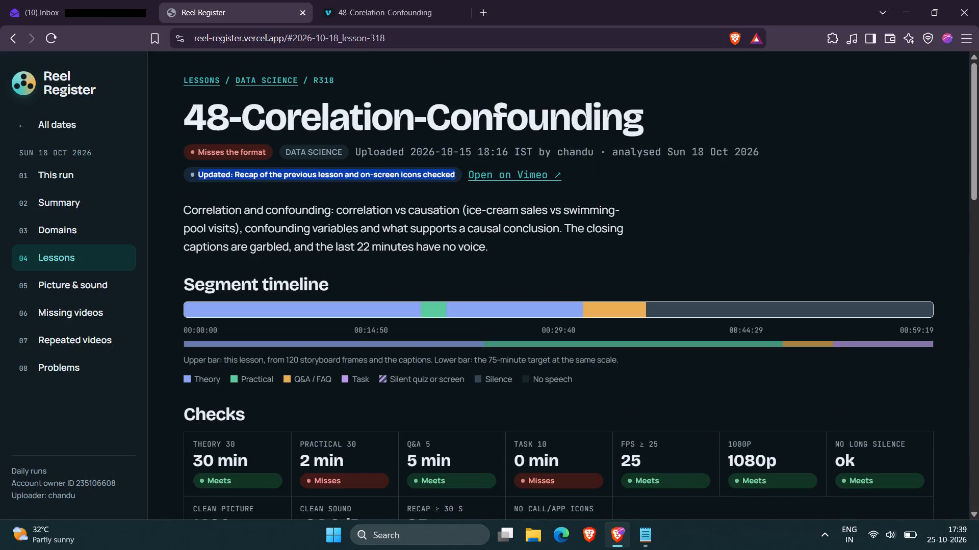
{"action": "left_click", "coordinate": [305, 173]}
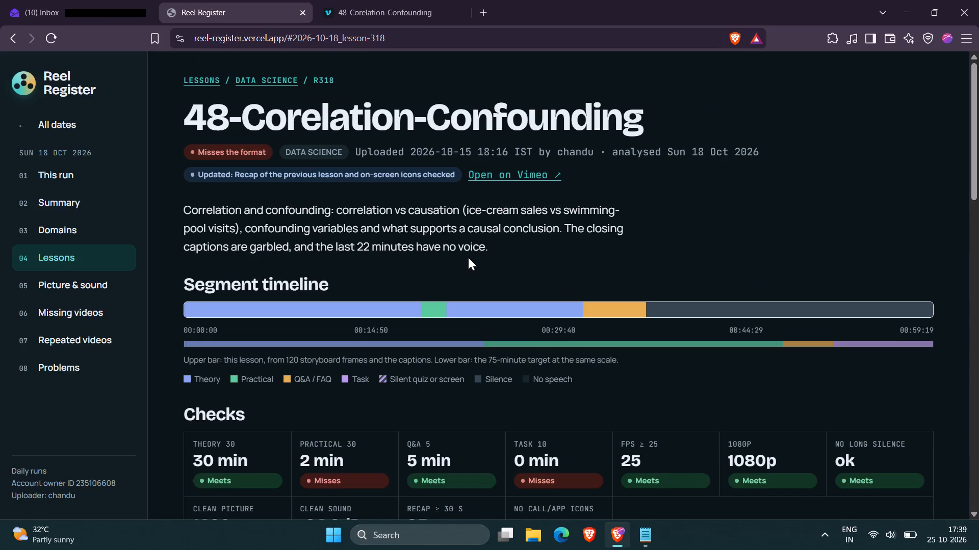
In the Notepad review notes, add a new "48-" heading below the lesson 47 entry, separated by a blank line.
{"action": "key", "text": "alt+Tab"}
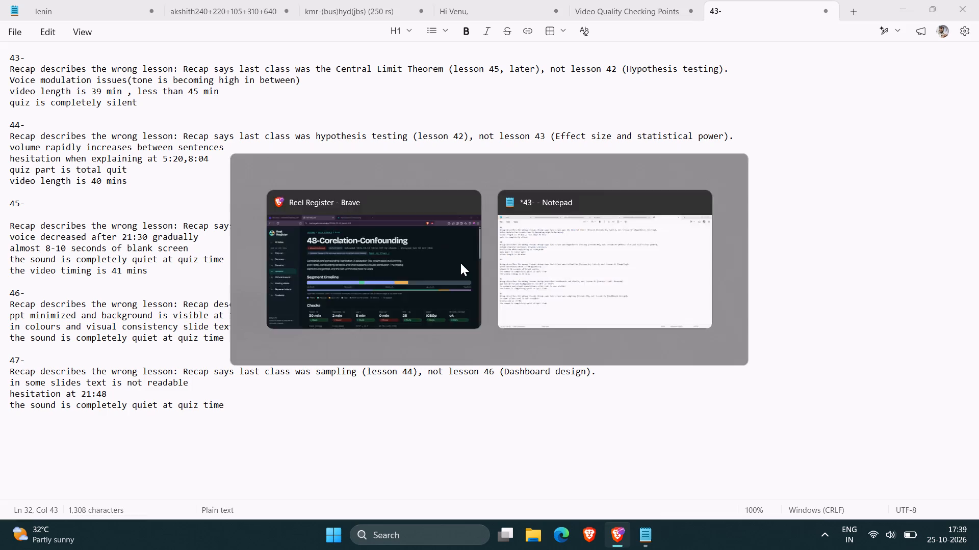
{"action": "key", "text": "alt+Tab"}
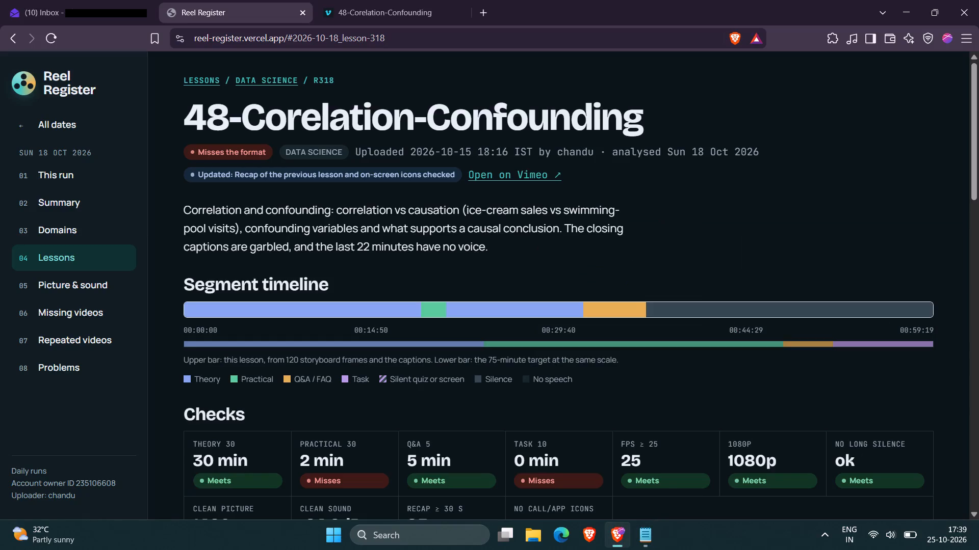
{"action": "left_click", "coordinate": [364, 16]}
{"action": "key", "text": "alt+Tab"}
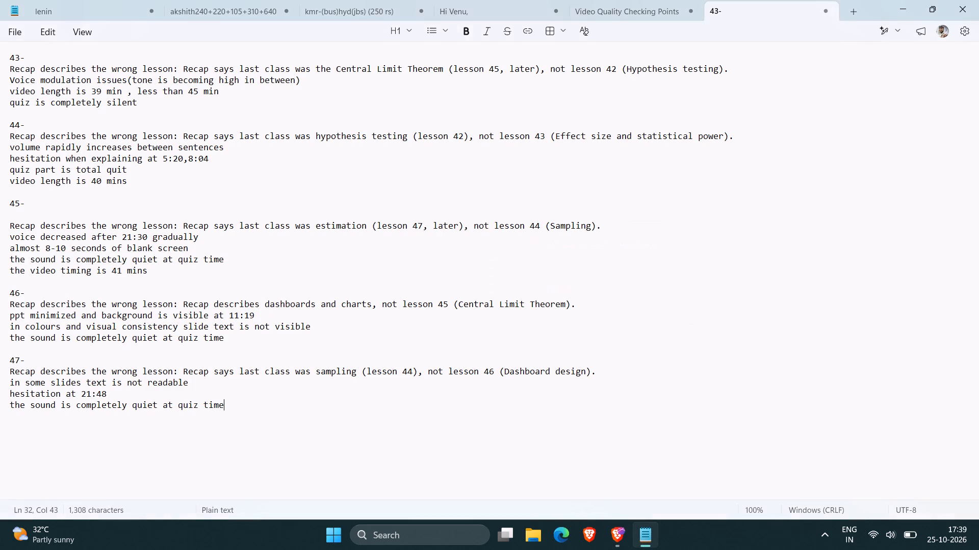
{"action": "key", "text": "Return"}
{"action": "key", "text": "Return"}
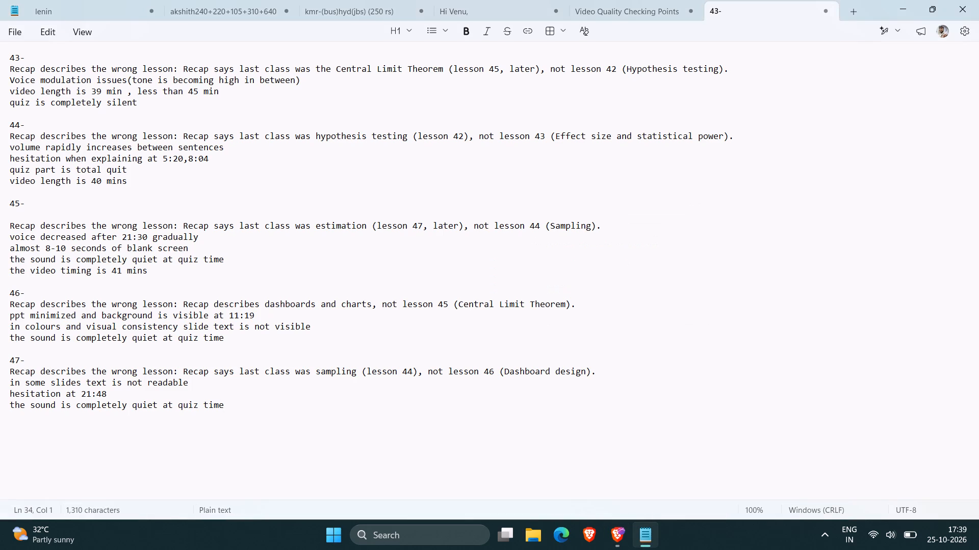
{"action": "type", "text": "46"}
{"action": "key", "text": "BackSpace"}
{"action": "key", "text": "8"}
{"action": "key", "text": "minus"}
{"action": "key", "text": "Return"}
Under the 48 heading, write the note "giving recap about hypotheses testing but video 47 is not hypotheses testing".
{"action": "type", "text": "giving recap about hypotheses"}
{"action": "key", "text": "space"}
{"action": "type", "text": "testing but"}
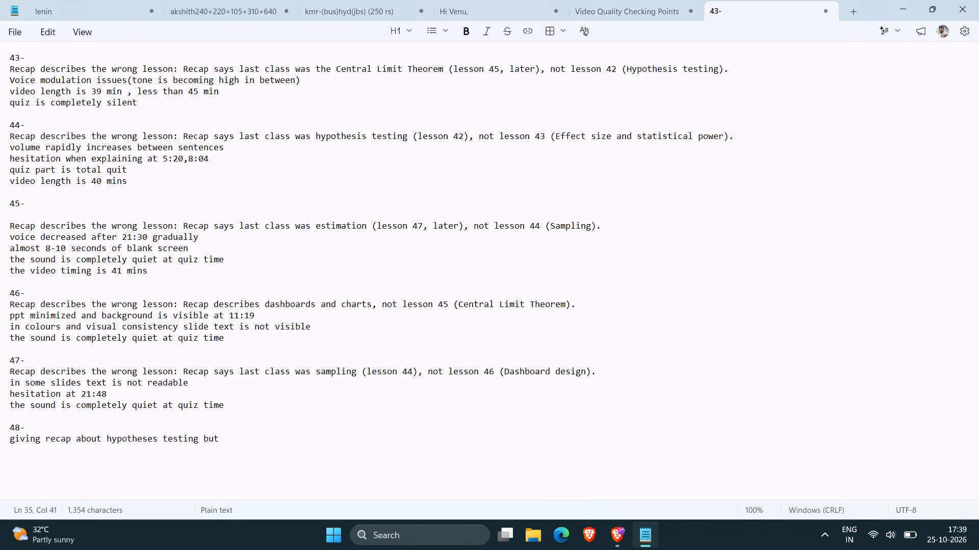
{"action": "key", "text": "space"}
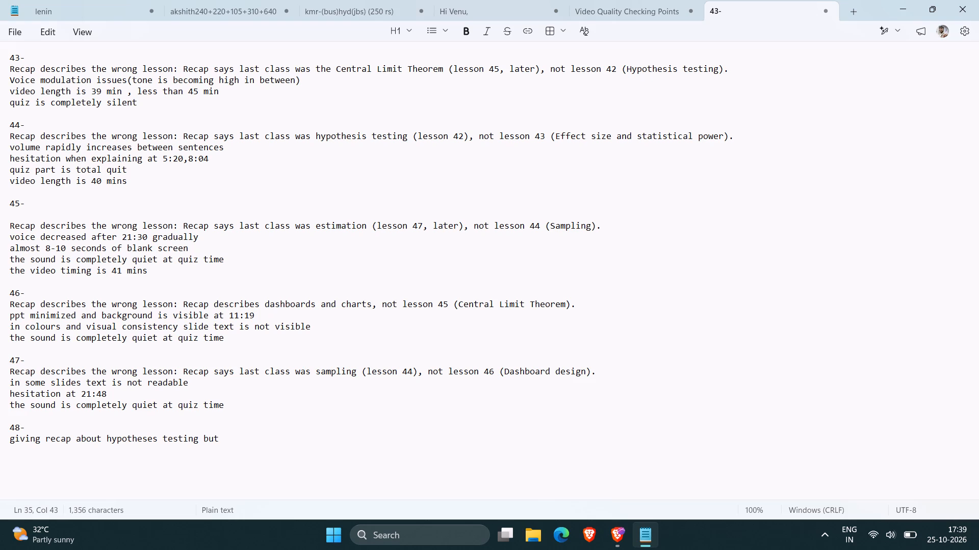
{"action": "type", "text": "video"}
{"action": "key", "text": "space"}
{"action": "type", "text": "47 is not hyo"}
{"action": "key", "text": "BackSpace"}
{"action": "type", "text": "po"}
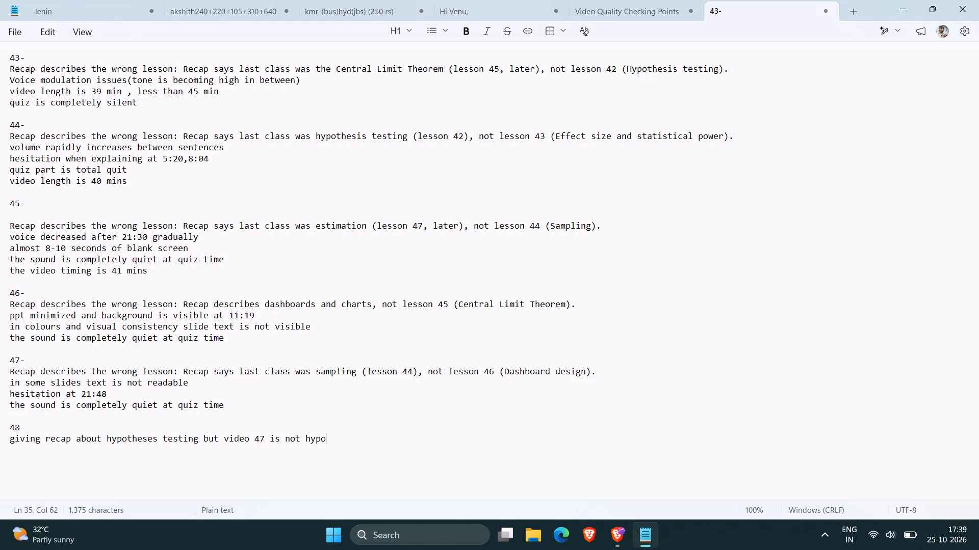
{"action": "type", "text": "theses testing"}
{"action": "key", "text": "Return"}
Switch to the 48-Corelation-Confounding video on Vimeo, resume it, skip forward through the opening in short jumps, and pause at about 1:35.
{"action": "key", "text": "alt+Tab"}
{"action": "left_click", "coordinate": [356, 368]}
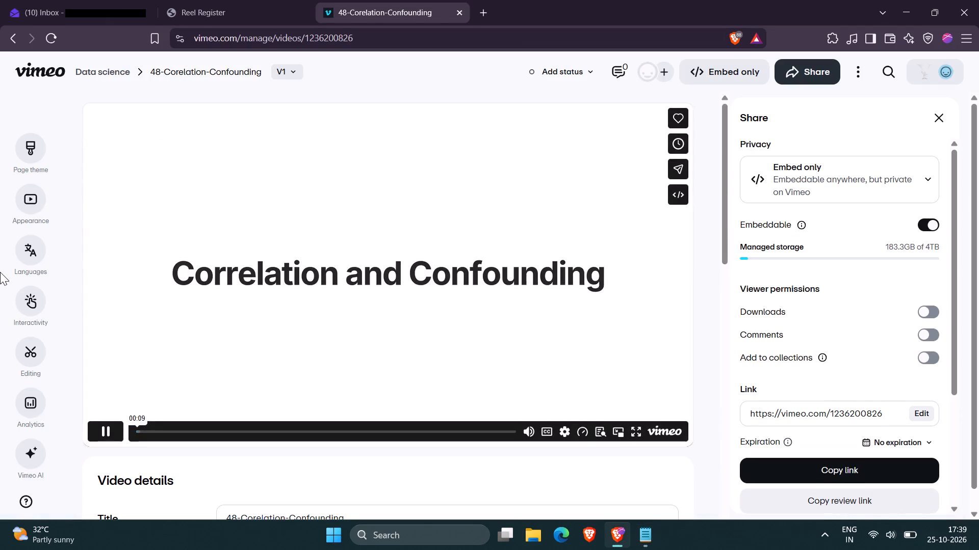
{"action": "key", "text": "Right"}
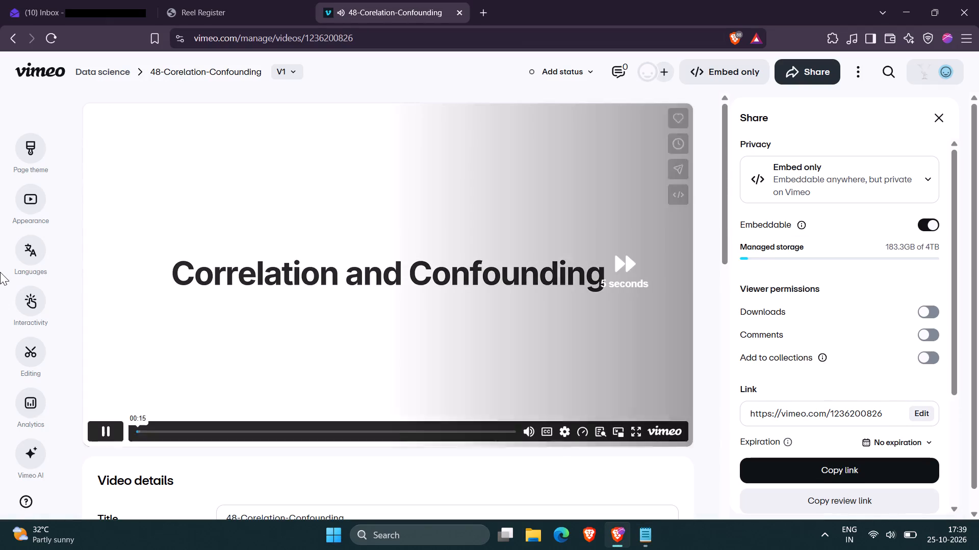
{"action": "key", "text": "Right"}
{"action": "key", "text": "Right"}
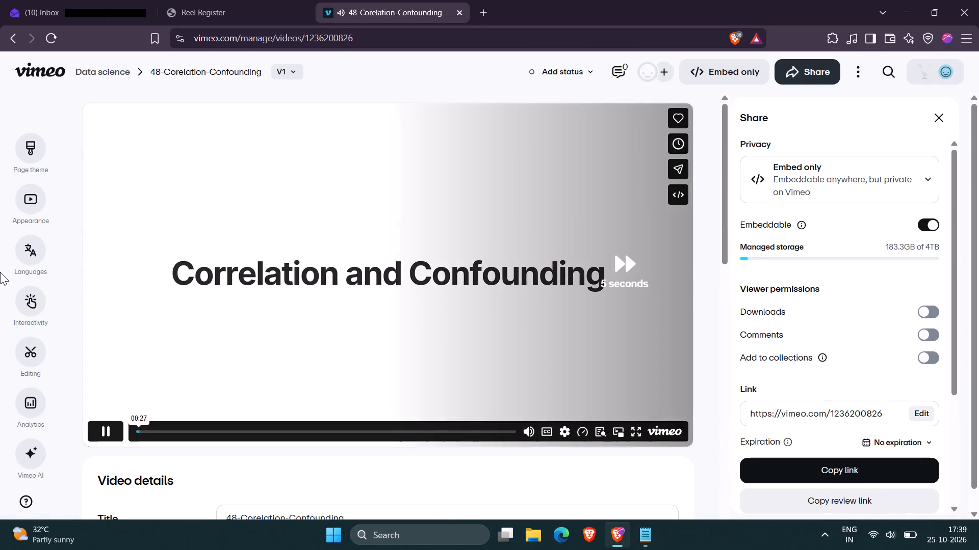
{"action": "key", "text": "Right"}
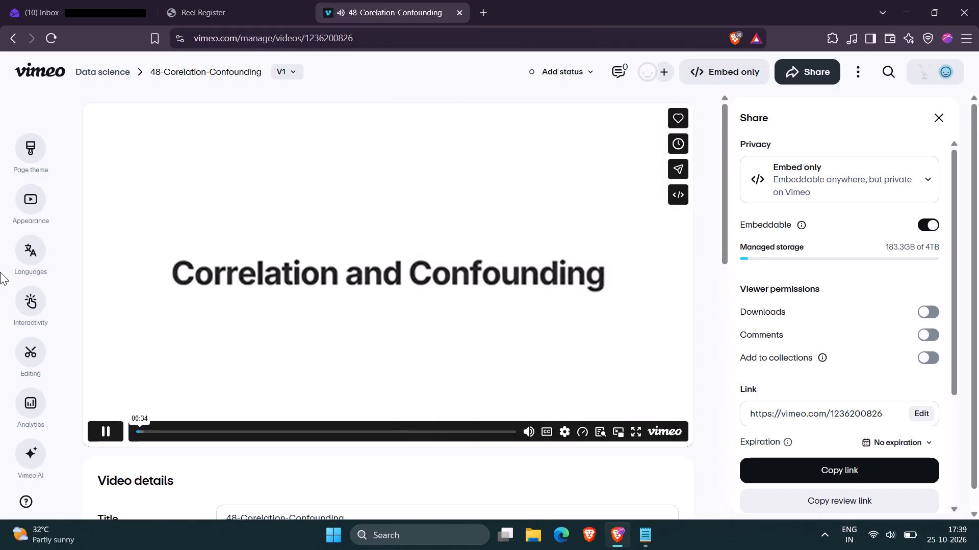
{"action": "key", "text": "Right"}
{"action": "key", "text": "Right"}
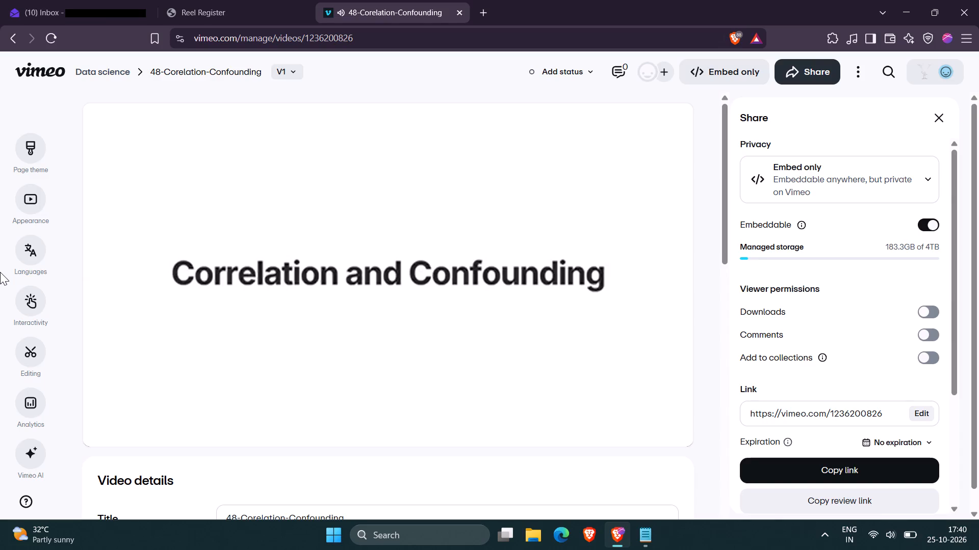
{"action": "key", "text": "Right"}
{"action": "key", "text": "Right"}
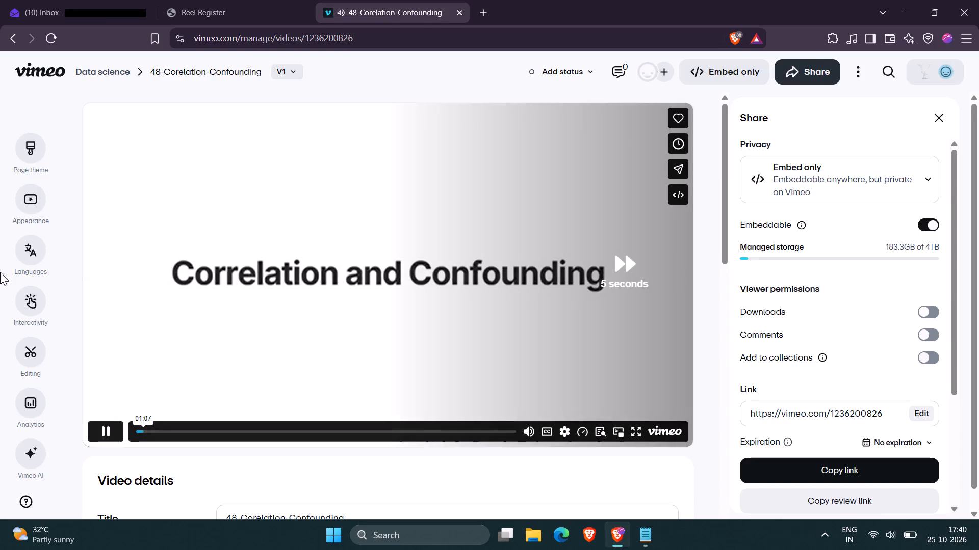
{"action": "key", "text": "Right"}
{"action": "key", "text": "Right"}
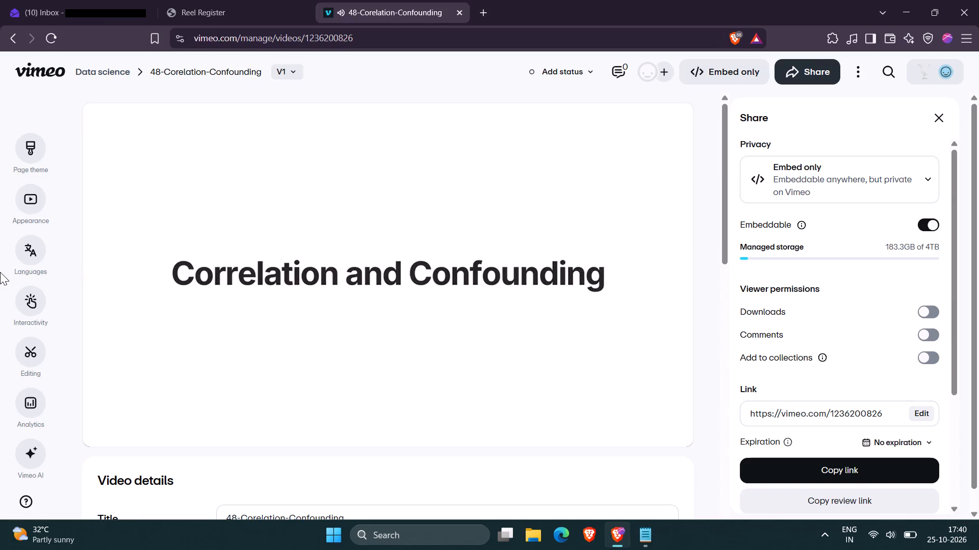
{"action": "key", "text": "space"}
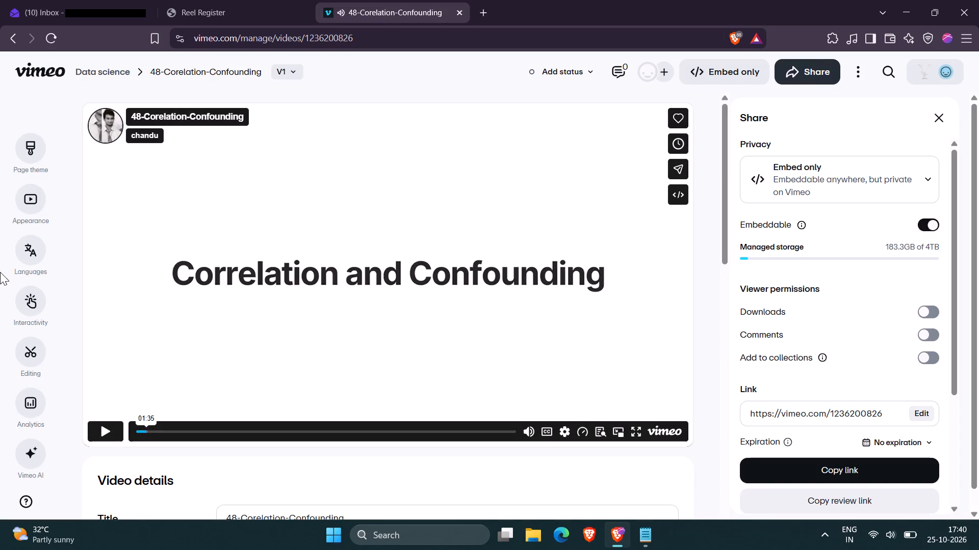
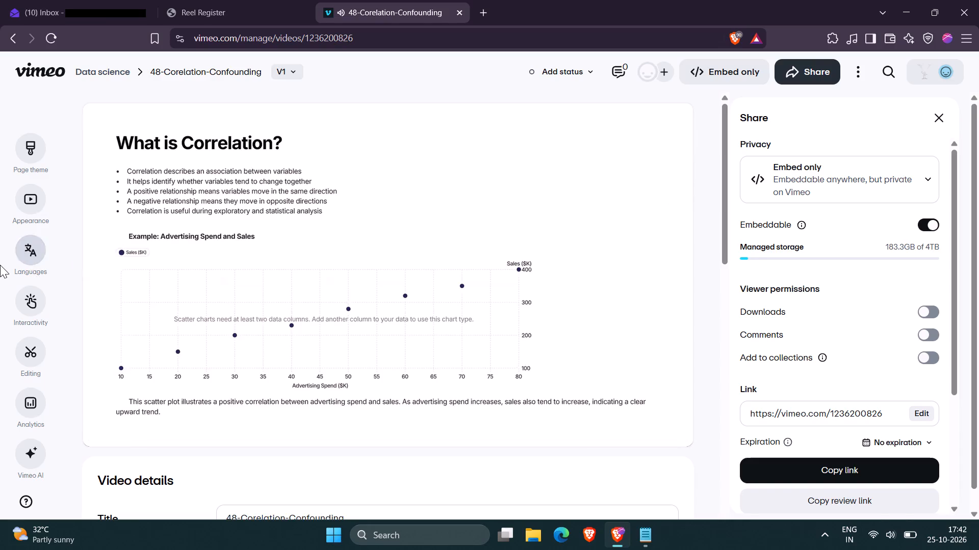
Sample the 48-Corelation-Confounding video further, skipping forward in short jumps and on to about 6:35, 17:53 and 28:28.
{"action": "key", "text": "Right"}
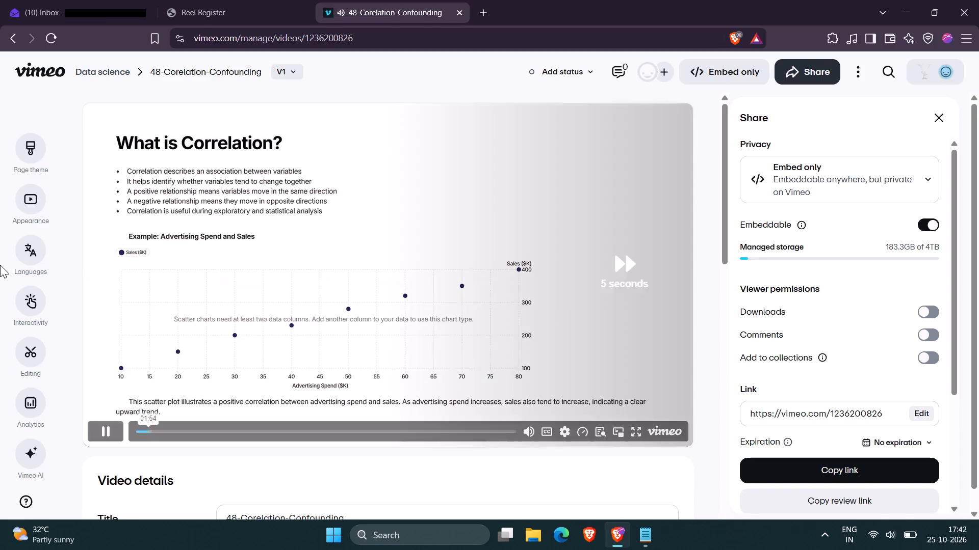
{"action": "key", "text": "Right"}
{"action": "key", "text": "Right"}
{"action": "key", "text": "Right"}
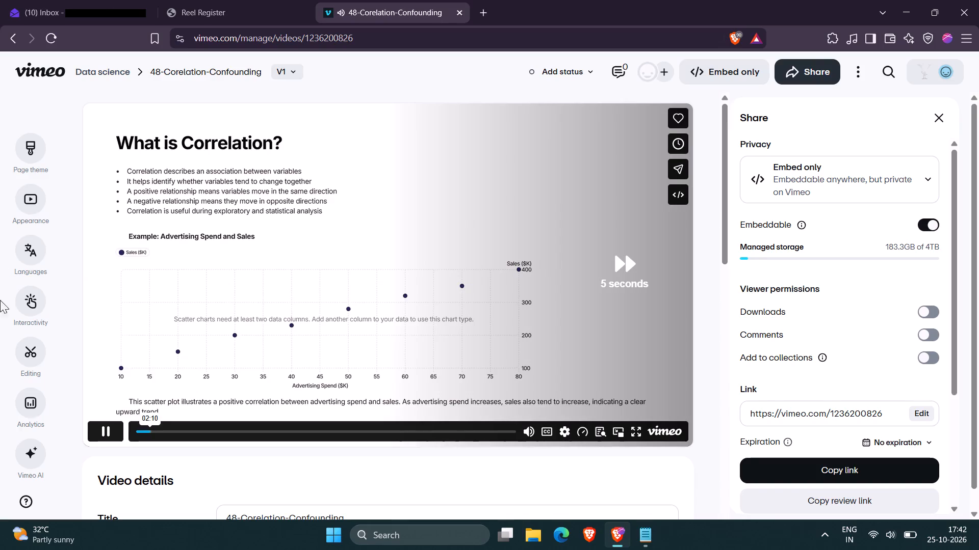
{"action": "left_click", "coordinate": [179, 426]}
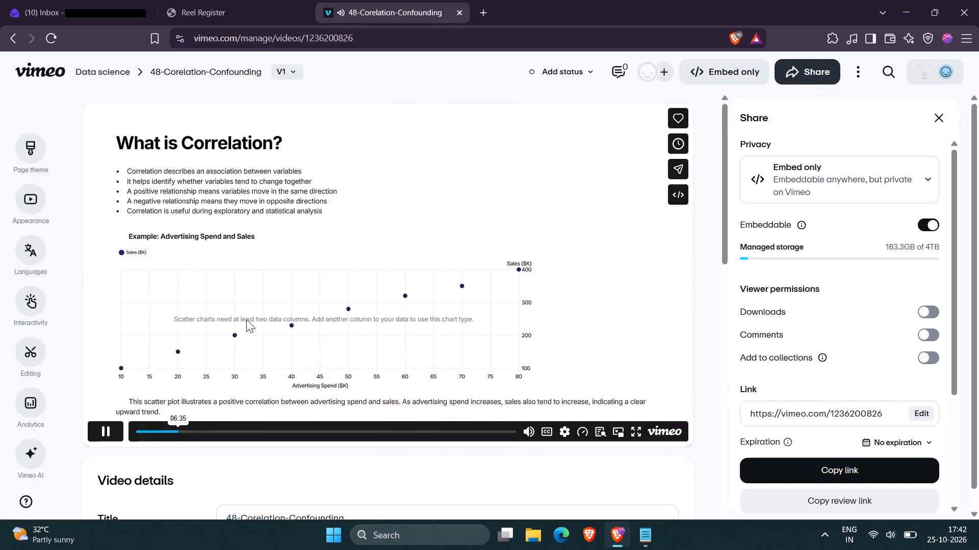
{"action": "left_click", "coordinate": [251, 424]}
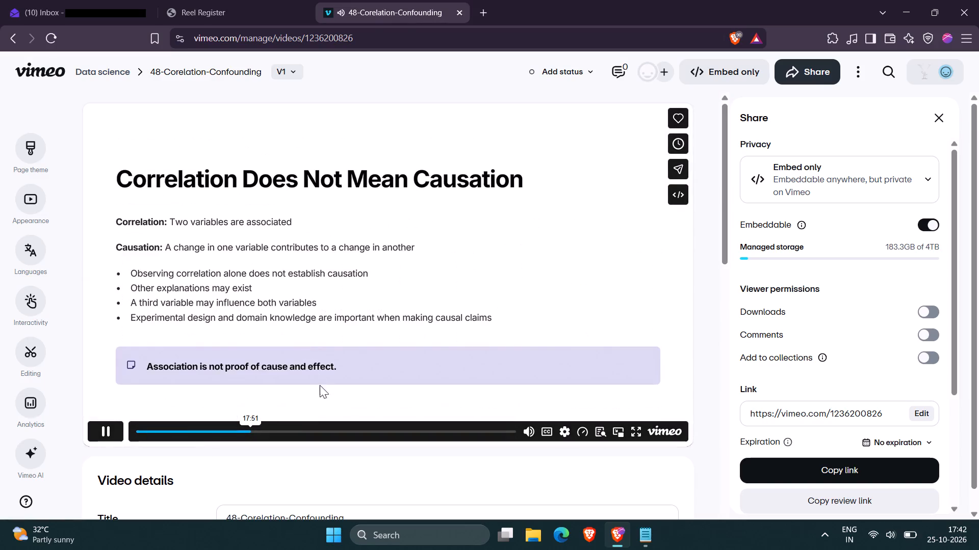
{"action": "left_click", "coordinate": [319, 426]}
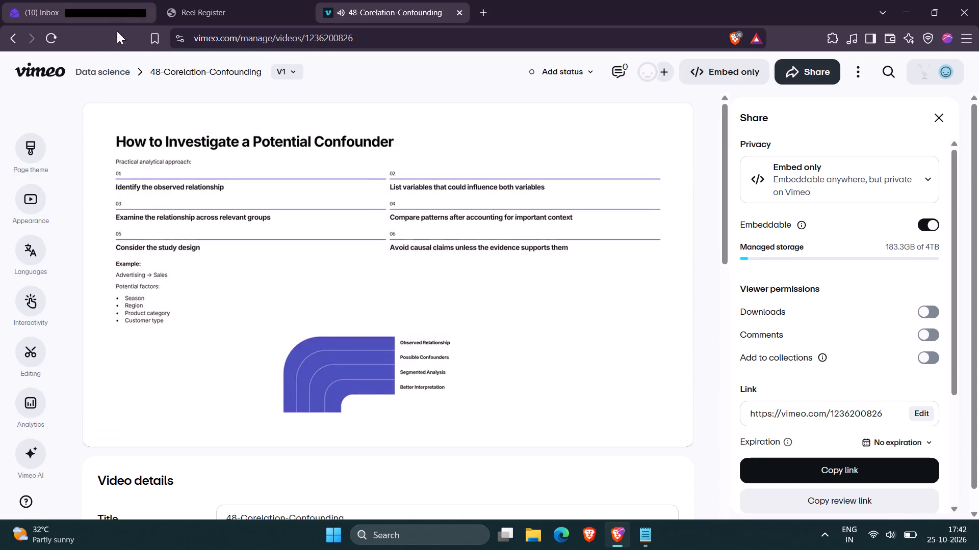
Return to the Data science folder and examine its lesson list, loading more videos past 32-Intro to Exploratery-Data-Analysis.
{"action": "left_click", "coordinate": [97, 74]}
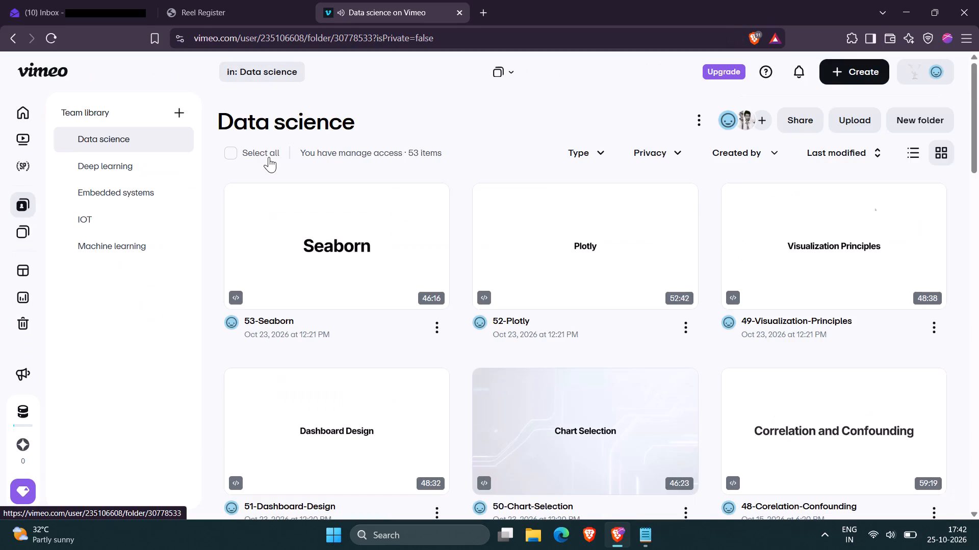
{"action": "scroll", "coordinate": [327, 296], "scroll_direction": "down", "scroll_amount": 5}
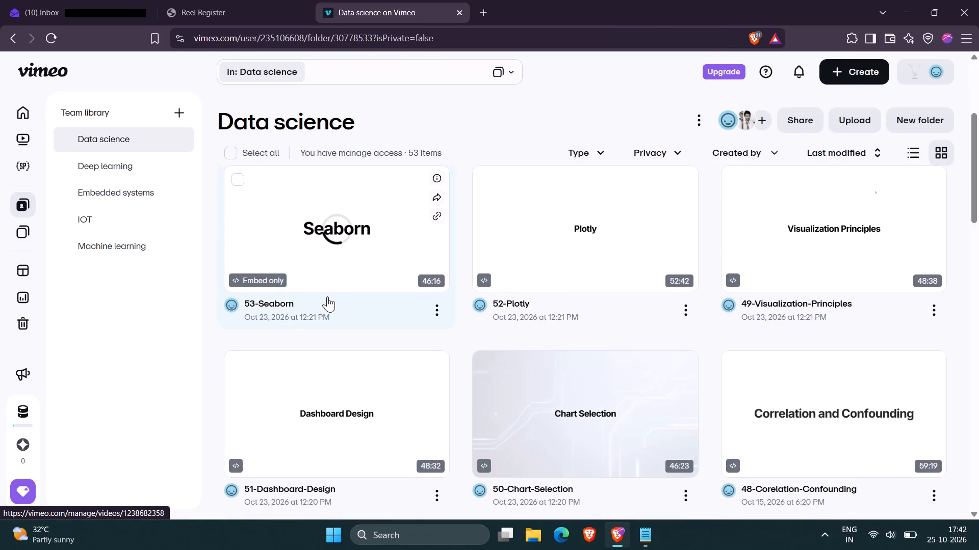
{"action": "scroll", "coordinate": [327, 296], "scroll_direction": "down", "scroll_amount": 6}
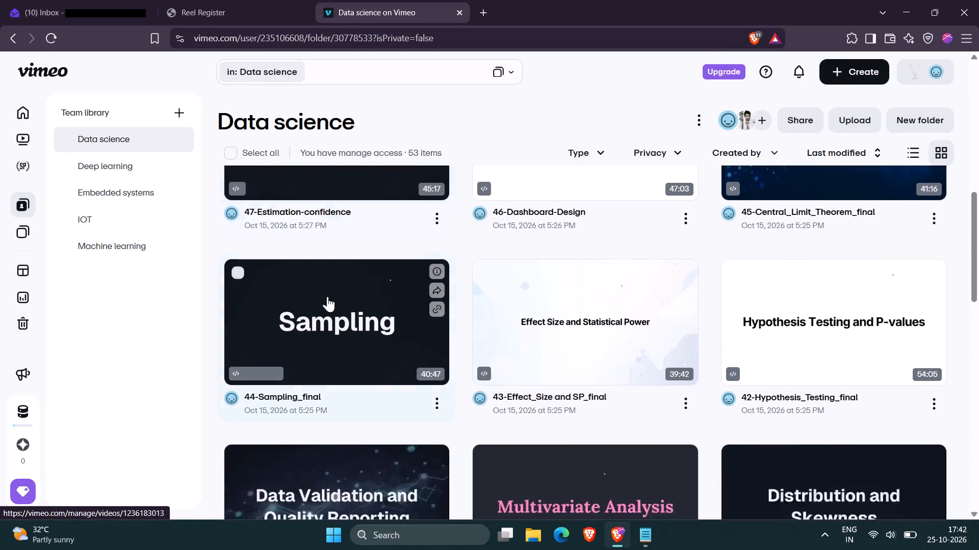
{"action": "scroll", "coordinate": [327, 296], "scroll_direction": "down", "scroll_amount": 11}
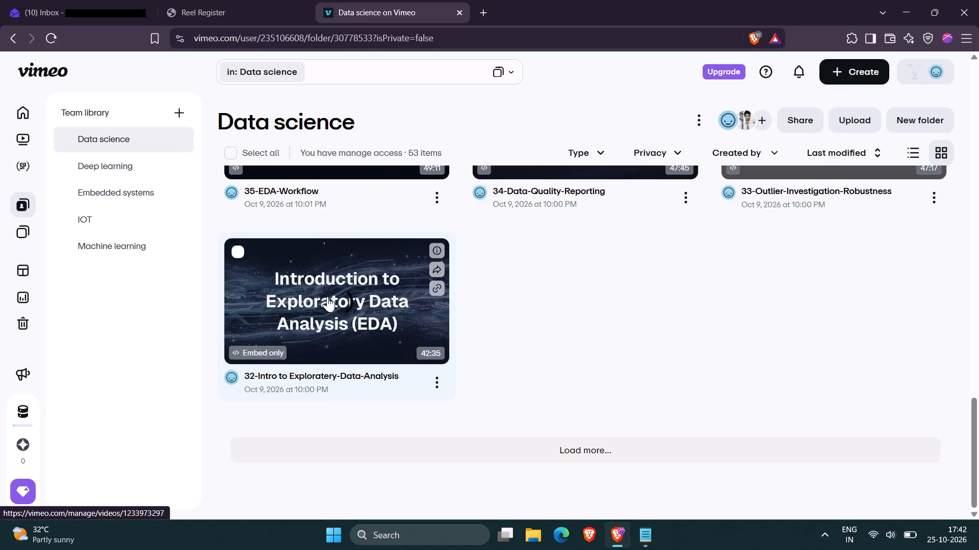
{"action": "left_click", "coordinate": [589, 447]}
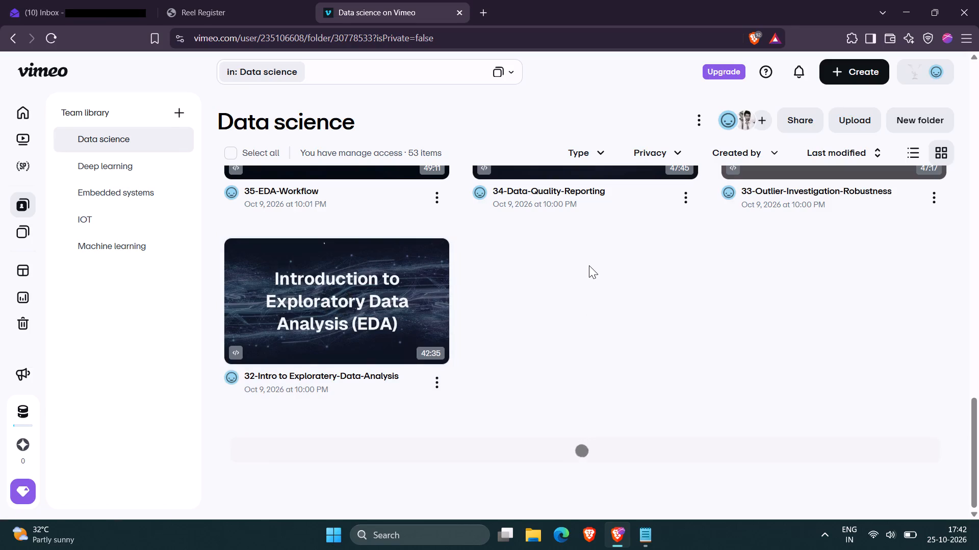
{"action": "scroll", "coordinate": [589, 265], "scroll_direction": "down", "scroll_amount": 9}
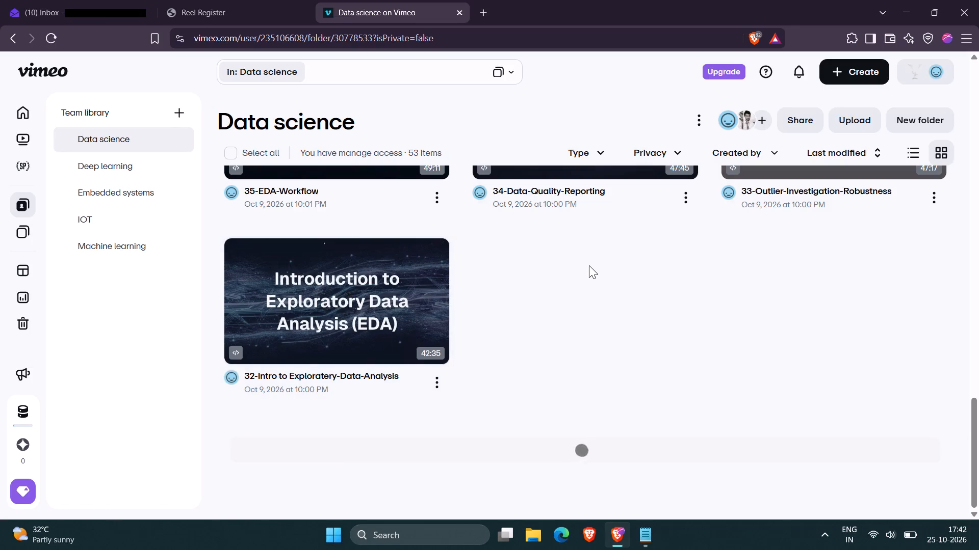
{"action": "scroll", "coordinate": [589, 265], "scroll_direction": "down", "scroll_amount": 3}
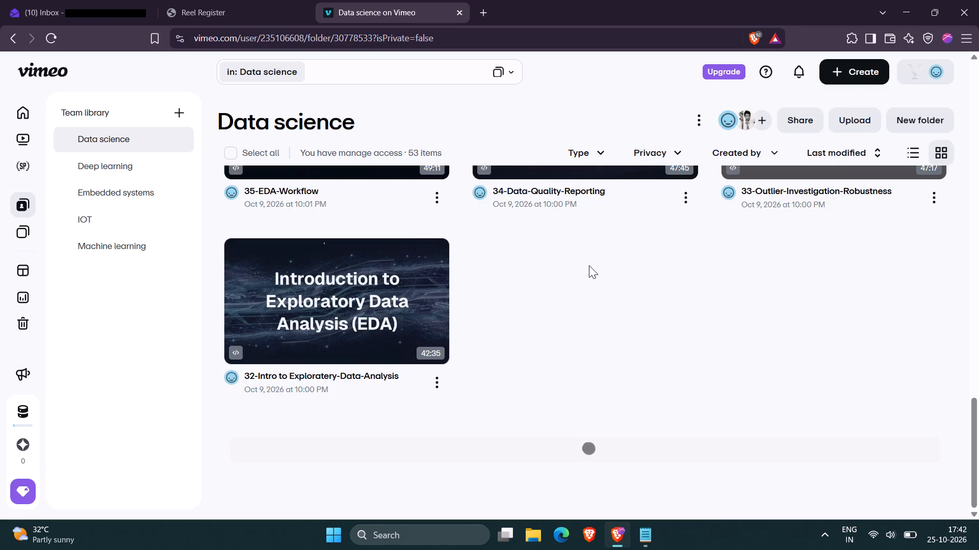
{"action": "scroll", "coordinate": [589, 265], "scroll_direction": "down", "scroll_amount": 5}
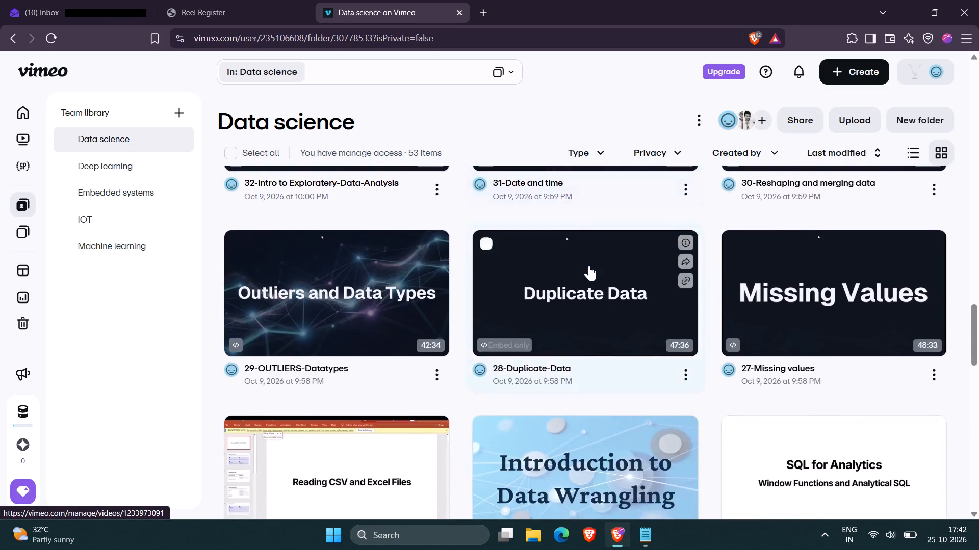
{"action": "scroll", "coordinate": [589, 265], "scroll_direction": "down", "scroll_amount": 2}
{"action": "scroll", "coordinate": [582, 366], "scroll_direction": "down", "scroll_amount": 2}
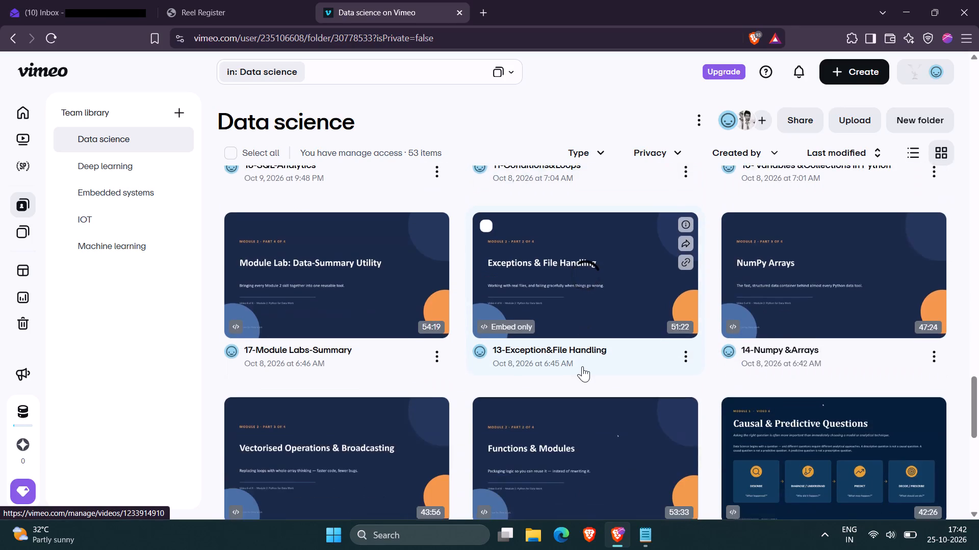
{"action": "scroll", "coordinate": [582, 366], "scroll_direction": "down", "scroll_amount": 5}
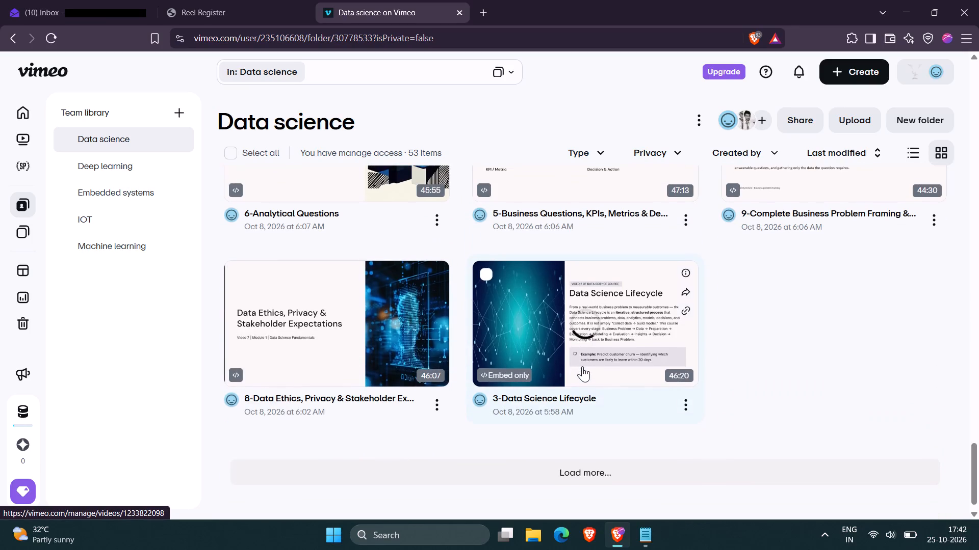
Load the remaining videos of the Data science folder and examine the earliest lessons at the end of the list.
{"action": "scroll", "coordinate": [754, 378], "scroll_direction": "up", "scroll_amount": 3}
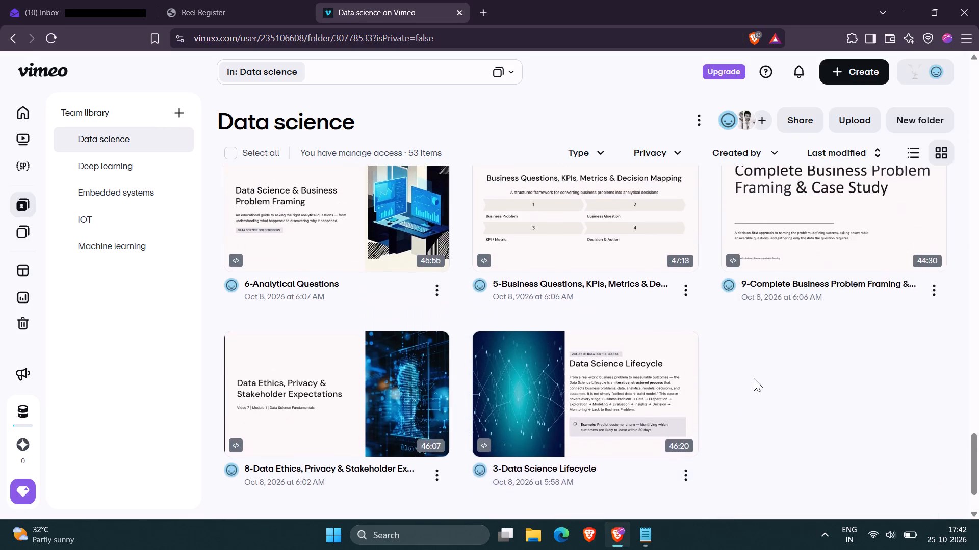
{"action": "scroll", "coordinate": [754, 378], "scroll_direction": "up", "scroll_amount": 2}
{"action": "scroll", "coordinate": [754, 378], "scroll_direction": "down", "scroll_amount": 1}
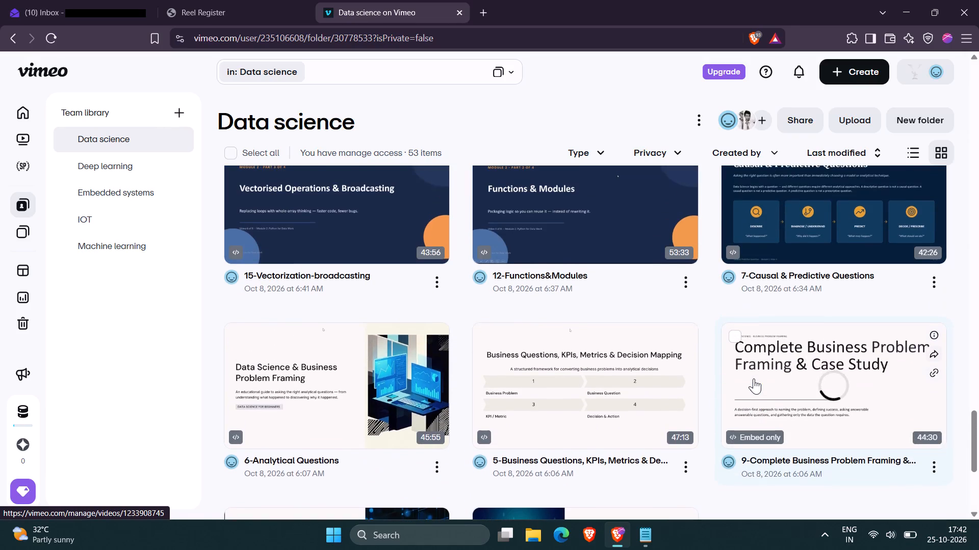
{"action": "scroll", "coordinate": [754, 378], "scroll_direction": "down", "scroll_amount": 2}
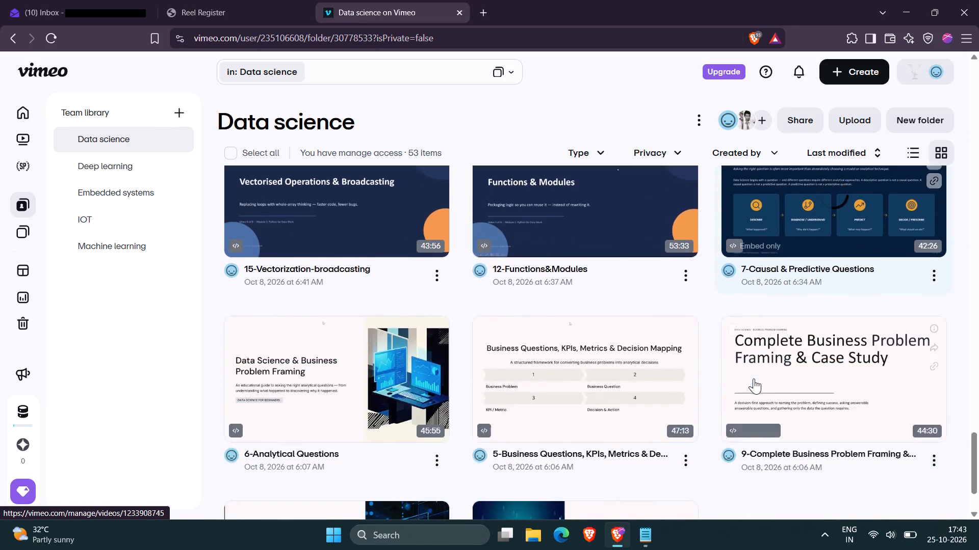
{"action": "scroll", "coordinate": [754, 378], "scroll_direction": "down", "scroll_amount": 3}
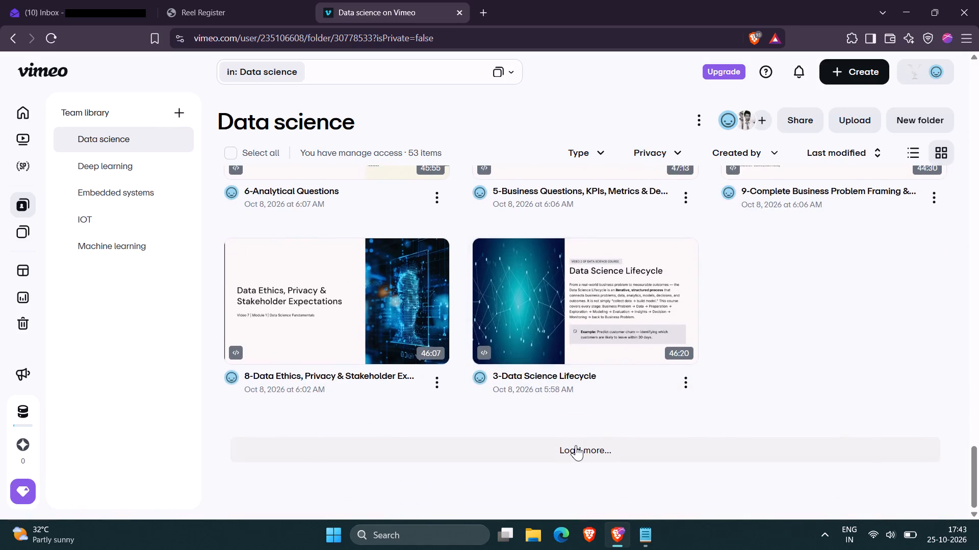
{"action": "left_click", "coordinate": [576, 445]}
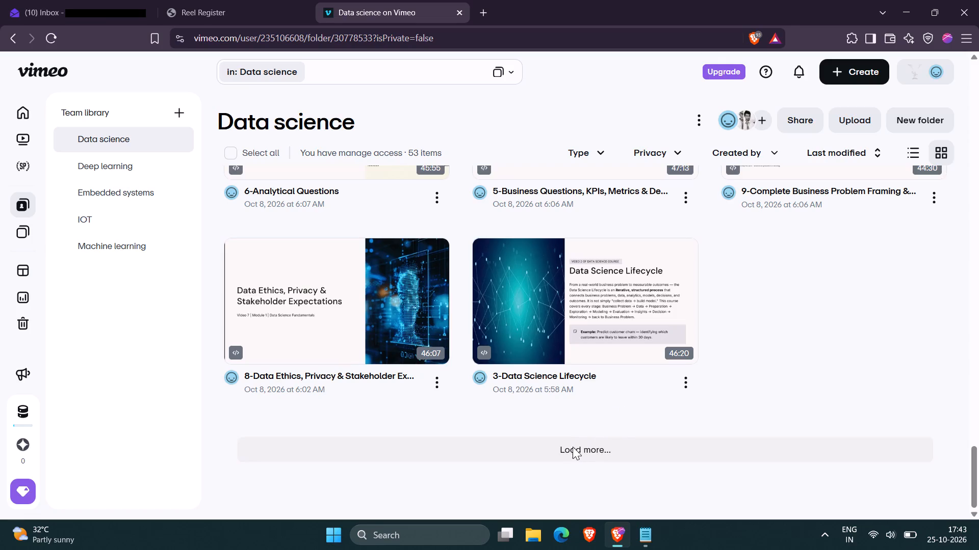
{"action": "left_click", "coordinate": [573, 447]}
{"action": "scroll", "coordinate": [568, 390], "scroll_direction": "down", "scroll_amount": 2}
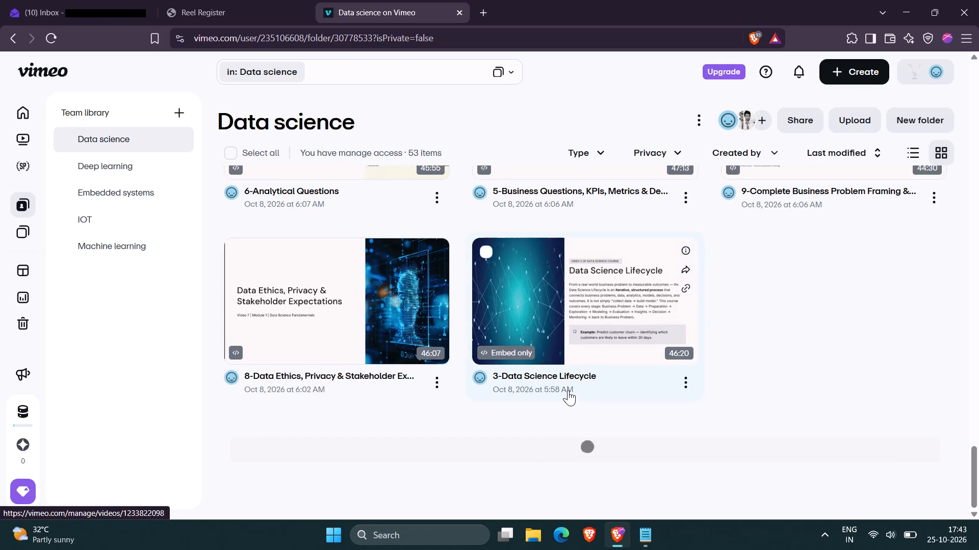
{"action": "scroll", "coordinate": [398, 382], "scroll_direction": "down", "scroll_amount": 2}
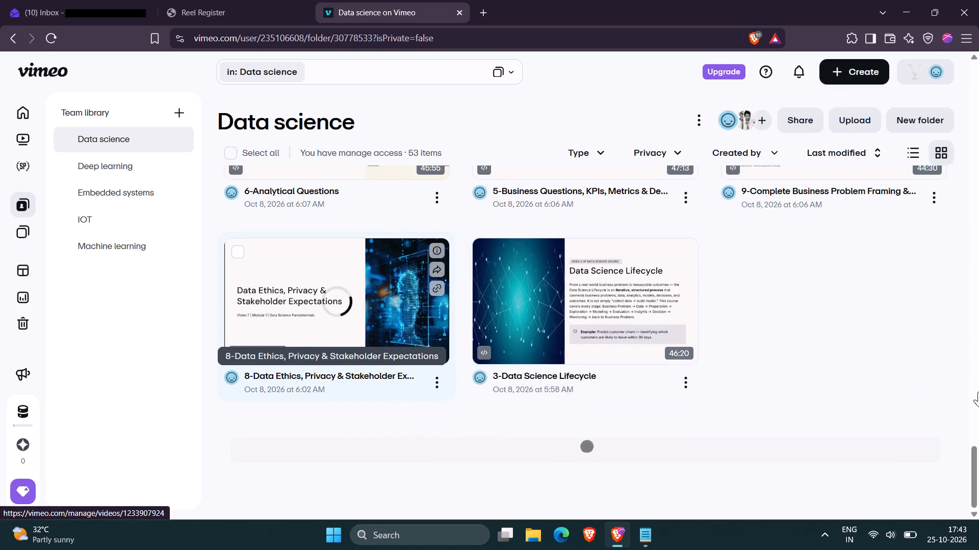
{"action": "scroll", "coordinate": [925, 366], "scroll_direction": "up", "scroll_amount": 2}
{"action": "scroll", "coordinate": [925, 366], "scroll_direction": "down", "scroll_amount": 1}
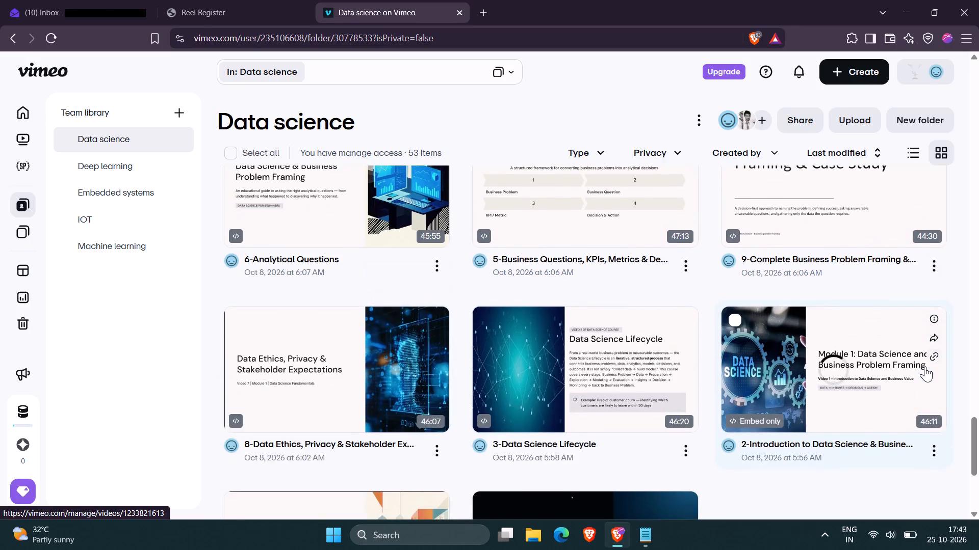
{"action": "scroll", "coordinate": [925, 366], "scroll_direction": "down", "scroll_amount": 2}
{"action": "scroll", "coordinate": [925, 366], "scroll_direction": "up", "scroll_amount": 4}
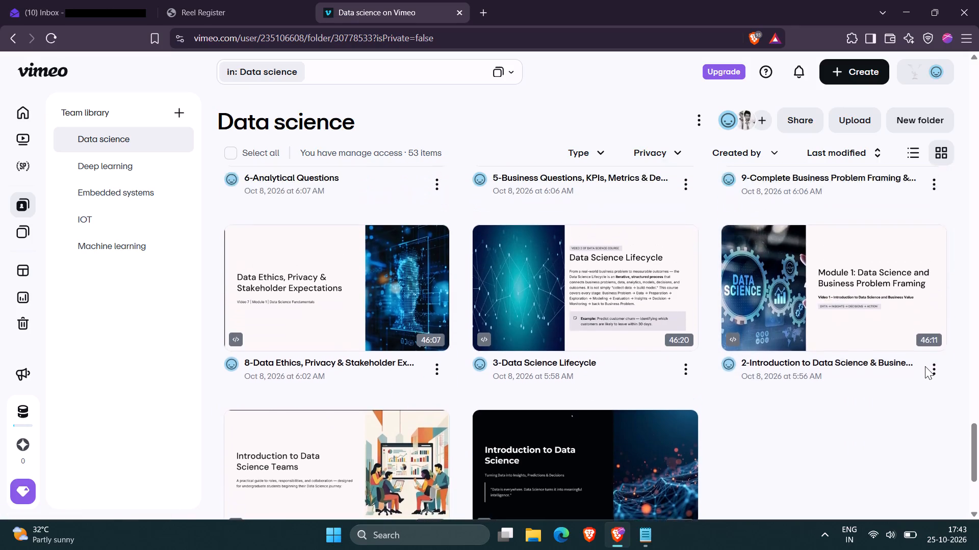
Look back through the folder's lessons to the newest ones and open the 42-Hypothesis_Testing_final video.
{"action": "scroll", "coordinate": [925, 366], "scroll_direction": "up", "scroll_amount": 3}
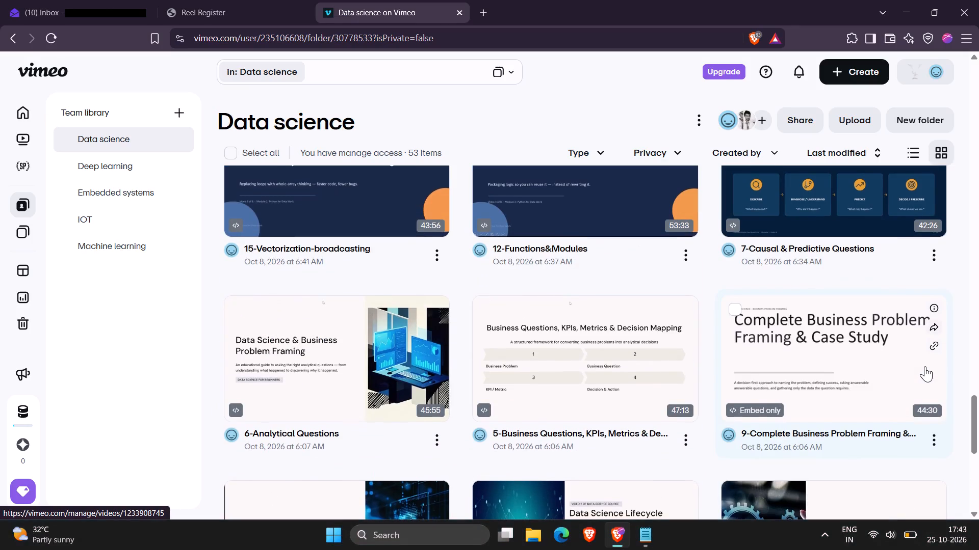
{"action": "scroll", "coordinate": [925, 366], "scroll_direction": "up", "scroll_amount": 5}
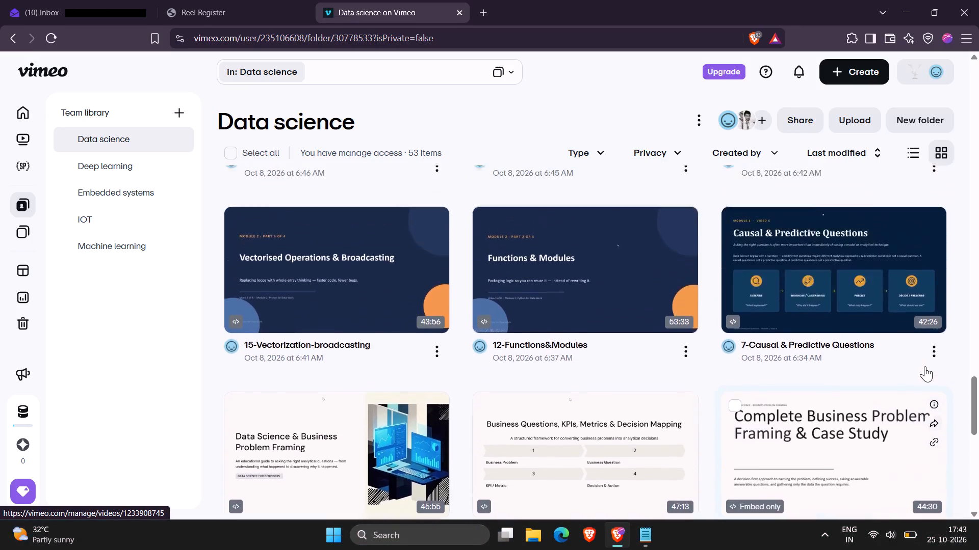
{"action": "scroll", "coordinate": [925, 366], "scroll_direction": "up", "scroll_amount": 4}
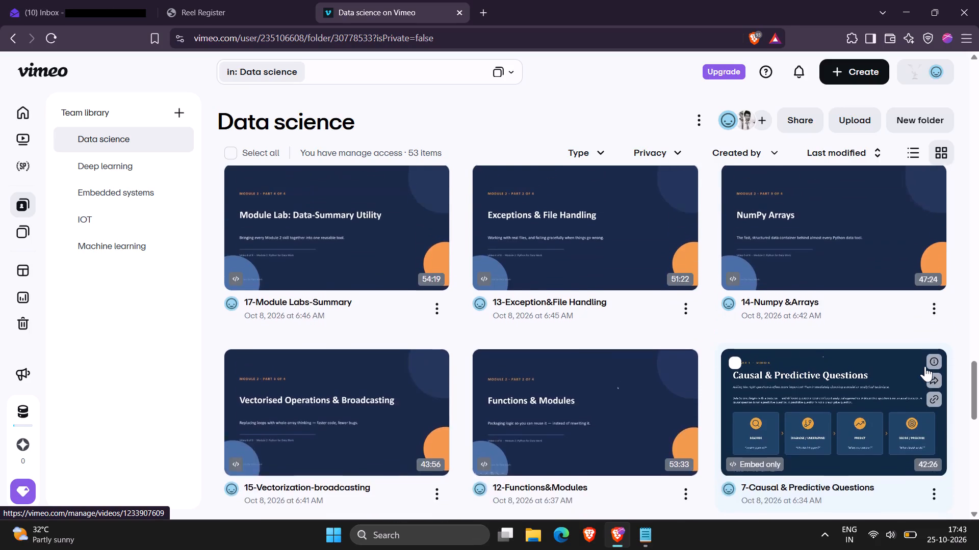
{"action": "scroll", "coordinate": [925, 366], "scroll_direction": "up", "scroll_amount": 3}
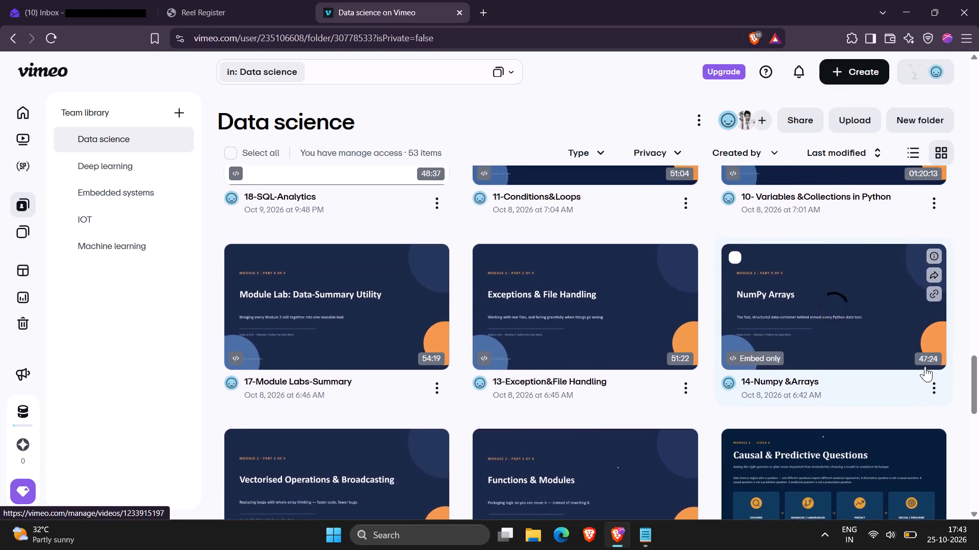
{"action": "scroll", "coordinate": [925, 366], "scroll_direction": "up", "scroll_amount": 5}
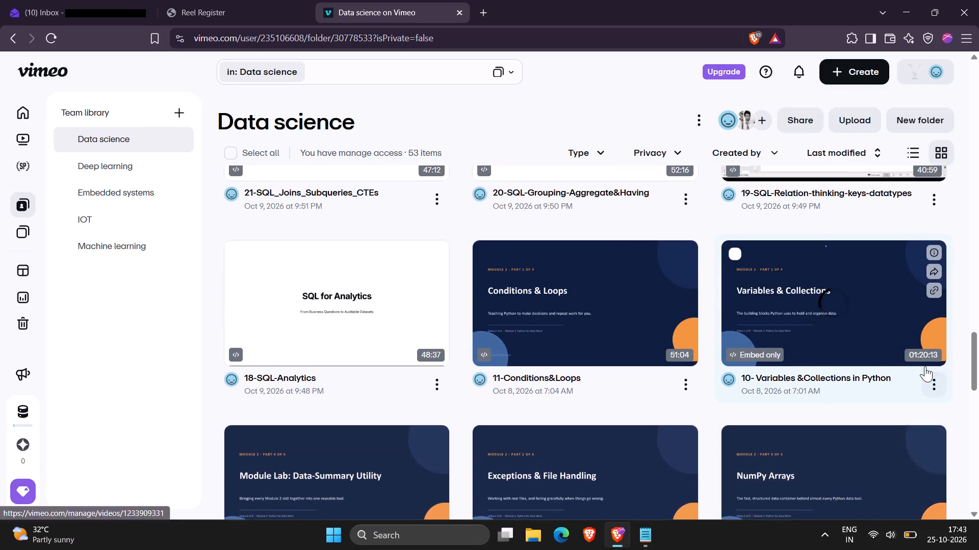
{"action": "scroll", "coordinate": [925, 366], "scroll_direction": "up", "scroll_amount": 10}
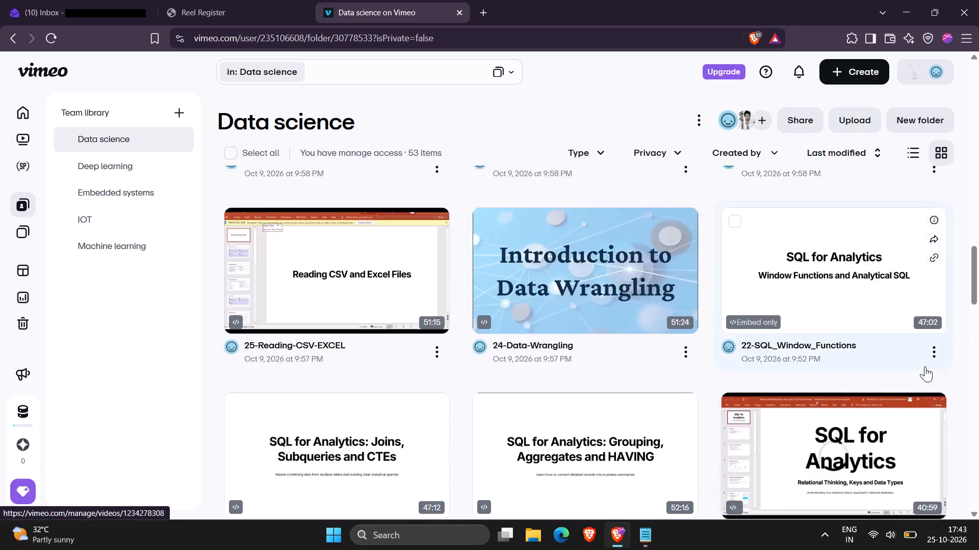
{"action": "scroll", "coordinate": [925, 366], "scroll_direction": "up", "scroll_amount": 8}
{"action": "scroll", "coordinate": [925, 366], "scroll_direction": "down", "scroll_amount": 1}
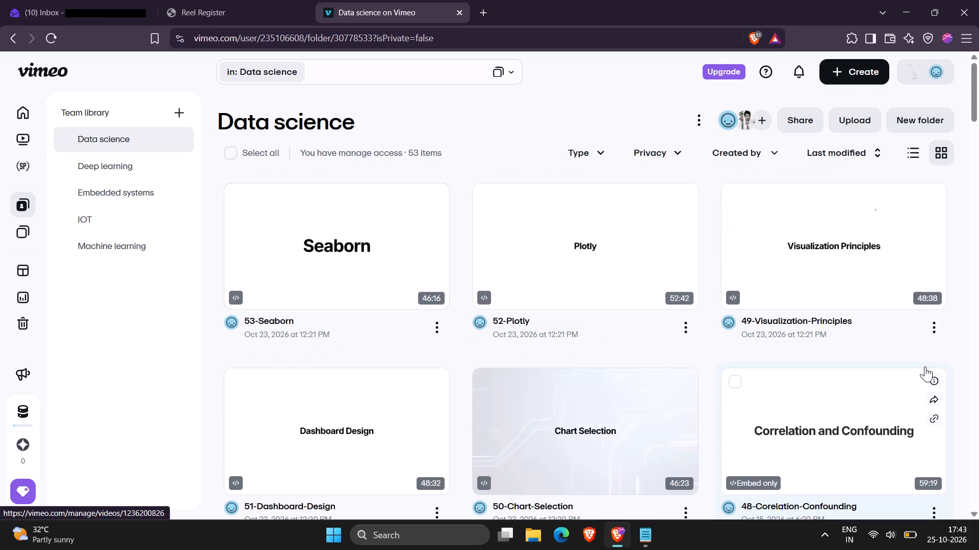
{"action": "scroll", "coordinate": [925, 366], "scroll_direction": "down", "scroll_amount": 2}
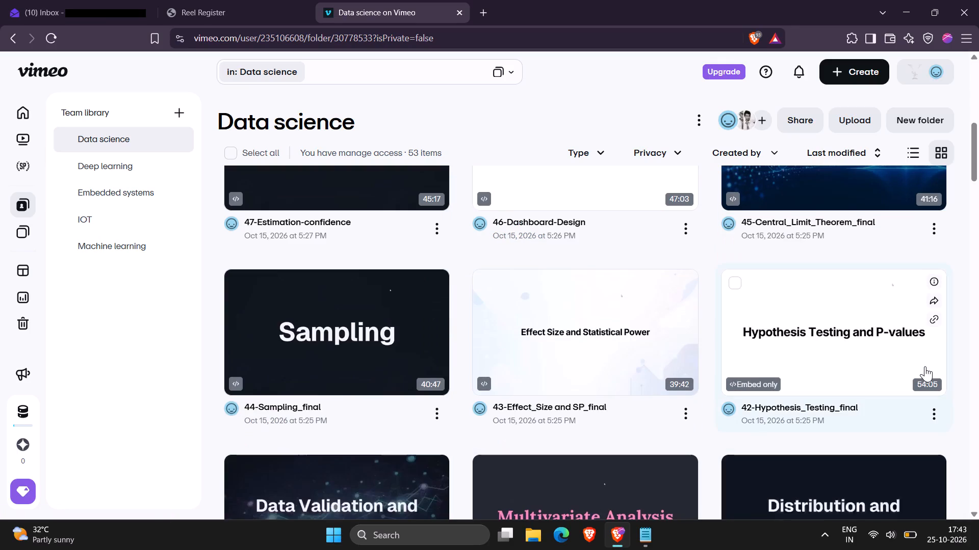
{"action": "left_click", "coordinate": [925, 366]}
{"action": "scroll", "coordinate": [655, 330], "scroll_direction": "down", "scroll_amount": 1}
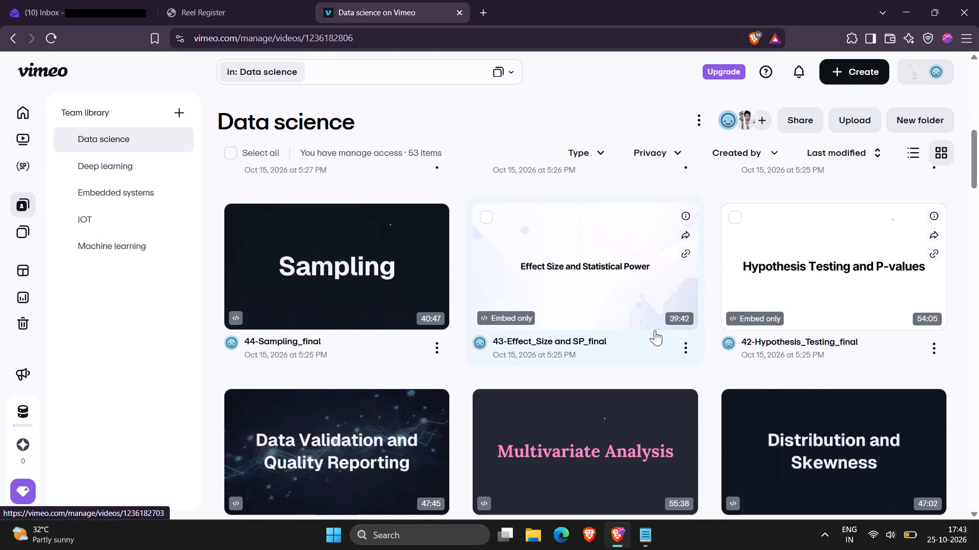
{"action": "scroll", "coordinate": [655, 330], "scroll_direction": "down", "scroll_amount": 2}
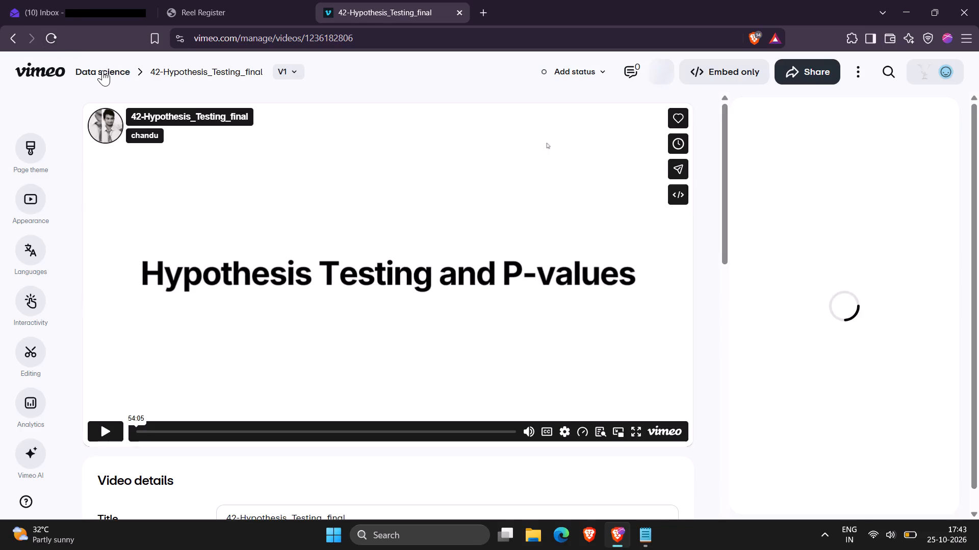
Return to the Data science folder and examine its lesson order from 53-Seaborn through to 39-Multivariate-Analysis.
{"action": "left_click", "coordinate": [102, 71]}
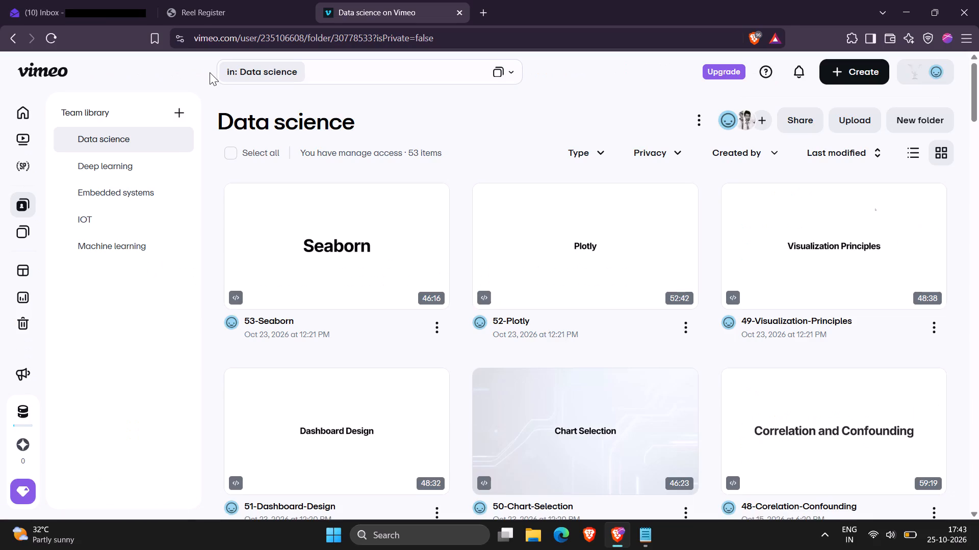
{"action": "scroll", "coordinate": [486, 269], "scroll_direction": "down", "scroll_amount": 1}
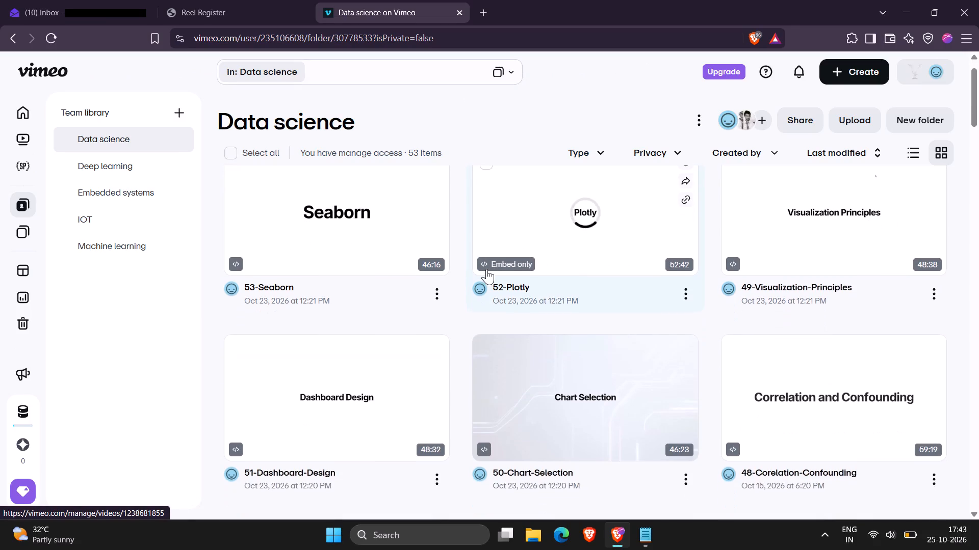
{"action": "scroll", "coordinate": [486, 269], "scroll_direction": "down", "scroll_amount": 2}
{"action": "scroll", "coordinate": [514, 349], "scroll_direction": "down", "scroll_amount": 2}
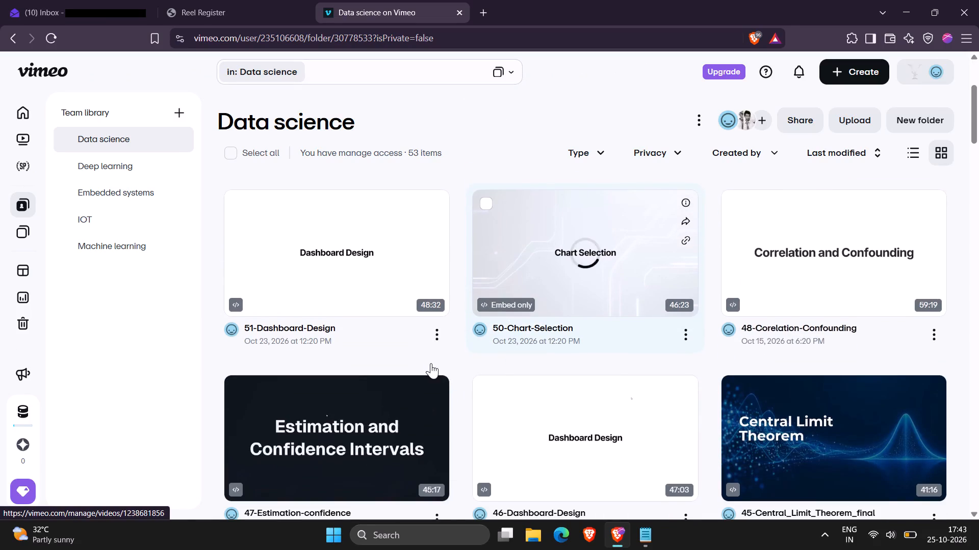
{"action": "scroll", "coordinate": [431, 360], "scroll_direction": "down", "scroll_amount": 1}
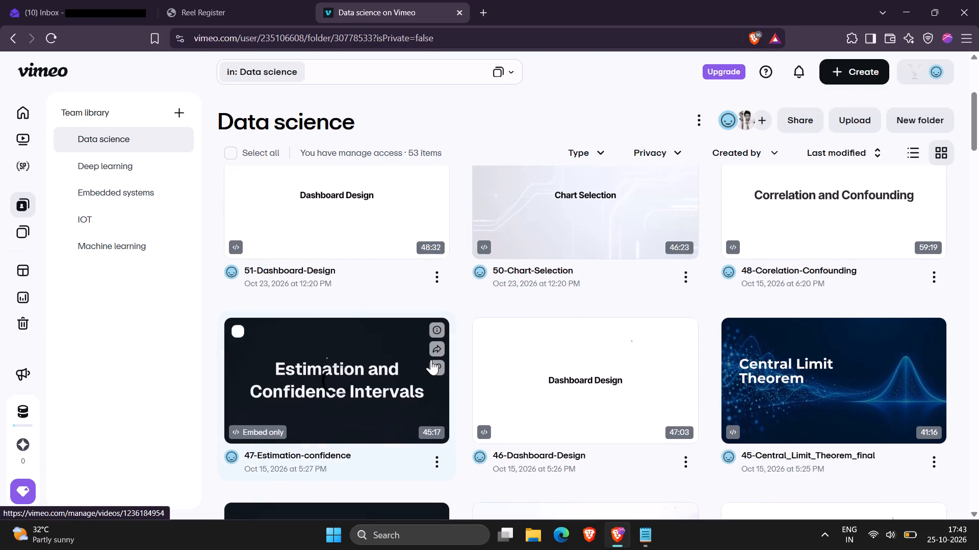
{"action": "scroll", "coordinate": [431, 360], "scroll_direction": "down", "scroll_amount": 3}
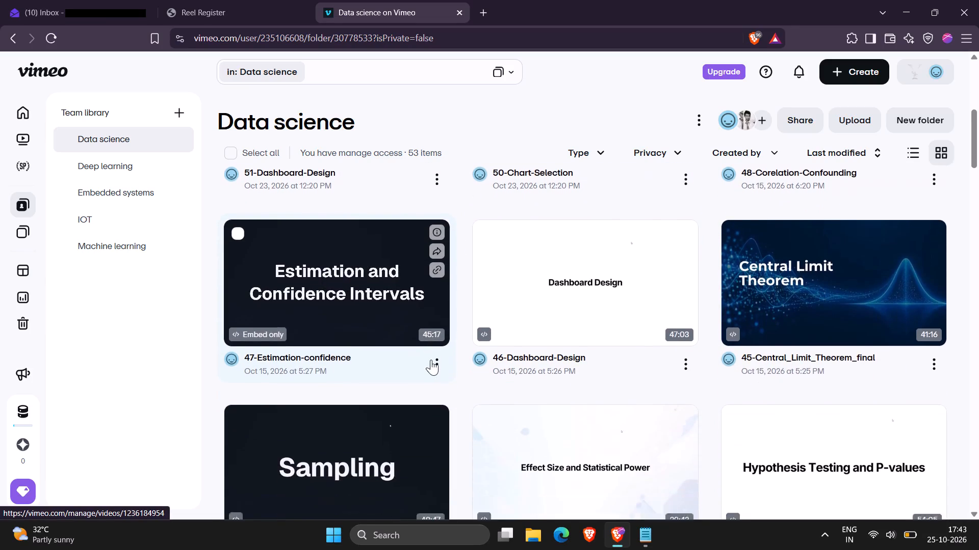
{"action": "scroll", "coordinate": [431, 360], "scroll_direction": "down", "scroll_amount": 3}
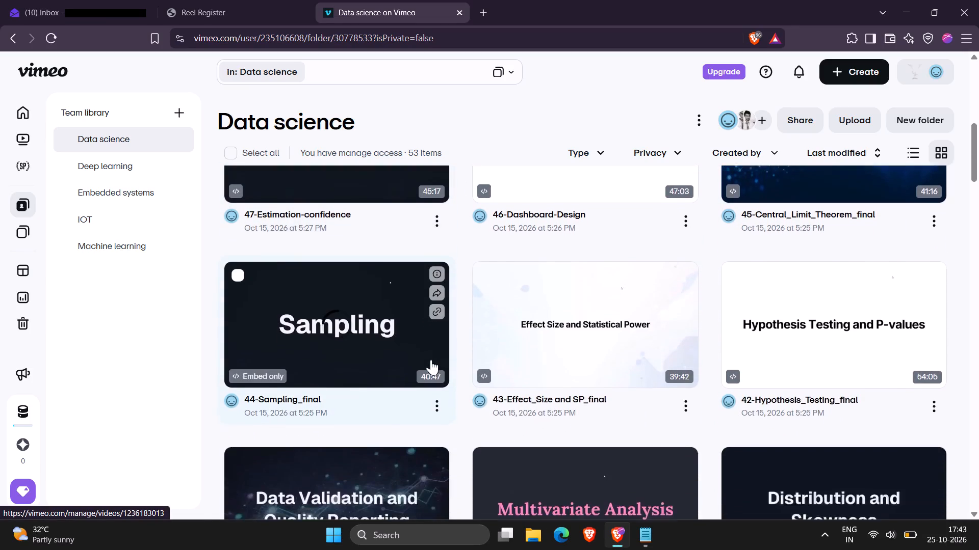
{"action": "scroll", "coordinate": [431, 360], "scroll_direction": "down", "scroll_amount": 2}
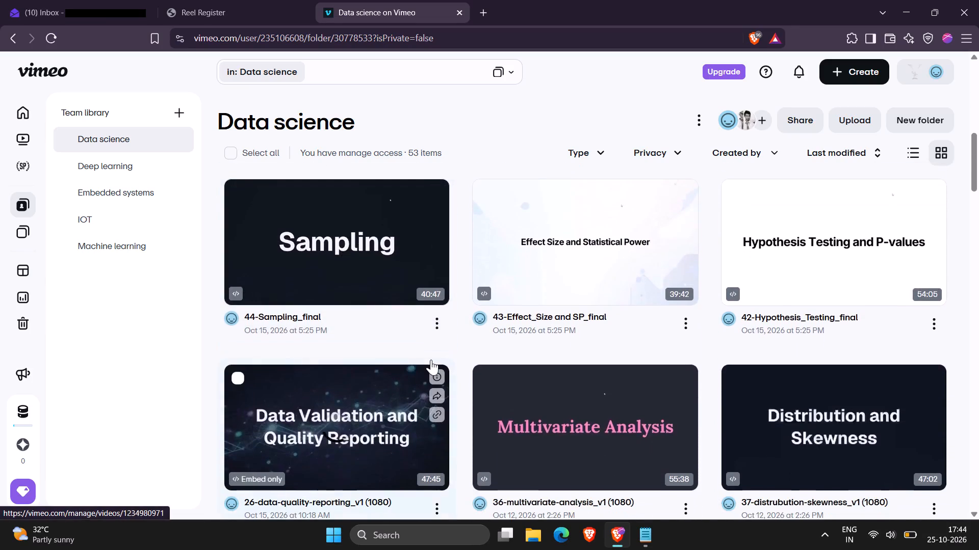
{"action": "scroll", "coordinate": [431, 360], "scroll_direction": "down", "scroll_amount": 4}
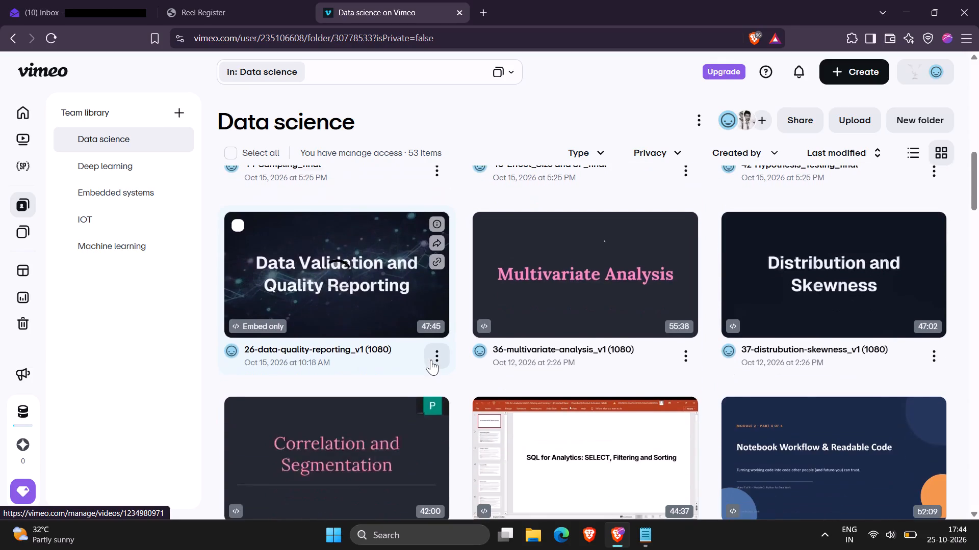
{"action": "scroll", "coordinate": [431, 360], "scroll_direction": "down", "scroll_amount": 2}
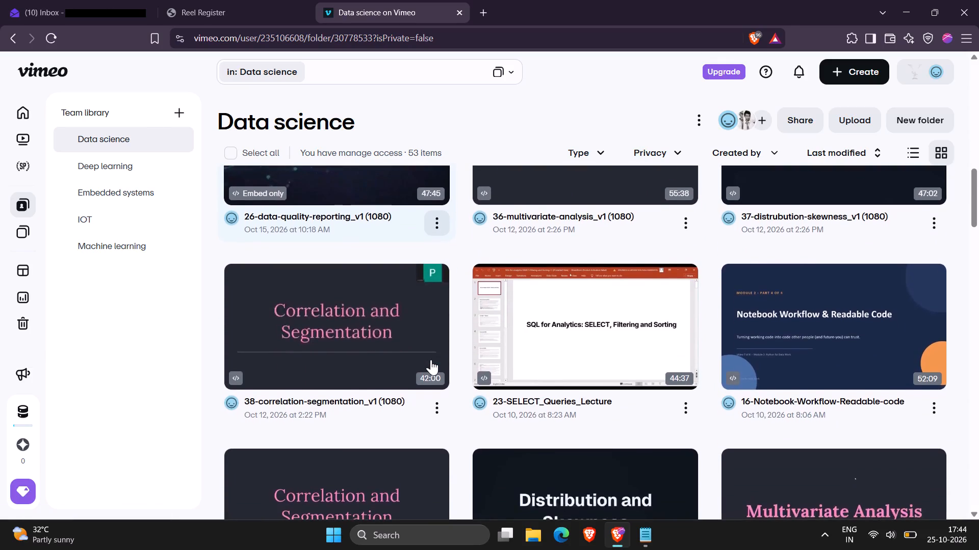
{"action": "scroll", "coordinate": [431, 360], "scroll_direction": "down", "scroll_amount": 2}
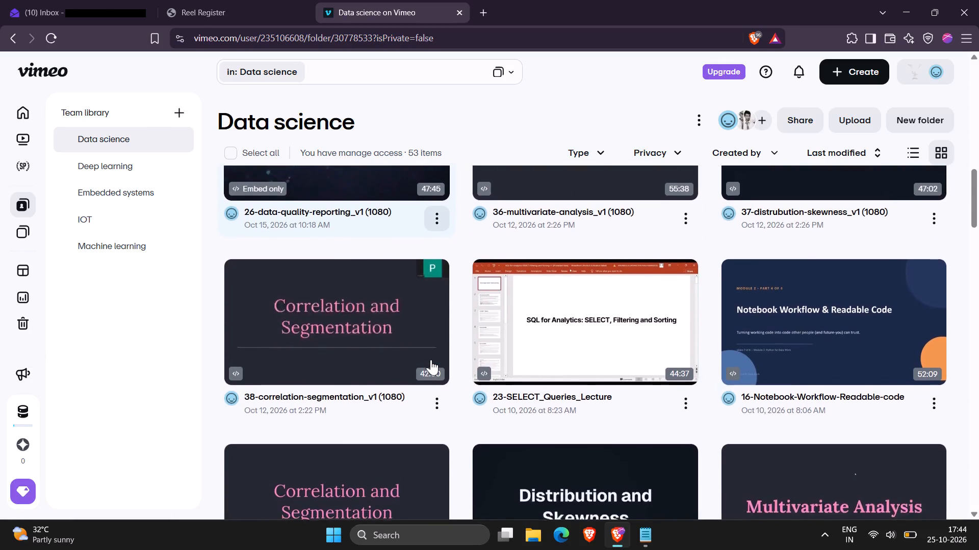
{"action": "scroll", "coordinate": [431, 360], "scroll_direction": "down", "scroll_amount": 2}
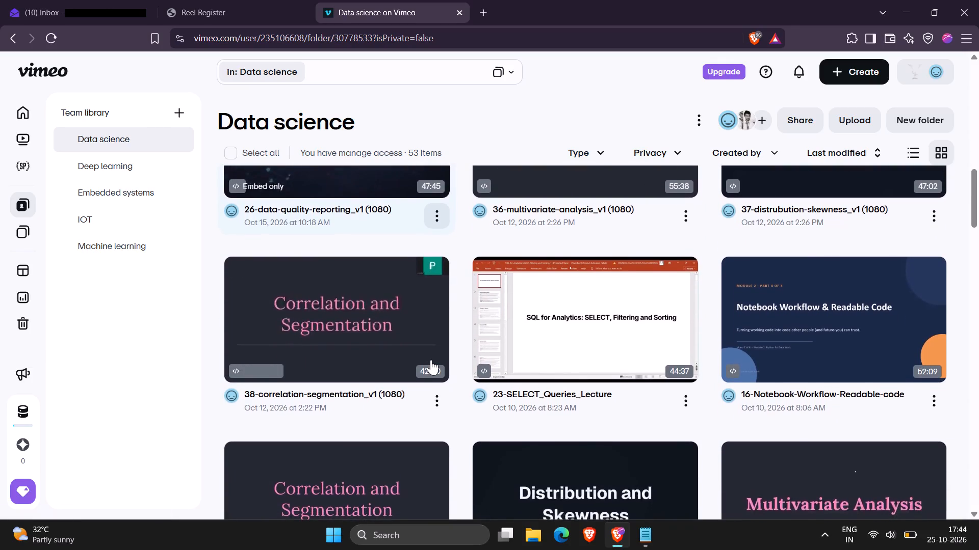
{"action": "scroll", "coordinate": [439, 410], "scroll_direction": "down", "scroll_amount": 2}
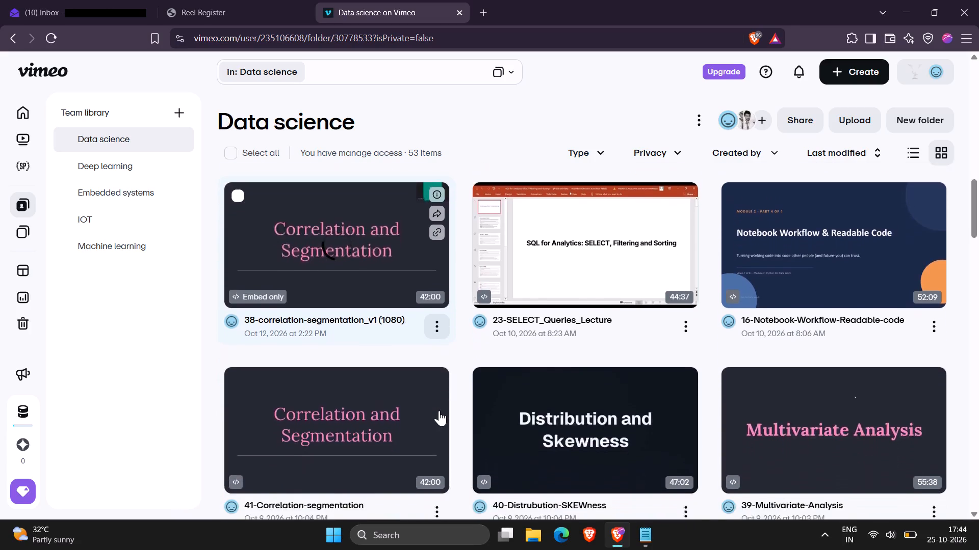
{"action": "scroll", "coordinate": [439, 410], "scroll_direction": "down", "scroll_amount": 2}
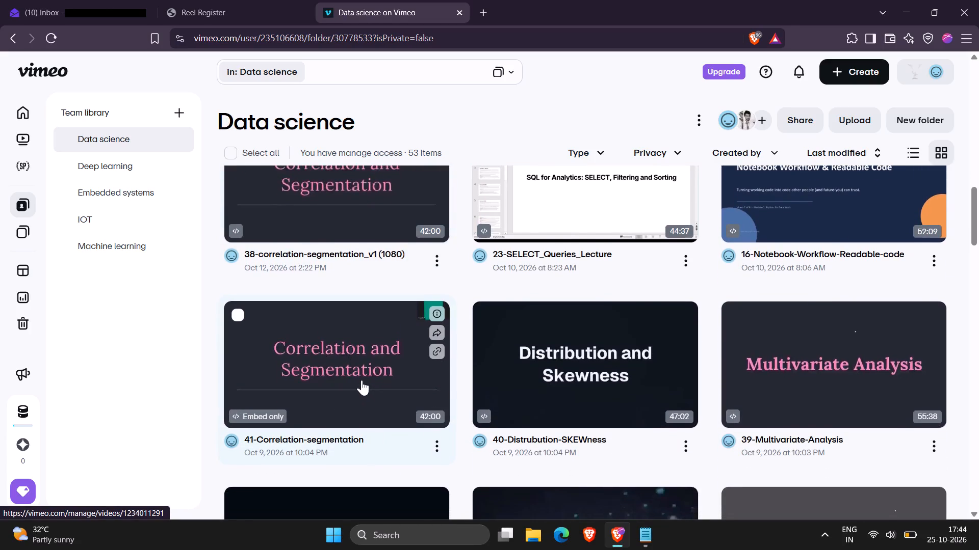
Open the 41-Correlation-segmentation video, start playing it and skip forward in 5-second jumps to about 1:02.
{"action": "scroll", "coordinate": [362, 380], "scroll_direction": "up", "scroll_amount": 1}
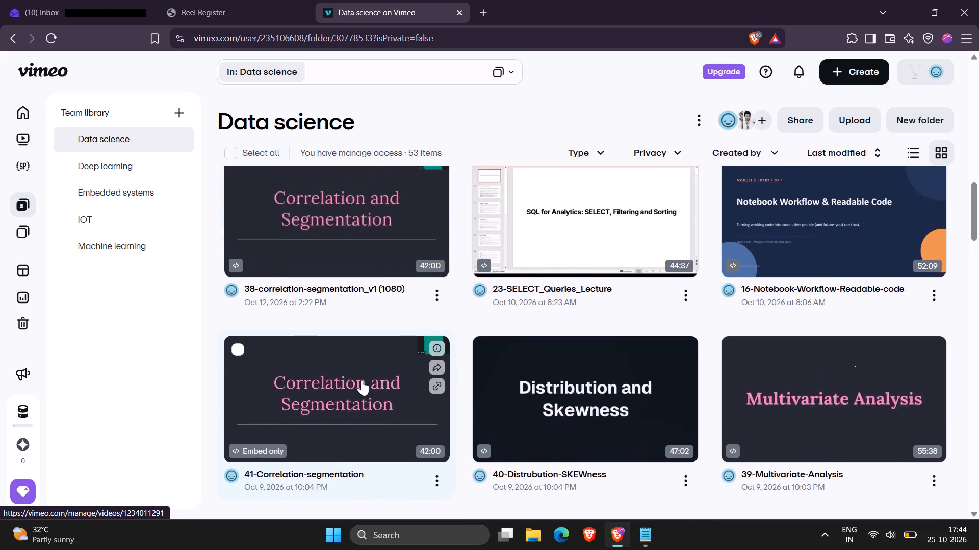
{"action": "scroll", "coordinate": [362, 380], "scroll_direction": "up", "scroll_amount": 1}
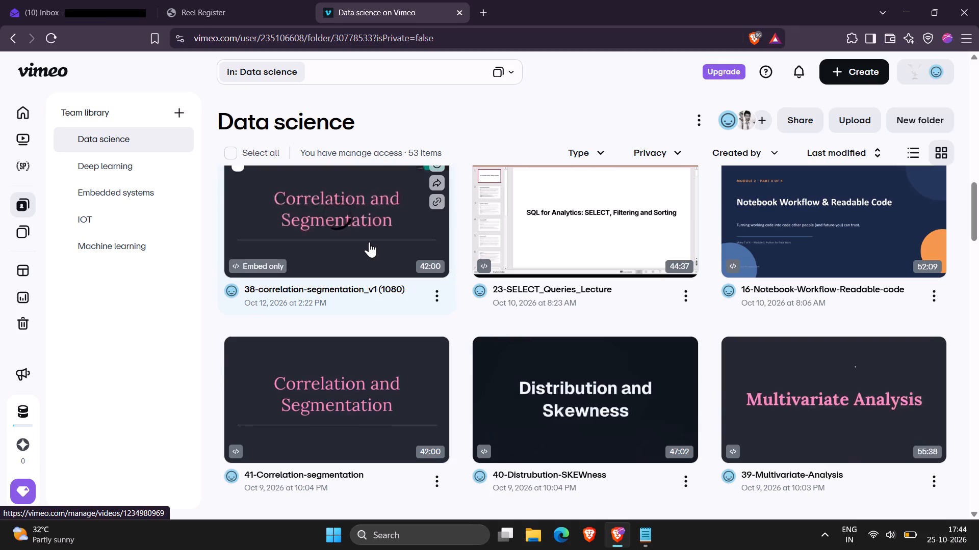
{"action": "left_click", "coordinate": [378, 387]}
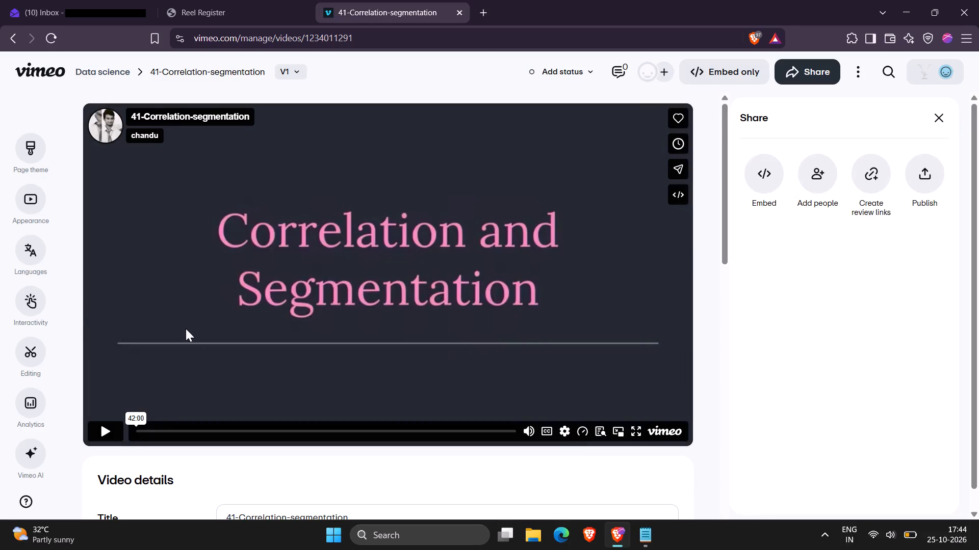
{"action": "left_click", "coordinate": [356, 302]}
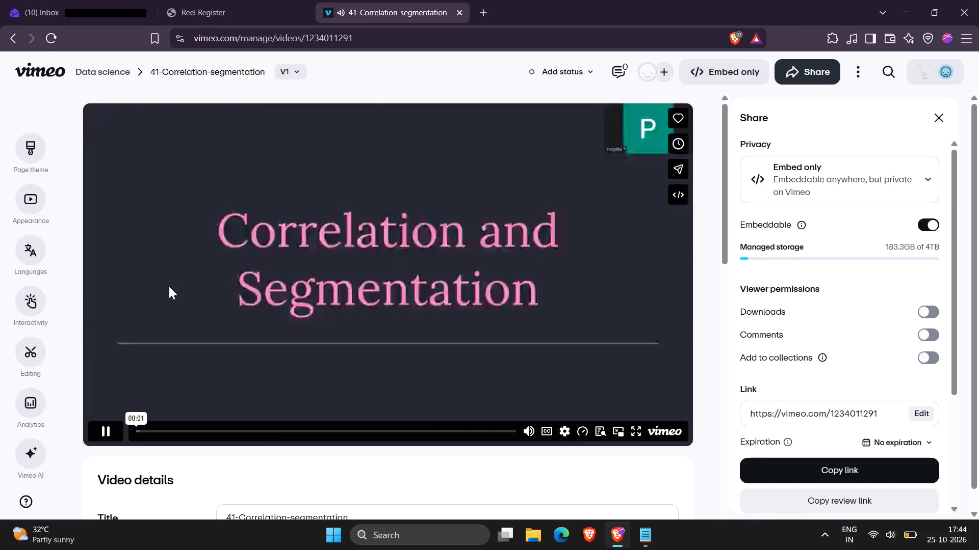
{"action": "scroll", "coordinate": [169, 286], "scroll_direction": "up", "scroll_amount": 1}
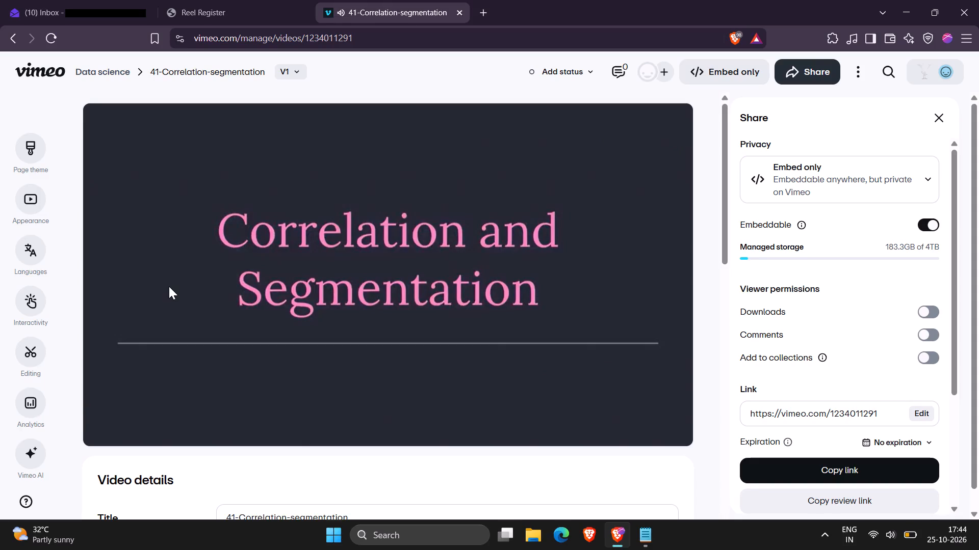
{"action": "key", "text": "Right"}
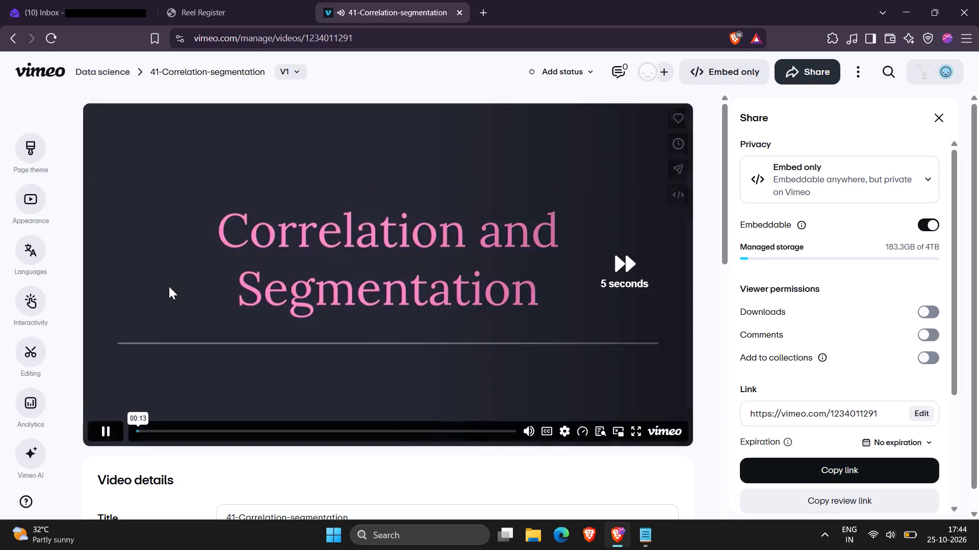
{"action": "key", "text": "Right"}
{"action": "key", "text": "Right"}
{"action": "key", "text": "Right"}
{"action": "key", "text": "Right"}
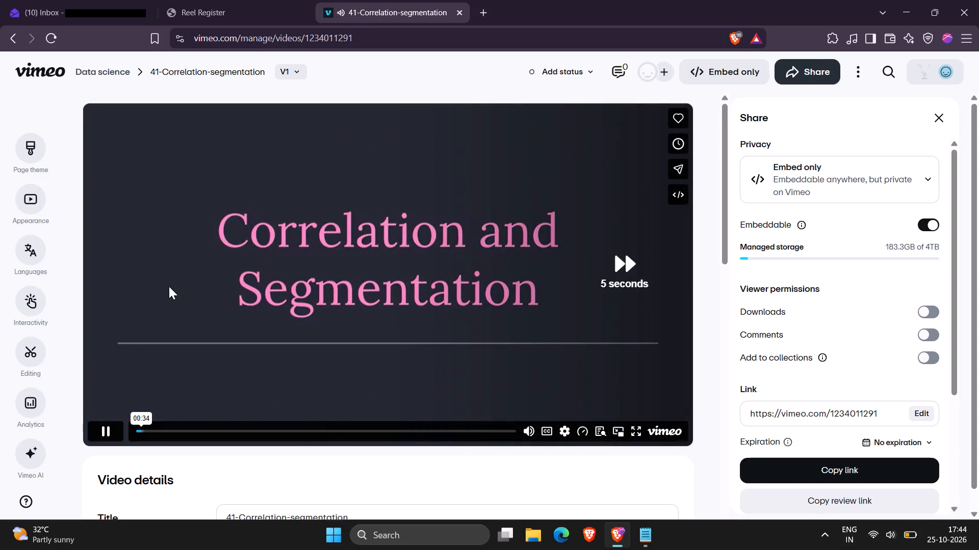
{"action": "key", "text": "Right"}
{"action": "key", "text": "Right"}
{"action": "key", "text": "Right"}
{"action": "key", "text": "Right"}
{"action": "key", "text": "Right"}
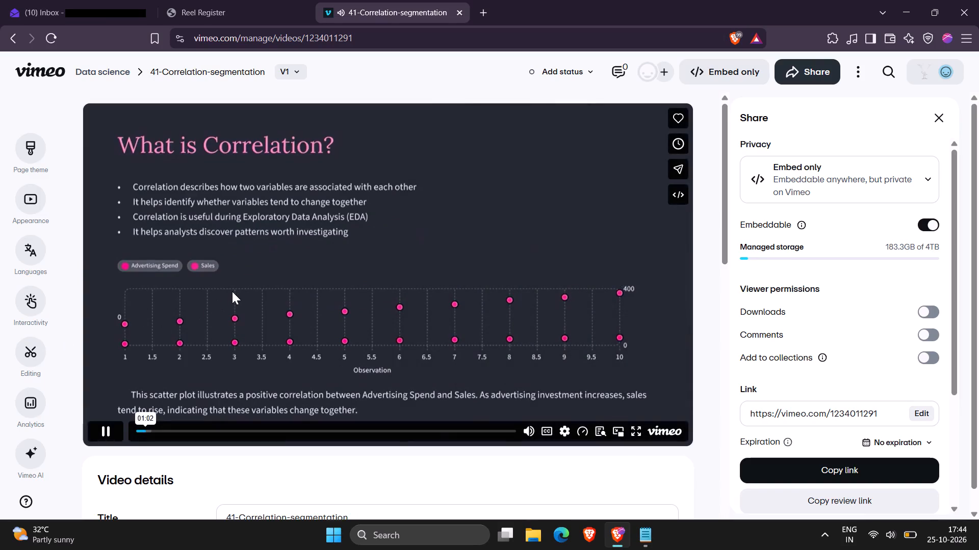
Skip further through the 41-Correlation-segmentation video in 5-second jumps to about 4:30, examining the correlation slides.
{"action": "key", "text": "Right"}
{"action": "key", "text": "Right"}
{"action": "key", "text": "Right"}
{"action": "key", "text": "Right"}
{"action": "key", "text": "Right"}
{"action": "key", "text": "Right"}
{"action": "key", "text": "Right"}
{"action": "key", "text": "Right"}
{"action": "key", "text": "Right"}
{"action": "key", "text": "Right"}
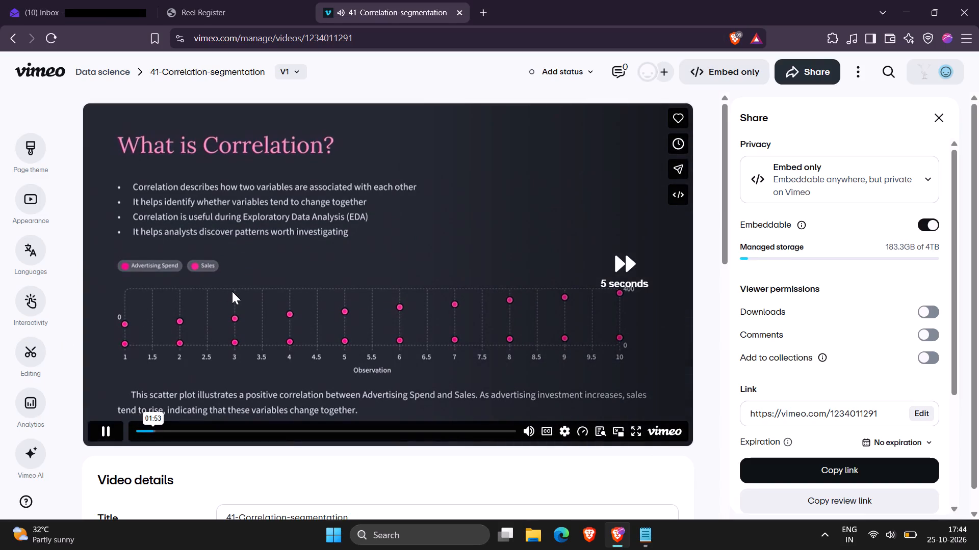
{"action": "key", "text": "Right"}
{"action": "key", "text": "Right"}
{"action": "key", "text": "Right"}
{"action": "key", "text": "Right"}
{"action": "key", "text": "Right"}
{"action": "key", "text": "Right"}
{"action": "key", "text": "Right"}
{"action": "key", "text": "Right"}
{"action": "key", "text": "Right"}
{"action": "key", "text": "Right"}
{"action": "key", "text": "Right"}
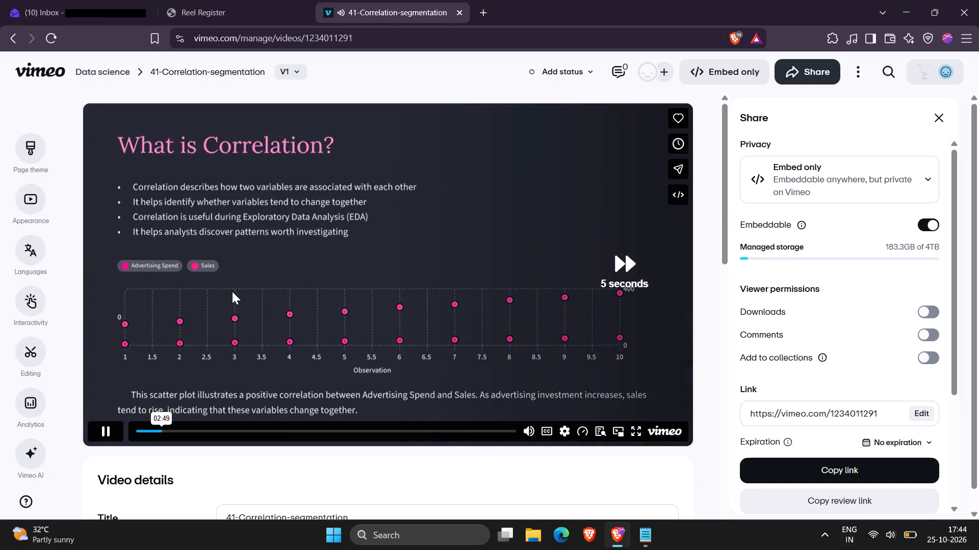
{"action": "key", "text": "Right"}
{"action": "key", "text": "Right"}
{"action": "key", "text": "Right"}
{"action": "key", "text": "Right"}
{"action": "key", "text": "Right"}
{"action": "key", "text": "Right"}
{"action": "key", "text": "Right"}
{"action": "key", "text": "Right"}
{"action": "key", "text": "Right"}
{"action": "key", "text": "Right"}
{"action": "key", "text": "Right"}
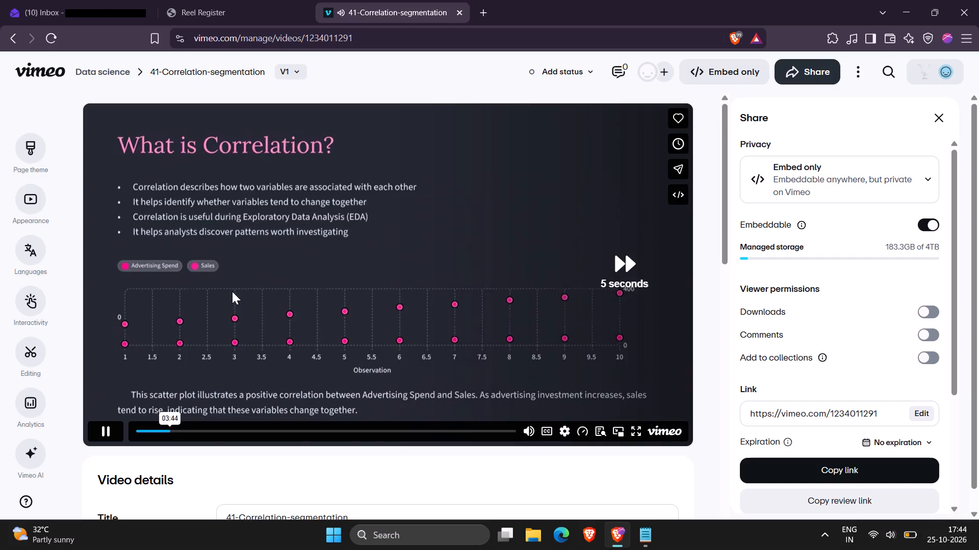
{"action": "key", "text": "Right"}
{"action": "key", "text": "Right"}
{"action": "key", "text": "Right"}
{"action": "key", "text": "Right"}
{"action": "key", "text": "Right"}
{"action": "key", "text": "Right"}
{"action": "key", "text": "Right"}
{"action": "key", "text": "Right"}
{"action": "key", "text": "Right"}
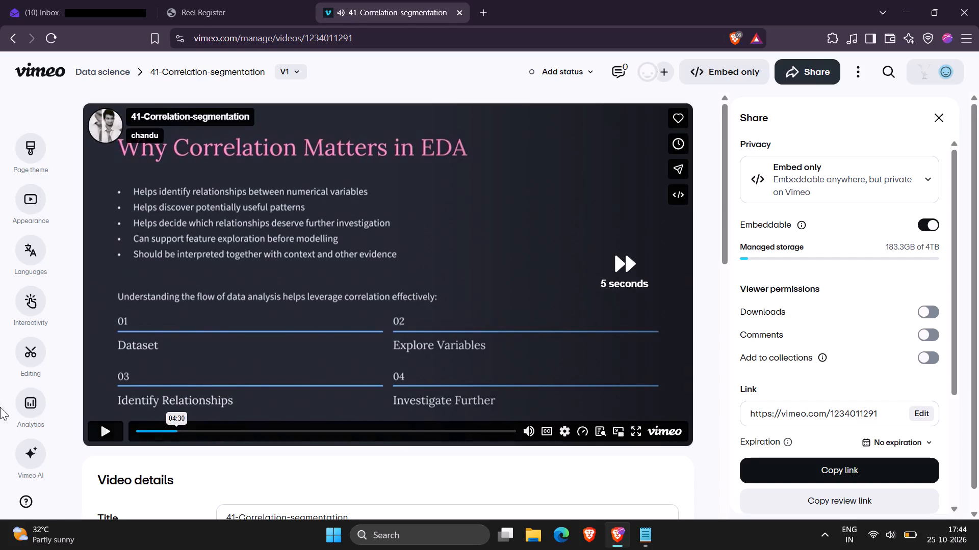
Check the 41-Correlation-segmentation video at about 12:00, then go back to about 6:50 and resume playback.
{"action": "left_click", "coordinate": [245, 429]}
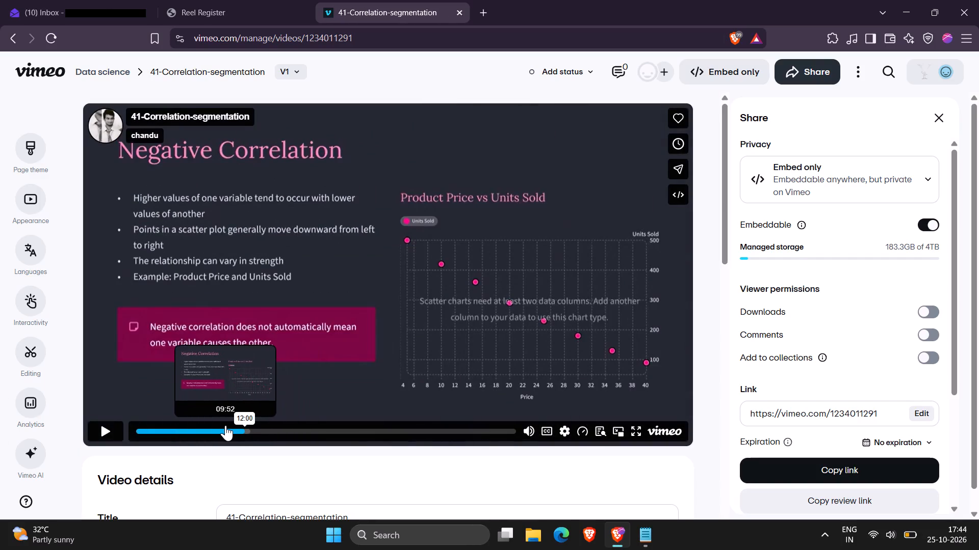
{"action": "left_click", "coordinate": [198, 425]}
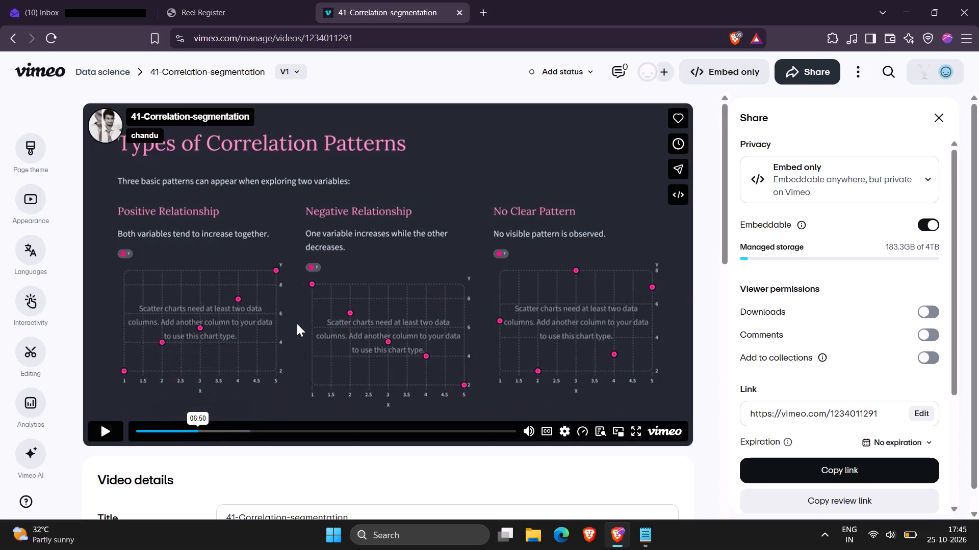
{"action": "left_click", "coordinate": [297, 323]}
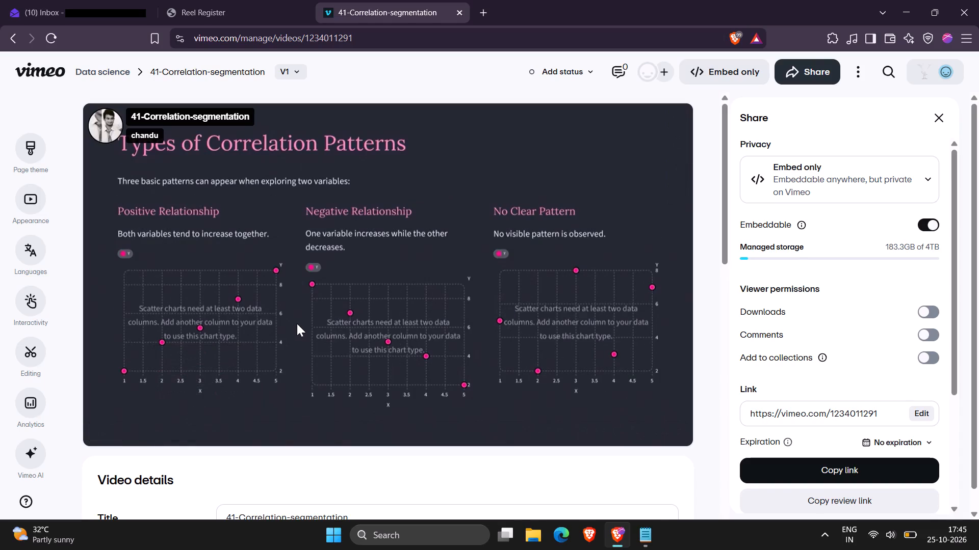
Return to the Data science folder and reopen the 48-Corelation-Confounding video.
{"action": "left_click", "coordinate": [97, 69]}
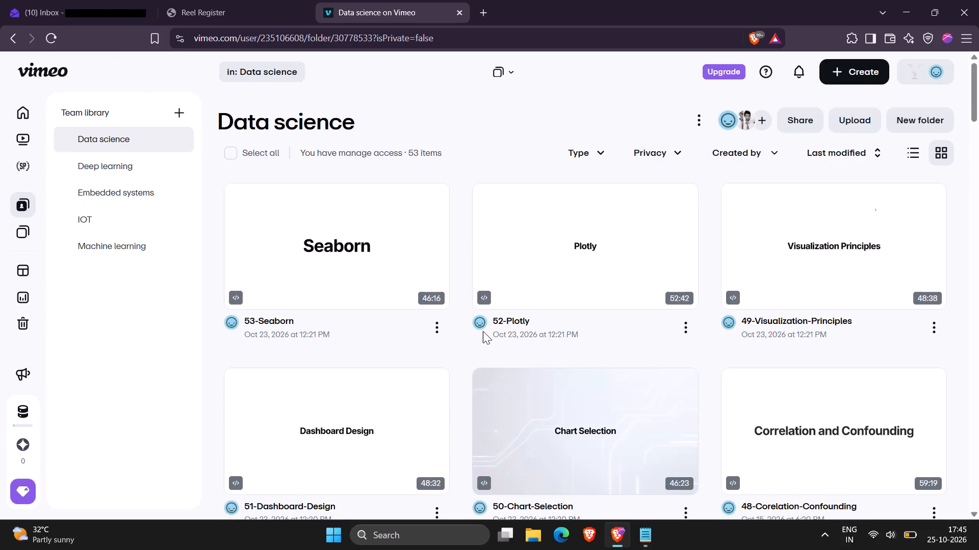
{"action": "scroll", "coordinate": [483, 331], "scroll_direction": "down", "scroll_amount": 2}
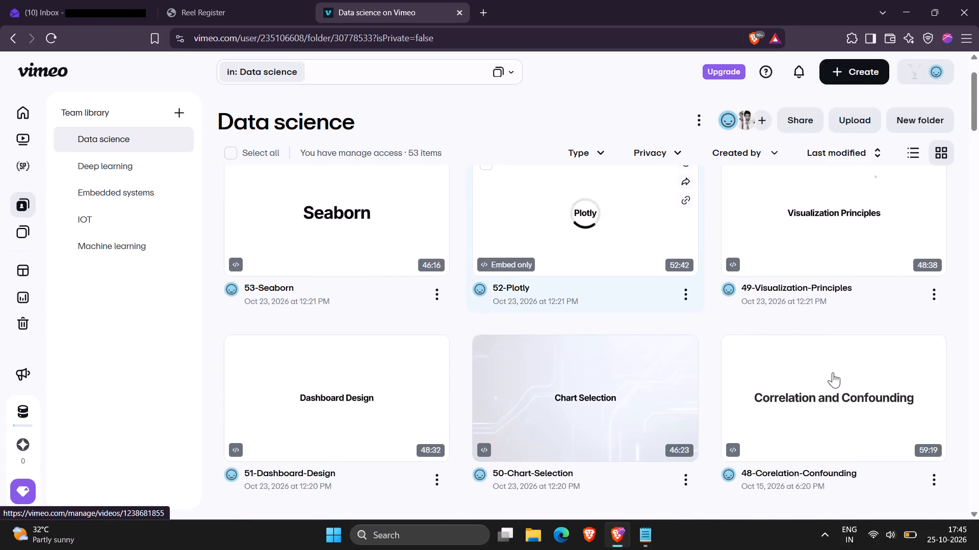
{"action": "left_click", "coordinate": [833, 372]}
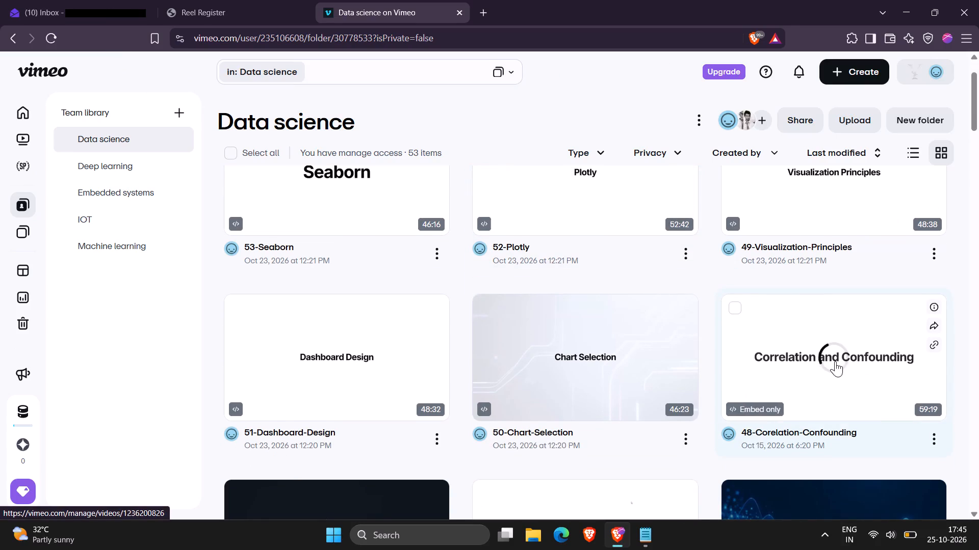
{"action": "left_click", "coordinate": [835, 361]}
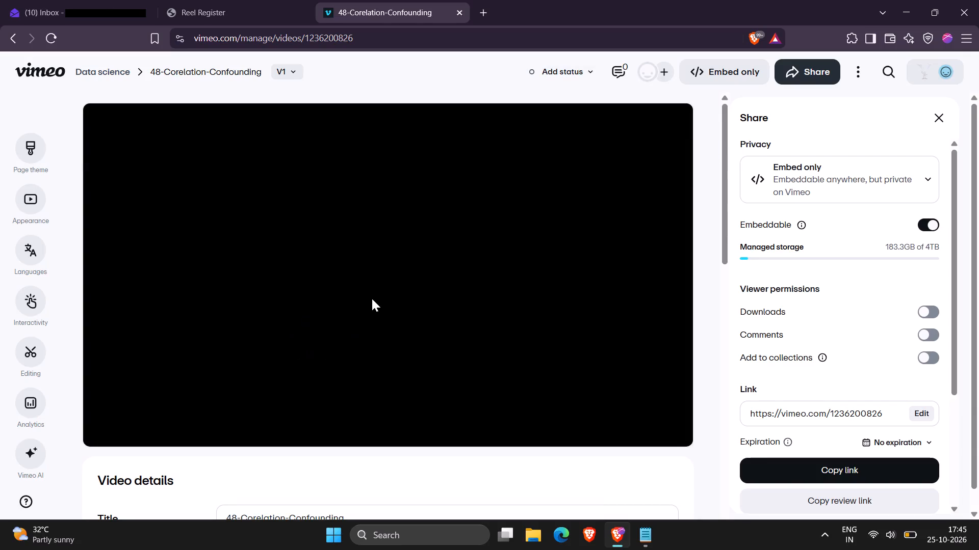
{"action": "left_click", "coordinate": [372, 298]}
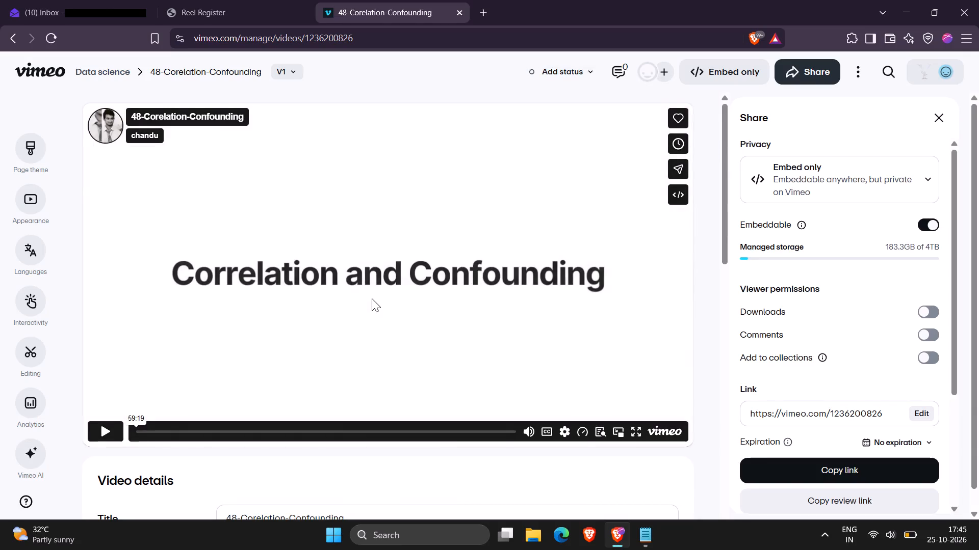
In the Notepad notes, add under 48 the line "i felt that ppts of 41 and 48 almost similar".
{"action": "key", "text": "alt+Tab"}
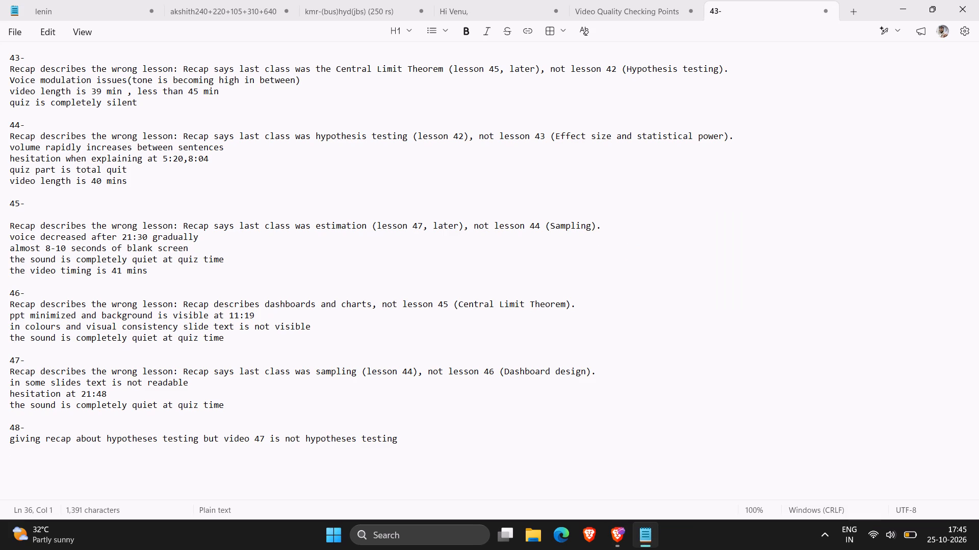
{"action": "type", "text": "i felt that"}
{"action": "key", "text": "space"}
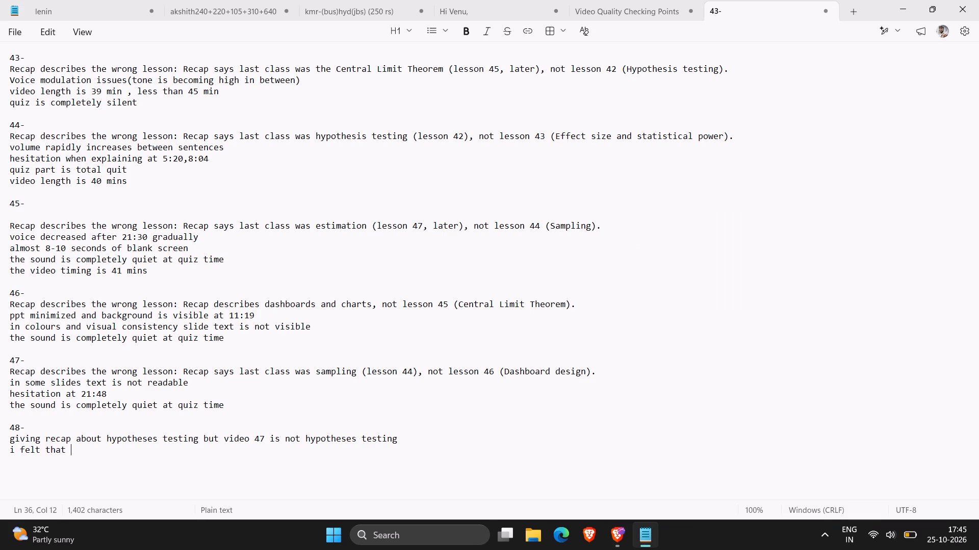
{"action": "type", "text": "ppts of 41 and 48 almost"}
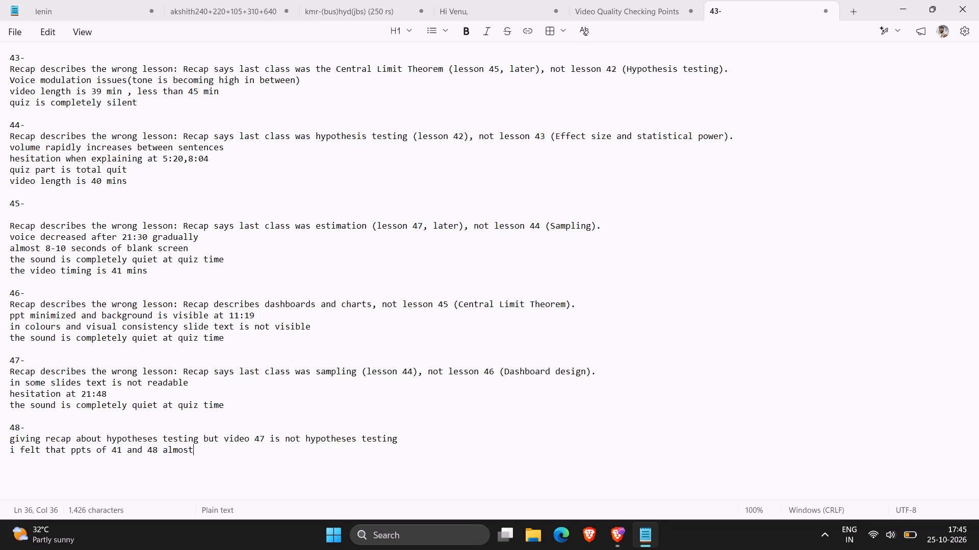
{"action": "key", "text": "space"}
{"action": "type", "text": "similar"}
Switch to the 48-Corelation-Confounding video, skip forward in 5-second jumps to about 1:46, and check the slide at about 6:45.
{"action": "key", "text": "alt+Tab"}
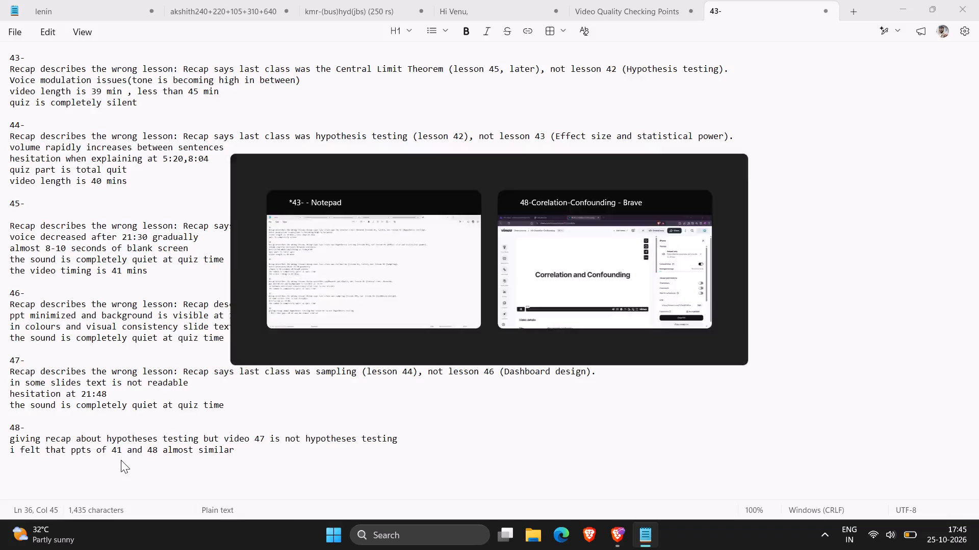
{"action": "key", "text": "Right"}
{"action": "key", "text": "Right"}
{"action": "key", "text": "Right"}
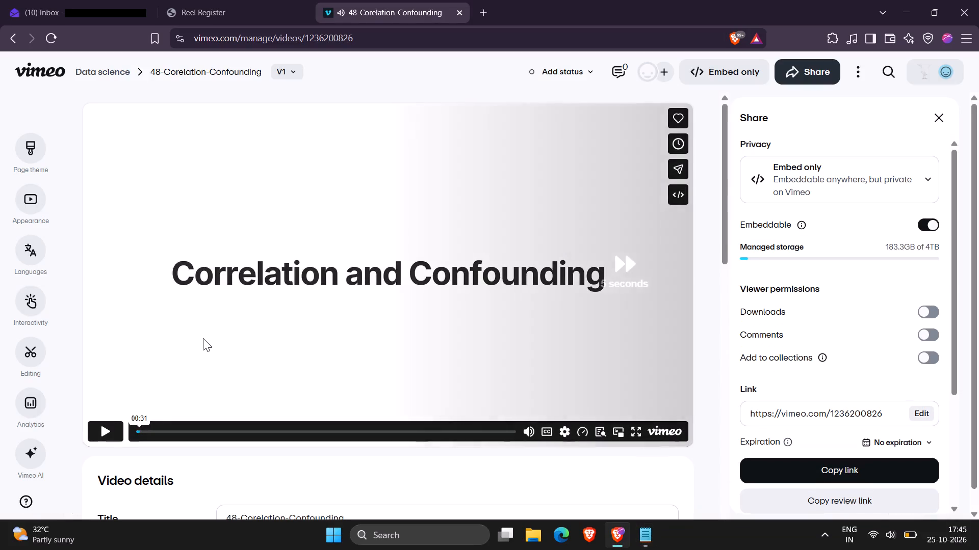
{"action": "key", "text": "Right"}
{"action": "key", "text": "Right"}
{"action": "key", "text": "Right"}
{"action": "key", "text": "Right"}
{"action": "key", "text": "Right"}
{"action": "key", "text": "Right"}
{"action": "key", "text": "Right"}
{"action": "key", "text": "Right"}
{"action": "key", "text": "Right"}
{"action": "key", "text": "Right"}
{"action": "key", "text": "Right"}
{"action": "key", "text": "Right"}
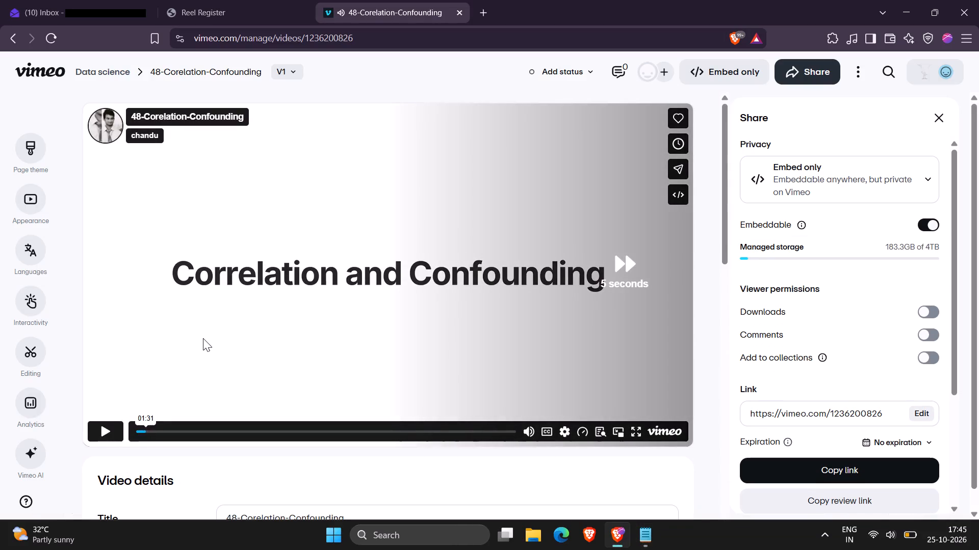
{"action": "key", "text": "Right"}
{"action": "key", "text": "Right"}
{"action": "key", "text": "Right"}
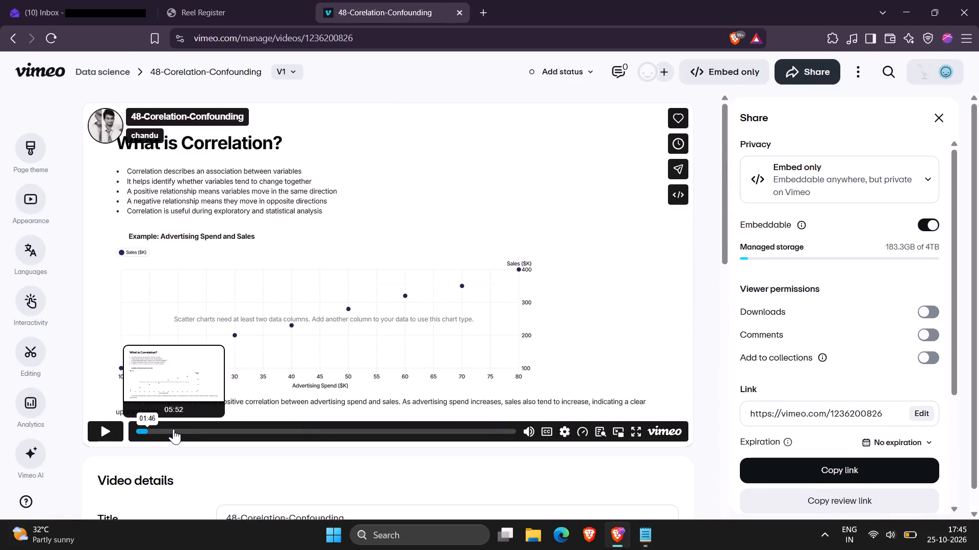
{"action": "left_click", "coordinate": [180, 428]}
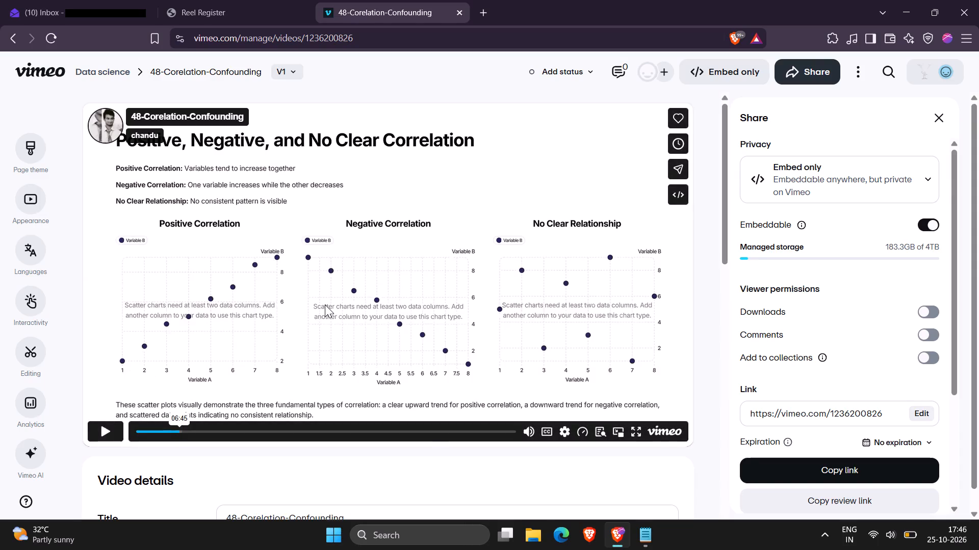
Return to Notepad and extend the line comparing ppts 41 and 48 with "with just".
{"action": "key", "text": "alt+Tab"}
{"action": "key", "text": "alt+Tab"}
{"action": "key", "text": "alt+Tab"}
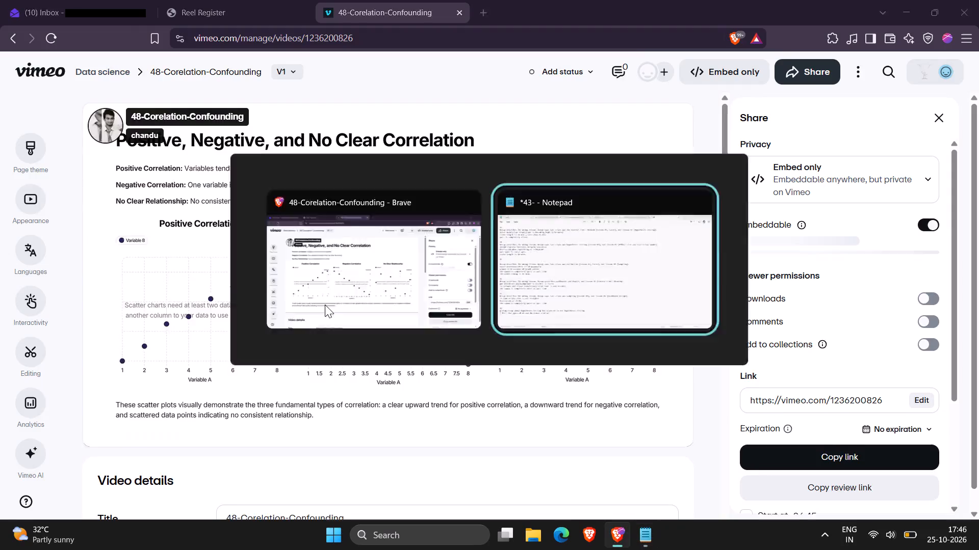
{"action": "key", "text": "space"}
{"action": "type", "text": "with just"}
{"action": "key", "text": "space"}
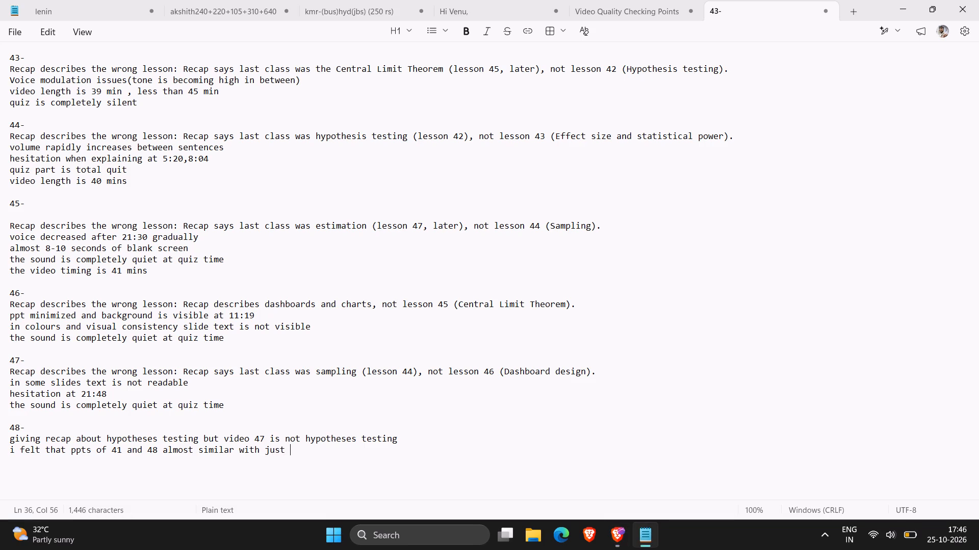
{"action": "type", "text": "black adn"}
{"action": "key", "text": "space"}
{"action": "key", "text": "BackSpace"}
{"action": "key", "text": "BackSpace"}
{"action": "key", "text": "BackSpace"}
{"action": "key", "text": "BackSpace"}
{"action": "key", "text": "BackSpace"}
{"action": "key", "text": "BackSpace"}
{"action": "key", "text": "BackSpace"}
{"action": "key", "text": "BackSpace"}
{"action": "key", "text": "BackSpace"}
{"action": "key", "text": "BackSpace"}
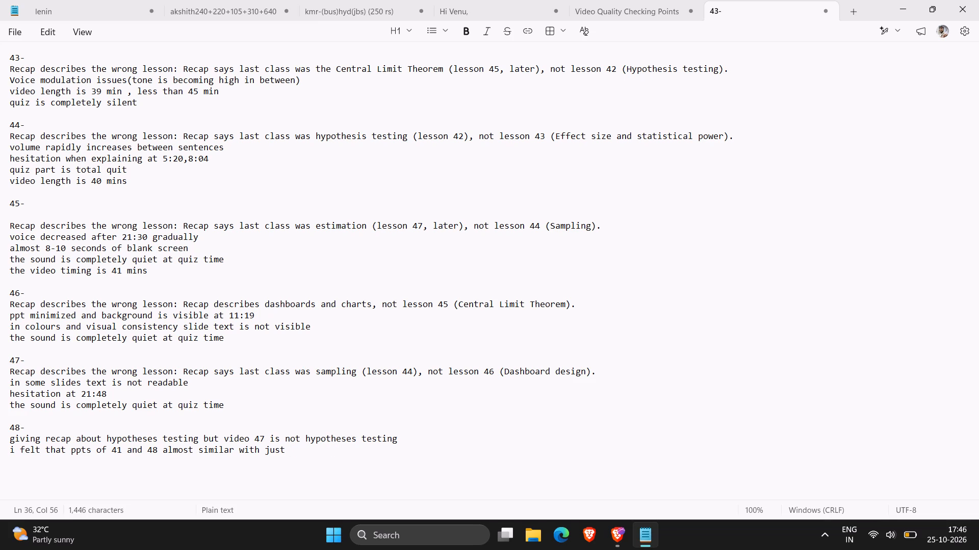
Finish the line comparing ppts 41 and 48 with "different templates".
{"action": "type", "text": "different templates"}
Resume the 48-Corelation-Confounding video in the browser, and read its Reel Register report down to the Flags section.
{"action": "key", "text": "alt+Tab"}
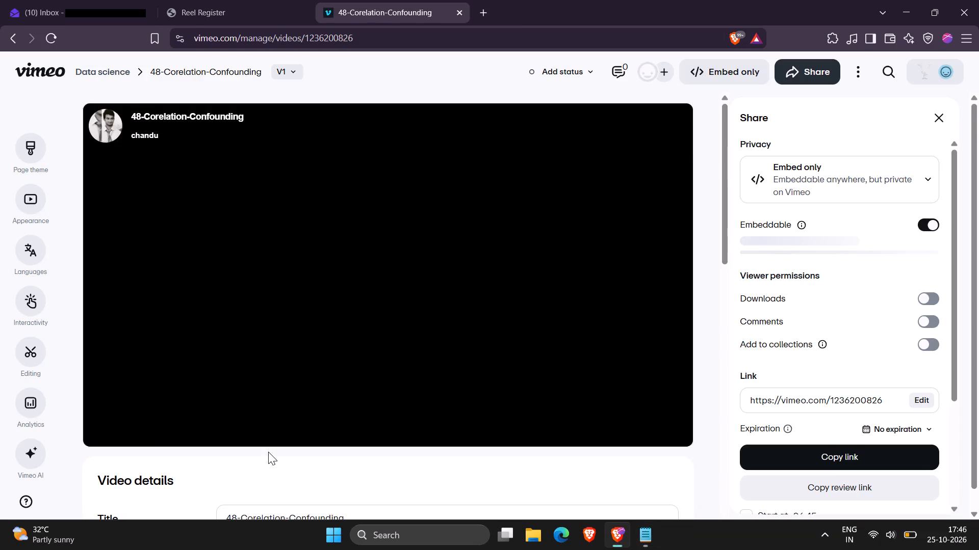
{"action": "left_click", "coordinate": [375, 292]}
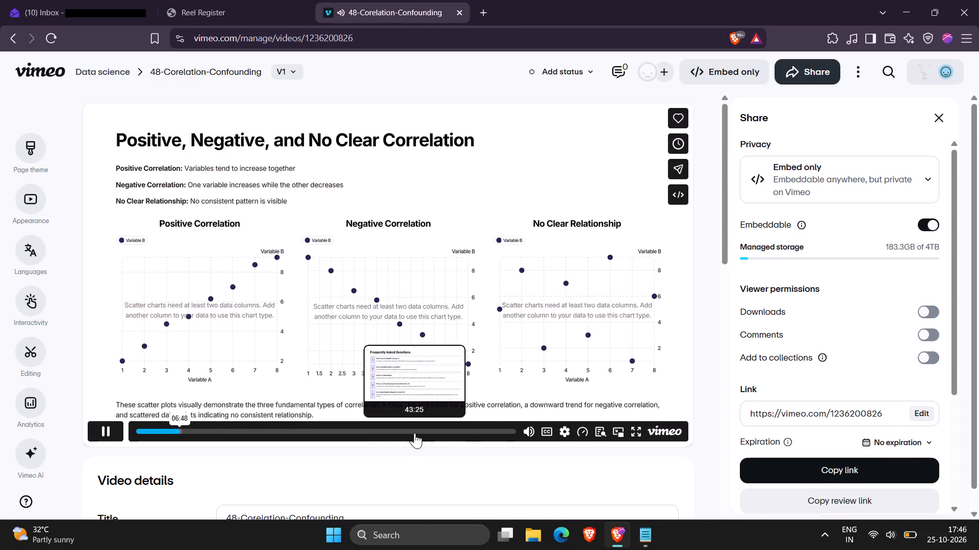
{"action": "left_click", "coordinate": [224, 0]}
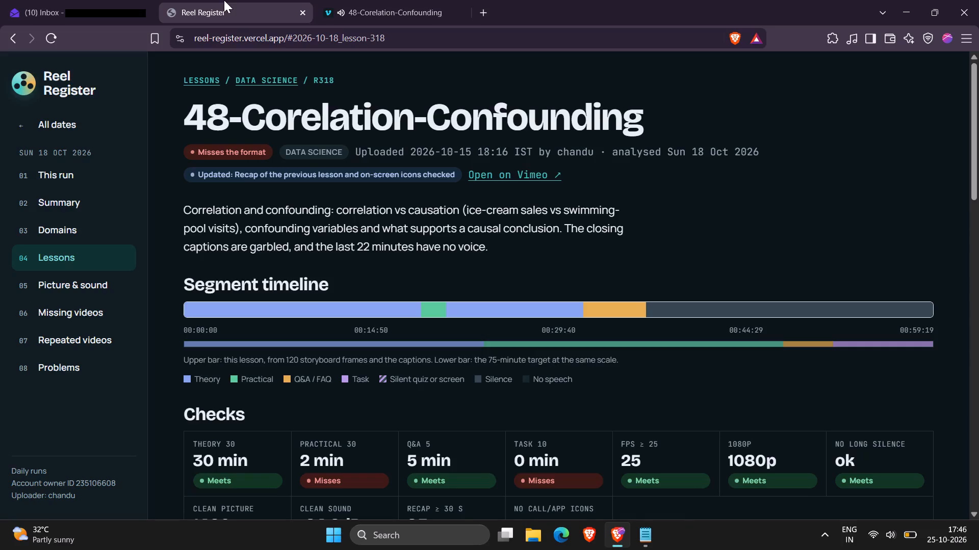
{"action": "scroll", "coordinate": [312, 301], "scroll_direction": "down", "scroll_amount": 13}
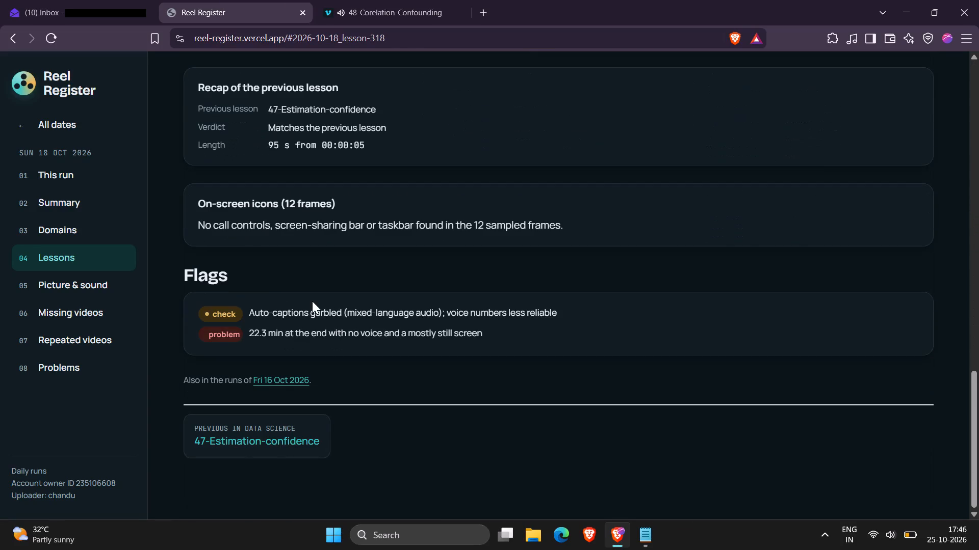
{"action": "scroll", "coordinate": [312, 301], "scroll_direction": "down", "scroll_amount": 1}
Return to the 48-Corelation-Confounding video, skip ahead in 5-second jumps, and check it at about 13:27, 22:54 and 20:56.
{"action": "left_click", "coordinate": [398, 2]}
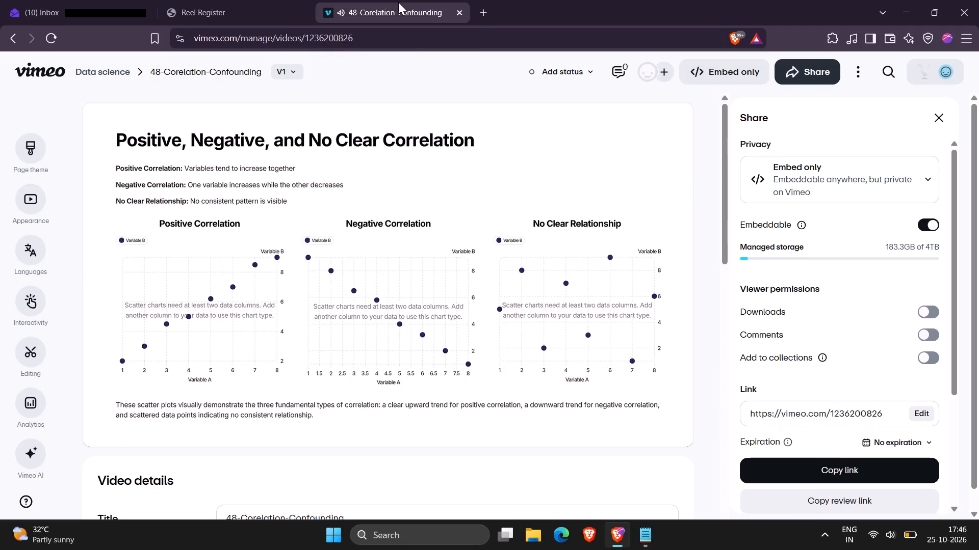
{"action": "key", "text": "Right"}
{"action": "key", "text": "Right"}
{"action": "key", "text": "Right"}
{"action": "key", "text": "Right"}
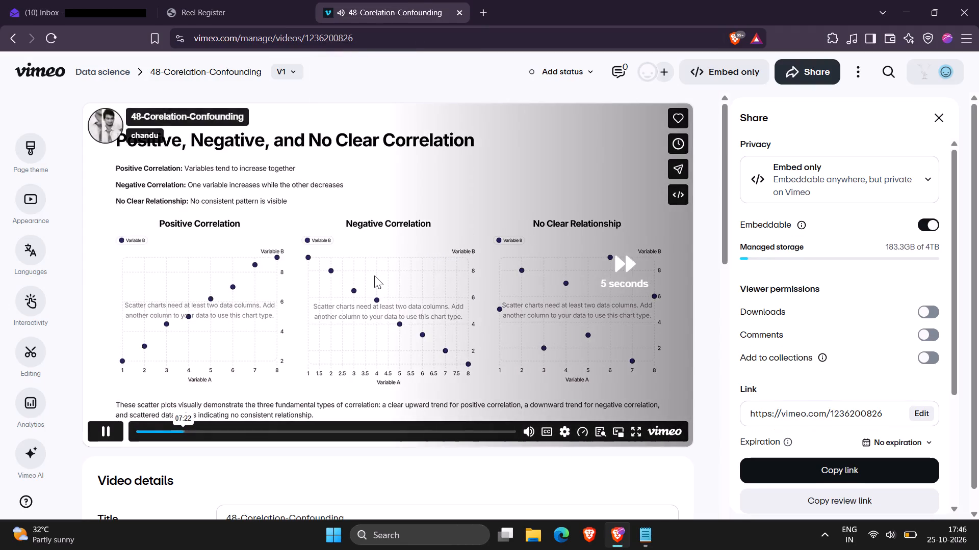
{"action": "key", "text": "Right"}
{"action": "left_click", "coordinate": [223, 427]}
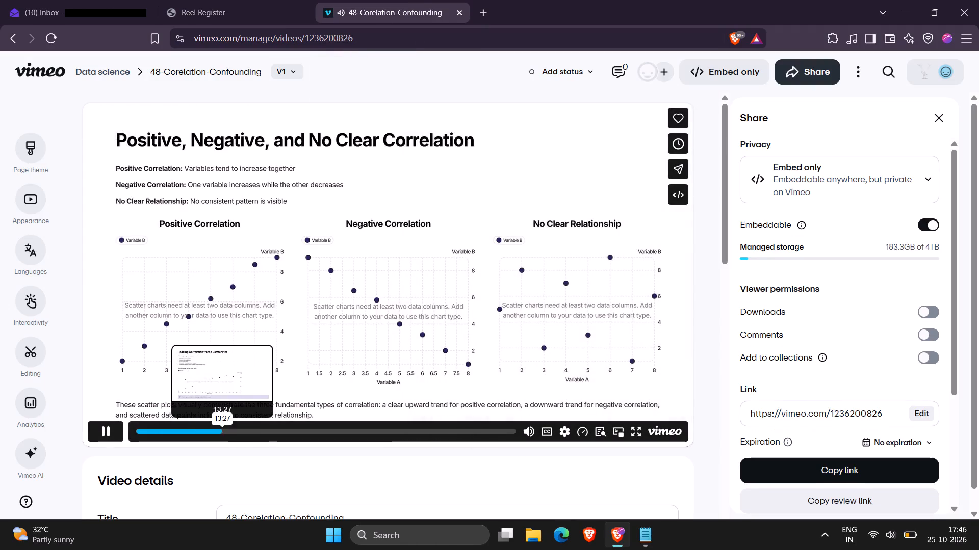
{"action": "left_click", "coordinate": [283, 434]}
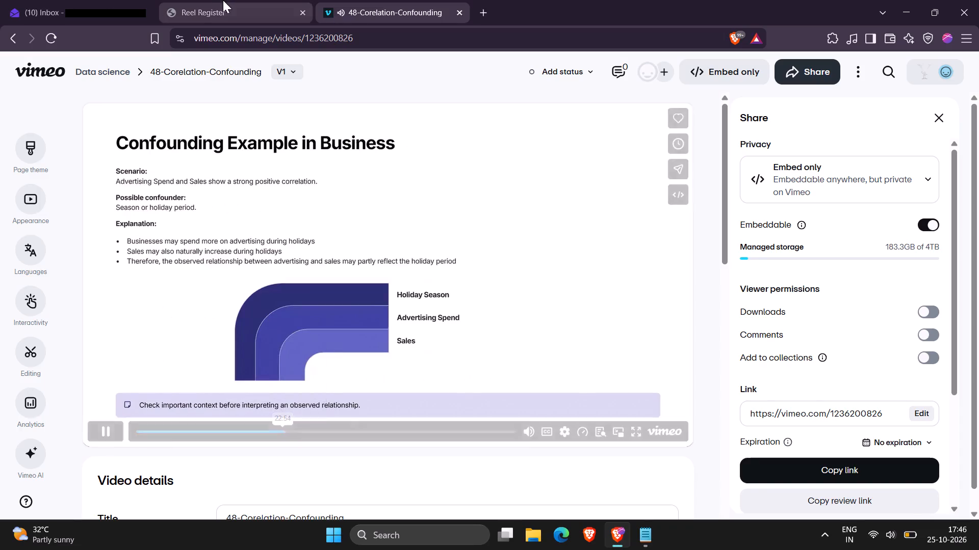
{"action": "left_click", "coordinate": [227, 2]}
{"action": "left_click", "coordinate": [411, 0]}
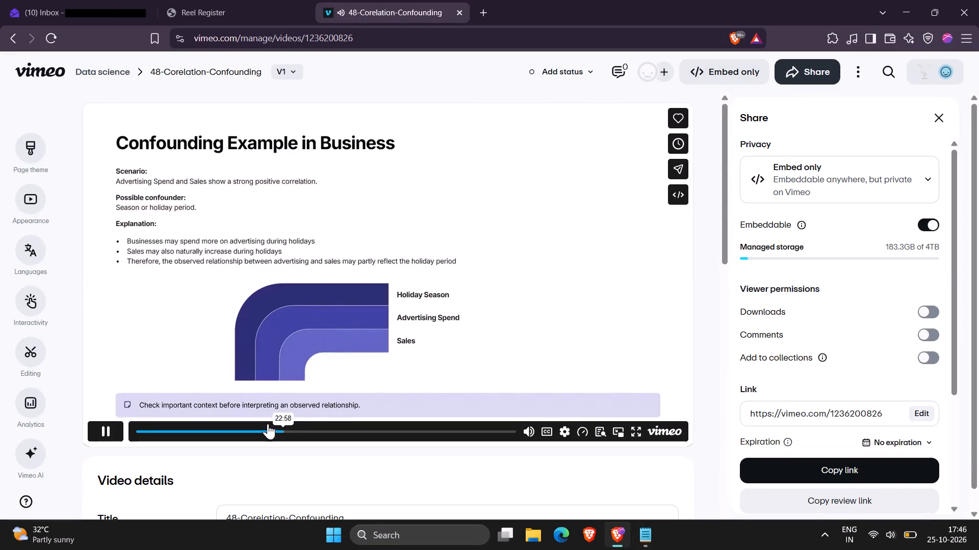
{"action": "left_click", "coordinate": [271, 429]}
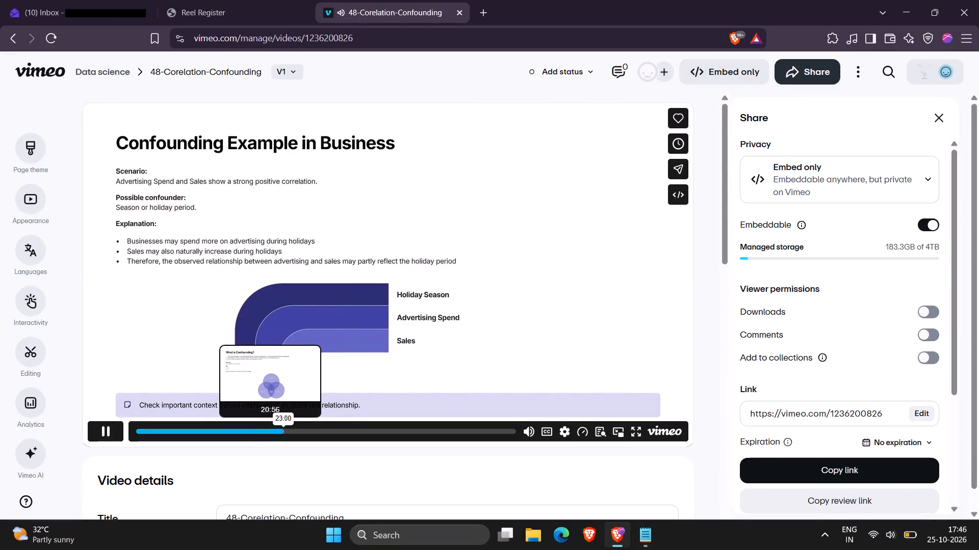
Copy the Reel Register flag "22.3 min at the end with no voice and a mostly still screen" onto a new line under 48 in Notepad.
{"action": "left_click", "coordinate": [242, 1]}
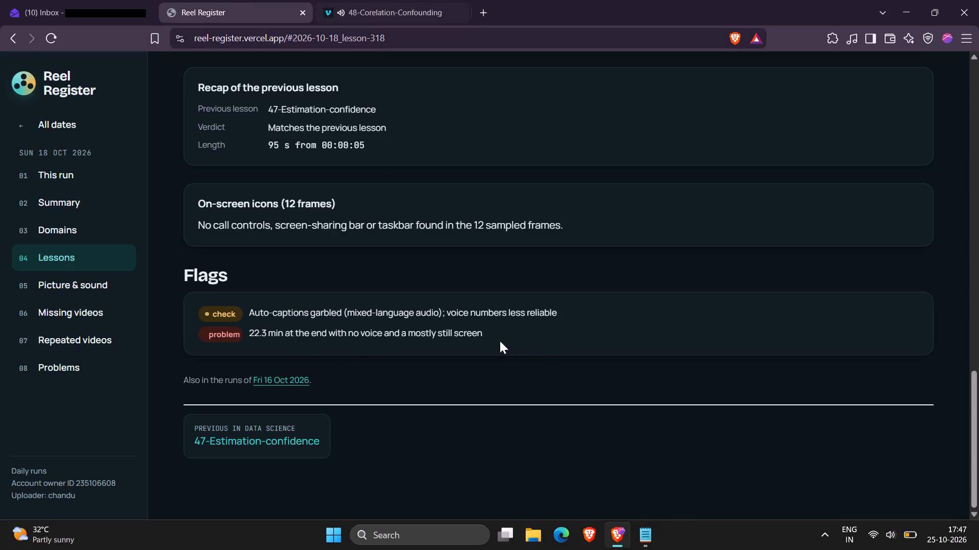
{"action": "left_click_drag", "start_coordinate": [490, 334], "coordinate": [256, 325]}
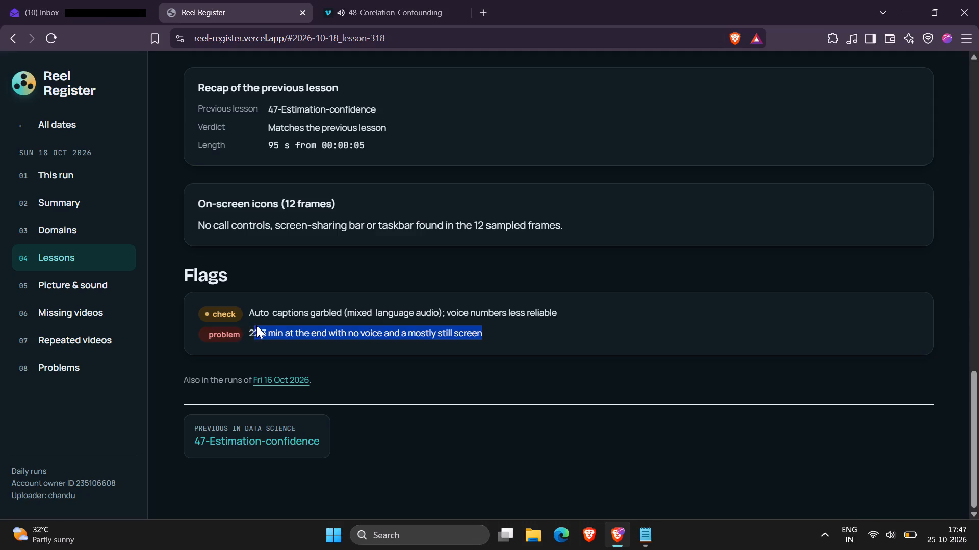
{"action": "left_click_drag", "start_coordinate": [256, 325], "coordinate": [250, 323]}
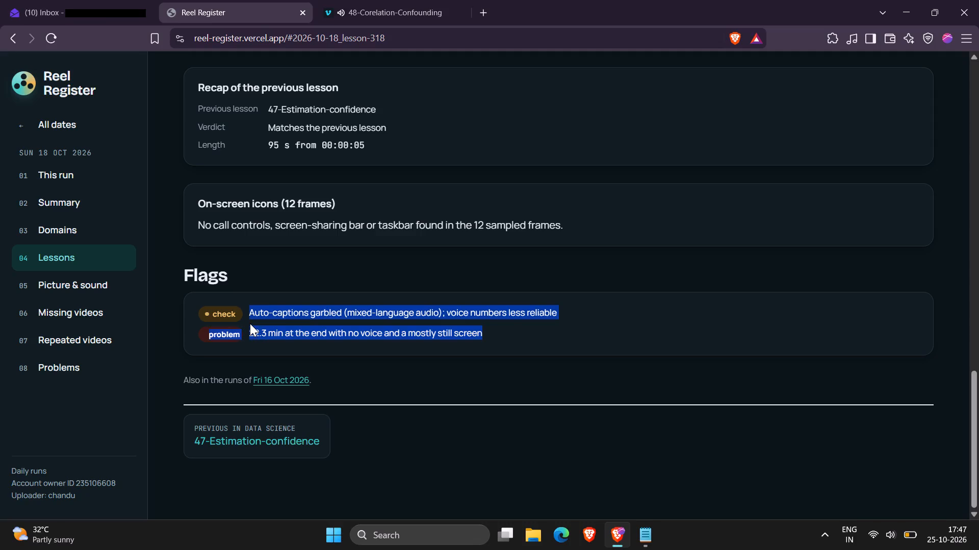
{"action": "key", "text": "ctrl+Down"}
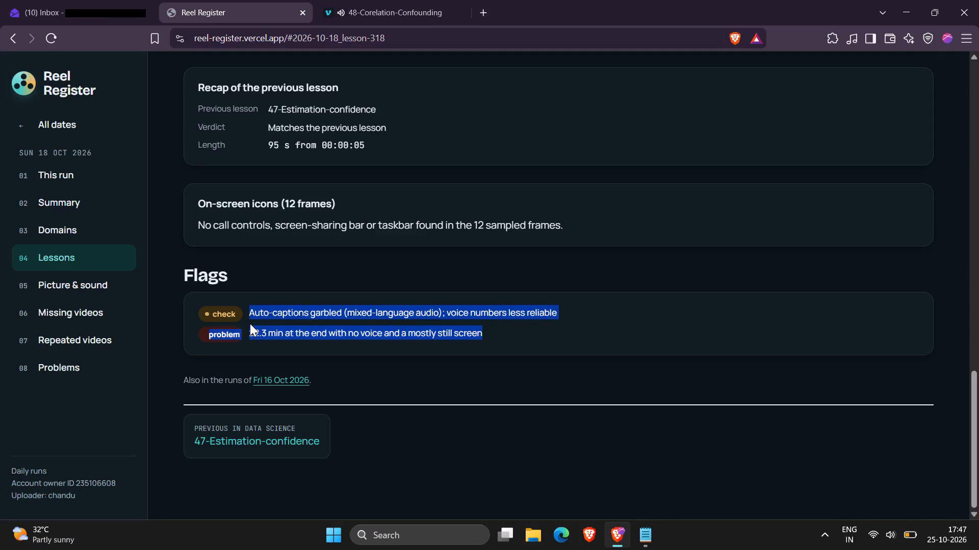
{"action": "left_click", "coordinate": [250, 323]}
{"action": "left_click_drag", "start_coordinate": [250, 331], "coordinate": [485, 338]}
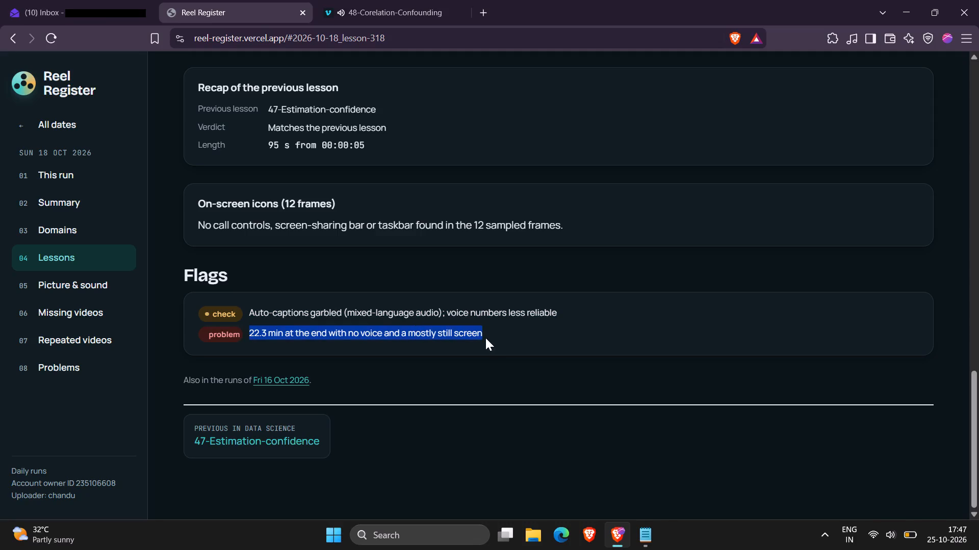
{"action": "left_click_drag", "start_coordinate": [485, 338], "coordinate": [489, 338]}
{"action": "key", "text": "ctrl+c"}
{"action": "key", "text": "alt+Tab"}
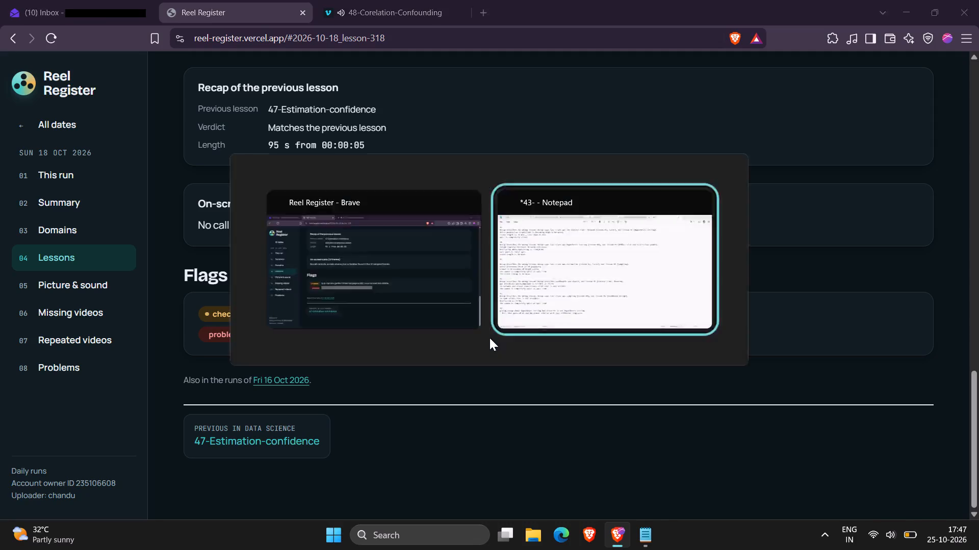
{"action": "left_click", "coordinate": [297, 465]}
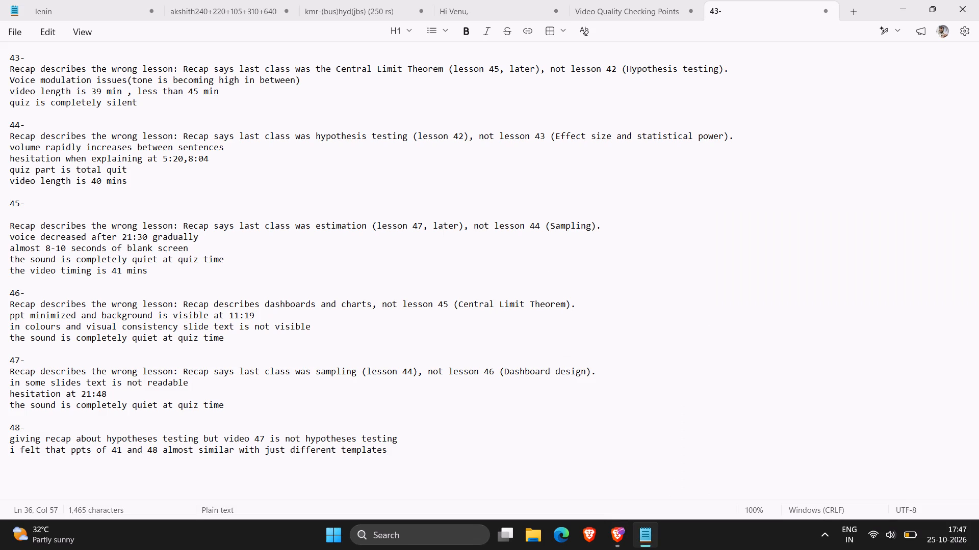
{"action": "key", "text": "Down"}
{"action": "key", "text": "Return"}
{"action": "key", "text": "ctrl+v"}
Go back to the 48-Corelation-Confounding video and check it at about 35:03.
{"action": "key", "text": "alt+Tab"}
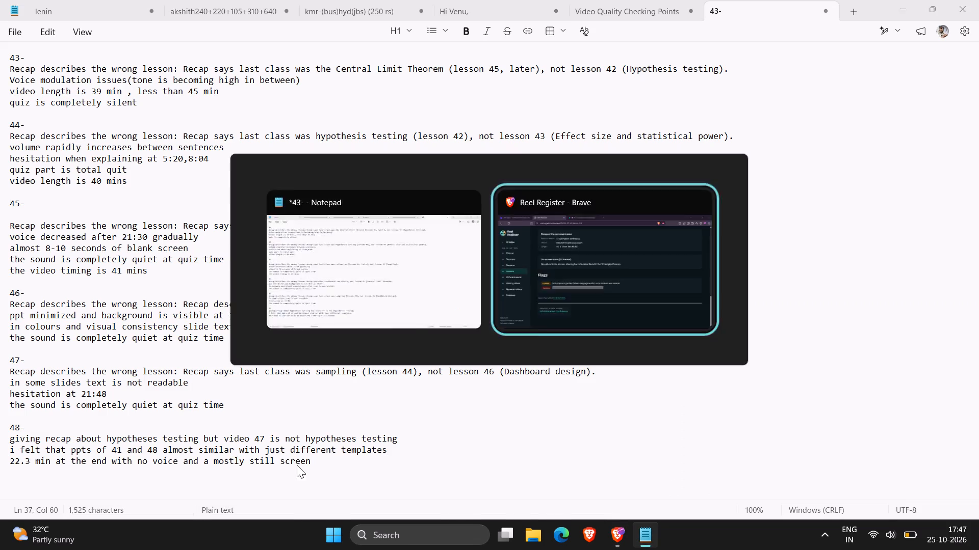
{"action": "left_click", "coordinate": [410, 0]}
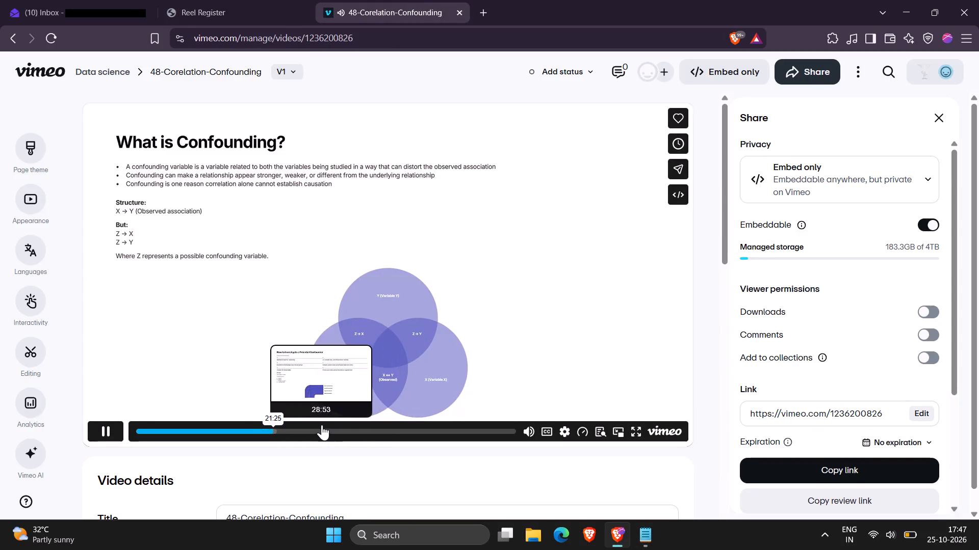
{"action": "left_click", "coordinate": [361, 425]}
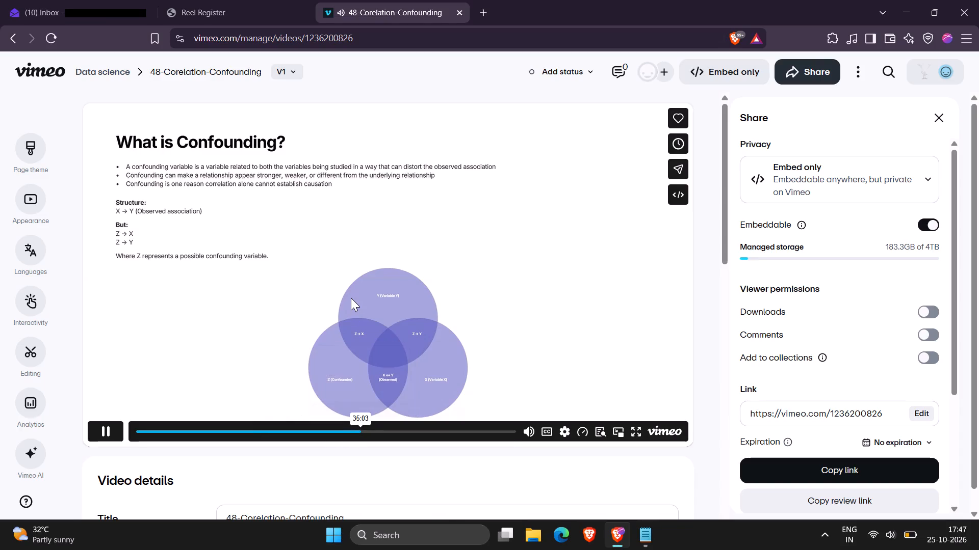
Skip through the 48-Corelation-Confounding video in 5-second jumps from about 35:10 to 37:54, checking for voice, and pause it.
{"action": "key", "text": "alt+Tab"}
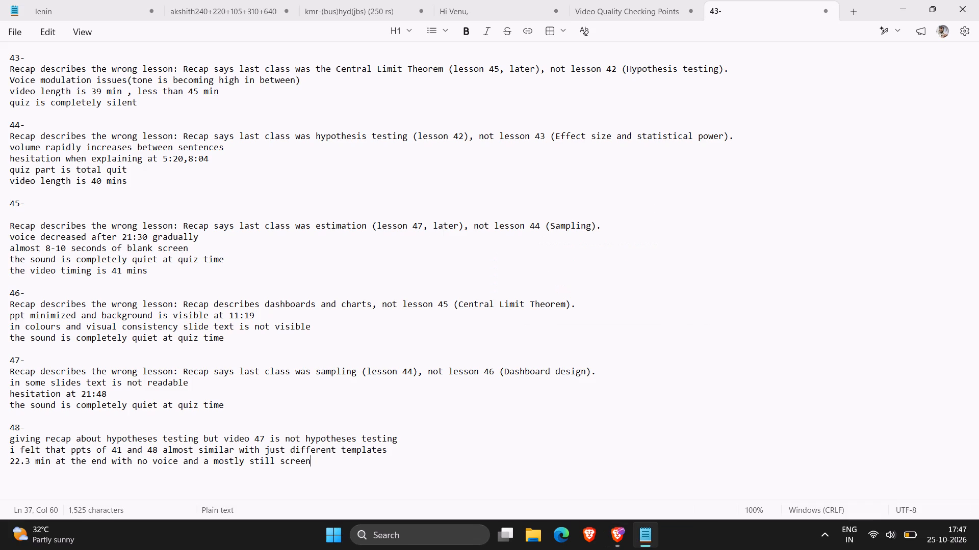
{"action": "key", "text": "alt+Tab"}
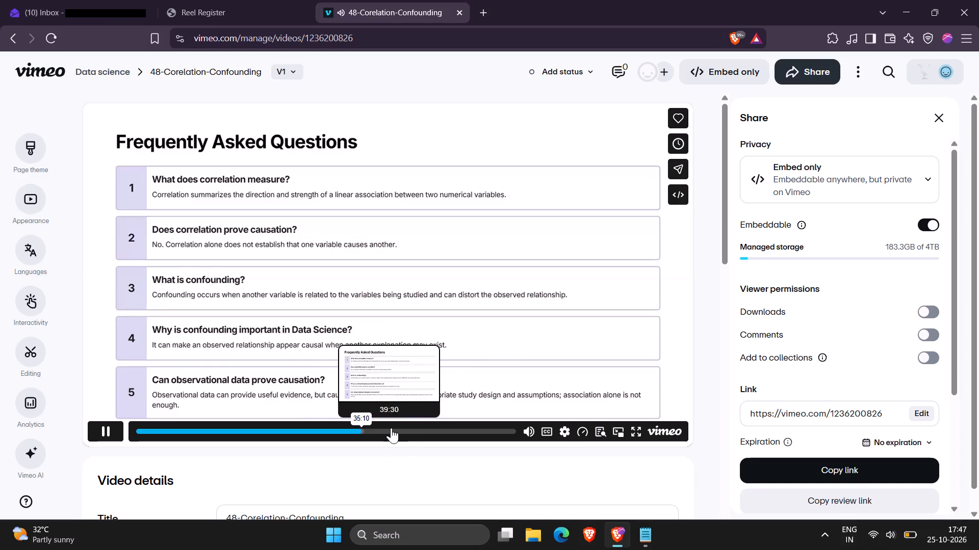
{"action": "key", "text": "Right"}
{"action": "key", "text": "Right"}
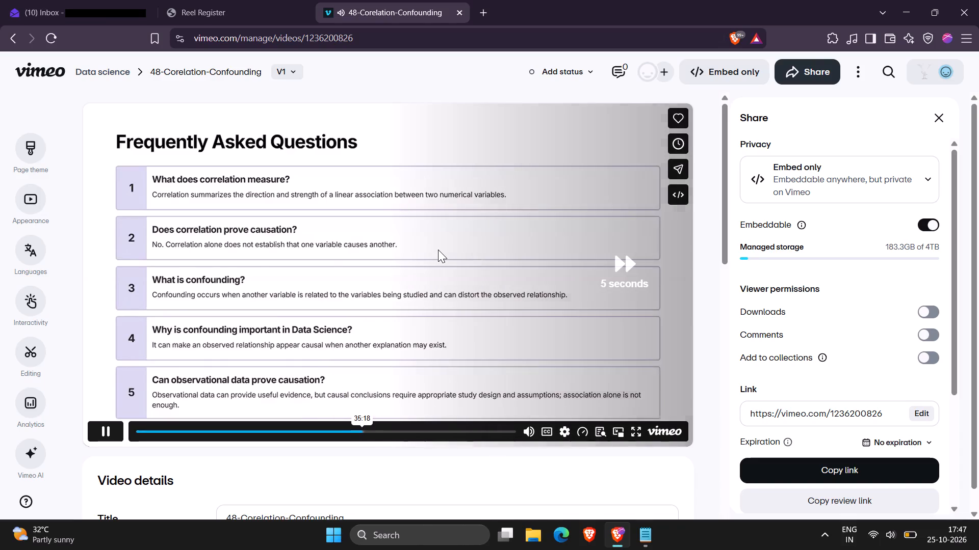
{"action": "key", "text": "Right"}
{"action": "key", "text": "Right"}
{"action": "key", "text": "Right"}
{"action": "key", "text": "Right"}
{"action": "key", "text": "Right"}
{"action": "key", "text": "Right"}
{"action": "key", "text": "Right"}
{"action": "key", "text": "Right"}
{"action": "key", "text": "Right"}
{"action": "key", "text": "Right"}
{"action": "key", "text": "Right"}
{"action": "key", "text": "Right"}
{"action": "key", "text": "Right"}
{"action": "key", "text": "Right"}
{"action": "key", "text": "Right"}
{"action": "key", "text": "Right"}
{"action": "key", "text": "Right"}
{"action": "key", "text": "Right"}
{"action": "key", "text": "Right"}
{"action": "key", "text": "Right"}
{"action": "key", "text": "Right"}
{"action": "key", "text": "Right"}
{"action": "key", "text": "Right"}
{"action": "key", "text": "Right"}
{"action": "key", "text": "Right"}
{"action": "key", "text": "Right"}
{"action": "key", "text": "Right"}
{"action": "key", "text": "Right"}
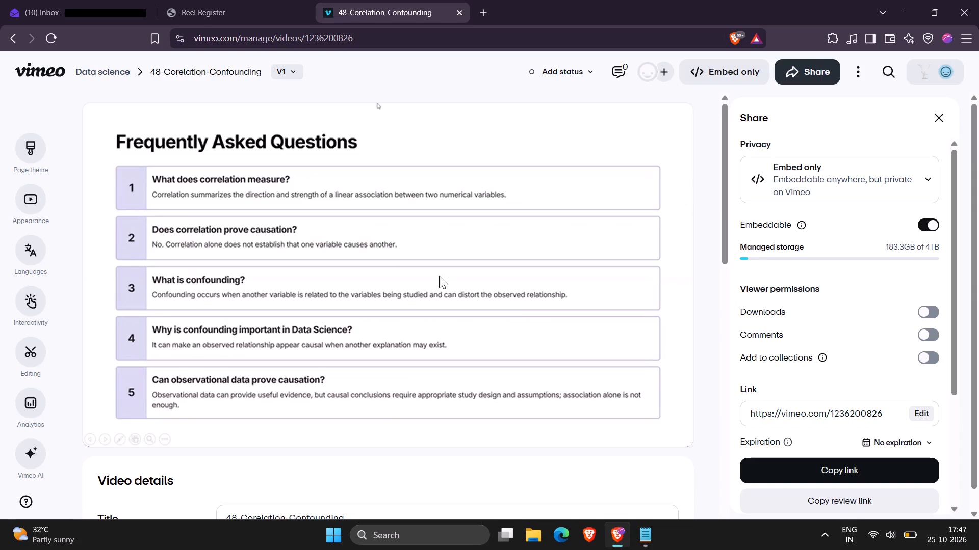
{"action": "left_click", "coordinate": [378, 301]}
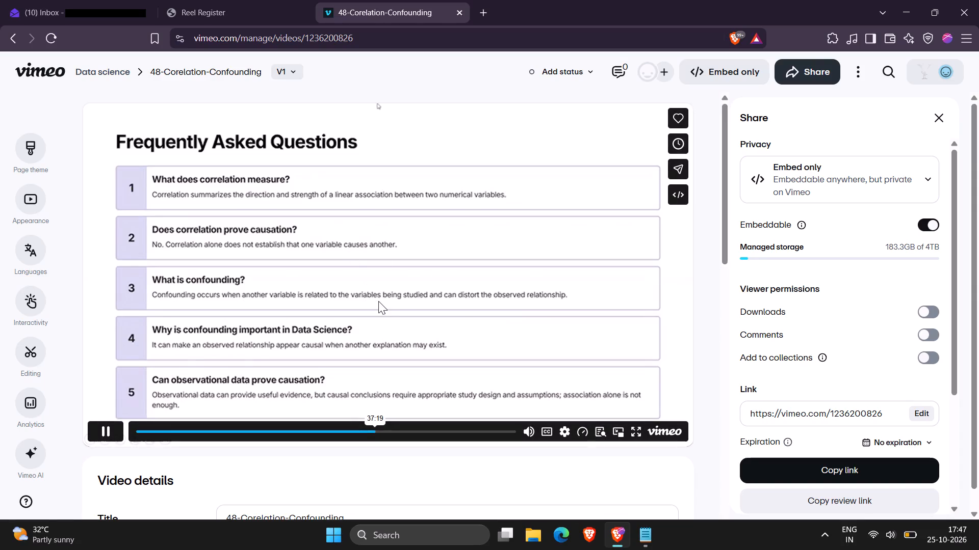
Recheck the lesson's Flags section in Reel Register, and replay the video from about 35:49 to 36:06.
{"action": "left_click", "coordinate": [247, 0]}
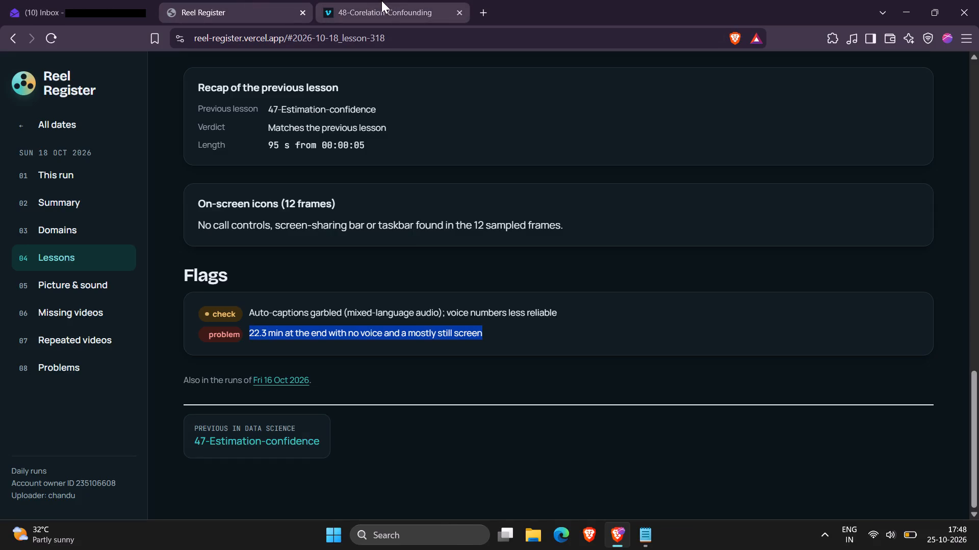
{"action": "left_click", "coordinate": [381, 1]}
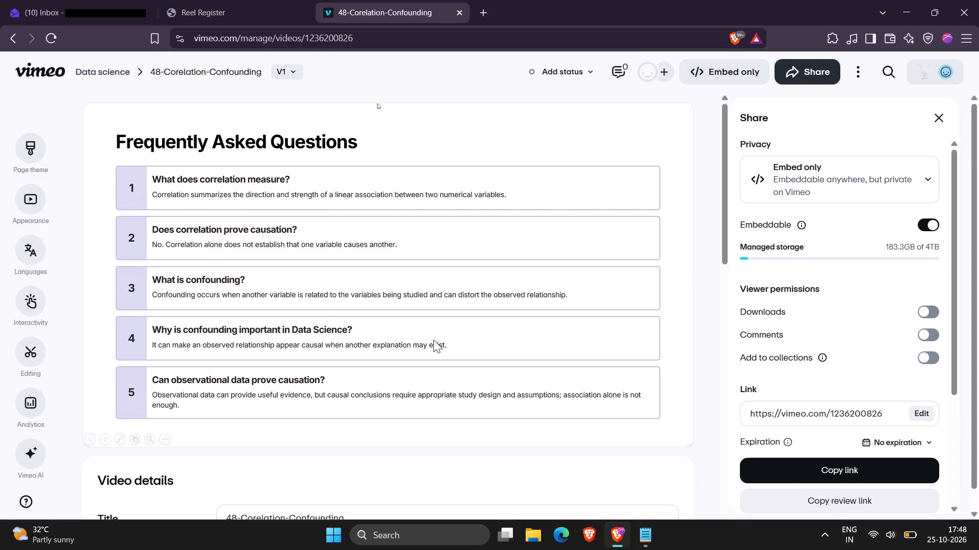
{"action": "left_click", "coordinate": [336, 277]}
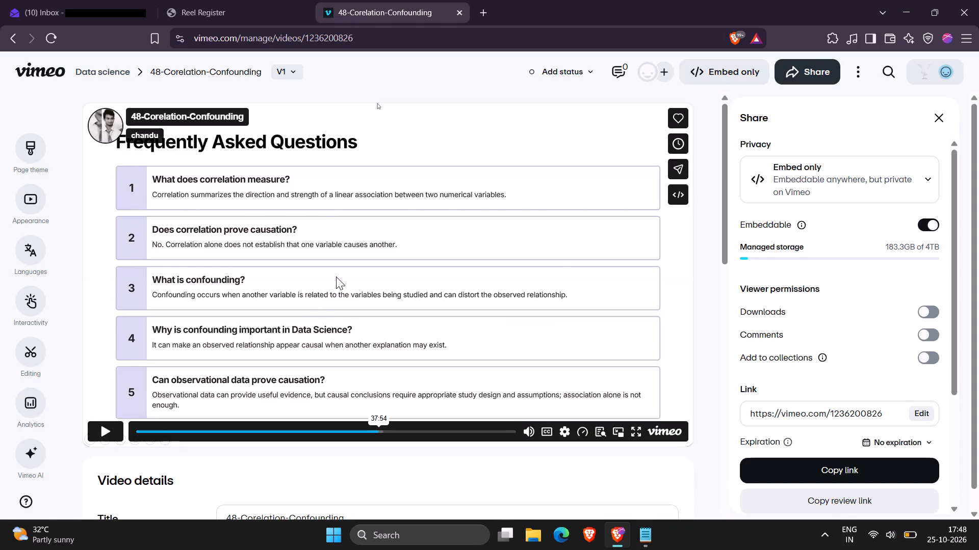
{"action": "left_click", "coordinate": [336, 277]}
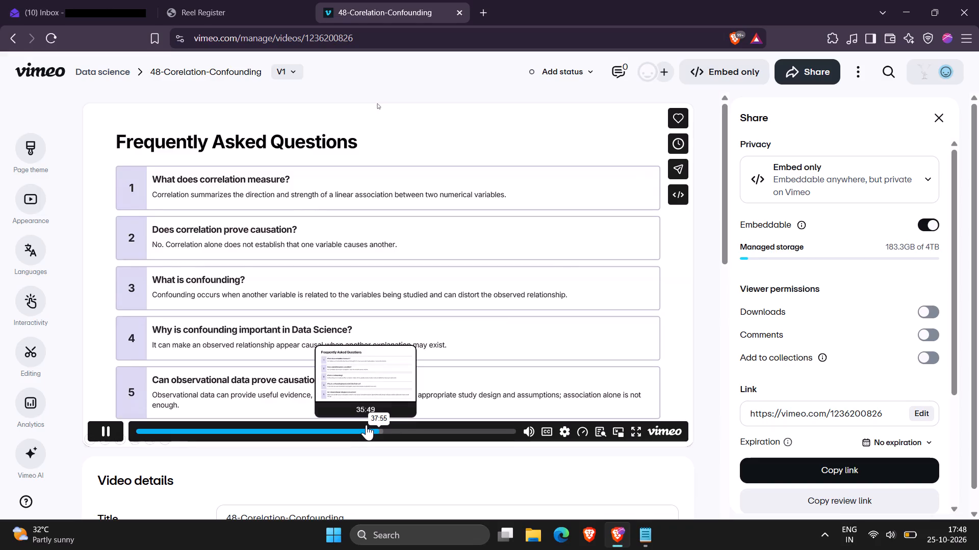
{"action": "left_click", "coordinate": [366, 425]}
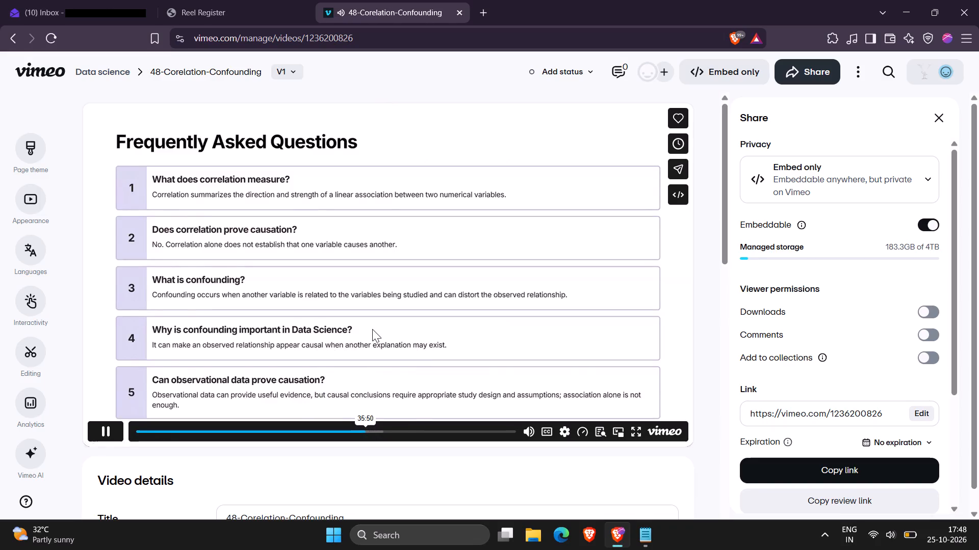
{"action": "key", "text": "Right"}
{"action": "key", "text": "Right"}
{"action": "key", "text": "Right"}
Start a new line at the end of the lesson 48 notes in Notepad with "the silence starts from".
{"action": "left_click", "coordinate": [652, 545]}
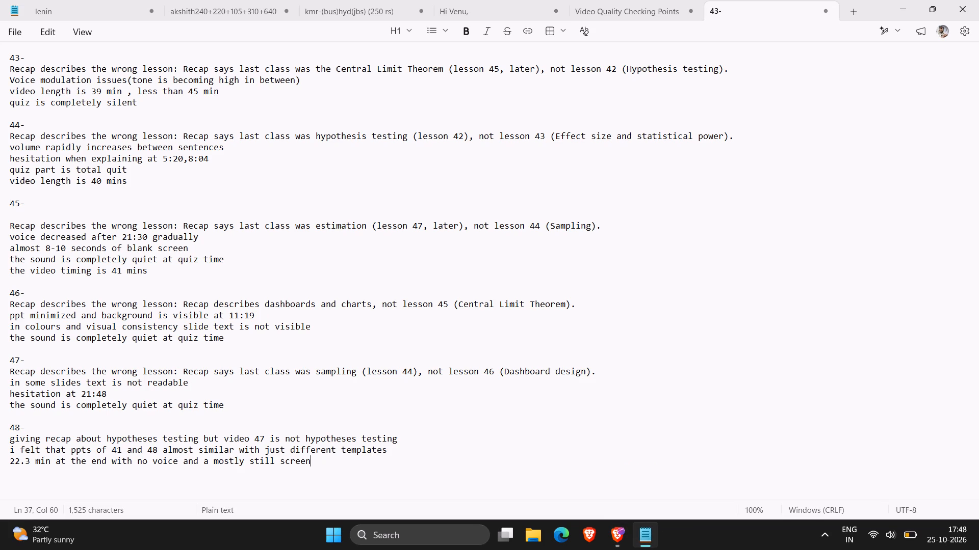
{"action": "key", "text": "Return"}
{"action": "type", "text": "the silence starts from"}
Return to the 48-Corelation-Confounding video and step through to about 37:02 to find where the silence starts.
{"action": "key", "text": "alt+Tab"}
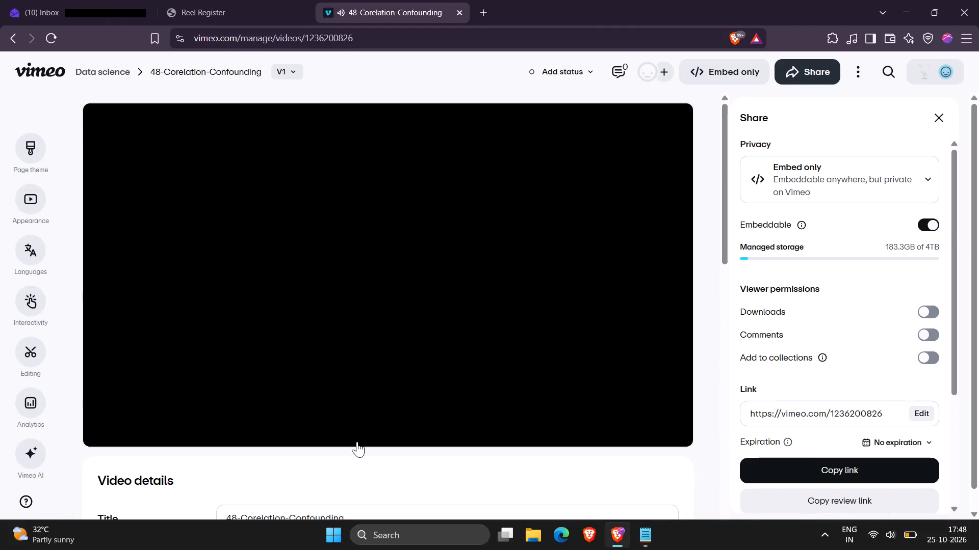
{"action": "key", "text": "Right"}
{"action": "key", "text": "Right"}
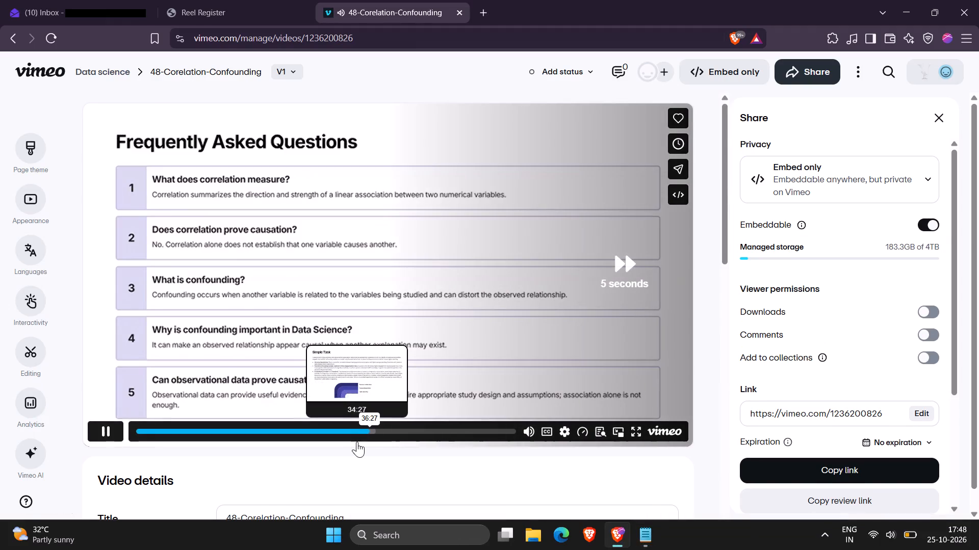
{"action": "key", "text": "Right"}
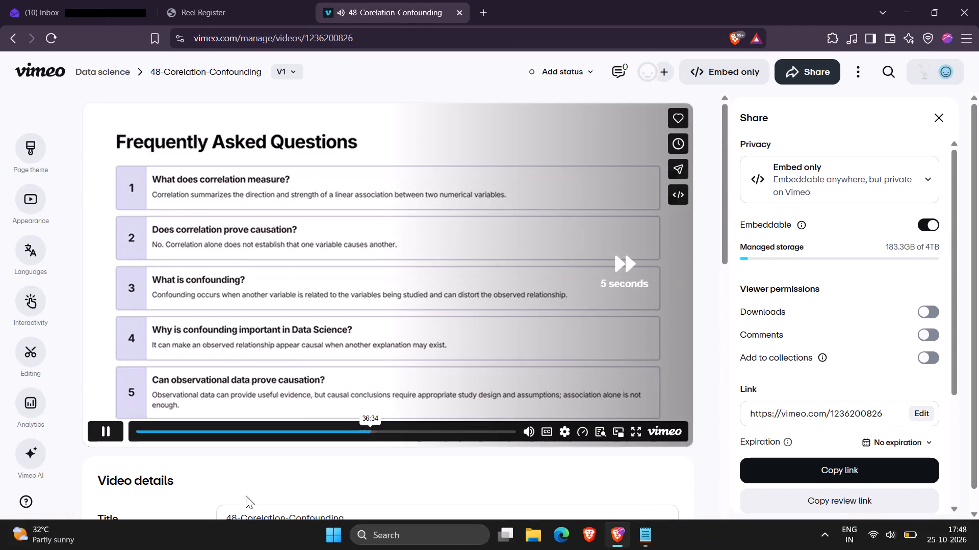
{"action": "key", "text": "Right"}
{"action": "key", "text": "Right"}
{"action": "key", "text": "Right"}
{"action": "key", "text": "Right"}
{"action": "key", "text": "Right"}
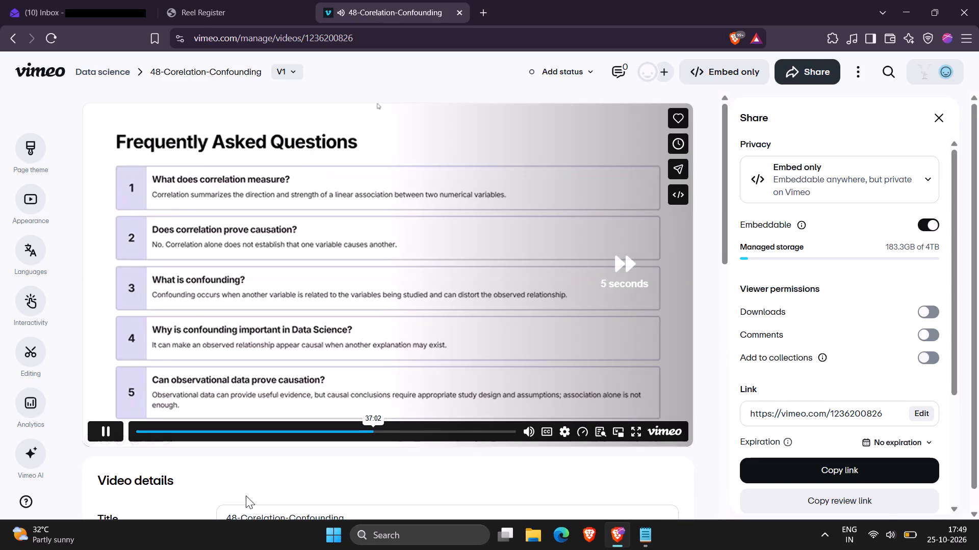
{"action": "key", "text": "Left"}
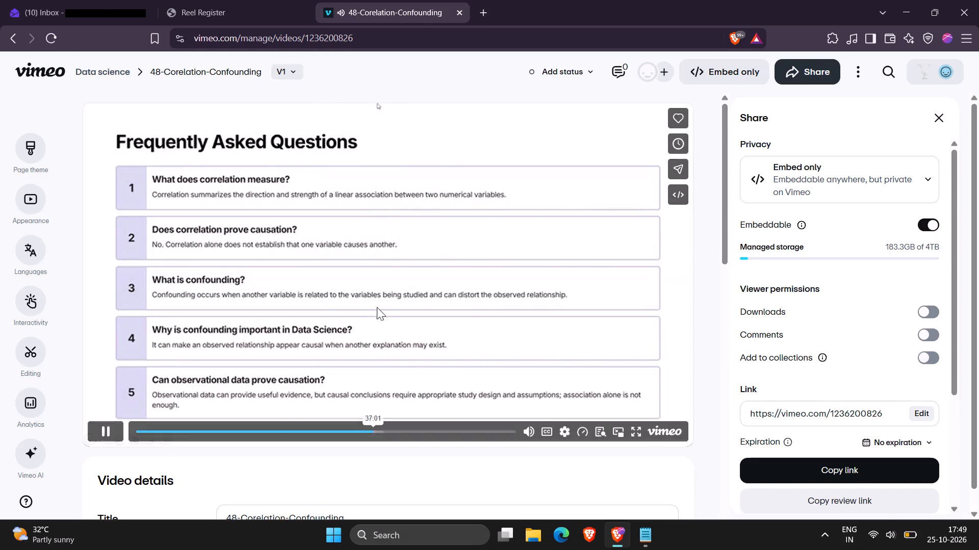
Complete the silence line in the lesson 48 notes with "37:00 to end of the video".
{"action": "key", "text": "alt+Tab"}
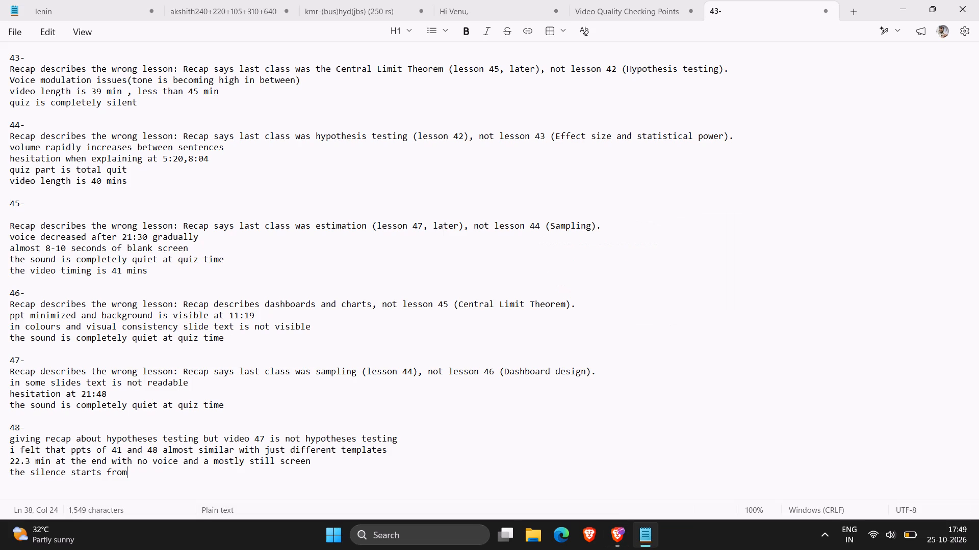
{"action": "key", "text": "space"}
{"action": "type", "text": "37"}
{"action": "type", "text": ":00 to end o"}
{"action": "key", "text": "space"}
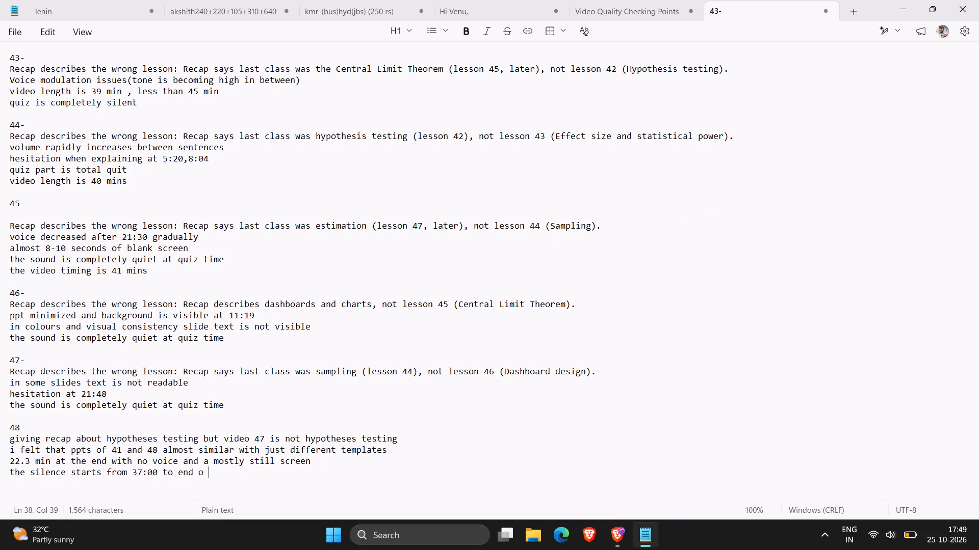
{"action": "key", "text": "BackSpace"}
{"action": "type", "text": "f the video"}
Check the final part of the 48-Corelation-Confounding video at about 57:07 and from 58:04 to 58:54, and close the video.
{"action": "key", "text": "alt+Tab"}
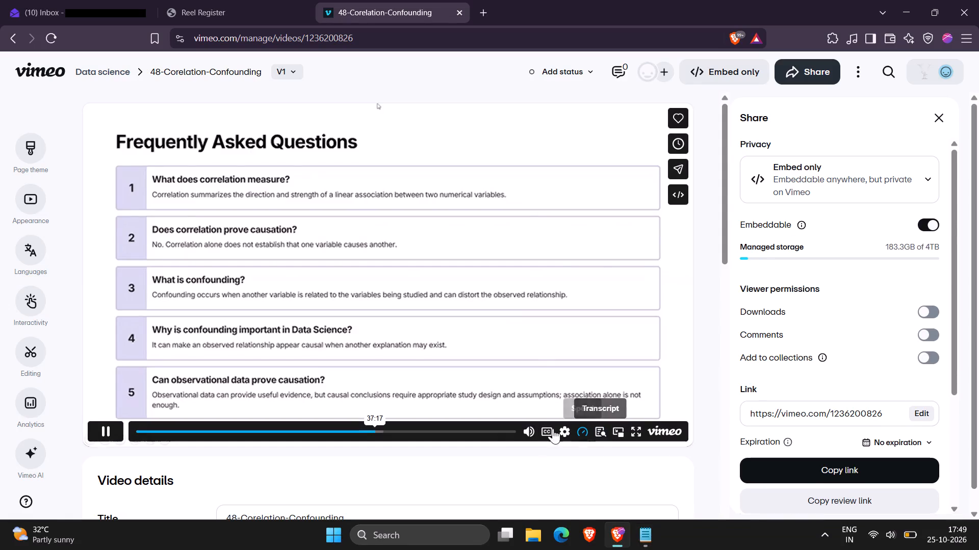
{"action": "left_click", "coordinate": [503, 428]}
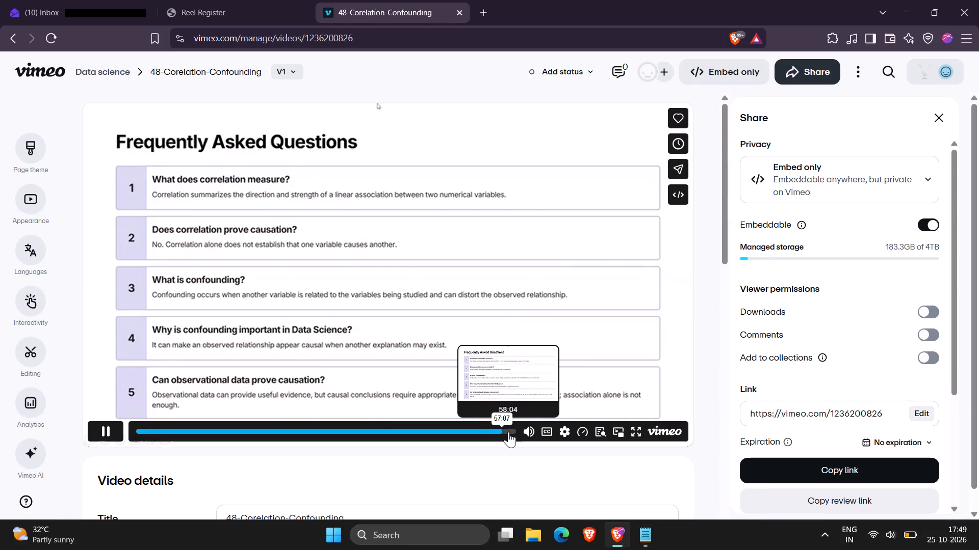
{"action": "left_click", "coordinate": [508, 432]}
{"action": "key", "text": "Right"}
{"action": "key", "text": "Right"}
{"action": "key", "text": "Right"}
{"action": "key", "text": "Right"}
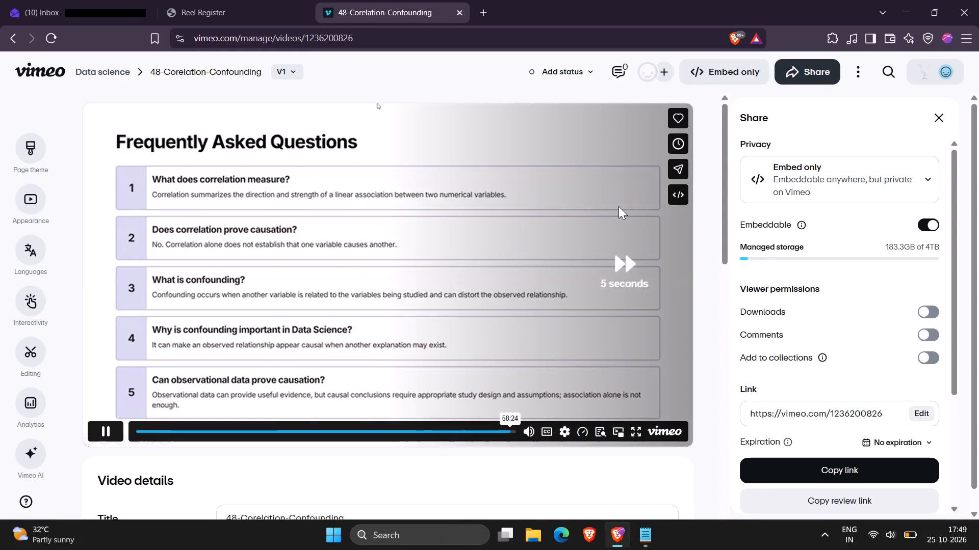
{"action": "key", "text": "Right"}
{"action": "key", "text": "Right"}
{"action": "key", "text": "Right"}
{"action": "key", "text": "Right"}
{"action": "key", "text": "Right"}
{"action": "key", "text": "Right"}
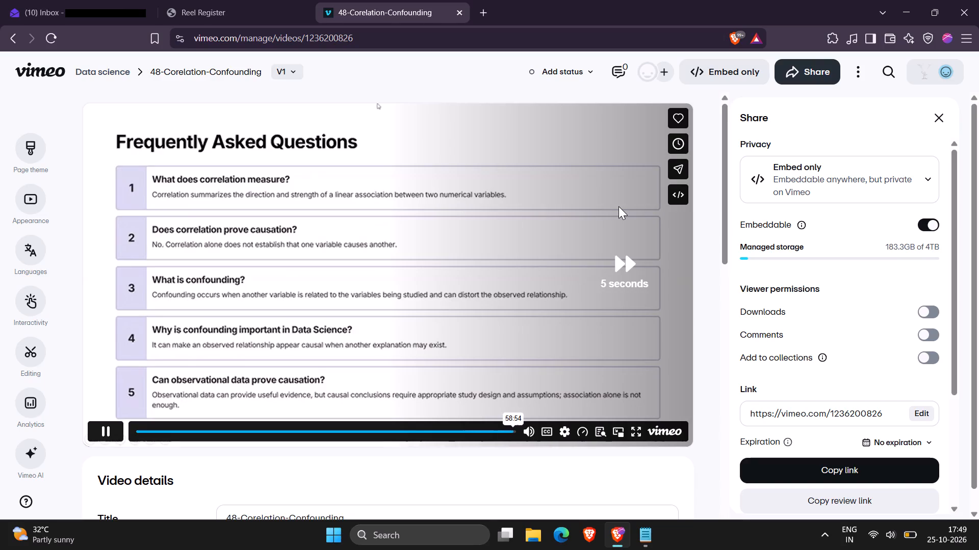
{"action": "left_click", "coordinate": [619, 206]}
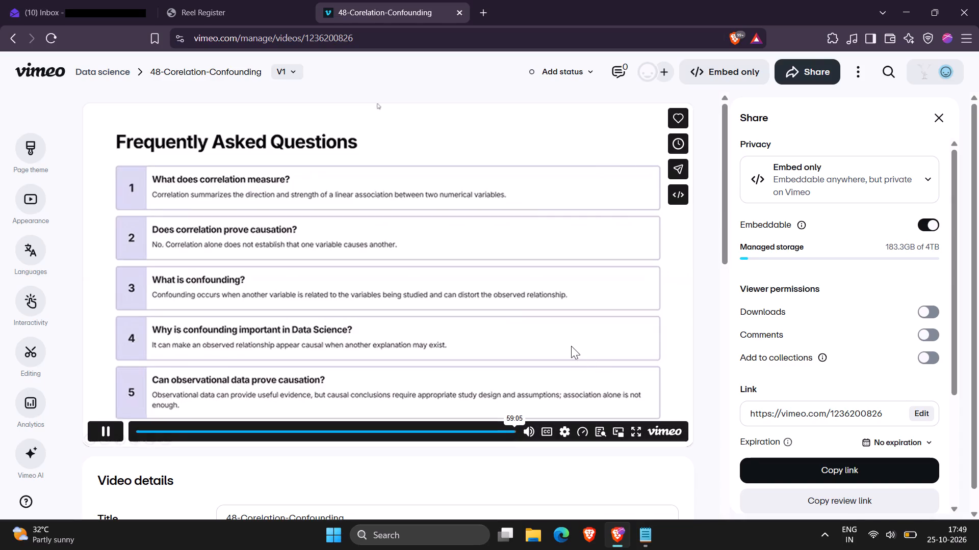
{"action": "left_click", "coordinate": [462, 11]}
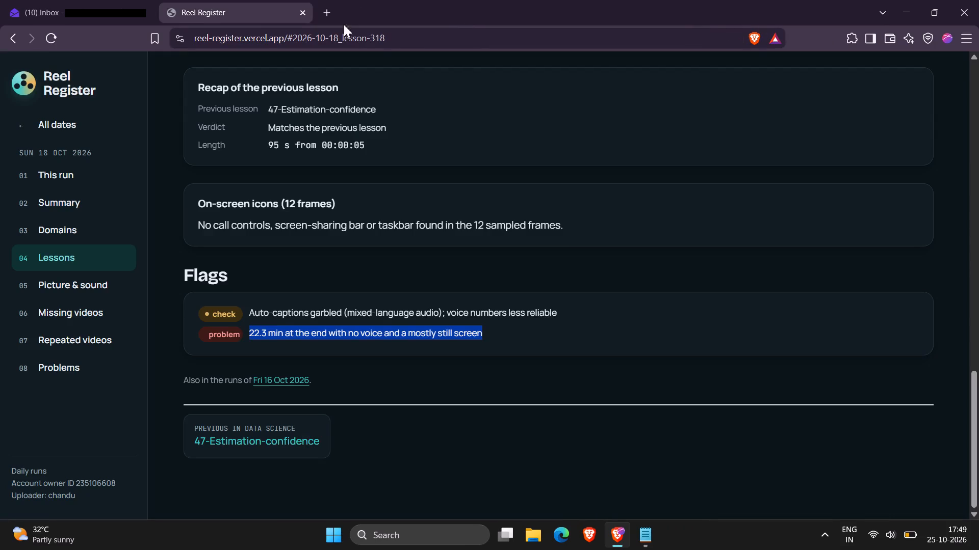
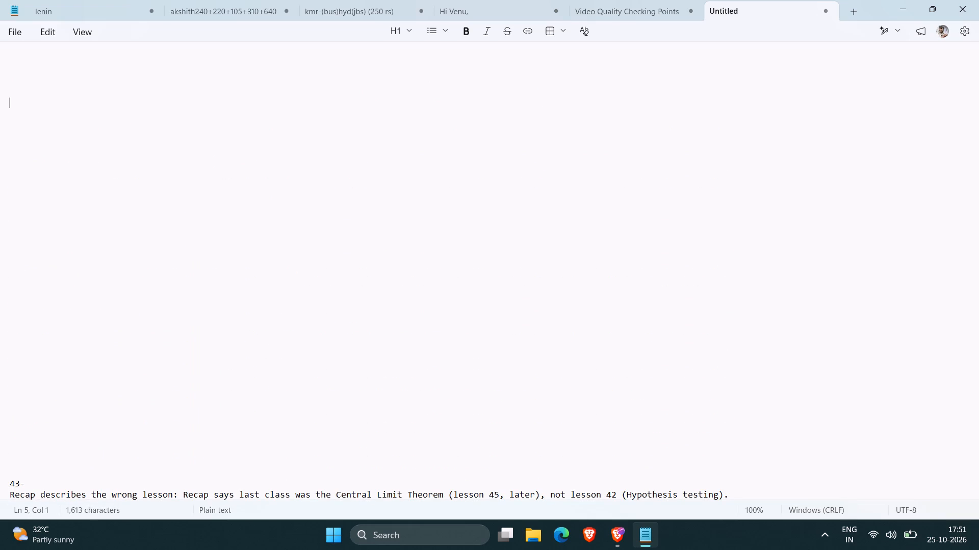
Start the lesson 1 notes above the lesson 43 notes with heading "1-" and the line "background noise from starting of the video".
{"action": "type", "text": "1-"}
{"action": "key", "text": "Return"}
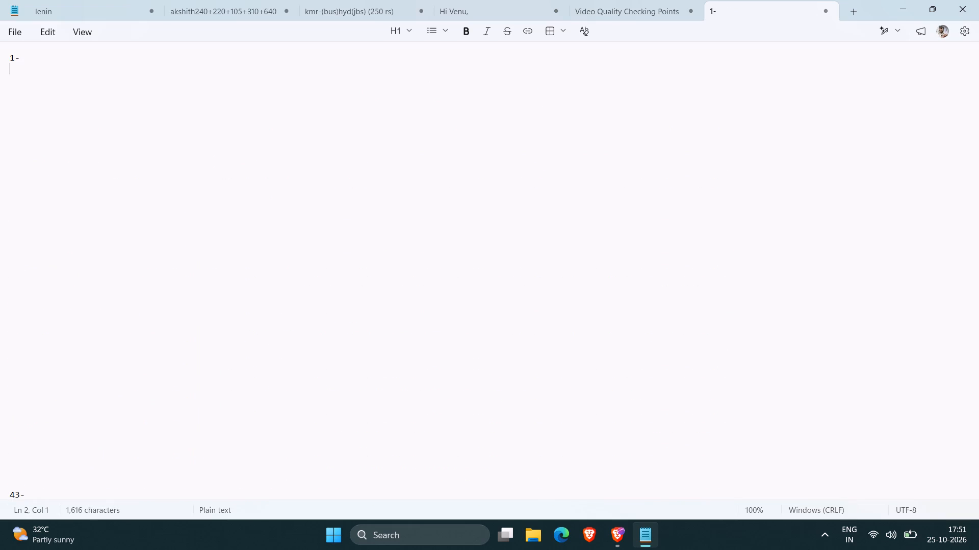
{"action": "type", "text": "background"}
{"action": "key", "text": "space"}
{"action": "type", "text": "noise from starting of the video"}
{"action": "key", "text": "Return"}
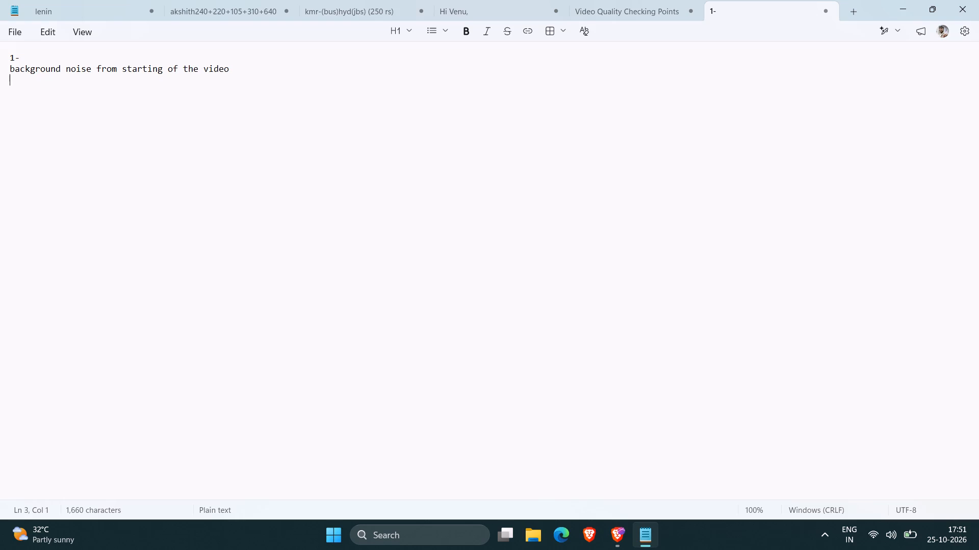
Add the line "hesitation when they start a new topic including 1:50,14:42" to the lesson 1 notes.
{"action": "type", "text": "hesitation"}
{"action": "key", "text": "space"}
{"action": "type", "text": "when they start a new topic"}
{"action": "key", "text": "space"}
{"action": "type", "text": "including"}
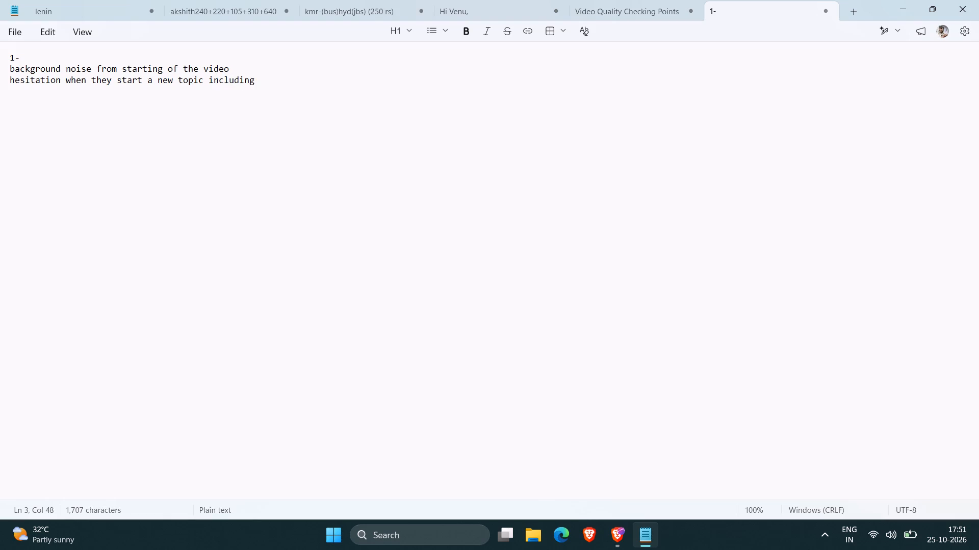
{"action": "key", "text": "space"}
{"action": "type", "text": "1:"}
{"action": "type", "text": "50"}
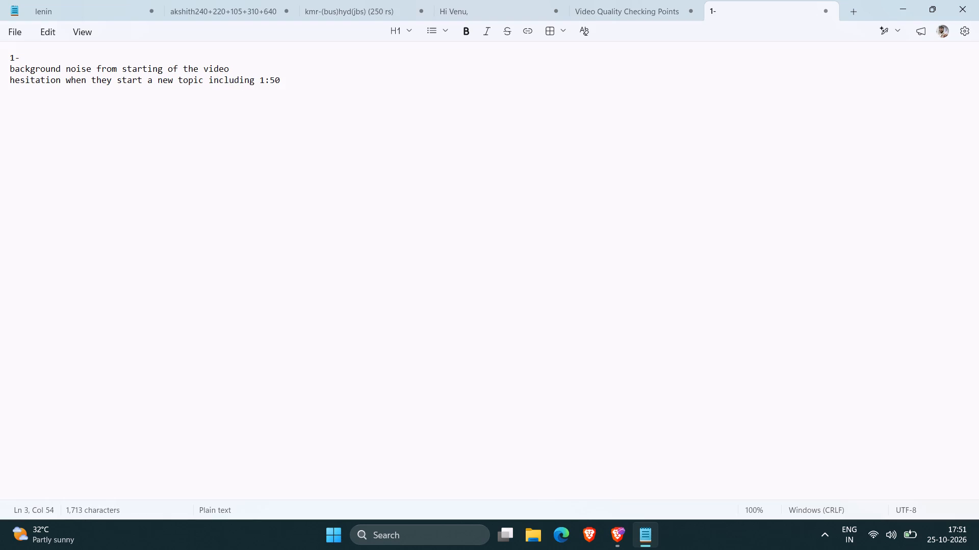
{"action": "key", "text": "comma"}
{"action": "type", "text": "14"}
{"action": "type", "text": ":42"}
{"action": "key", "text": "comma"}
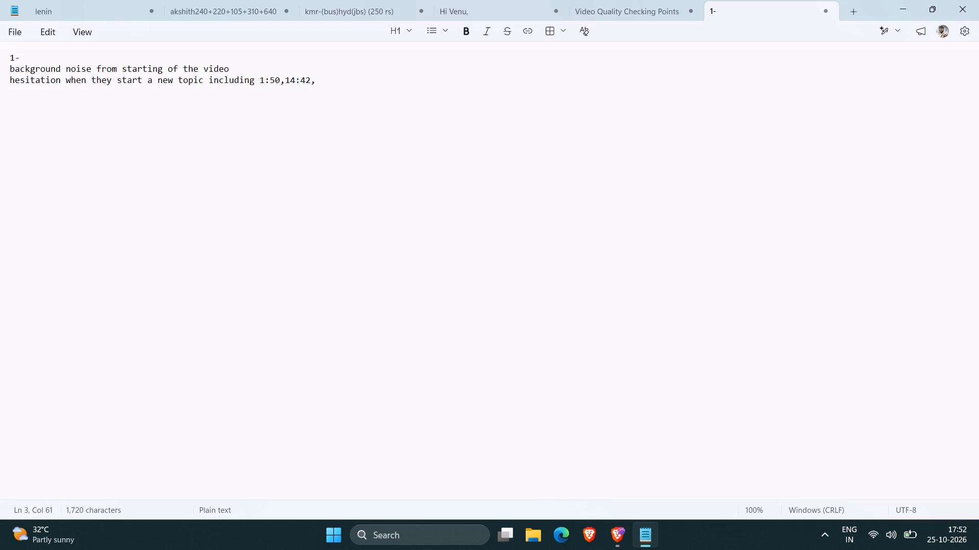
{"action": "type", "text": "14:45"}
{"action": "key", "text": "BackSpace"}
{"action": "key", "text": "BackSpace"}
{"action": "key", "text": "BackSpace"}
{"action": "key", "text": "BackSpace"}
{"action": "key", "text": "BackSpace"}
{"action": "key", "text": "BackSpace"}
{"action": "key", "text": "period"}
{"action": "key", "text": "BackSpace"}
Start a new line in the lesson 1 notes with "used fillers at".
{"action": "key", "text": "Return"}
{"action": "type", "text": "fi"}
{"action": "key", "text": "BackSpace"}
{"action": "key", "text": "BackSpace"}
{"action": "type", "text": "used filleras"}
{"action": "key", "text": "BackSpace"}
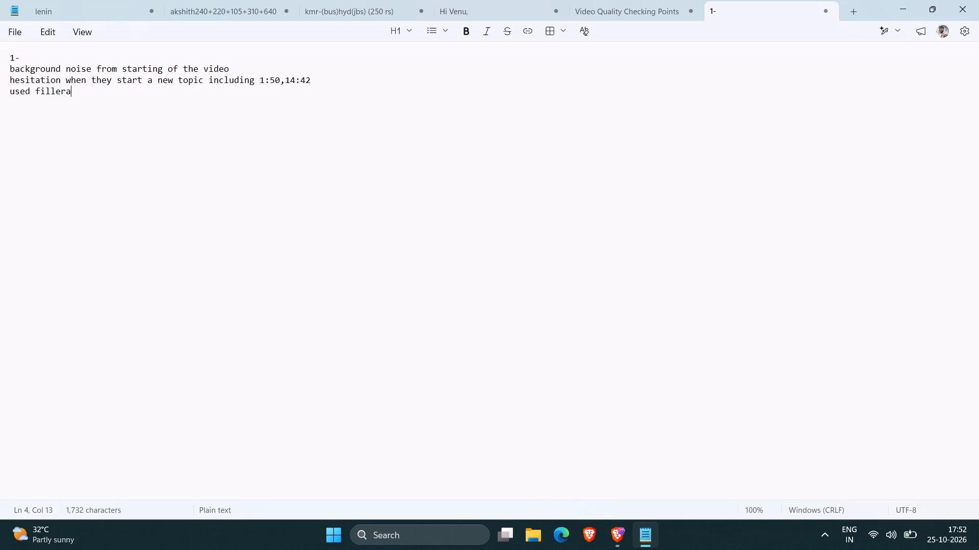
{"action": "key", "text": "BackSpace"}
{"action": "type", "text": "s at"}
{"action": "key", "text": "space"}
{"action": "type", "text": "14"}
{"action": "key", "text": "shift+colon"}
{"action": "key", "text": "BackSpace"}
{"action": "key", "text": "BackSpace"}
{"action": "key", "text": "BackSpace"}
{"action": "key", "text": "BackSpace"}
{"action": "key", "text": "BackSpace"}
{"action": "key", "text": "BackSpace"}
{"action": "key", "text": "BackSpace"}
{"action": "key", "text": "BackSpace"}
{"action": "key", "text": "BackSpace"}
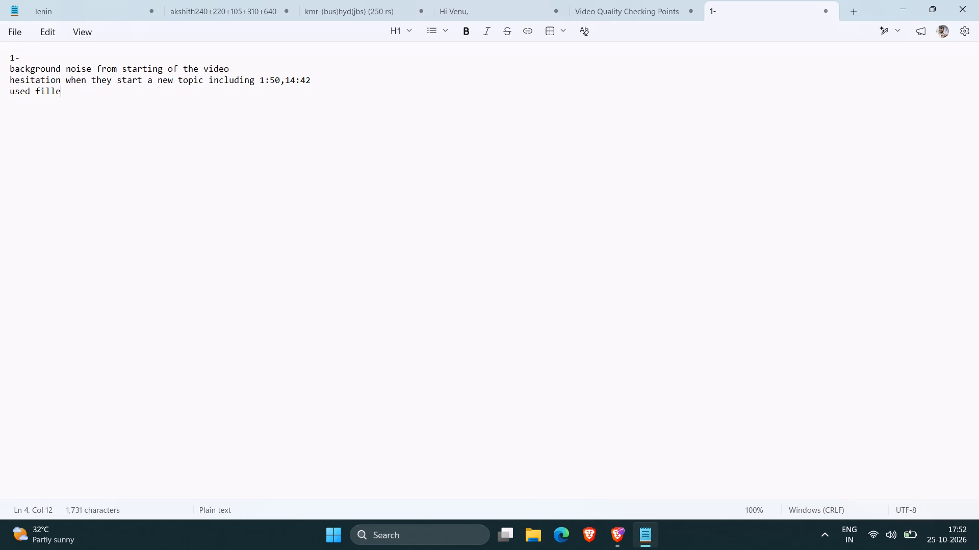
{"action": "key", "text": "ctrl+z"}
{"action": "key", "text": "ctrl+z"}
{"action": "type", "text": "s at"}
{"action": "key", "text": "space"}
Complete the fillers line in the lesson 1 notes with "14:45".
{"action": "type", "text": "14:45"}
{"action": "key", "text": "Return"}
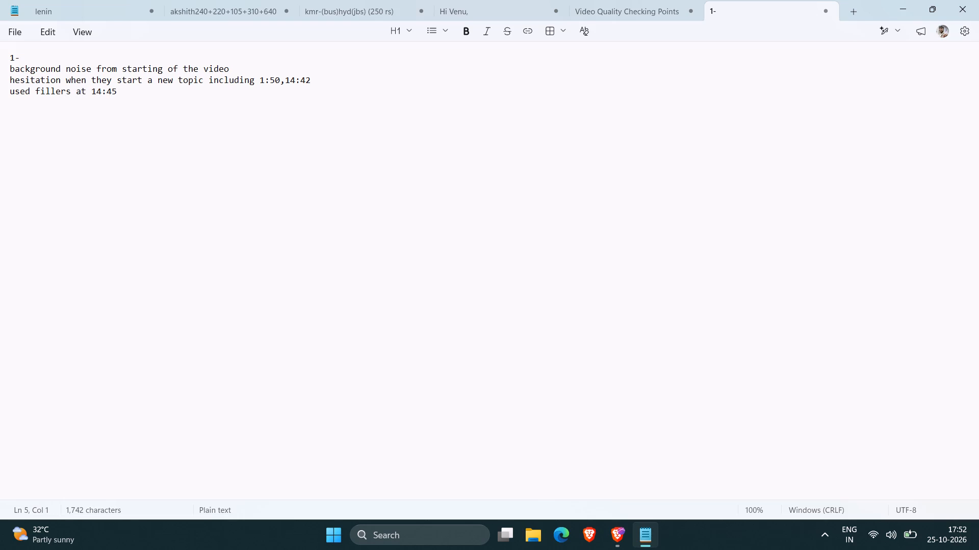
Start the lesson 2 notes below a blank line with heading "2-" and the words "hesitates when".
{"action": "key", "text": "Return"}
{"action": "key", "text": "3"}
{"action": "key", "text": "BackSpace"}
{"action": "type", "text": "2-"}
{"action": "key", "text": "Return"}
{"action": "type", "text": "hesitates"}
{"action": "key", "text": "space"}
{"action": "type", "text": "when"}
{"action": "key", "text": "space"}
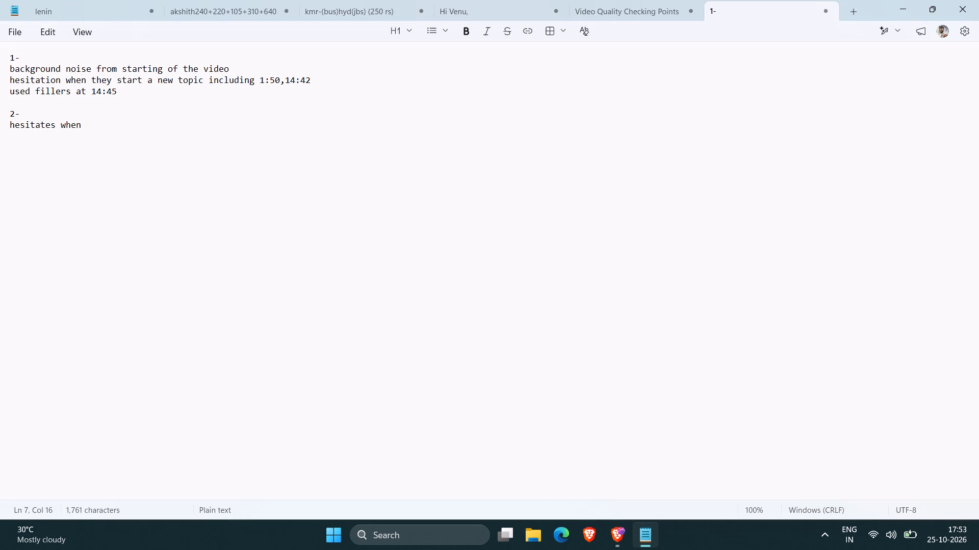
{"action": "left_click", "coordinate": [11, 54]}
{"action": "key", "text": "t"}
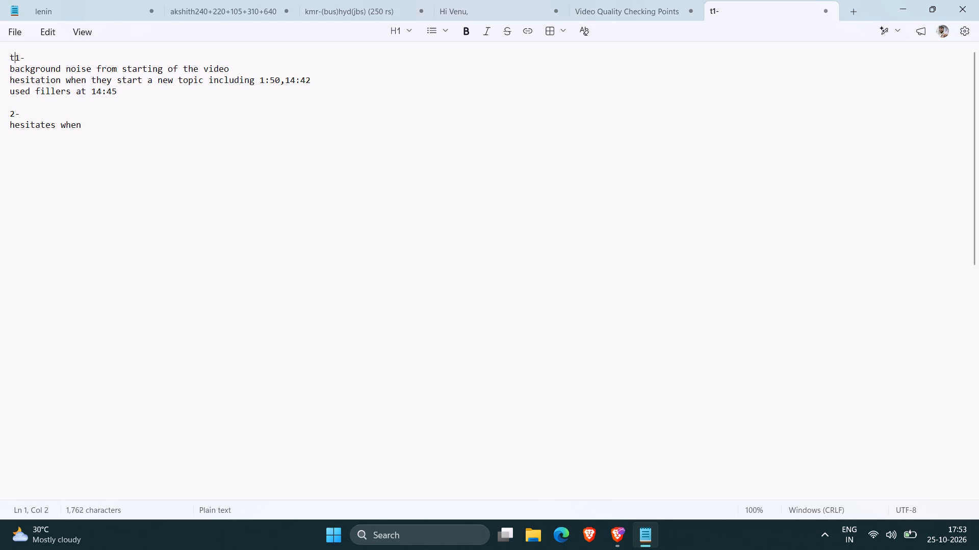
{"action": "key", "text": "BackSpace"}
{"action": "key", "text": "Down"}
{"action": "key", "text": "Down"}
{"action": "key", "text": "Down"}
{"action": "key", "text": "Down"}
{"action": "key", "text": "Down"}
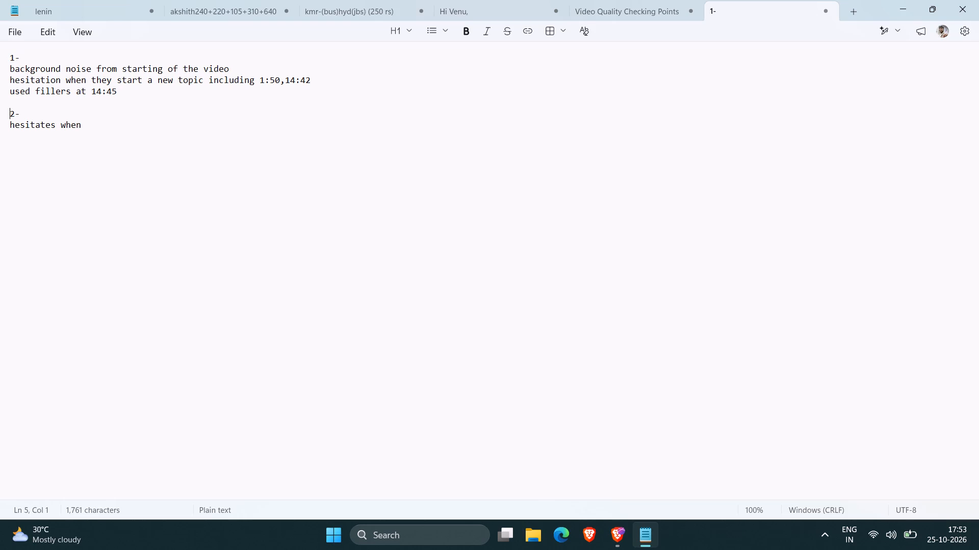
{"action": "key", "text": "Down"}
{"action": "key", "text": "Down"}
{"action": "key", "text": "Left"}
Complete the hesitation line in the lesson 2 notes with "they go to next slides".
{"action": "type", "text": "they"}
{"action": "key", "text": "space"}
{"action": "type", "text": "go to next slides"}
{"action": "key", "text": "space"}
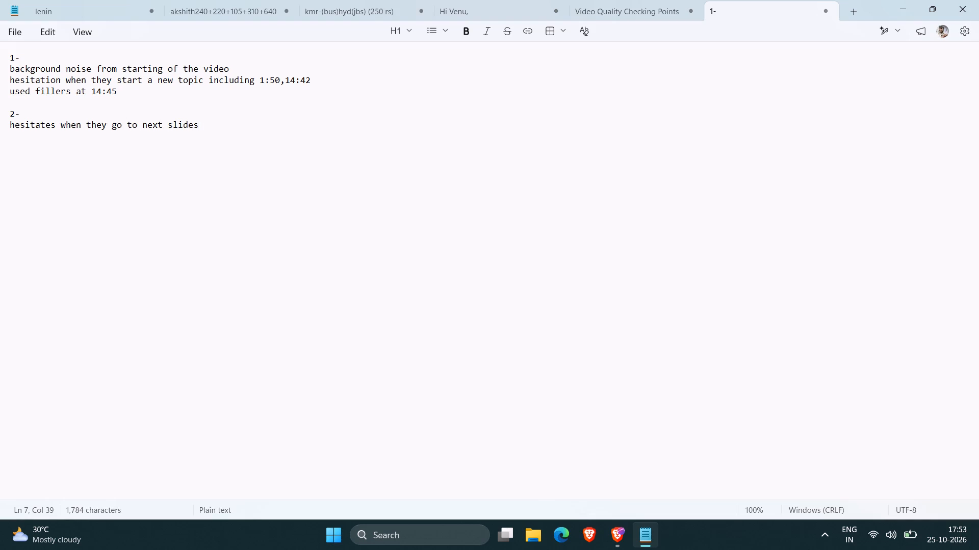
{"action": "key", "text": "BackSpace"}
Add the line "mispronounciation of some words" below the hesitation line in the lesson 2 notes.
{"action": "key", "text": "Return"}
{"action": "type", "text": "mis"}
{"action": "type", "text": "pronoun"}
{"action": "key", "text": "c"}
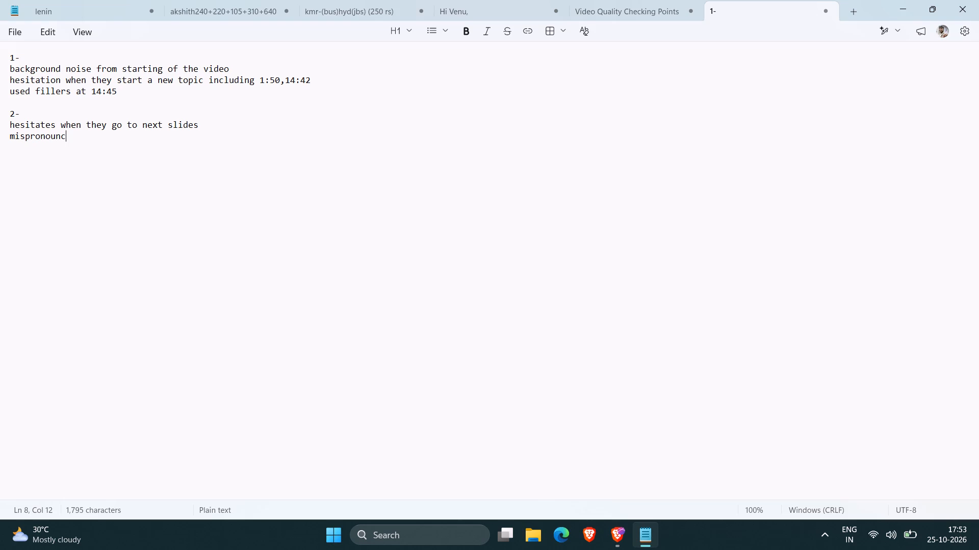
{"action": "type", "text": "iation a"}
{"action": "key", "text": "BackSpace"}
{"action": "type", "text": "of s"}
{"action": "type", "text": "ome"}
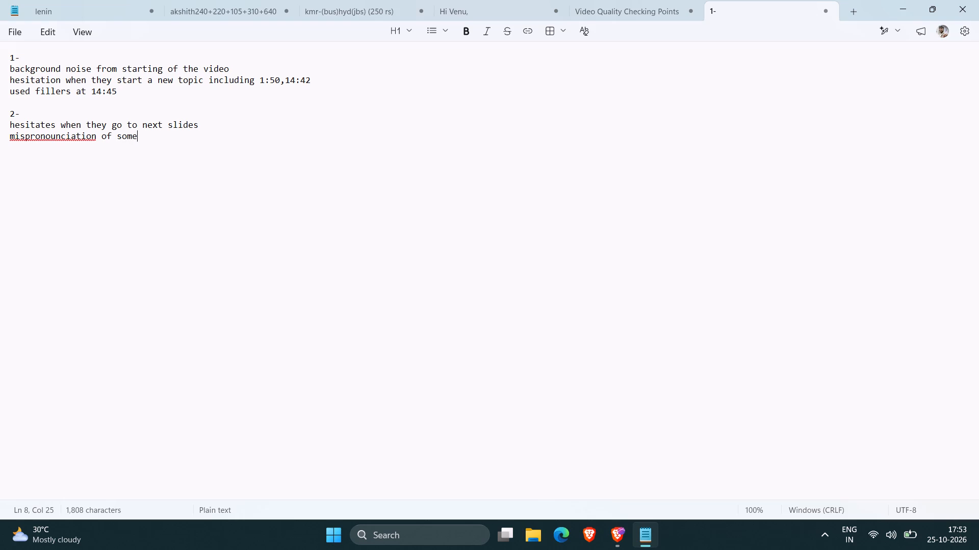
{"action": "key", "text": "space"}
{"action": "type", "text": "words"}
{"action": "key", "text": "Return"}
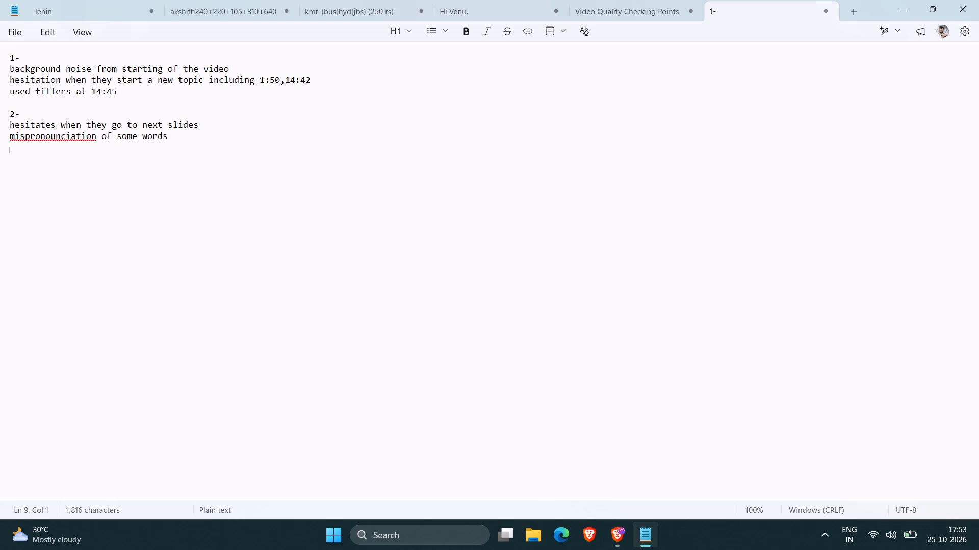
Insert "using fillers and" at the start of the mispronunciation line in the lesson 2 notes.
{"action": "key", "text": "Up"}
{"action": "type", "text": "using"}
{"action": "key", "text": "space"}
{"action": "type", "text": "fillers and"}
{"action": "key", "text": "space"}
{"action": "key", "text": "Down"}
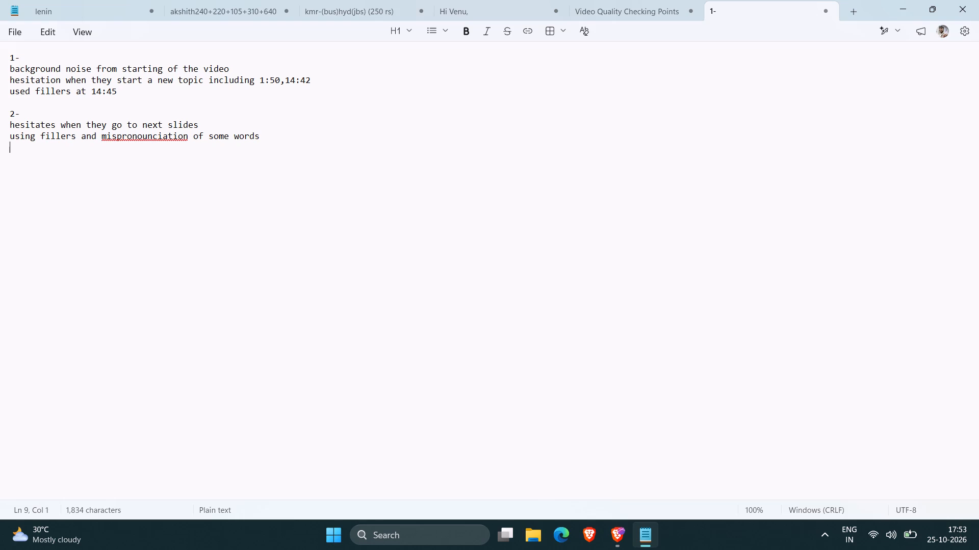
Add the line "wrong sentence formation at 5:55" at the end of the lesson 2 notes.
{"action": "type", "text": "wrong sentence formation a"}
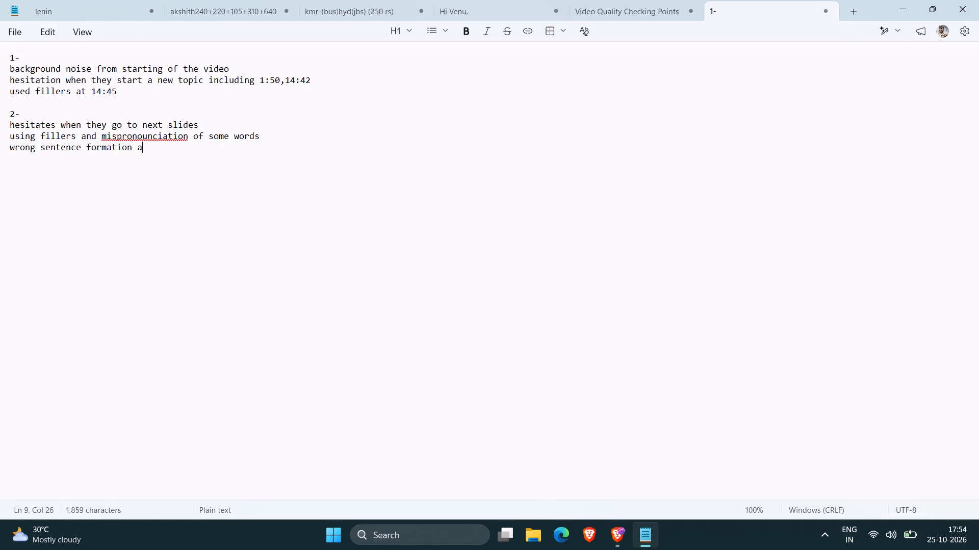
{"action": "type", "text": "t 5:55"}
{"action": "key", "text": "Return"}
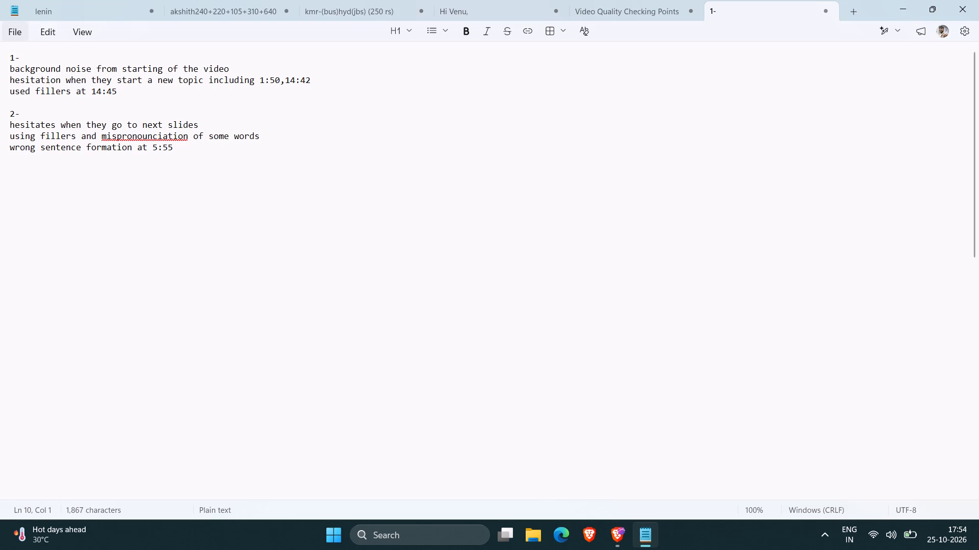
Put a period as a bullet at the start of each of the three issue lines under lesson 1.
{"action": "left_click", "coordinate": [11, 68]}
{"action": "key", "text": "period"}
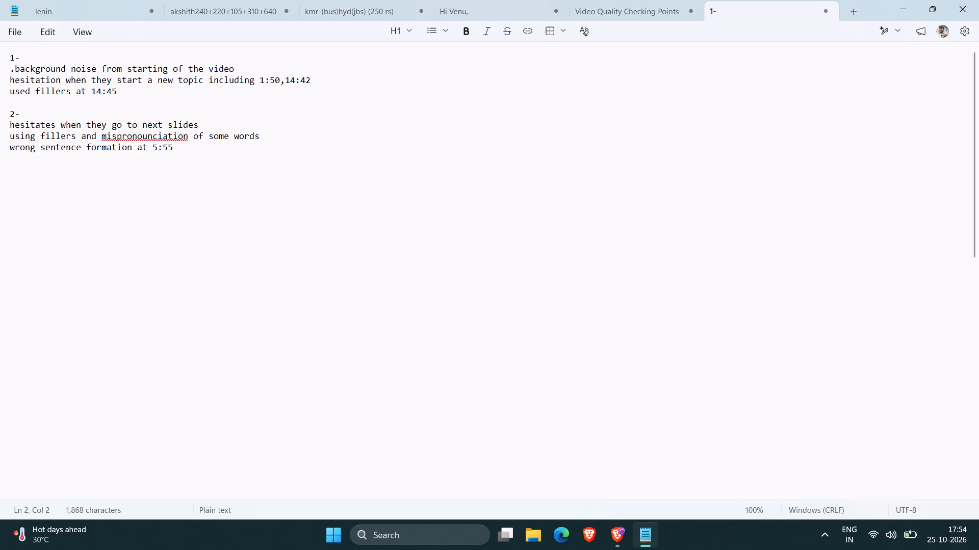
{"action": "key", "text": "Down"}
{"action": "key", "text": "Left"}
{"action": "key", "text": "period"}
{"action": "key", "text": "Down"}
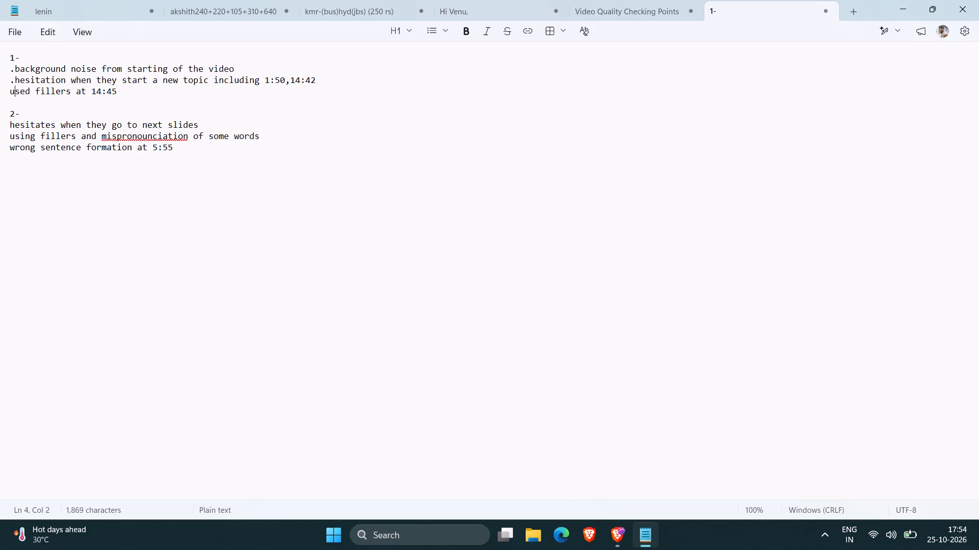
{"action": "key", "text": "Left"}
{"action": "key", "text": "period"}
Put a period as a bullet at the start of each of the three issue lines under lesson 2.
{"action": "key", "text": "Down"}
{"action": "key", "text": "Down"}
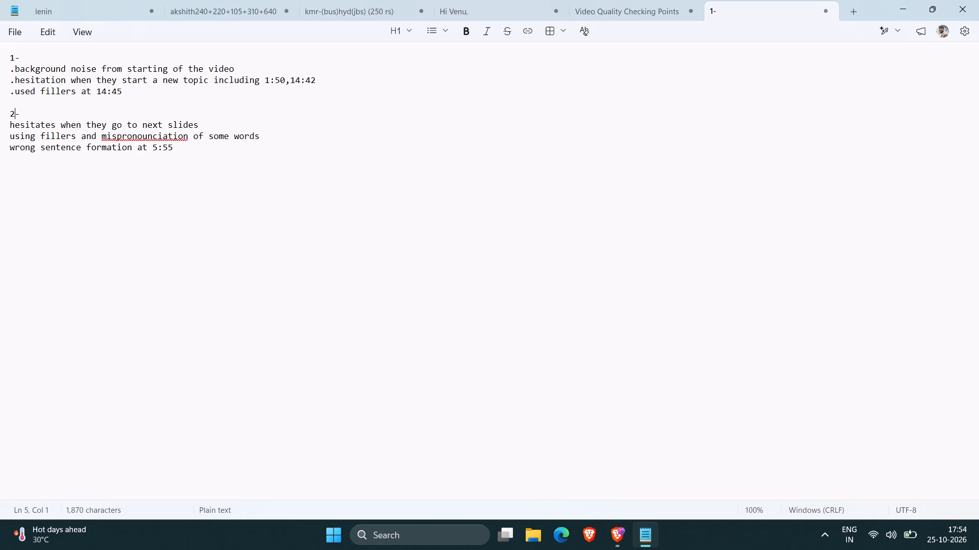
{"action": "key", "text": "Down"}
{"action": "key", "text": "Left"}
{"action": "key", "text": "period"}
{"action": "key", "text": "Down"}
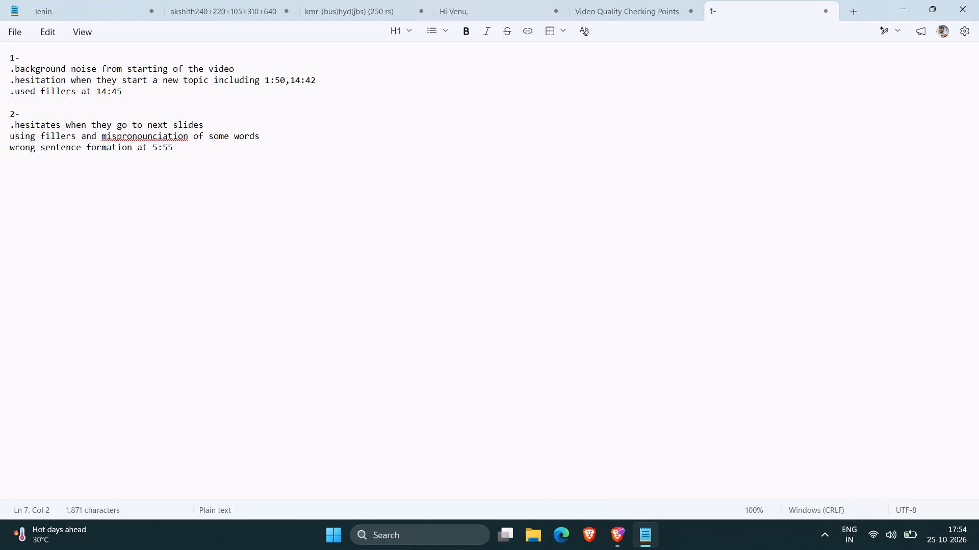
{"action": "key", "text": "Left"}
{"action": "key", "text": "slash"}
{"action": "key", "text": "BackSpace"}
{"action": "key", "text": "period"}
{"action": "key", "text": "Down"}
{"action": "key", "text": "Left"}
{"action": "key", "text": "period"}
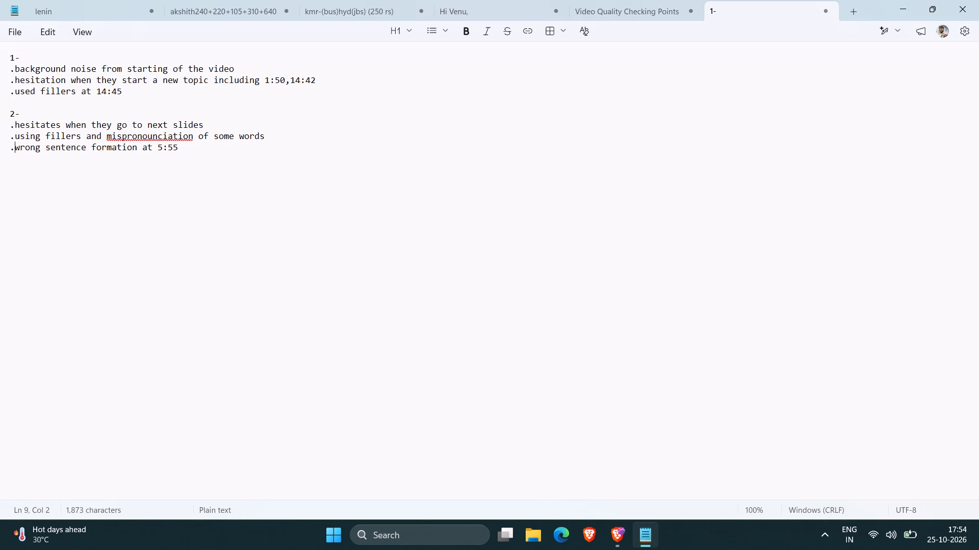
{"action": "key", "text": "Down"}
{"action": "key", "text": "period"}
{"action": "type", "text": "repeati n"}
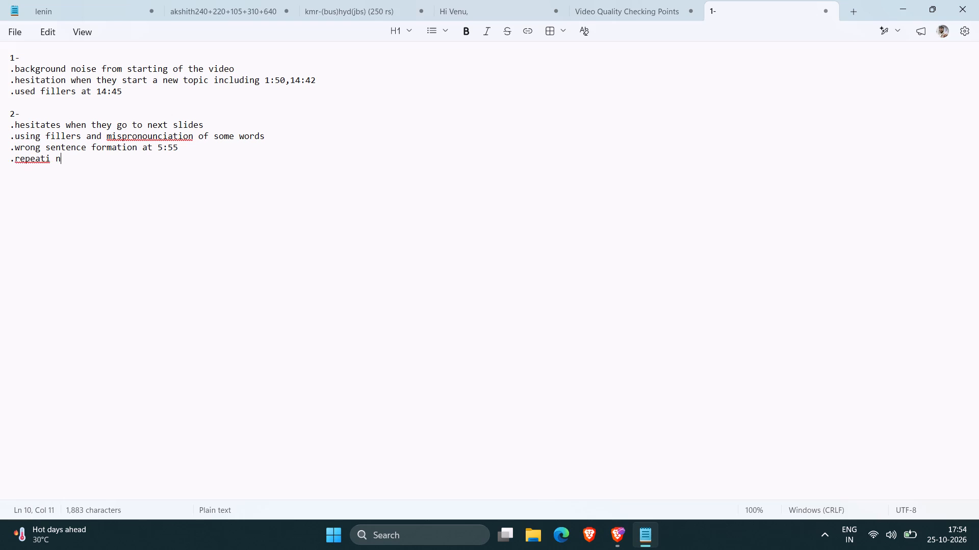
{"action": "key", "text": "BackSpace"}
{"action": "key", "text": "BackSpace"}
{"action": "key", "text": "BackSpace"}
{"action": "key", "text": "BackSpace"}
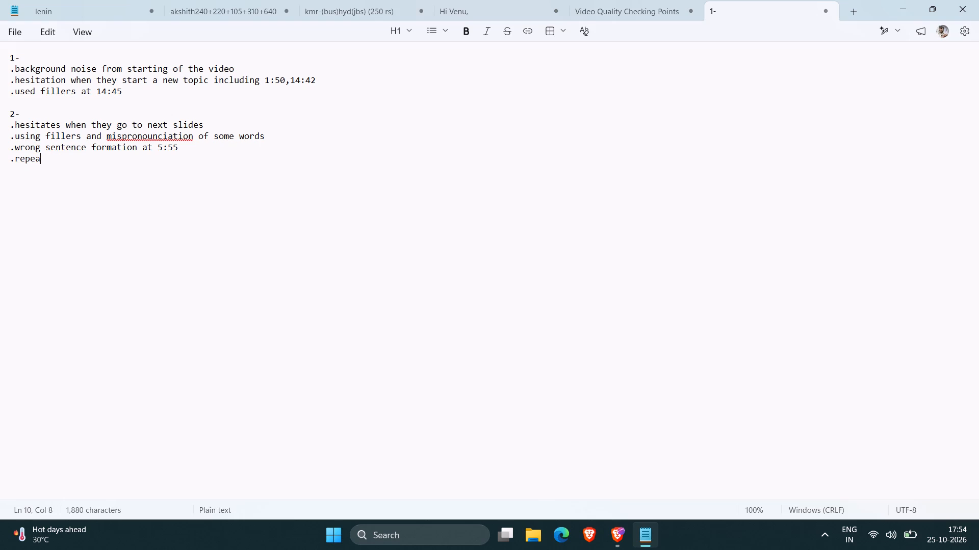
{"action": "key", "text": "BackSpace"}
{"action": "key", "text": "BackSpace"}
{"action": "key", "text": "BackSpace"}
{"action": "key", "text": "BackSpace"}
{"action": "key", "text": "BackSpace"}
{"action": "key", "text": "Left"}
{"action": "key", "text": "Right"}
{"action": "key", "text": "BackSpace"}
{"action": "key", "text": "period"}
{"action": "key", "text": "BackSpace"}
Start the lesson 3 notes below a blank line with heading "3-" and the line ".recap is very short".
{"action": "key", "text": "Return"}
{"action": "type", "text": "3-"}
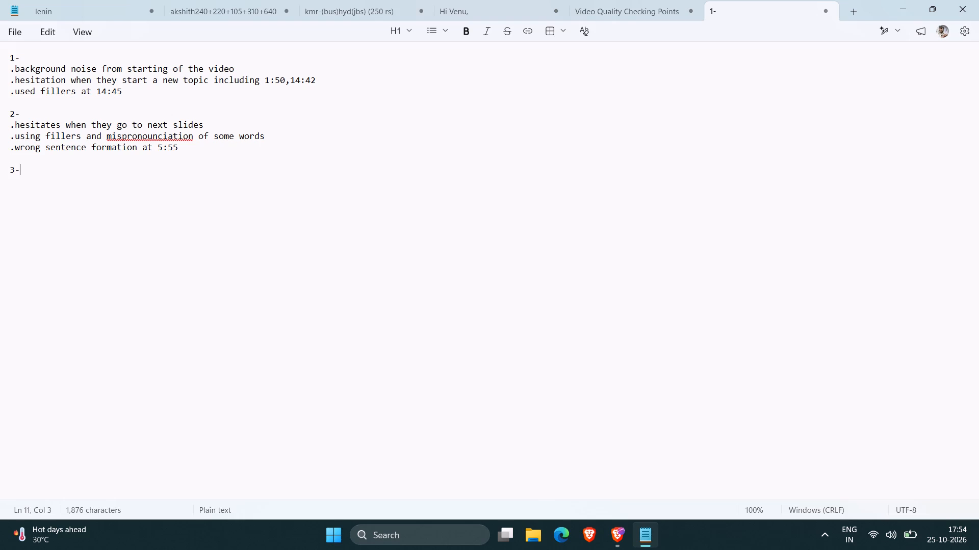
{"action": "key", "text": "Return"}
{"action": "key", "text": "period"}
{"action": "type", "text": "recap is very short"}
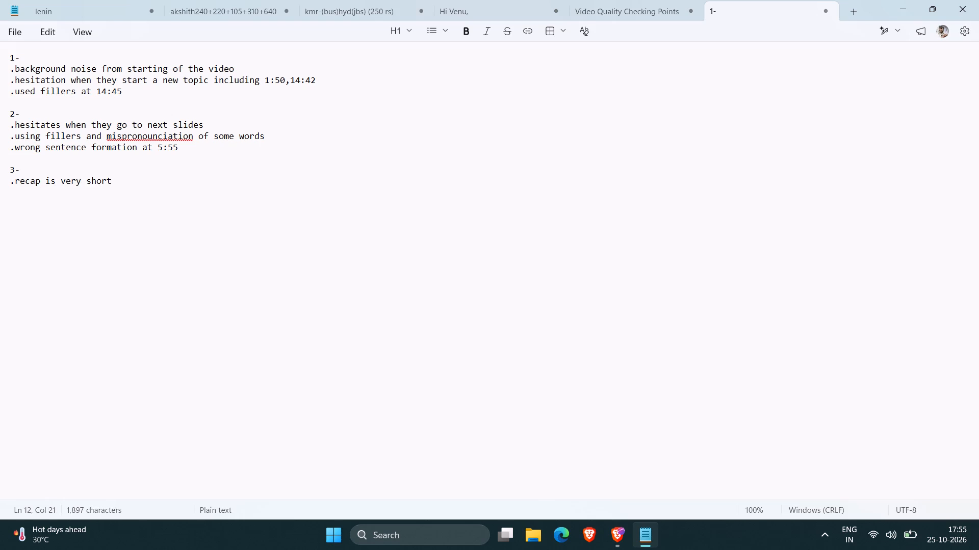
Add the line ".hesitation for 5 seconds from 6:00" below the recap line in the lesson 3 notes.
{"action": "key", "text": "Return"}
{"action": "type", "text": ".hesitation"}
{"action": "key", "text": "space"}
{"action": "type", "text": "fr"}
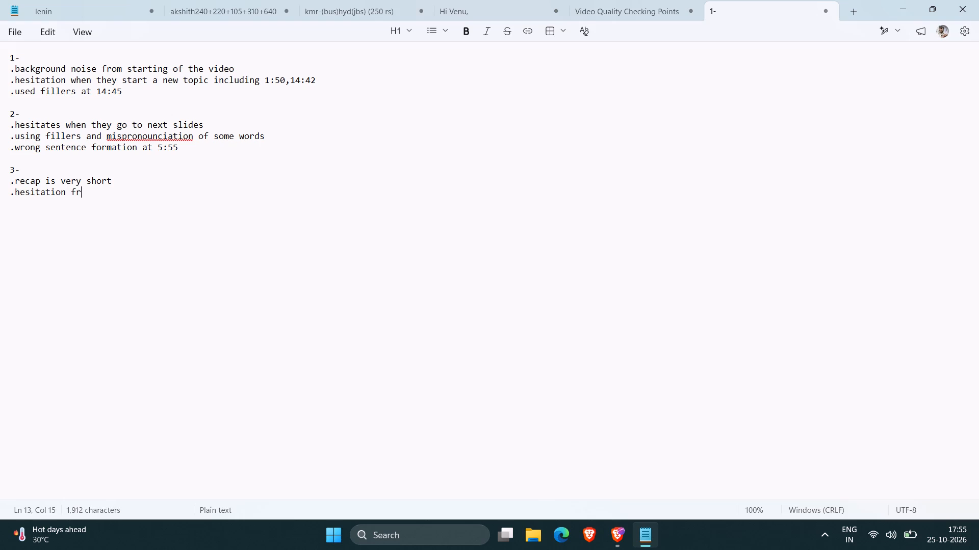
{"action": "key", "text": "BackSpace"}
{"action": "type", "text": "or 5 seconds"}
{"action": "key", "text": "space"}
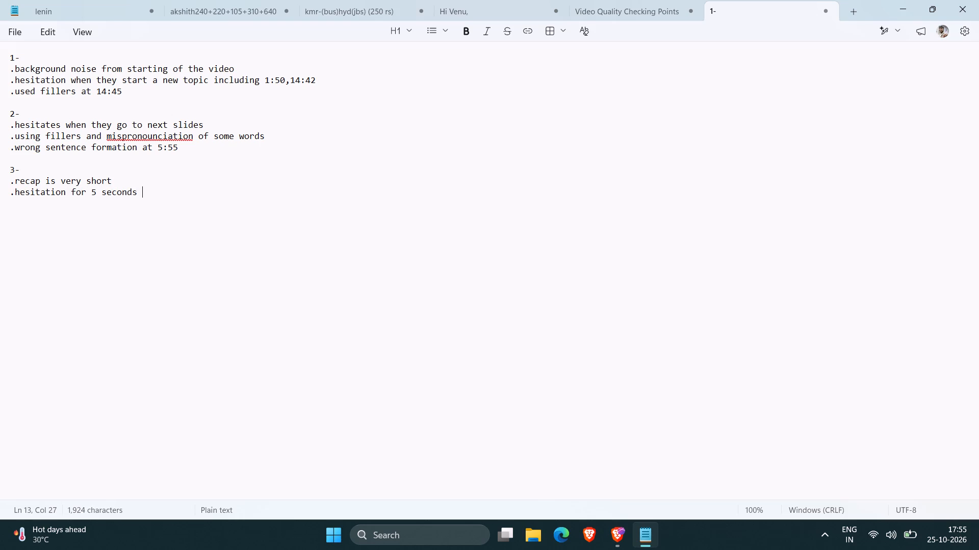
{"action": "type", "text": "from"}
{"action": "key", "text": "space"}
{"action": "type", "text": "6:00"}
{"action": "key", "text": "Return"}
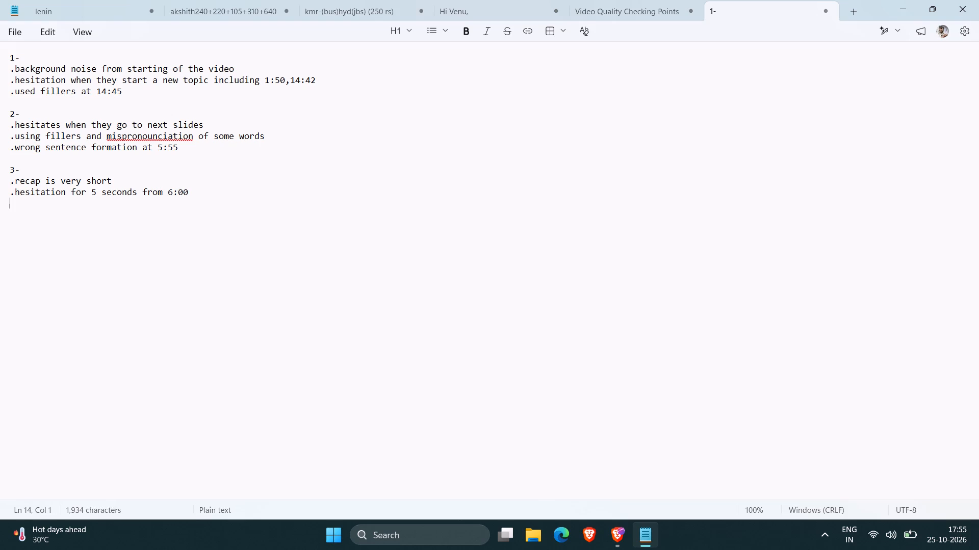
Extend the lesson 3 hesitation line with "and small pauses", leaving no closing period.
{"action": "key", "text": "period"}
{"action": "key", "text": "BackSpace"}
{"action": "key", "text": "Left"}
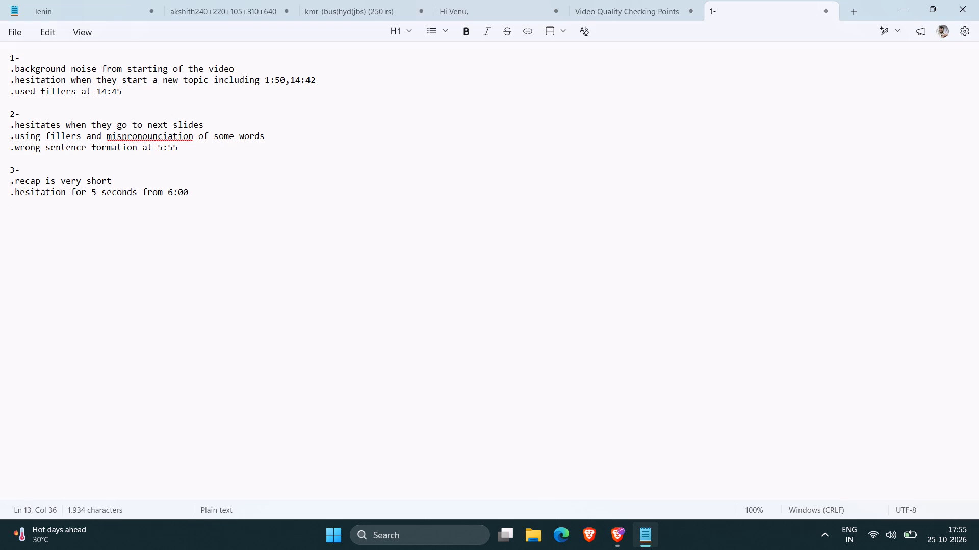
{"action": "key", "text": "space"}
{"action": "type", "text": "and small"}
{"action": "key", "text": "space"}
{"action": "type", "text": "pauses in b"}
{"action": "key", "text": "BackSpace"}
{"action": "key", "text": "BackSpace"}
{"action": "key", "text": "BackSpace"}
{"action": "key", "text": "BackSpace"}
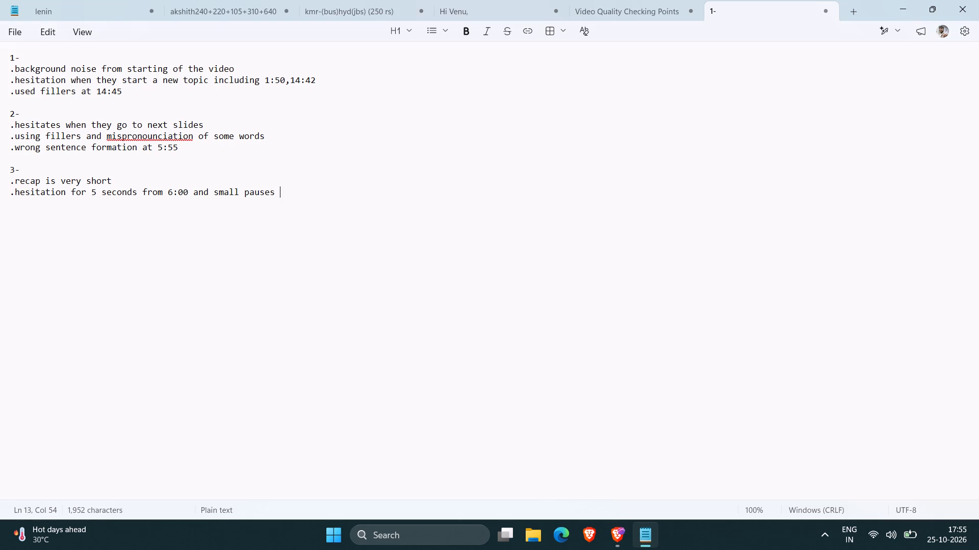
{"action": "key", "text": "BackSpace"}
{"action": "key", "text": "period"}
{"action": "key", "text": "Return"}
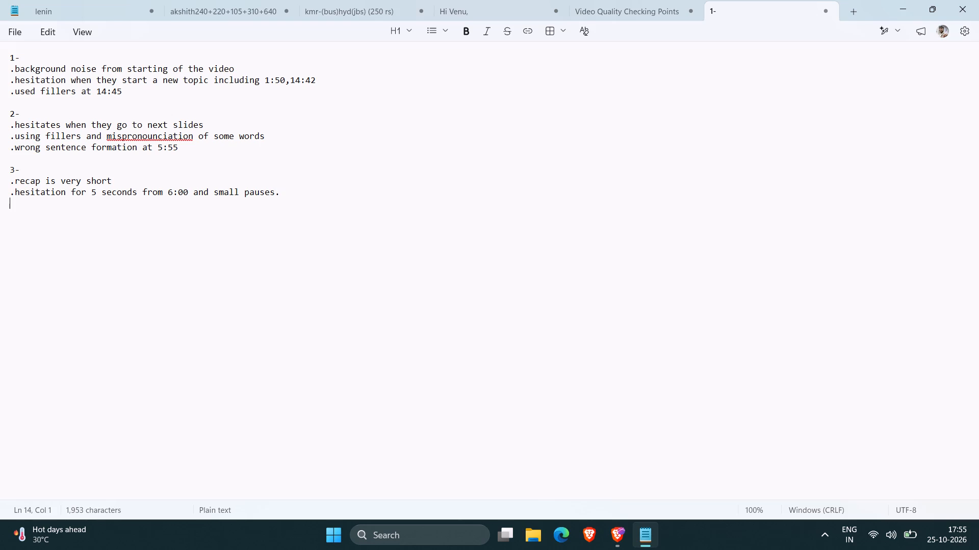
{"action": "key", "text": "BackSpace"}
{"action": "key", "text": "BackSpace"}
Add the lesson 3 line ".In EDA slide,there is no proper explaination about 4 sub topics and hypotheses is written as ypotheses".
{"action": "key", "text": "Return"}
{"action": "key", "text": "period"}
{"action": "type", "text": "In"}
{"action": "key", "text": "space"}
{"action": "type", "text": "EDA slide"}
{"action": "type", "text": ",there is no"}
{"action": "key", "text": "space"}
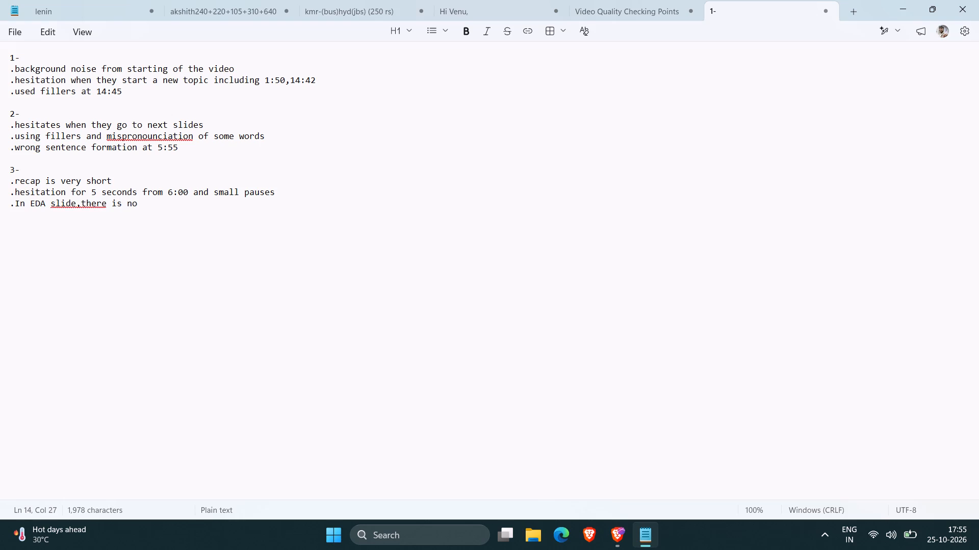
{"action": "type", "text": "proper explaination"}
{"action": "key", "text": "space"}
{"action": "type", "text": "about 4 sub topics and hypotheses is wri"}
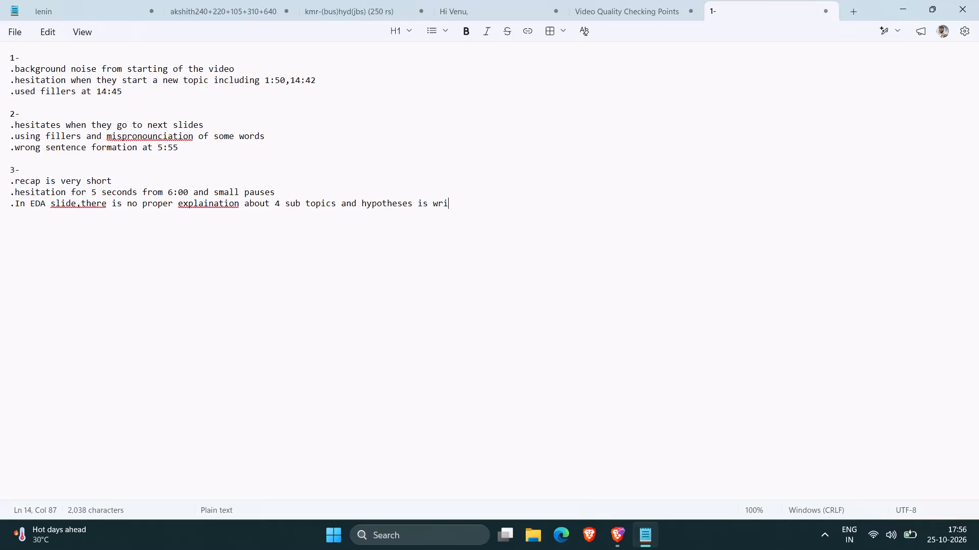
{"action": "type", "text": "tten as"}
{"action": "key", "text": "space"}
{"action": "type", "text": "ypotheses"}
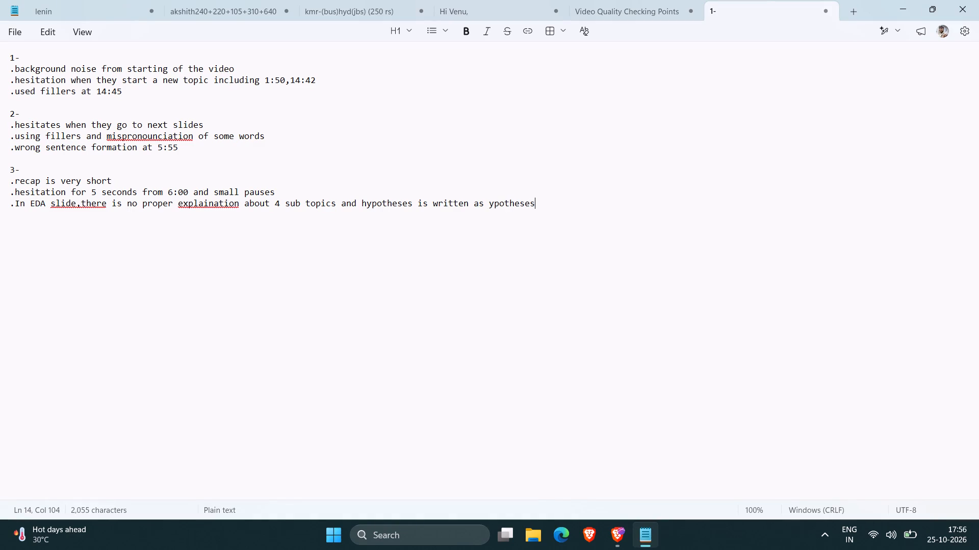
Add the line ".model evaluation slide we have gap of 5 secs" below the EDA line in the lesson 3 notes.
{"action": "key", "text": "Return"}
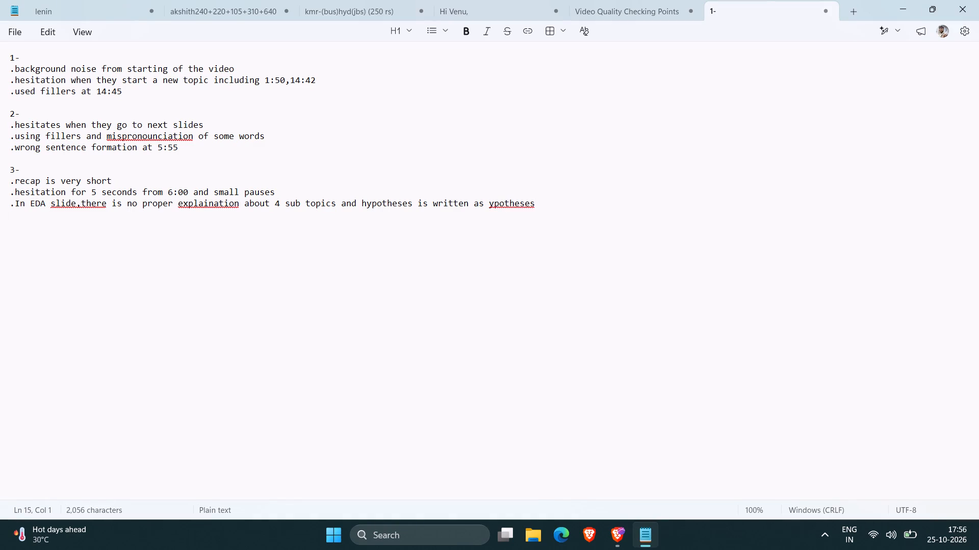
{"action": "key", "text": "period"}
{"action": "type", "text": "model"}
{"action": "key", "text": "space"}
{"action": "type", "text": "evaluation"}
{"action": "key", "text": "space"}
{"action": "key", "text": "s"}
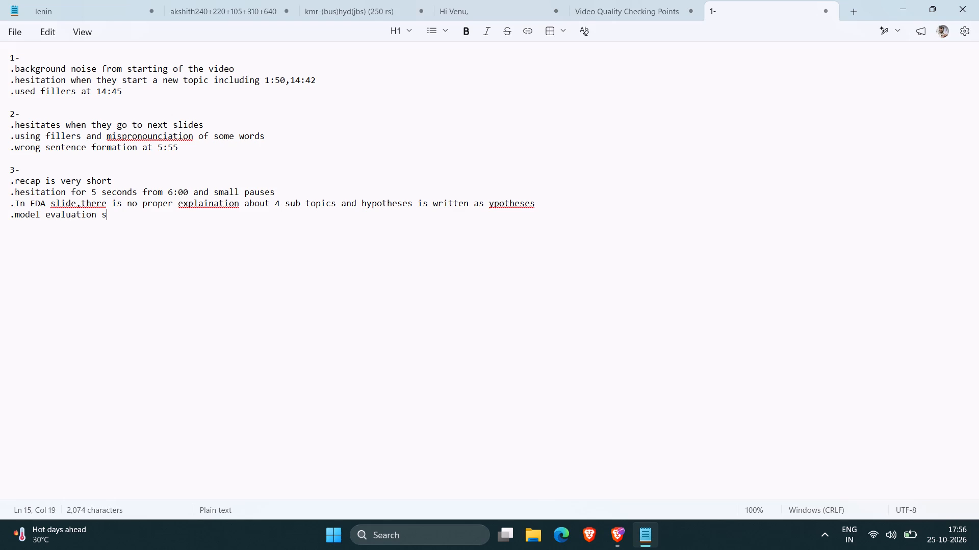
{"action": "type", "text": "lide we"}
{"action": "key", "text": "space"}
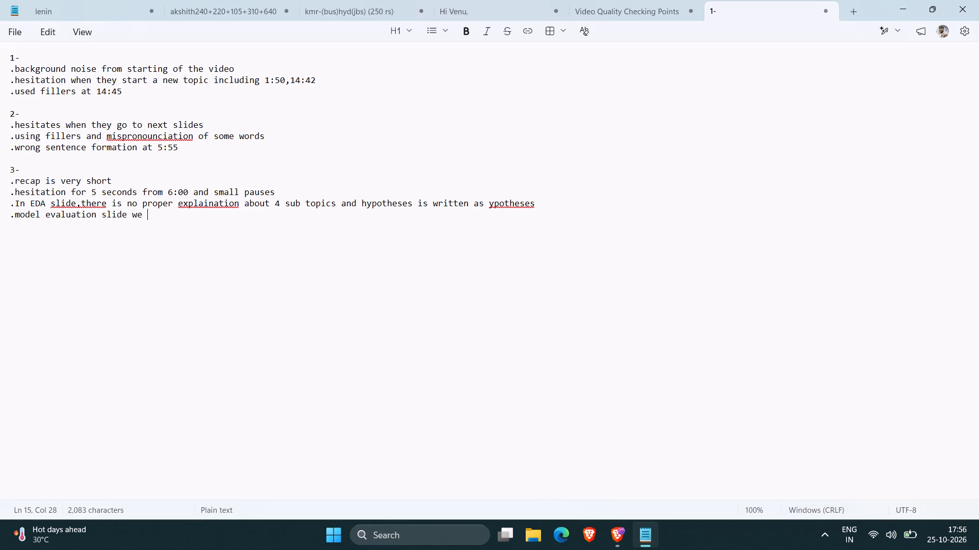
{"action": "type", "text": "have"}
{"action": "key", "text": "space"}
{"action": "type", "text": "gap of 5 secs"}
Add the lesson 3 line ".tutor was unable to explain about mae,mse,rmse,r^2" below the model evaluation line.
{"action": "key", "text": "Return"}
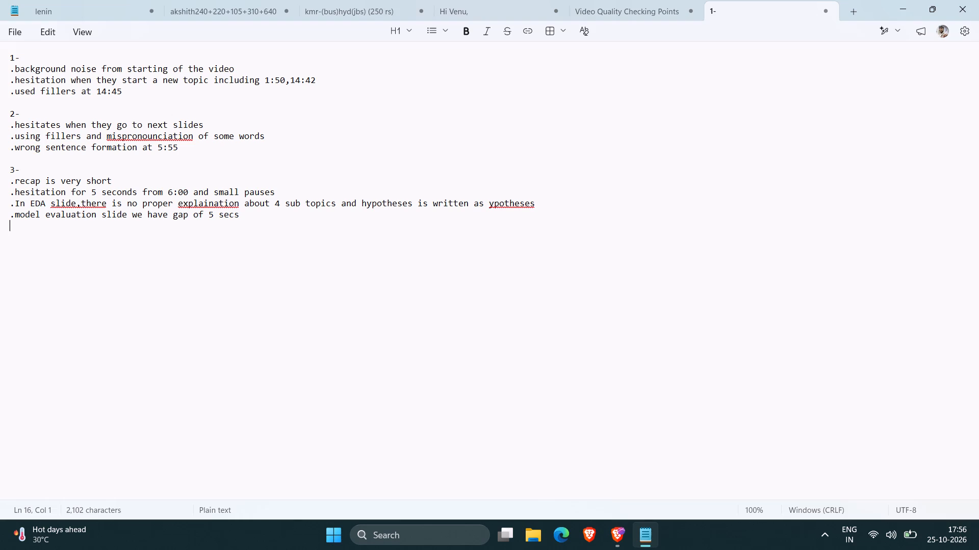
{"action": "type", "text": "she was"}
{"action": "key", "text": "Left"}
{"action": "key", "text": "Left"}
{"action": "key", "text": "Left"}
{"action": "key", "text": "Left"}
{"action": "key", "text": "Left"}
{"action": "key", "text": "Right"}
{"action": "key", "text": "BackSpace"}
{"action": "key", "text": "BackSpace"}
{"action": "key", "text": "BackSpace"}
{"action": "type", "text": ".tutoe"}
{"action": "key", "text": "BackSpace"}
{"action": "type", "text": "r"}
{"action": "key", "text": "space"}
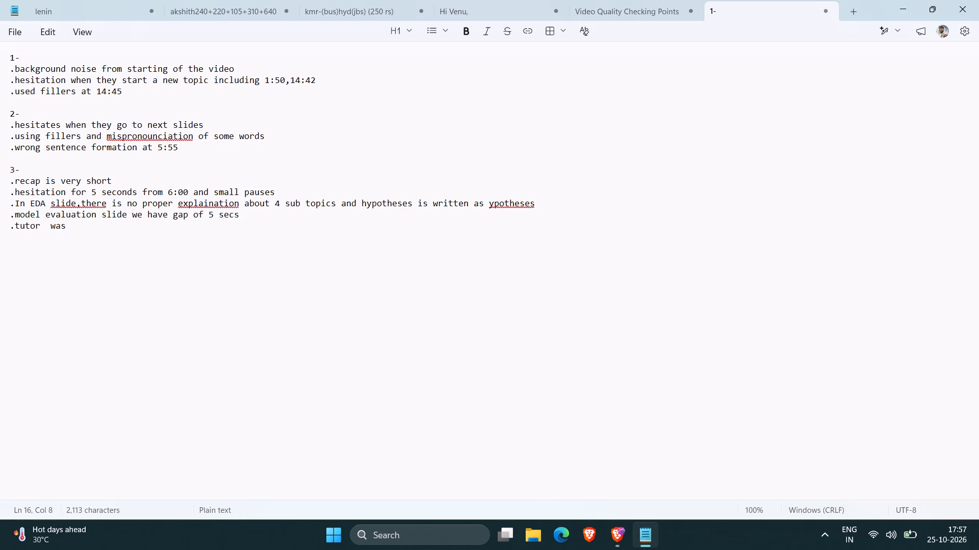
{"action": "key", "text": "BackSpace"}
{"action": "key", "text": "Right"}
{"action": "key", "text": "Right"}
{"action": "key", "text": "Right"}
{"action": "key", "text": "Right"}
{"action": "key", "text": "space"}
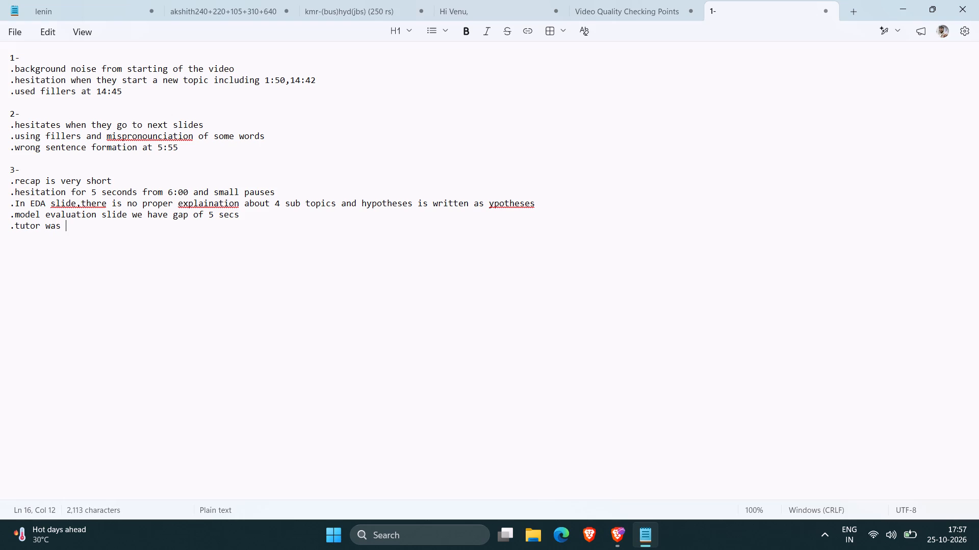
{"action": "type", "text": "unable to"}
{"action": "key", "text": "space"}
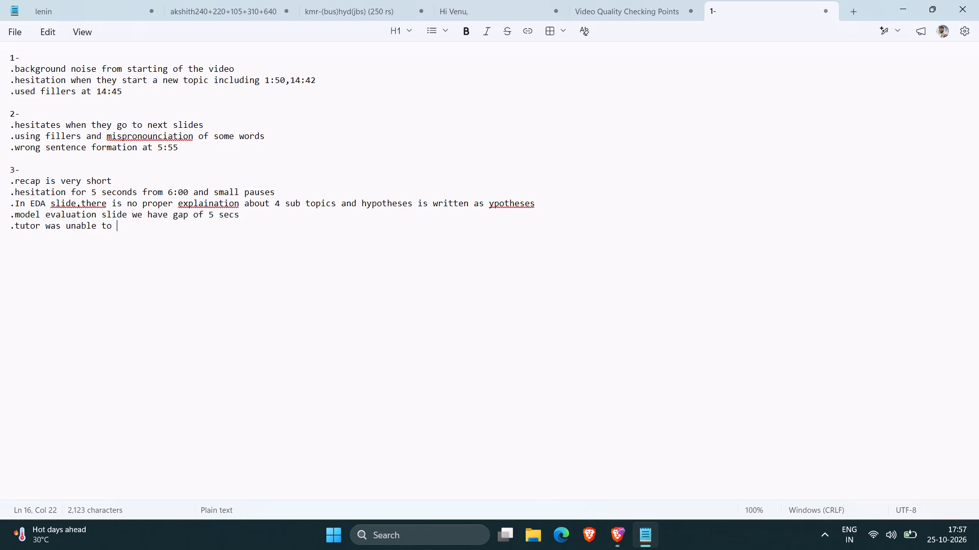
{"action": "type", "text": "explain"}
{"action": "key", "text": "space"}
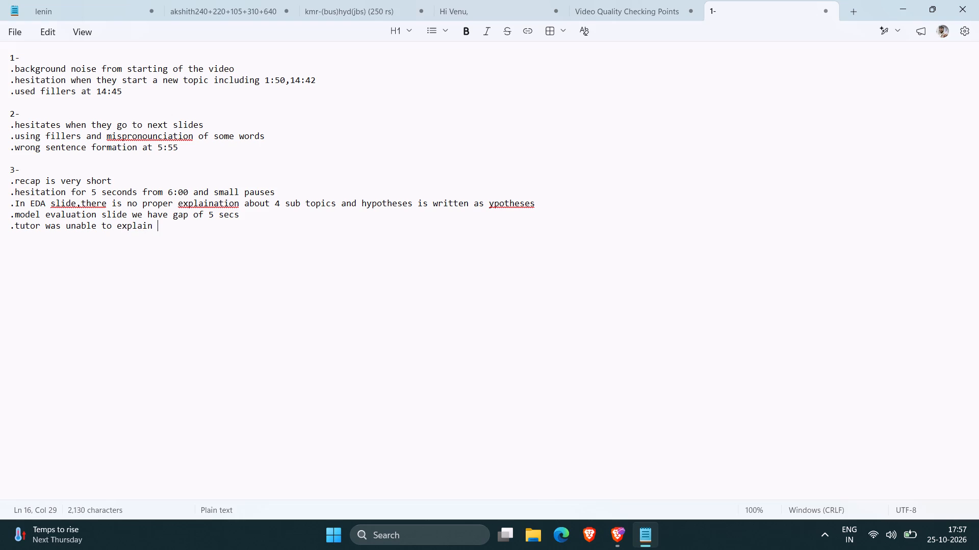
{"action": "type", "text": "about"}
{"action": "key", "text": "space"}
{"action": "type", "text": "maer"}
{"action": "key", "text": "BackSpace"}
{"action": "key", "text": "e"}
{"action": "key", "text": "BackSpace"}
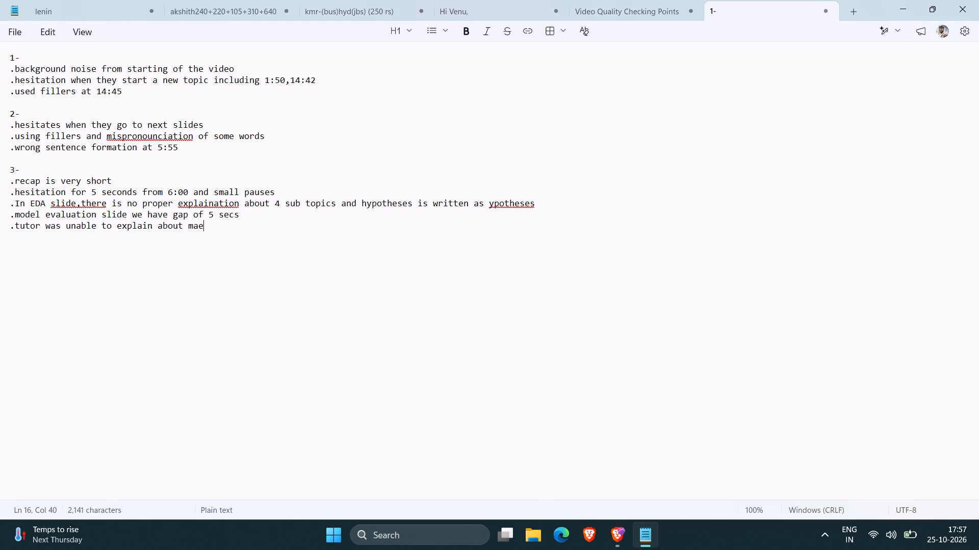
{"action": "key", "text": "comma"}
{"action": "type", "text": "mse"}
{"action": "type", "text": ",rmse,"}
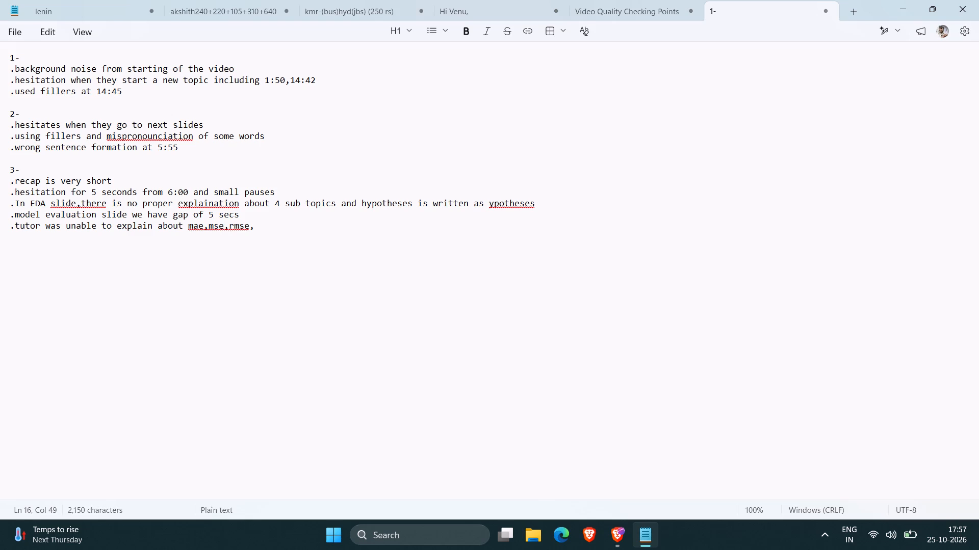
{"action": "key", "text": "r"}
{"action": "type", "text": "^2"}
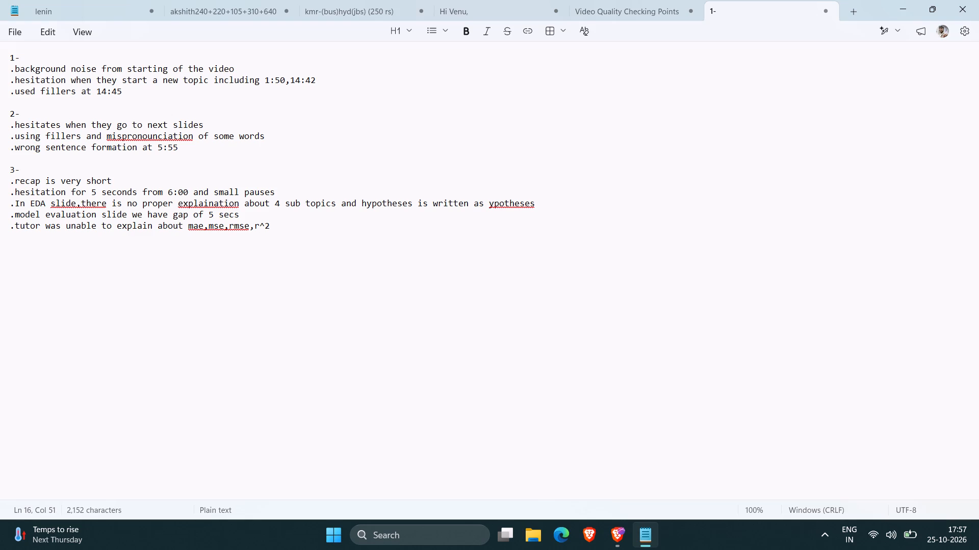
{"action": "key", "text": "space"}
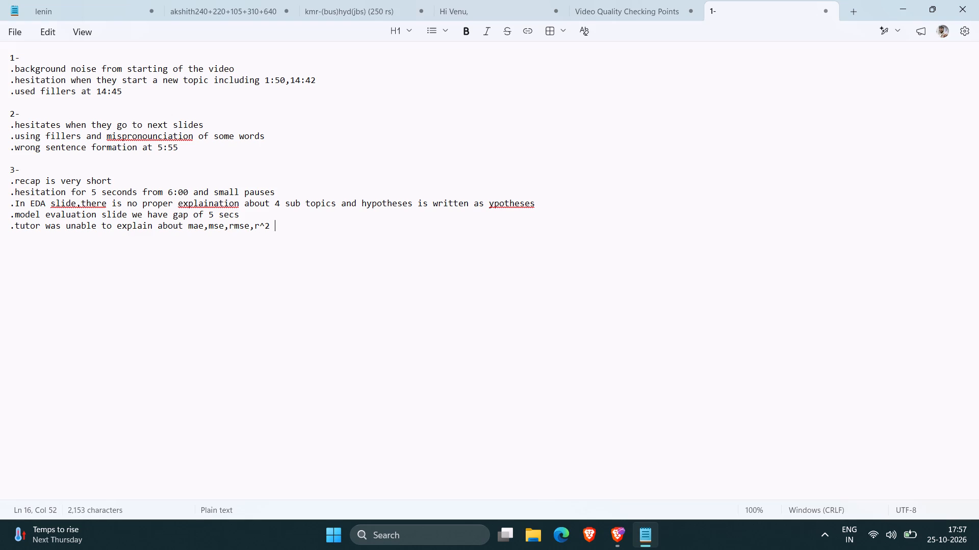
Extend the lesson 3 tutor line with ", fumbled when trying to explain this terms" directly after "r^2".
{"action": "key", "text": "BackSpace"}
{"action": "type", "text": ", as she fumbl"}
{"action": "key", "text": "BackSpace"}
{"action": "key", "text": "BackSpace"}
{"action": "key", "text": "BackSpace"}
{"action": "key", "text": "BackSpace"}
{"action": "key", "text": "BackSpace"}
{"action": "key", "text": "BackSpace"}
{"action": "key", "text": "BackSpace"}
{"action": "key", "text": "BackSpace"}
{"action": "key", "text": "BackSpace"}
{"action": "key", "text": "BackSpace"}
{"action": "key", "text": "BackSpace"}
{"action": "key", "text": "BackSpace"}
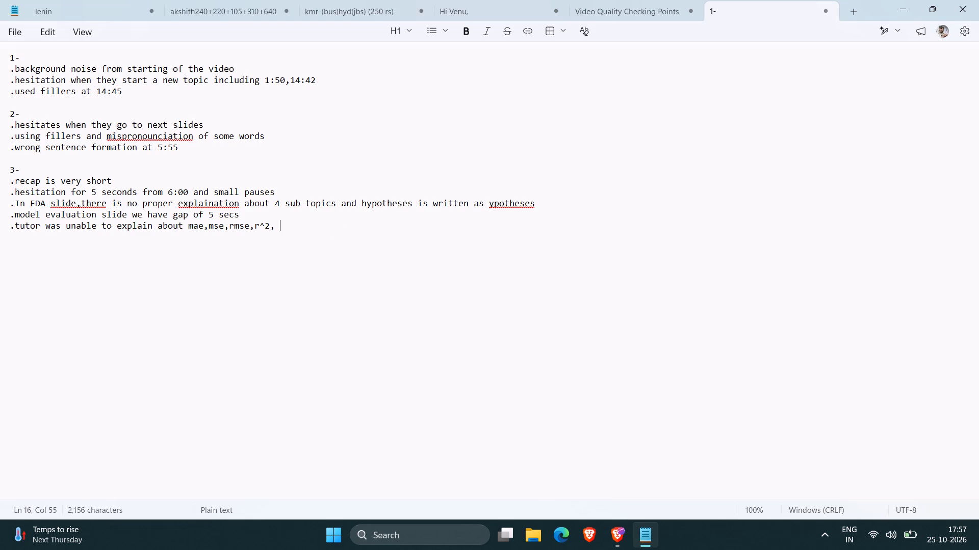
{"action": "type", "text": "fumbled when trying to e"}
{"action": "key", "text": "BackSpace"}
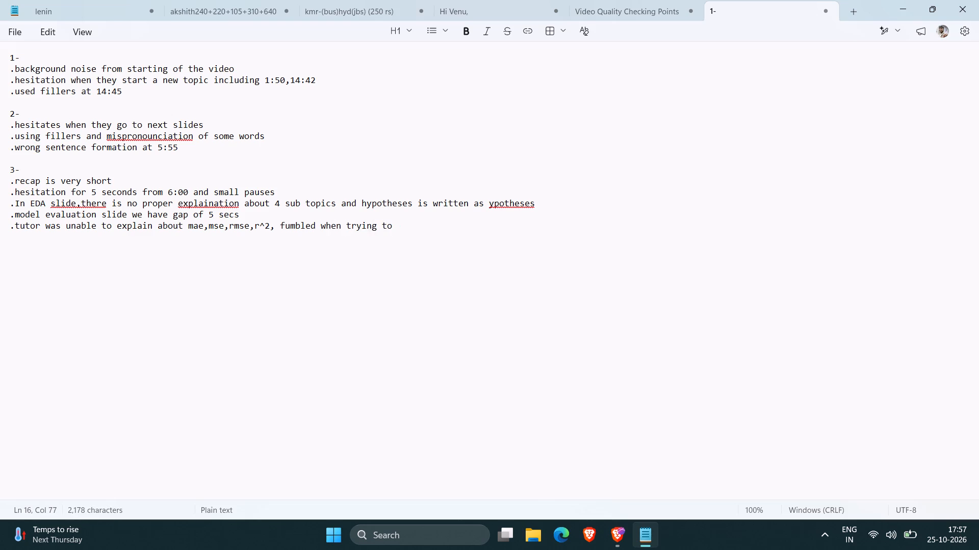
{"action": "type", "text": "explain this terms"}
Add the line ".long gap of 18 secs at 40:45" at the end of the lesson 3 notes.
{"action": "key", "text": "Return"}
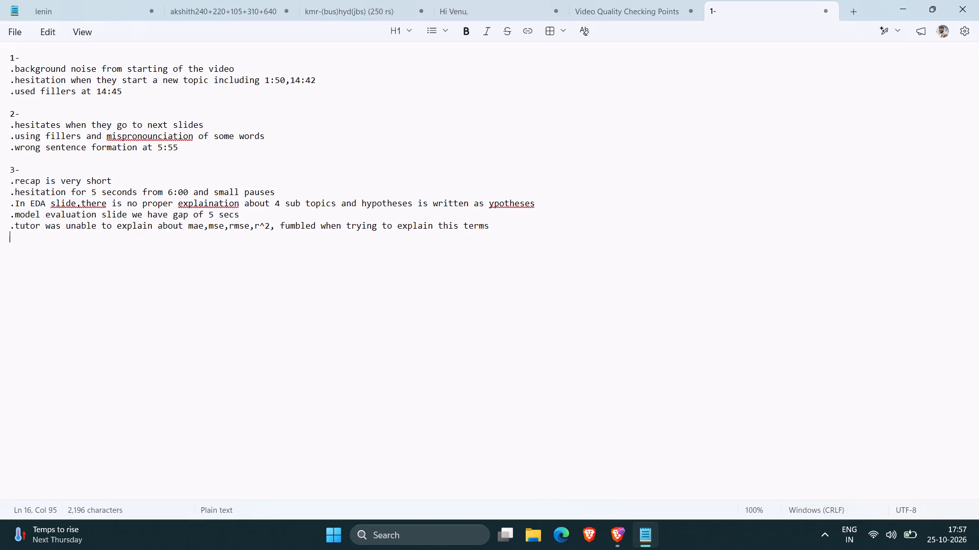
{"action": "key", "text": "period"}
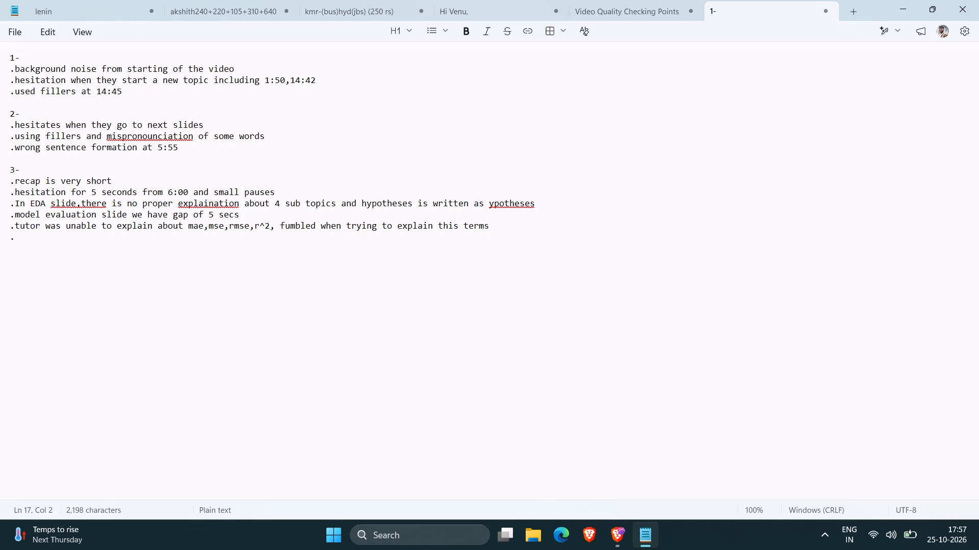
{"action": "type", "text": "long gap of 18 secs at"}
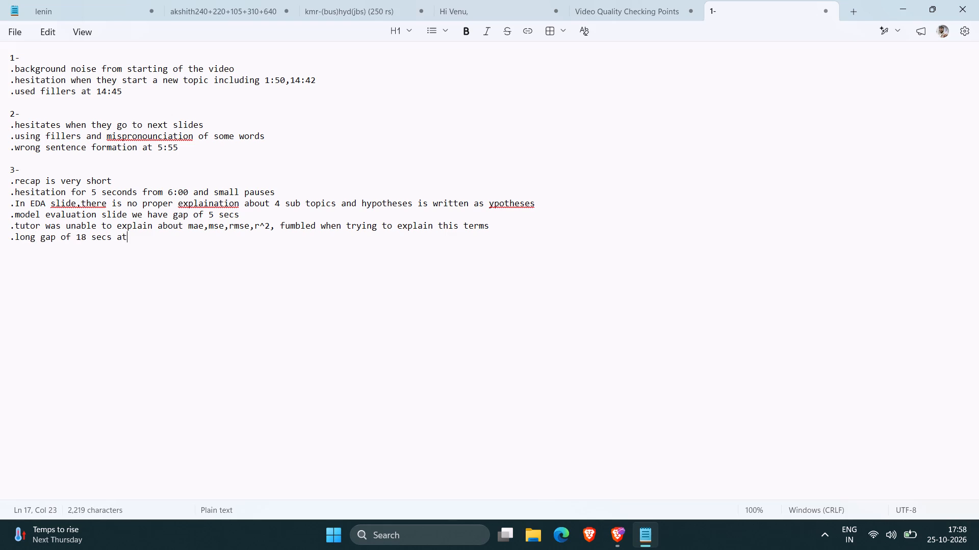
{"action": "key", "text": "space"}
{"action": "type", "text": "40:45"}
Start the lesson 4 notes below a blank line with heading "4-" and the line "everything looks good".
{"action": "key", "text": "Return"}
{"action": "key", "text": "Return"}
{"action": "type", "text": "4-"}
{"action": "key", "text": "Return"}
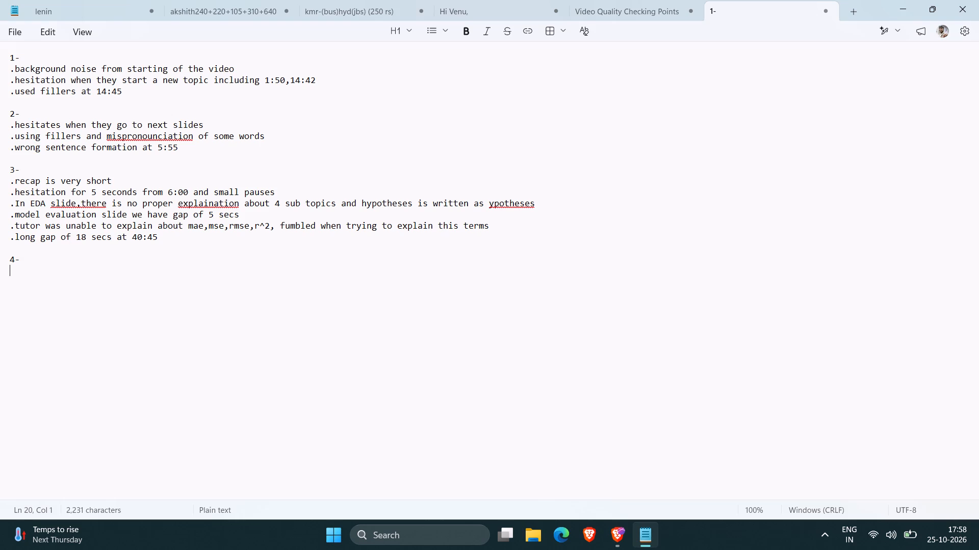
{"action": "type", "text": "evrything looks n"}
{"action": "key", "text": "BackSpace"}
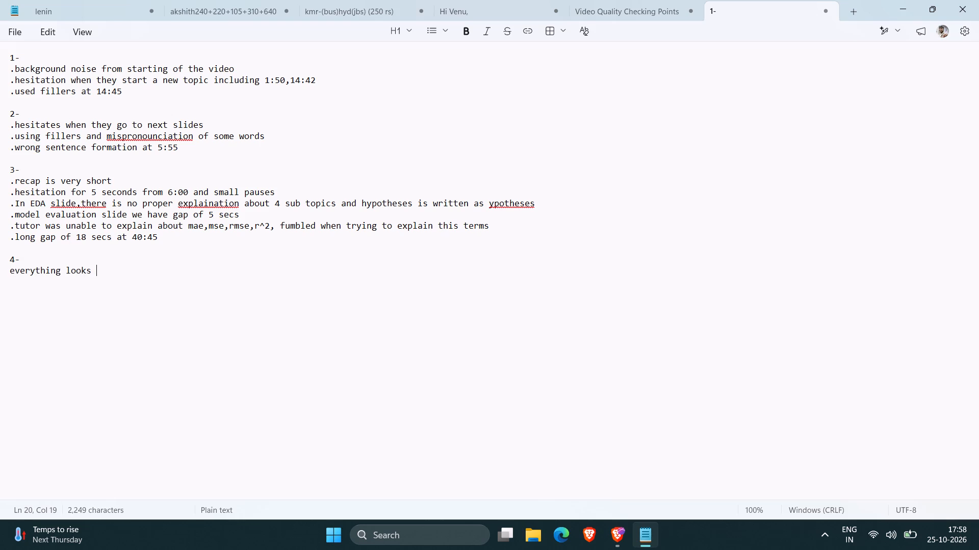
{"action": "type", "text": "good"}
Start the lesson 5 notes below a blank line with heading "5-" and an empty line under it.
{"action": "key", "text": "Return"}
{"action": "key", "text": "Return"}
{"action": "type", "text": "5-"}
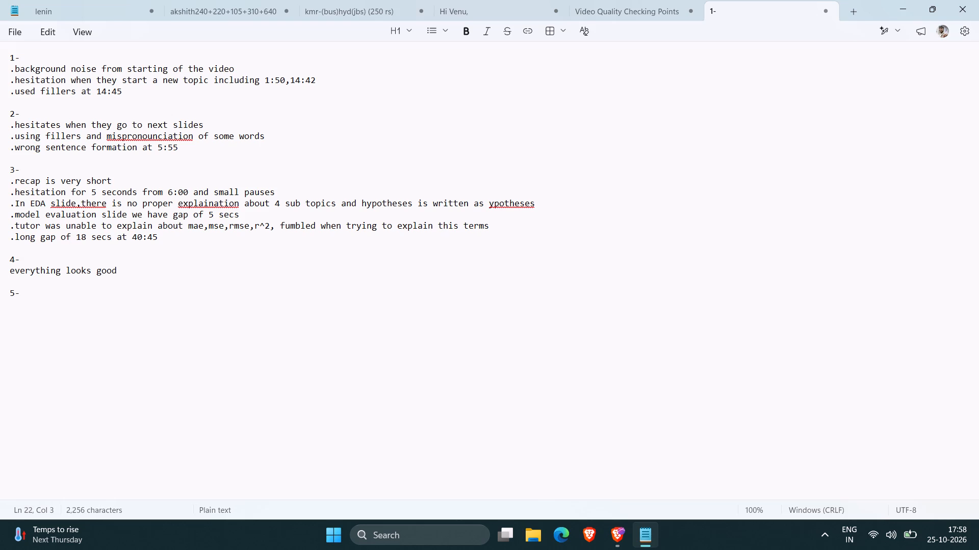
{"action": "key", "text": "Return"}
Insert a leading period before "everything looks good" in the lesson 4 notes.
{"action": "key", "text": "Up"}
{"action": "key", "text": "Up"}
{"action": "key", "text": "Up"}
{"action": "key", "text": "period"}
Add the lines ".recap is very short" and ".hesitation at 1:50" under the lesson 5 heading.
{"action": "key", "text": "Down"}
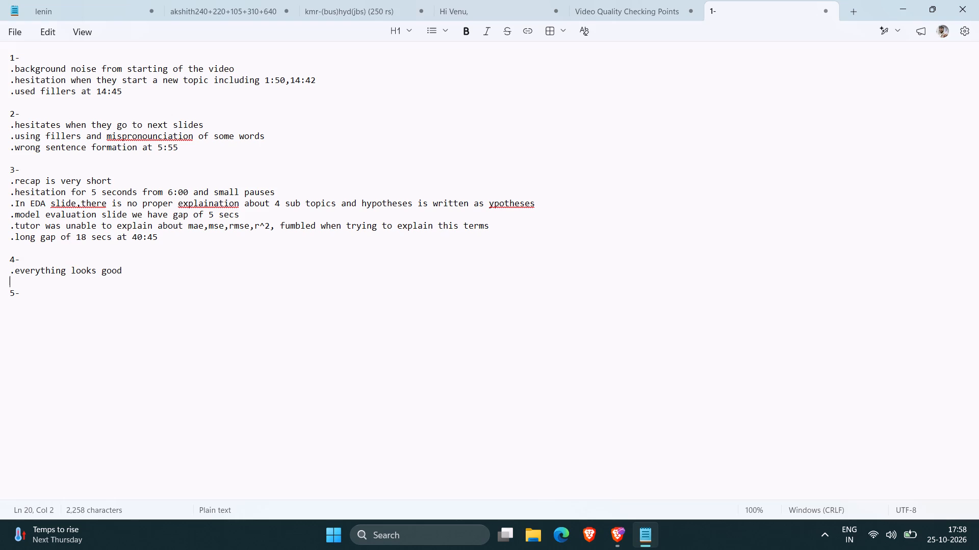
{"action": "key", "text": "Down"}
{"action": "key", "text": "Down"}
{"action": "key", "text": "period"}
{"action": "type", "text": "recap is very short"}
{"action": "key", "text": "Return"}
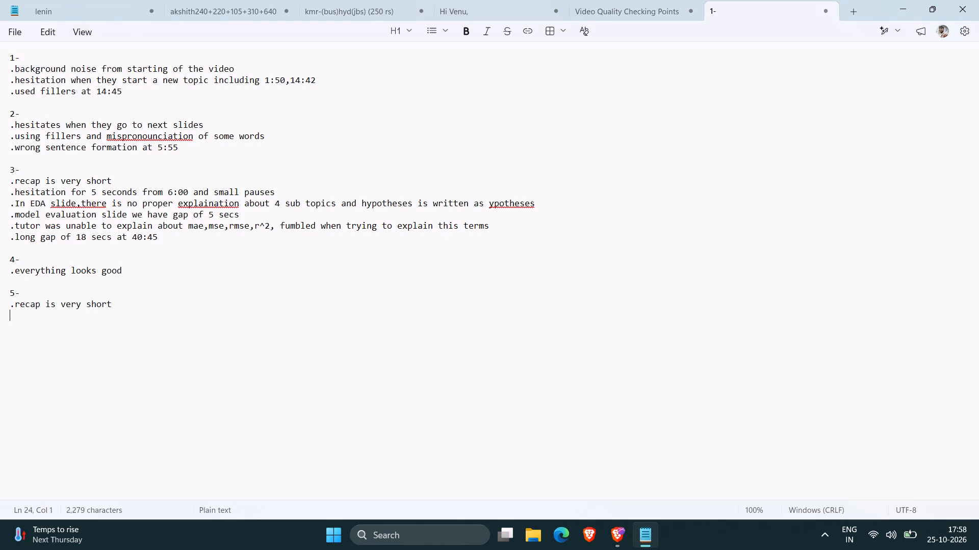
{"action": "type", "text": ".hesitation at 1:50"}
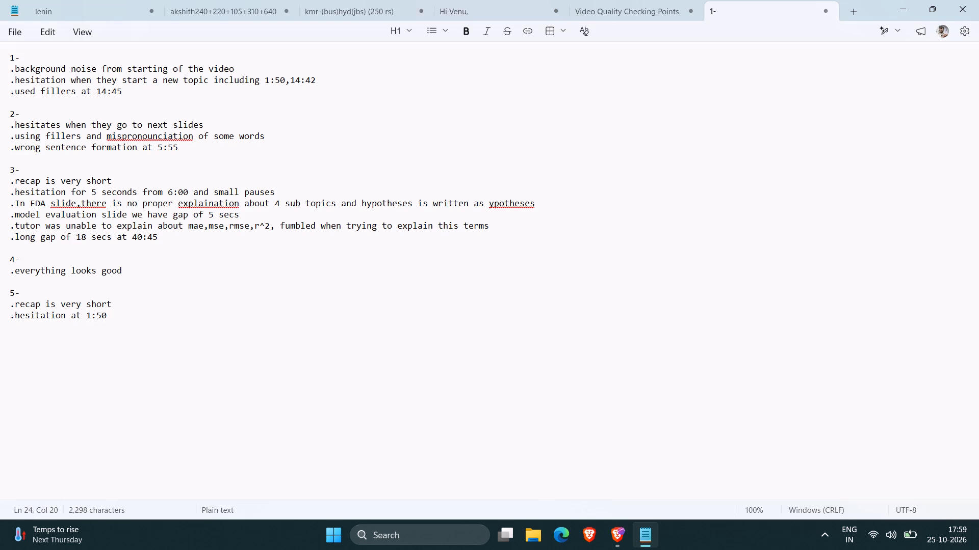
Append the times 8:17 and 9:28, comma-separated, to the hesitation line in the lesson 5 notes and start a new line.
{"action": "key", "text": "comma"}
{"action": "type", "text": "8:17"}
{"action": "key", "text": "comma"}
{"action": "type", "text": "9:28"}
{"action": "key", "text": "Return"}
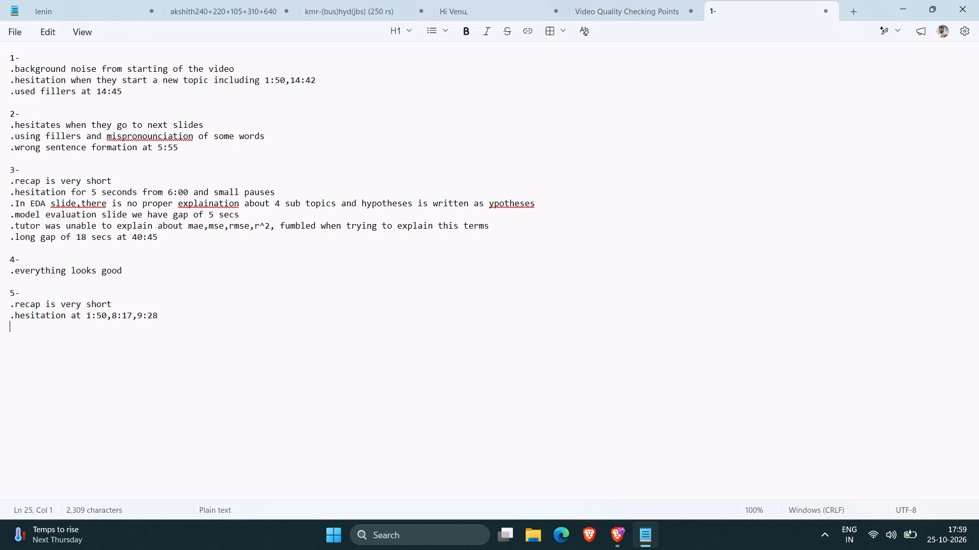
Add the line ".background disturbance at multiple places like 5:25,36:57" to the lesson 5 notes, with an empty line below it.
{"action": "key", "text": "period"}
{"action": "type", "text": "background"}
{"action": "key", "text": "space"}
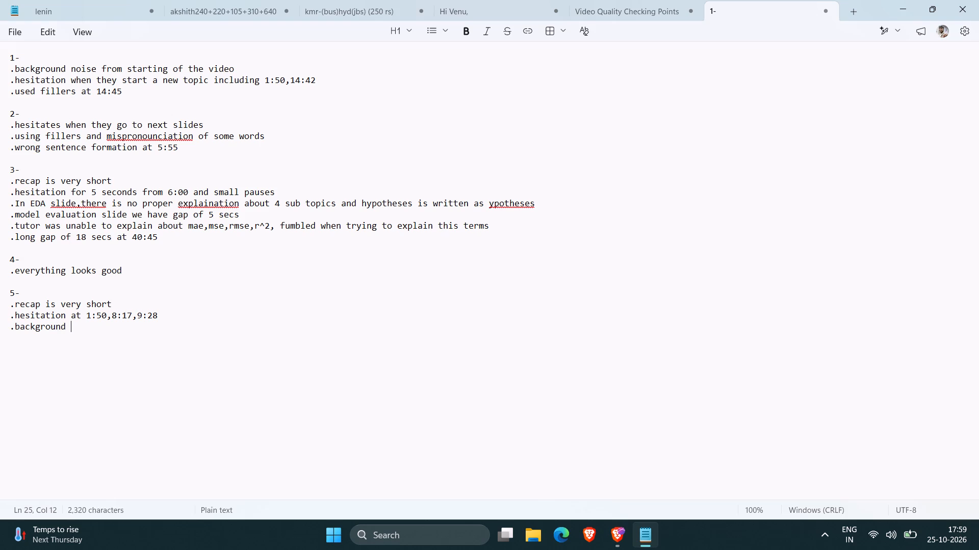
{"action": "type", "text": "disturbance at multiple places like"}
{"action": "key", "text": "space"}
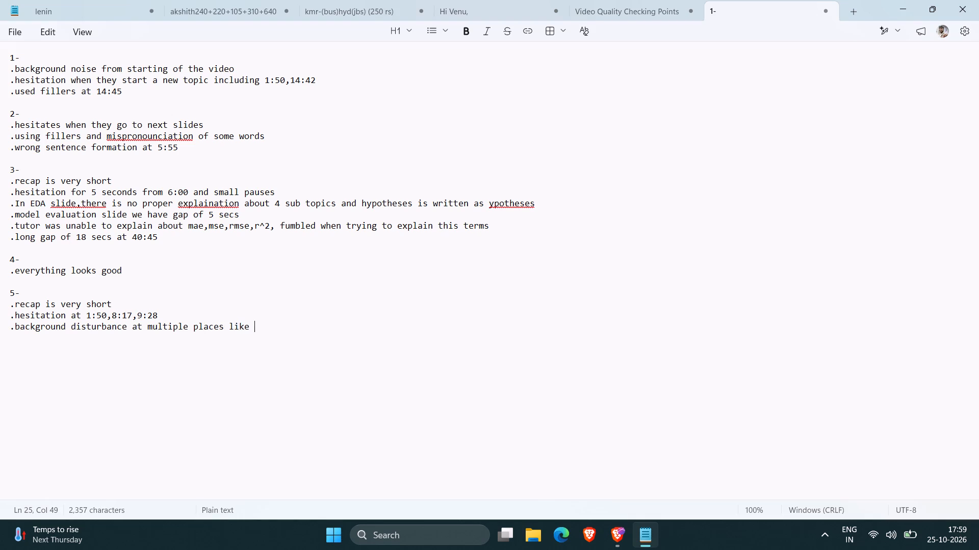
{"action": "type", "text": "5:3"}
{"action": "key", "text": "BackSpace"}
{"action": "type", "text": "25,"}
{"action": "key", "text": "3"}
{"action": "type", "text": ":57"}
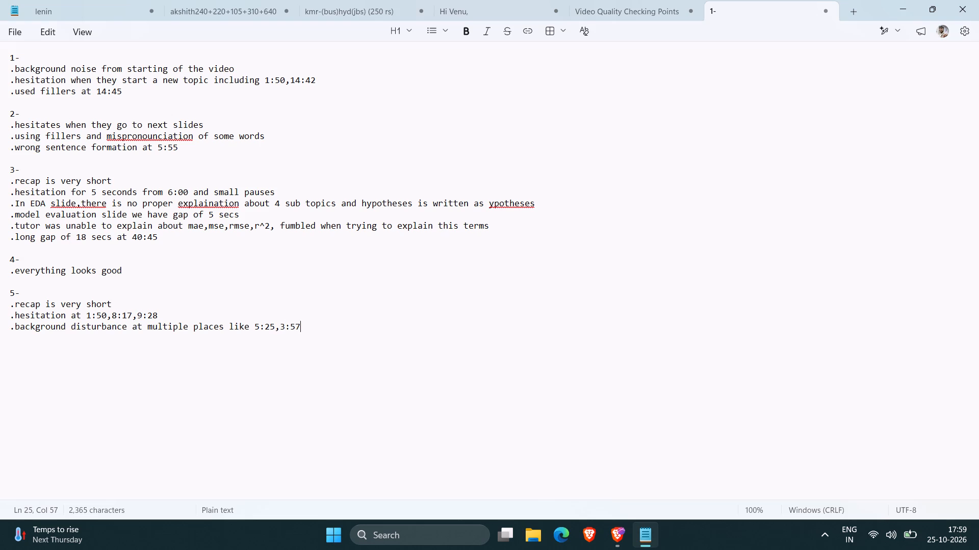
{"action": "key", "text": "Return"}
{"action": "key", "text": "Left"}
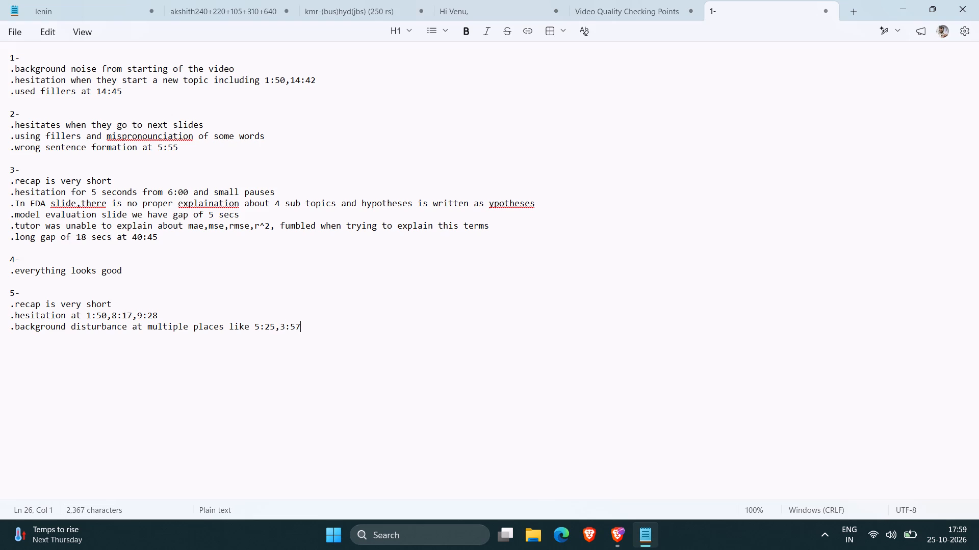
{"action": "key", "text": "Left"}
{"action": "key", "text": "Left"}
{"action": "key", "text": "Left"}
{"action": "key", "text": "6"}
{"action": "key", "text": "Down"}
Write the lesson 5 line ".In business problem business opportunity slide the text is not-readable".
{"action": "key", "text": "period"}
{"action": "type", "text": "In bussiness problem"}
{"action": "key", "text": "space"}
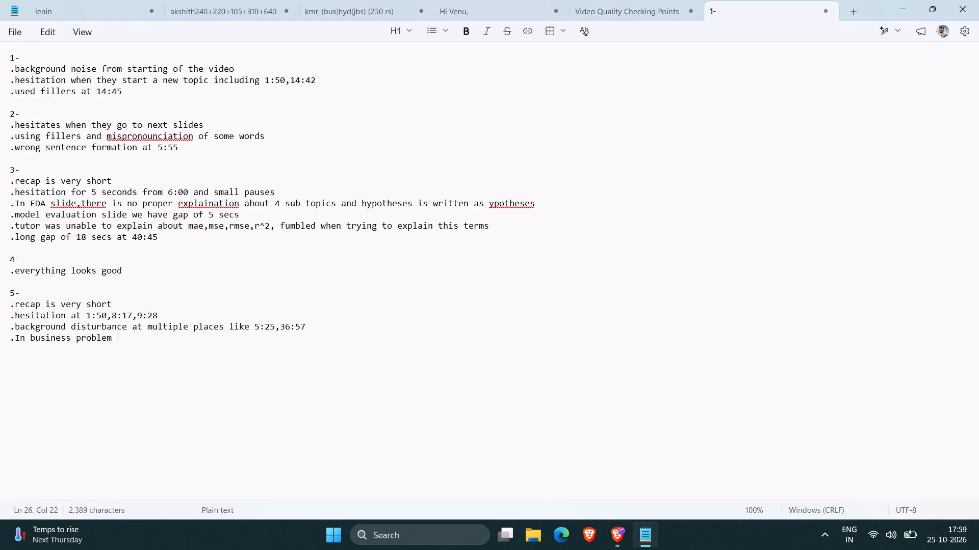
{"action": "type", "text": "bussiness"}
{"action": "key", "text": "space"}
{"action": "key", "text": "o"}
{"action": "type", "text": "ppo"}
{"action": "type", "text": "rtunity"}
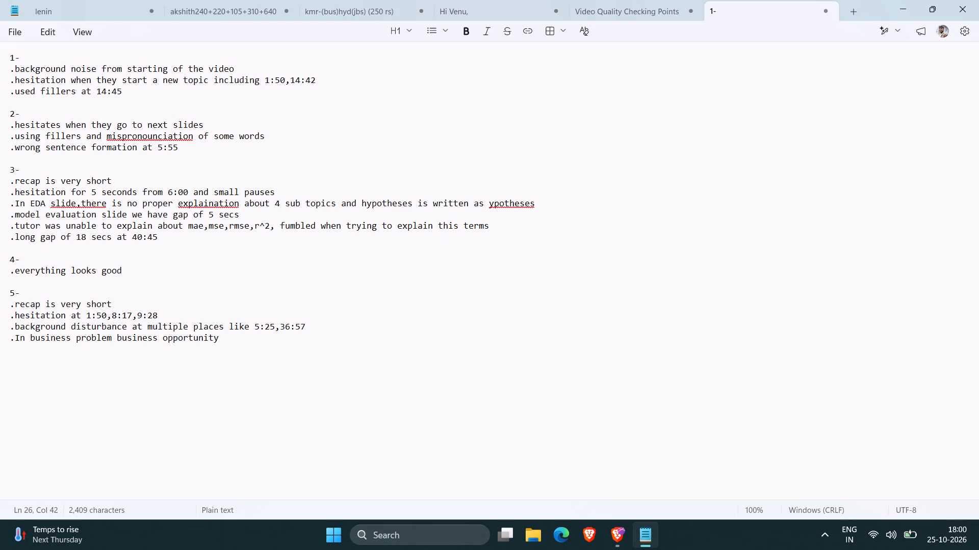
{"action": "key", "text": "space"}
{"action": "type", "text": "slide the text"}
{"action": "key", "text": "space"}
{"action": "type", "text": "is not-readable"}
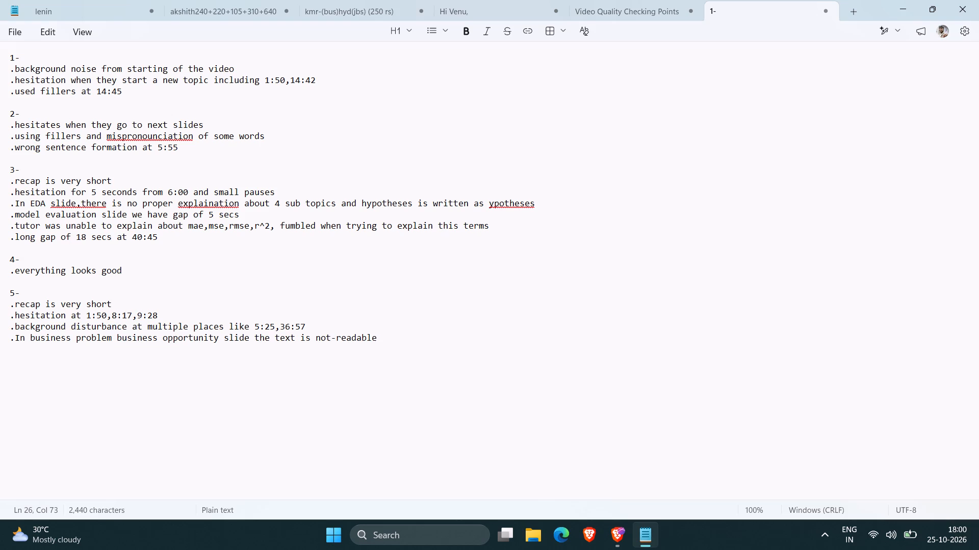
Add the line ".font size is very small in measurability slide" to the end of the lesson 5 notes.
{"action": "key", "text": "Return"}
{"action": "key", "text": "period"}
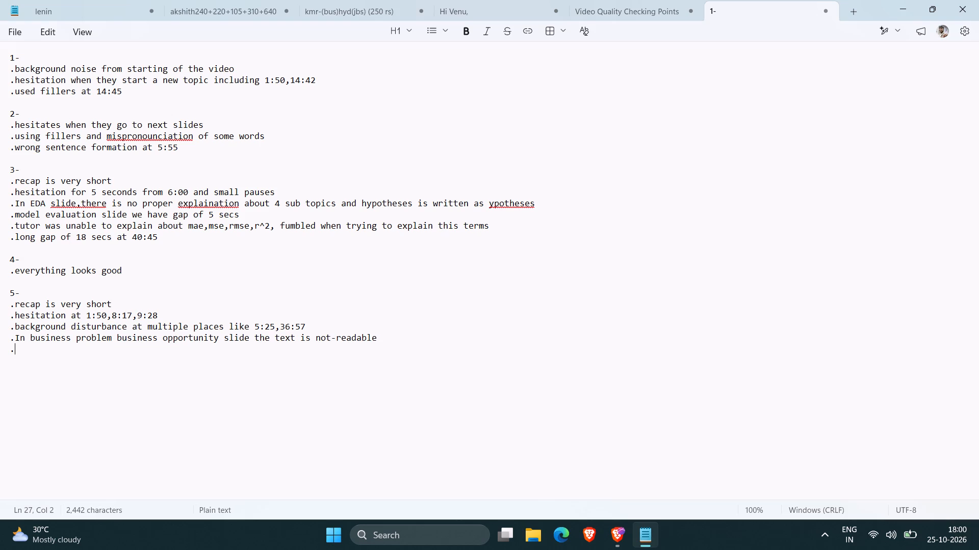
{"action": "type", "text": "font sl"}
{"action": "key", "text": "BackSpace"}
{"action": "type", "text": "iz"}
{"action": "type", "text": "e is very small in"}
{"action": "key", "text": "space"}
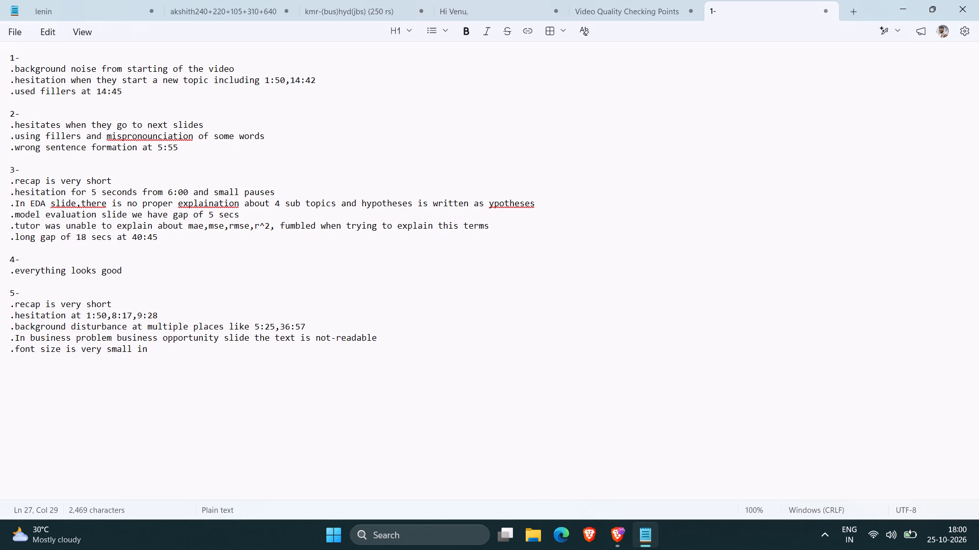
{"action": "key", "text": "comma"}
{"action": "key", "text": "BackSpace"}
{"action": "type", "text": "measurability"}
{"action": "key", "text": "space"}
{"action": "type", "text": "slide"}
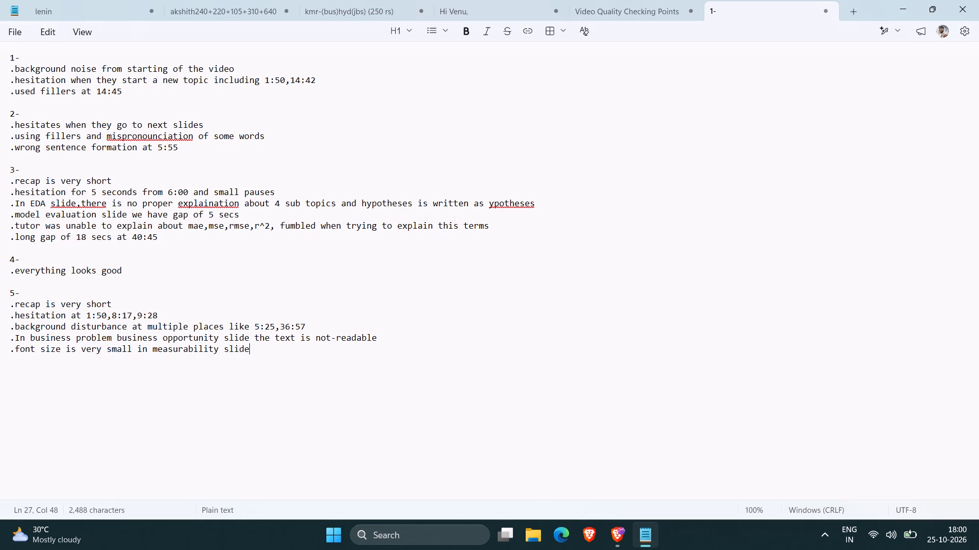
Add the line ". in 4-5 slides the text is not properly readable" to the lesson 5 notes and start another line with a period.
{"action": "key", "text": "Return"}
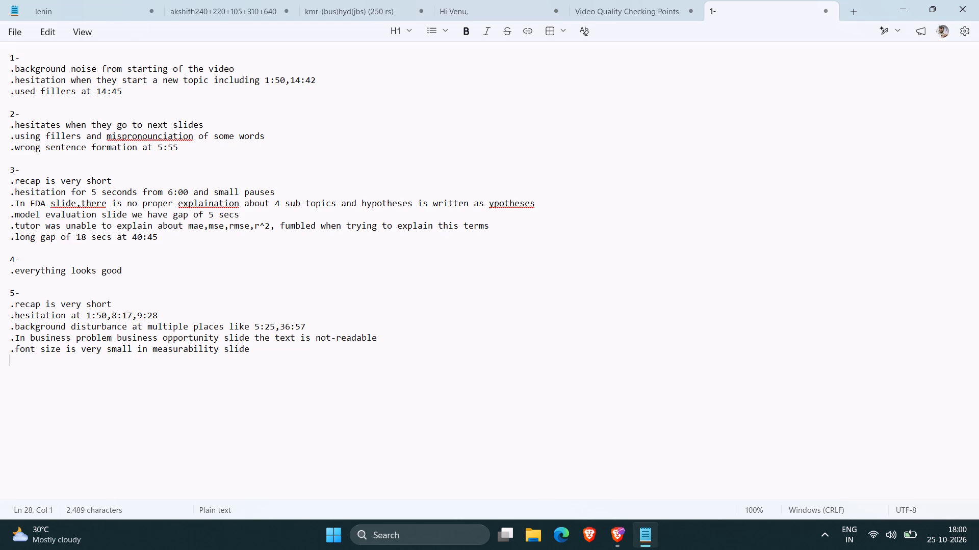
{"action": "type", "text": "in"}
{"action": "key", "text": "space"}
{"action": "key", "text": "BackSpace"}
{"action": "key", "text": "BackSpace"}
{"action": "key", "text": "BackSpace"}
{"action": "key", "text": "comma"}
{"action": "key", "text": "BackSpace"}
{"action": "type", "text": ". in 4-5 slides"}
{"action": "key", "text": "space"}
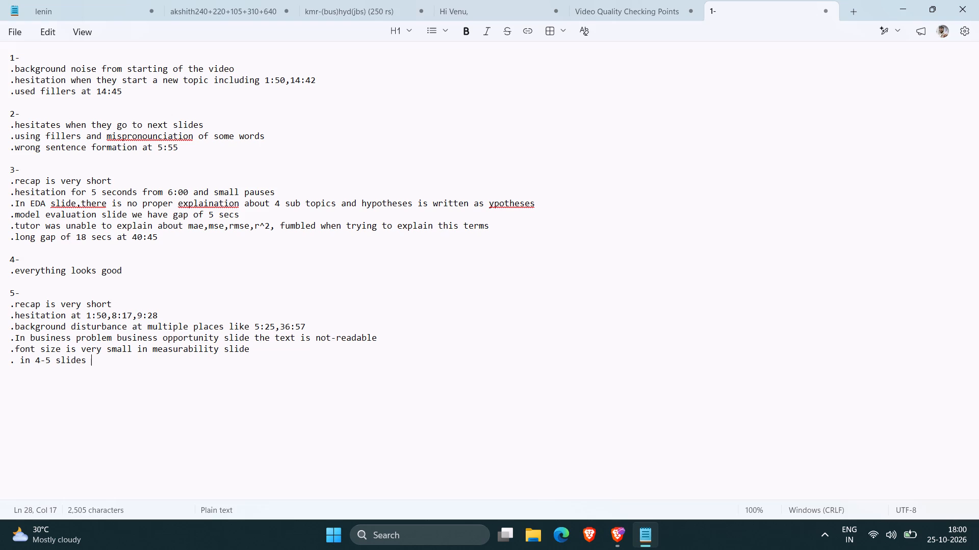
{"action": "type", "text": "the text is not properly readabl"}
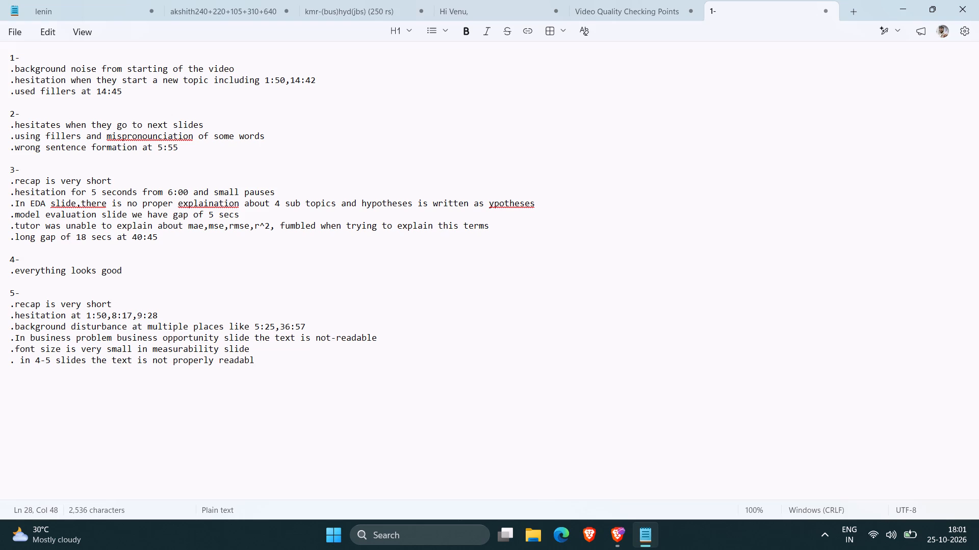
{"action": "type", "text": "e"}
{"action": "key", "text": "Return"}
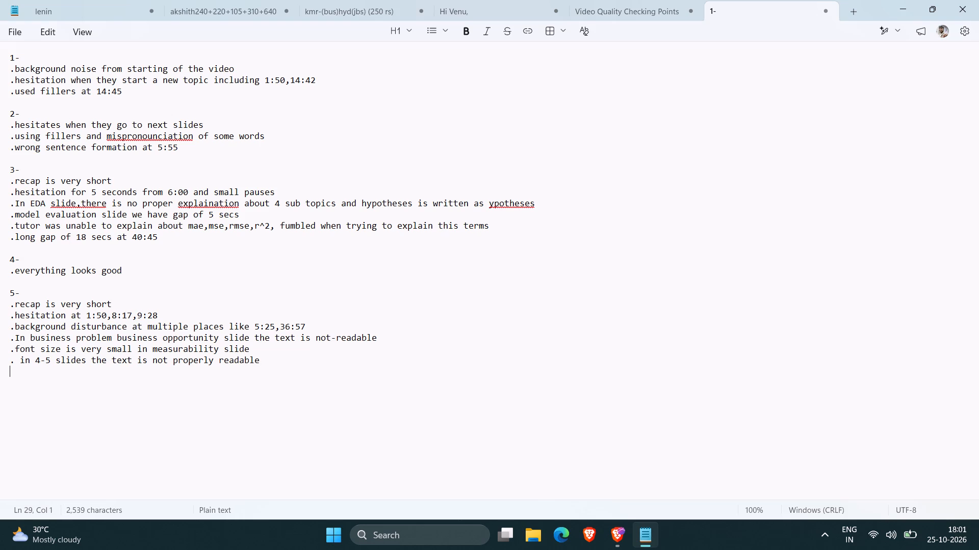
{"action": "key", "text": "period"}
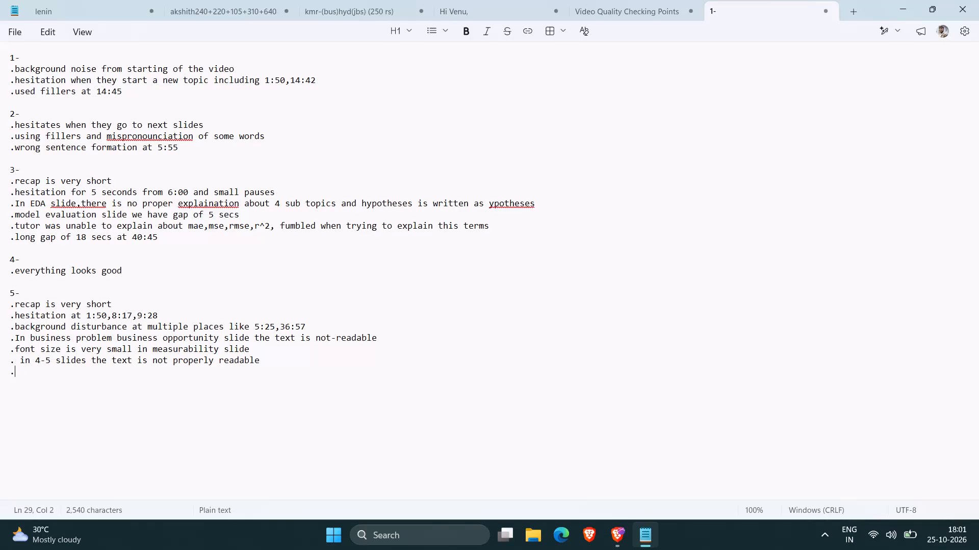
Insert the time "33:29," before 36:57 in the lesson 5 background disturbance line and return to the last line.
{"action": "left_click", "coordinate": [315, 327]}
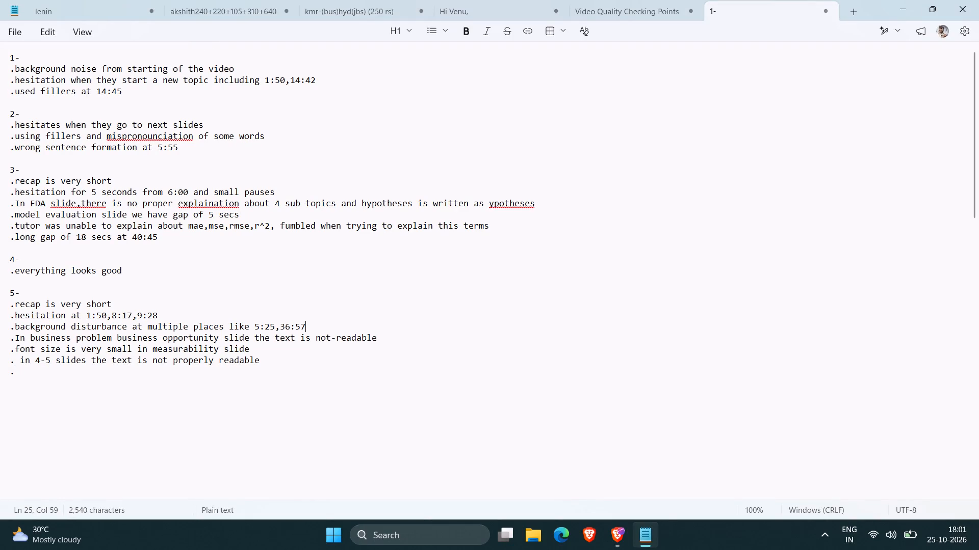
{"action": "left_click", "coordinate": [280, 325]}
{"action": "type", "text": "33:29"}
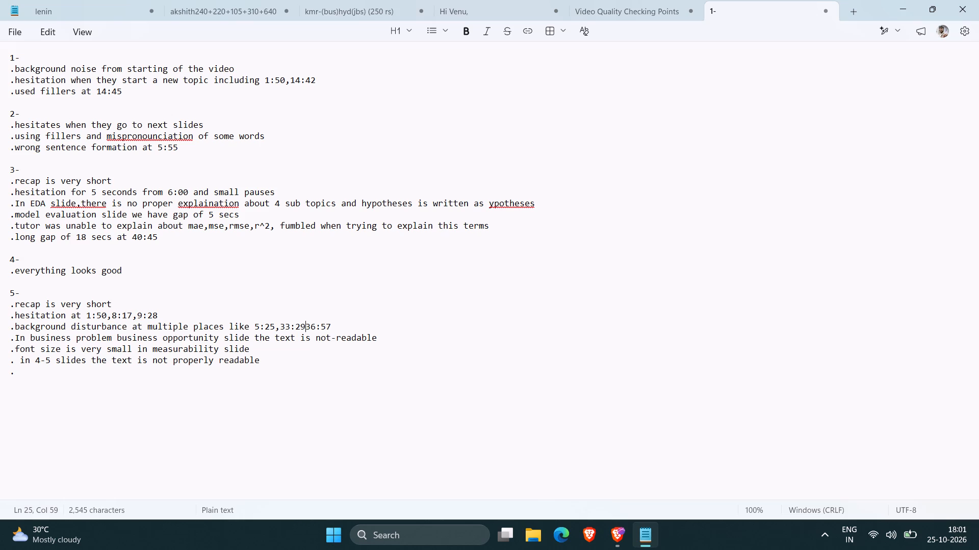
{"action": "key", "text": "comma"}
{"action": "key", "text": "Down"}
{"action": "key", "text": "Down"}
{"action": "key", "text": "Down"}
{"action": "key", "text": "Return"}
{"action": "key", "text": "BackSpace"}
{"action": "key", "text": "Down"}
{"action": "key", "text": "Up"}
{"action": "key", "text": "Down"}
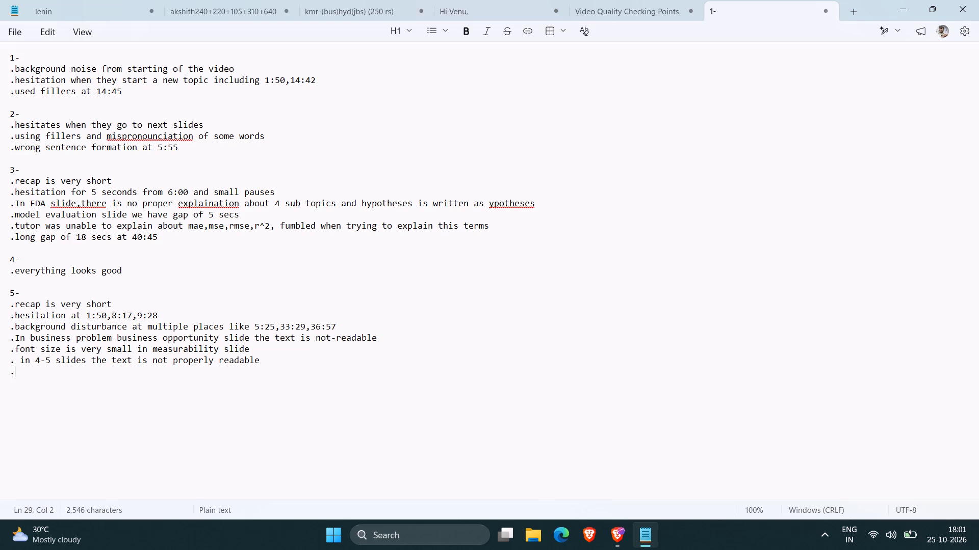
Complete the last lesson 5 line with "voice of tutor going high and low in the span of 5 seconds".
{"action": "type", "text": "voice of tutor going ho"}
{"action": "key", "text": "BackSpace"}
{"action": "type", "text": "igh and low"}
{"action": "key", "text": "space"}
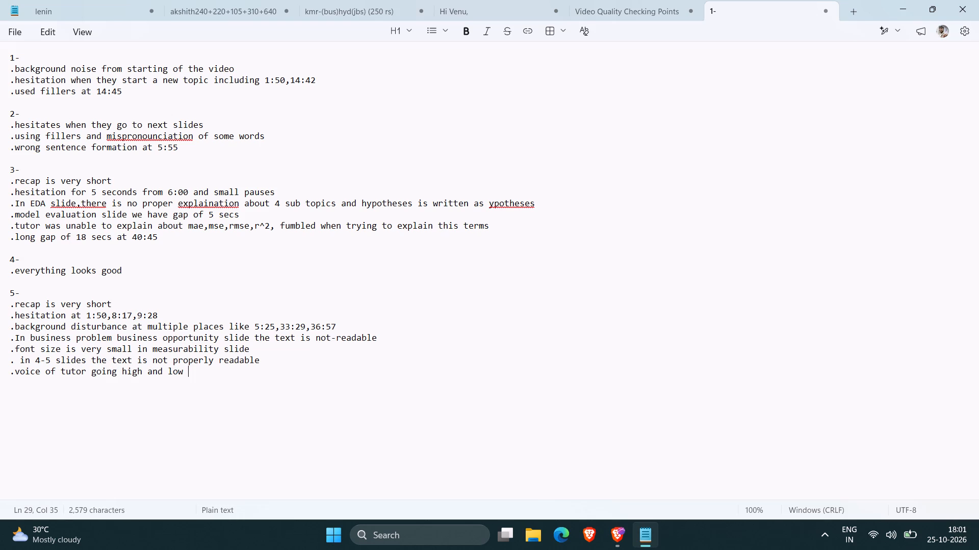
{"action": "type", "text": "in the span of 5 seconds"}
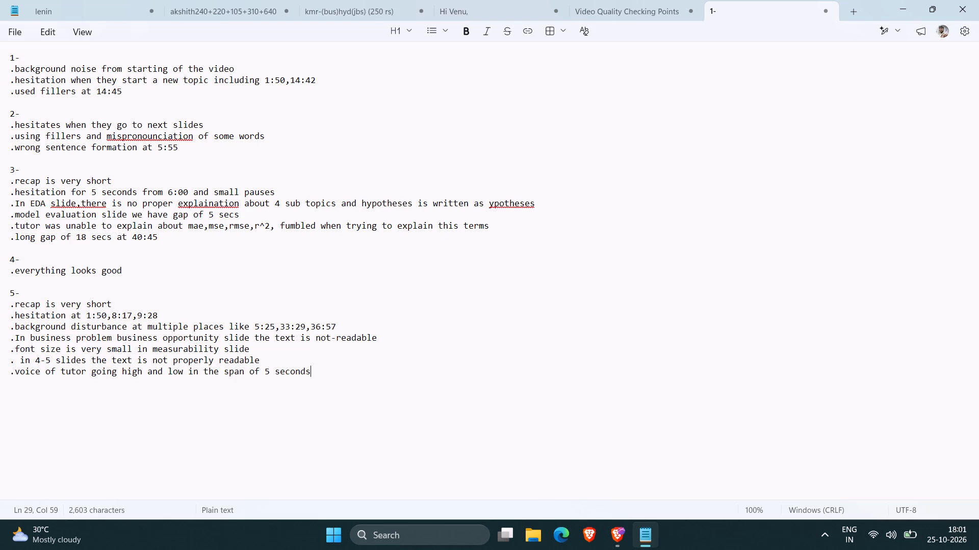
Shorten the last lesson 5 line so it reads ".voice of tutor going high and low".
{"action": "key", "text": "Return"}
{"action": "key", "text": "BackSpace"}
{"action": "key", "text": "BackSpace"}
{"action": "key", "text": "BackSpace"}
{"action": "key", "text": "BackSpace"}
{"action": "key", "text": "BackSpace"}
{"action": "key", "text": "BackSpace"}
{"action": "key", "text": "BackSpace"}
{"action": "key", "text": "BackSpace"}
{"action": "key", "text": "BackSpace"}
{"action": "key", "text": "BackSpace"}
{"action": "key", "text": "BackSpace"}
{"action": "key", "text": "BackSpace"}
{"action": "key", "text": "BackSpace"}
{"action": "key", "text": "BackSpace"}
{"action": "key", "text": "BackSpace"}
{"action": "key", "text": "BackSpace"}
{"action": "key", "text": "BackSpace"}
{"action": "key", "text": "BackSpace"}
{"action": "key", "text": "BackSpace"}
{"action": "key", "text": "BackSpace"}
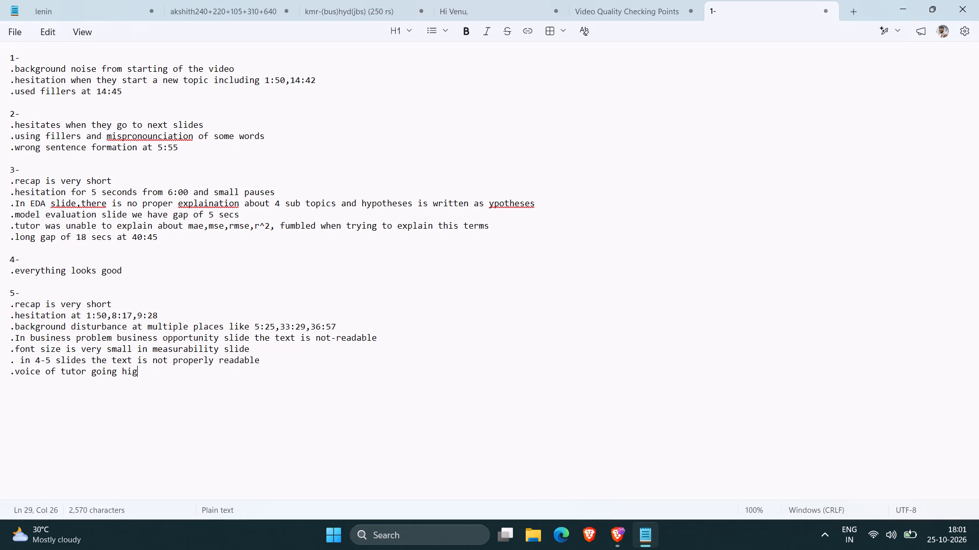
{"action": "type", "text": "h and low"}
{"action": "key", "text": "Return"}
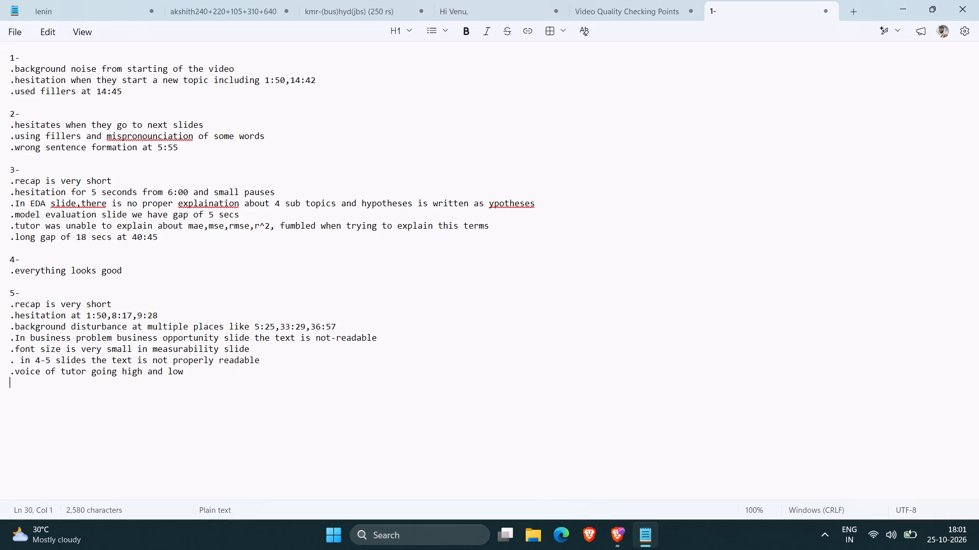
Start a "6-" section below a blank line and add the line ".recap is very small" to it.
{"action": "key", "text": "Return"}
{"action": "key", "text": "6"}
{"action": "key", "text": "minus"}
{"action": "key", "text": "Return"}
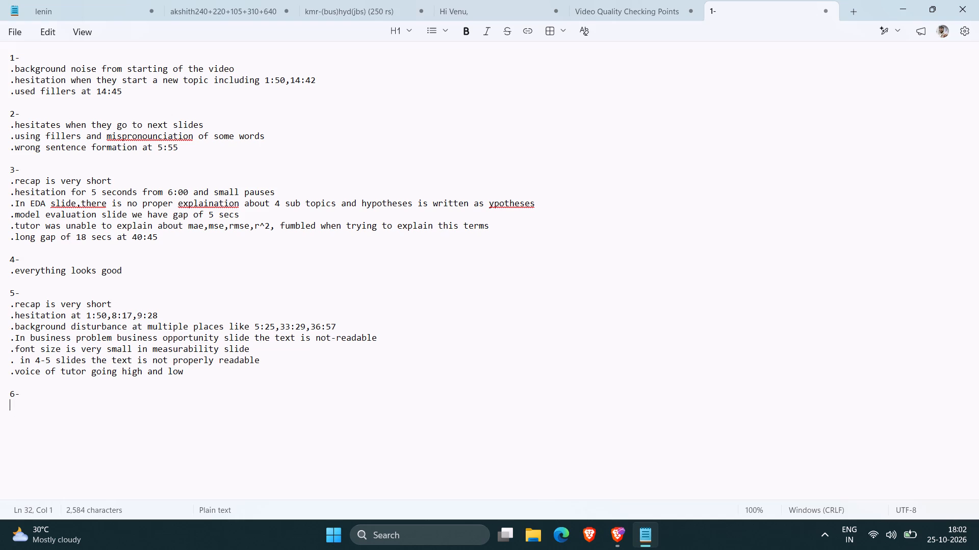
{"action": "type", "text": ".recap is very small"}
{"action": "key", "text": "Return"}
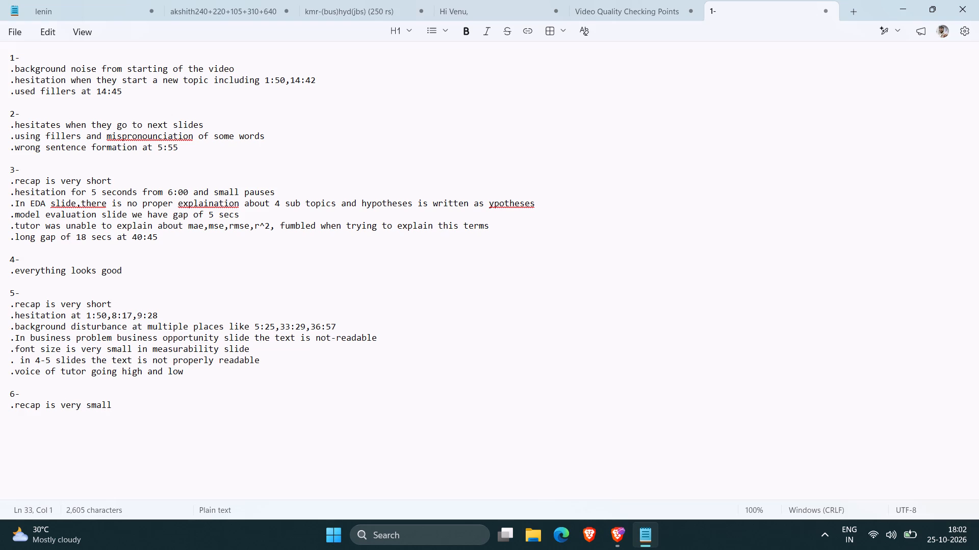
Add a line to the lesson 6 notes beginning ".hesitation at 2:".
{"action": "type", "text": ".hesitatiio"}
{"action": "key", "text": "BackSpace"}
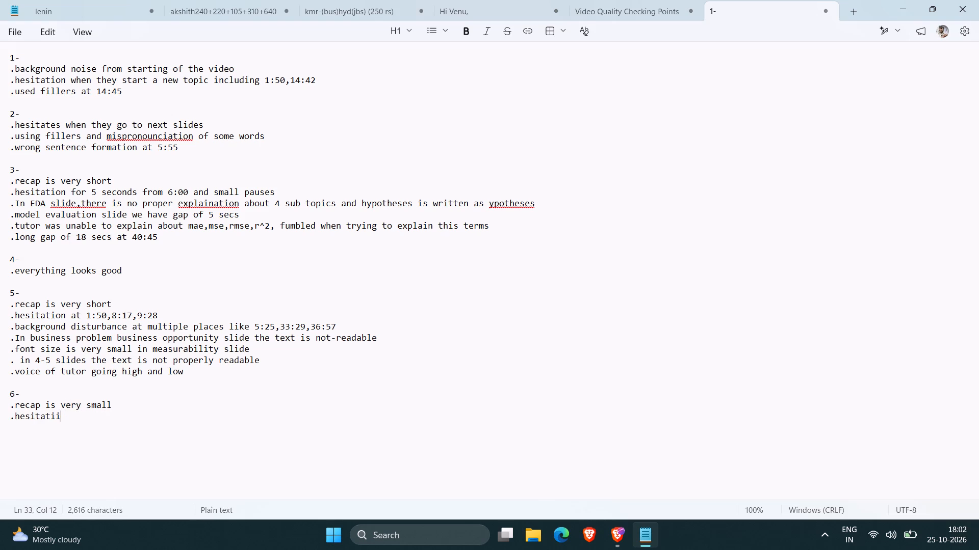
{"action": "key", "text": "BackSpace"}
{"action": "type", "text": "on"}
{"action": "key", "text": "space"}
{"action": "type", "text": "at"}
{"action": "key", "text": "space"}
{"action": "type", "text": "2:"}
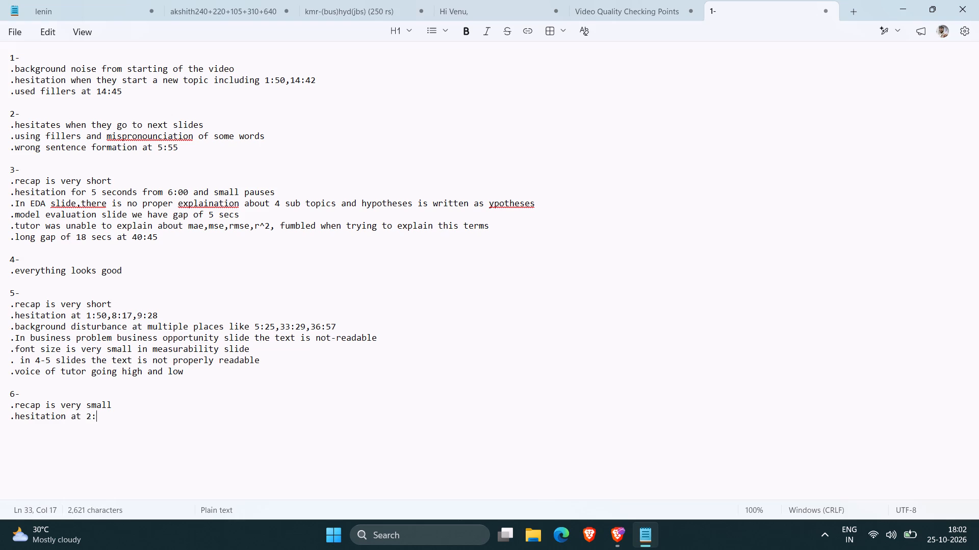